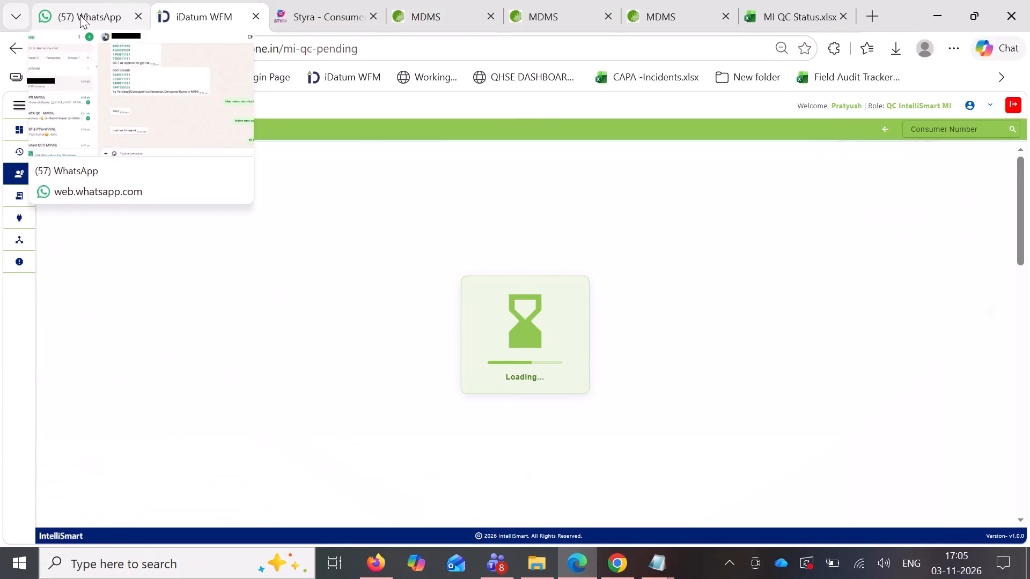
left_click(387, 565)
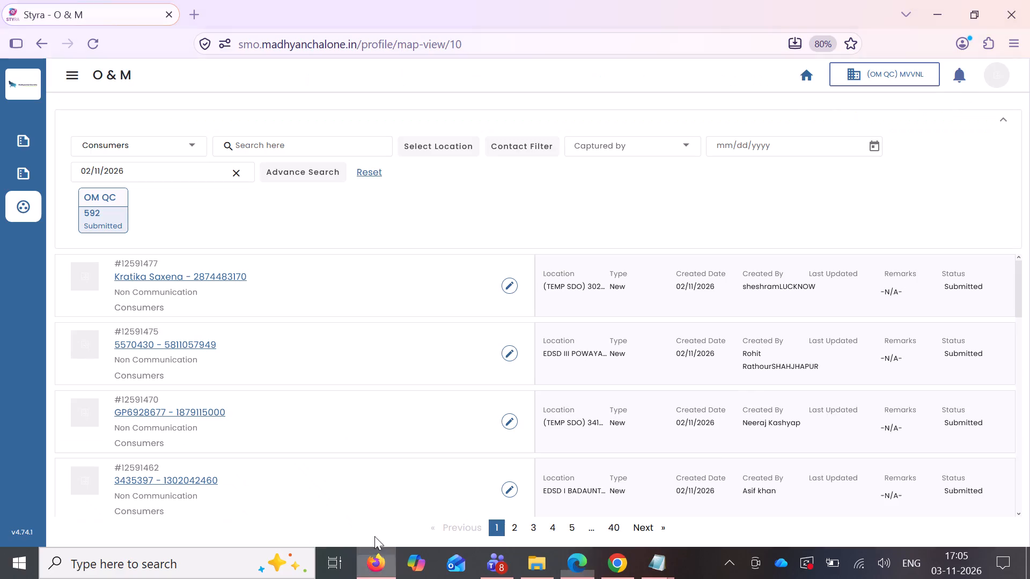
left_click(512, 286)
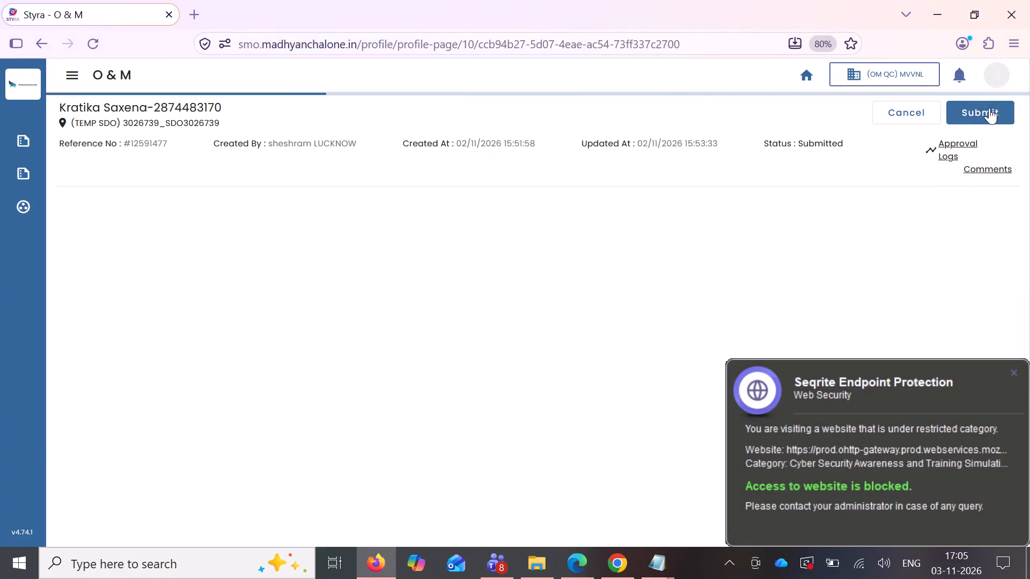
left_click_drag(989, 113, 983, 115)
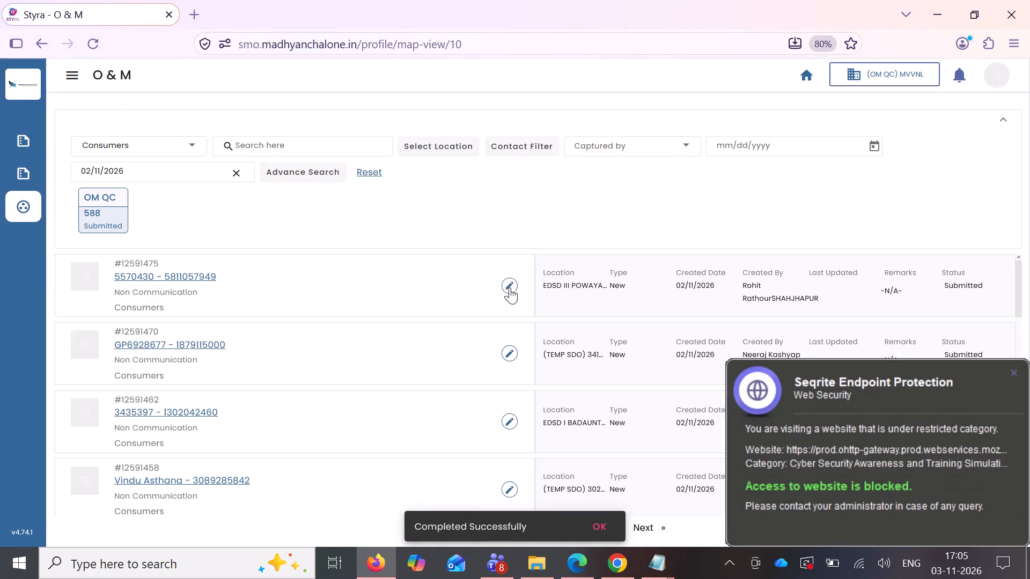
left_click(507, 286)
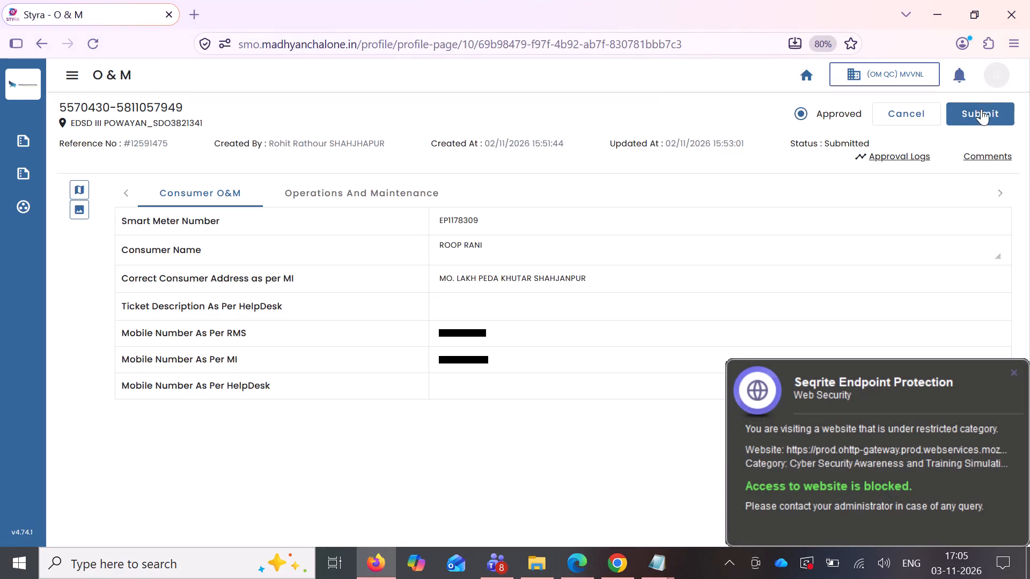
left_click(981, 108)
left_click(518, 280)
left_click(509, 285)
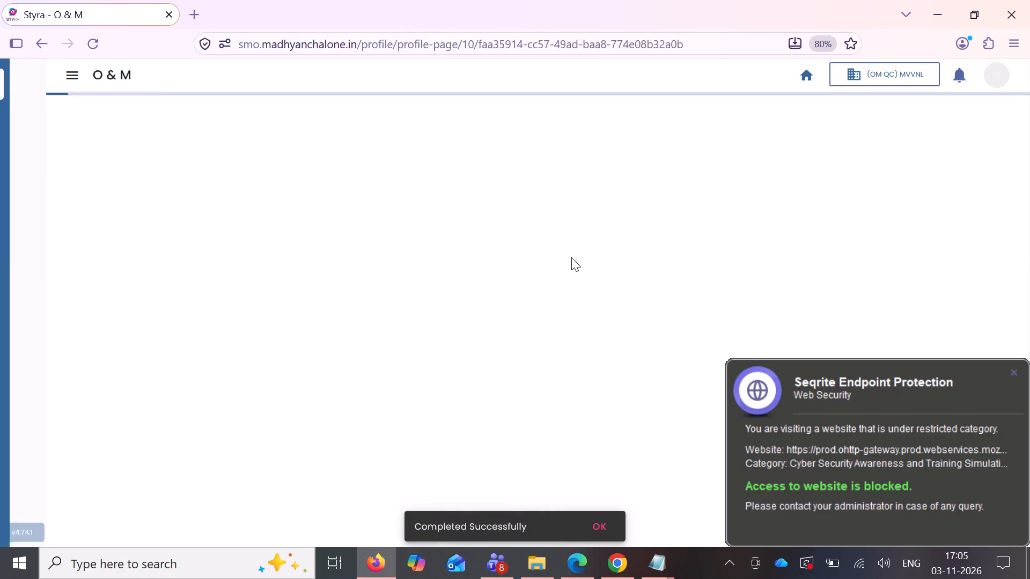
left_click(966, 115)
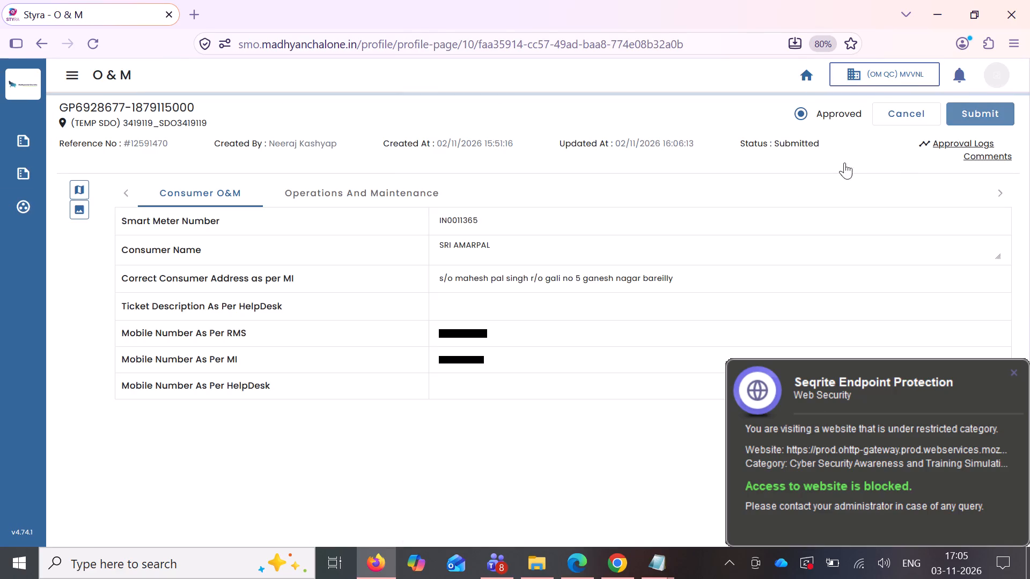
left_click(509, 280)
left_click(511, 283)
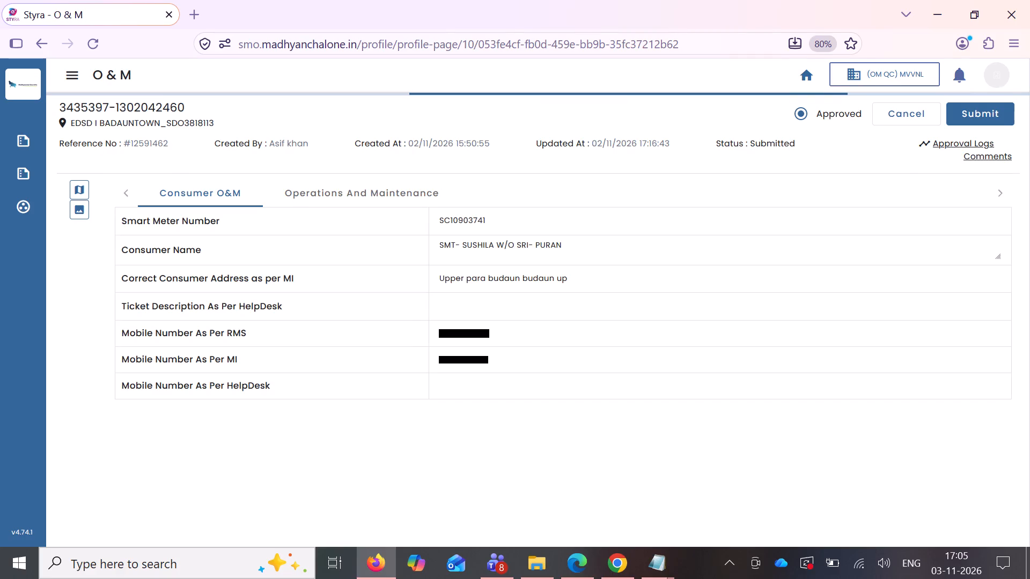
left_click(995, 119)
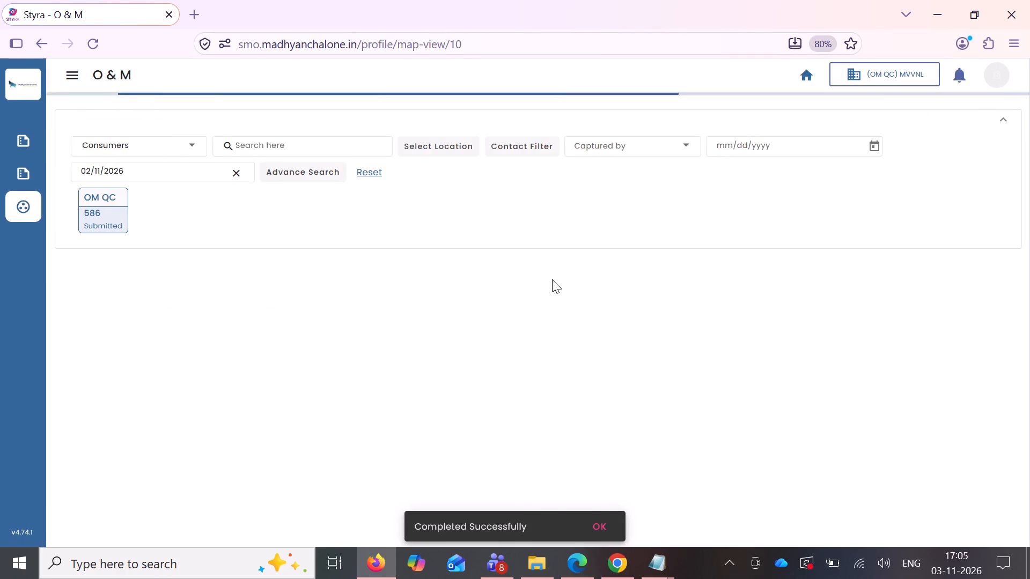
left_click(512, 285)
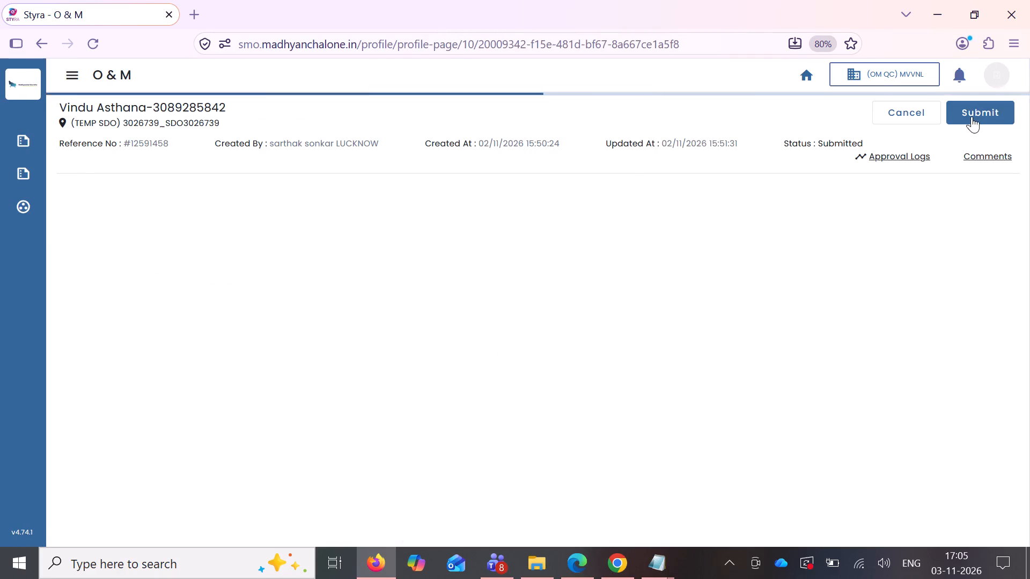
left_click(970, 112)
left_click(509, 286)
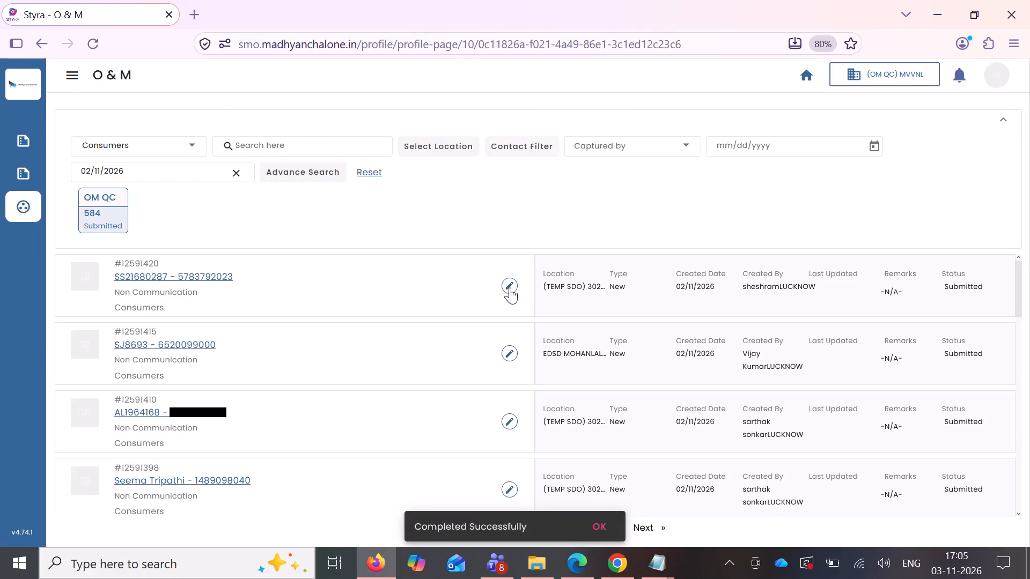
left_click(976, 112)
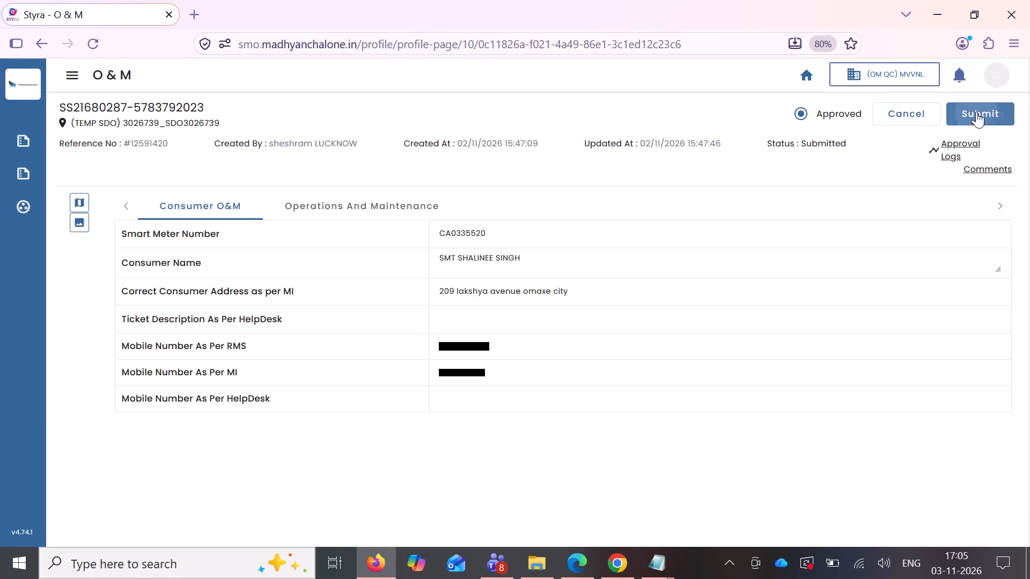
left_click(504, 285)
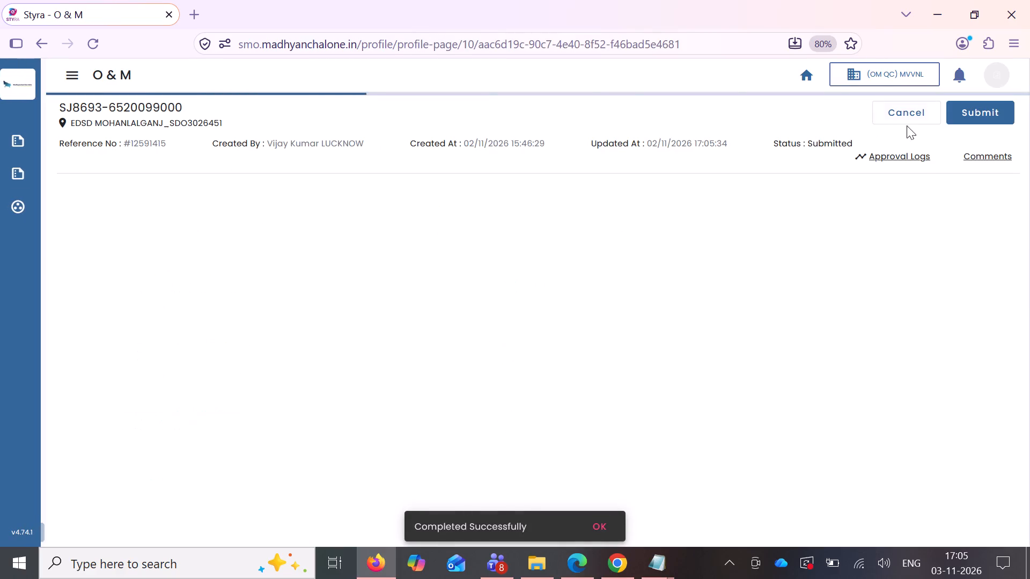
left_click(962, 115)
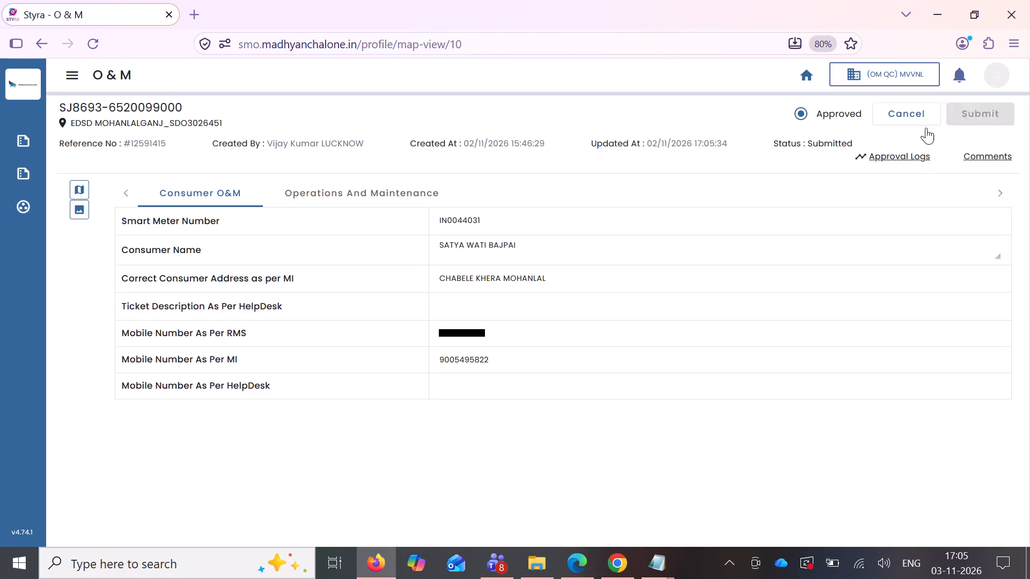
left_click(510, 288)
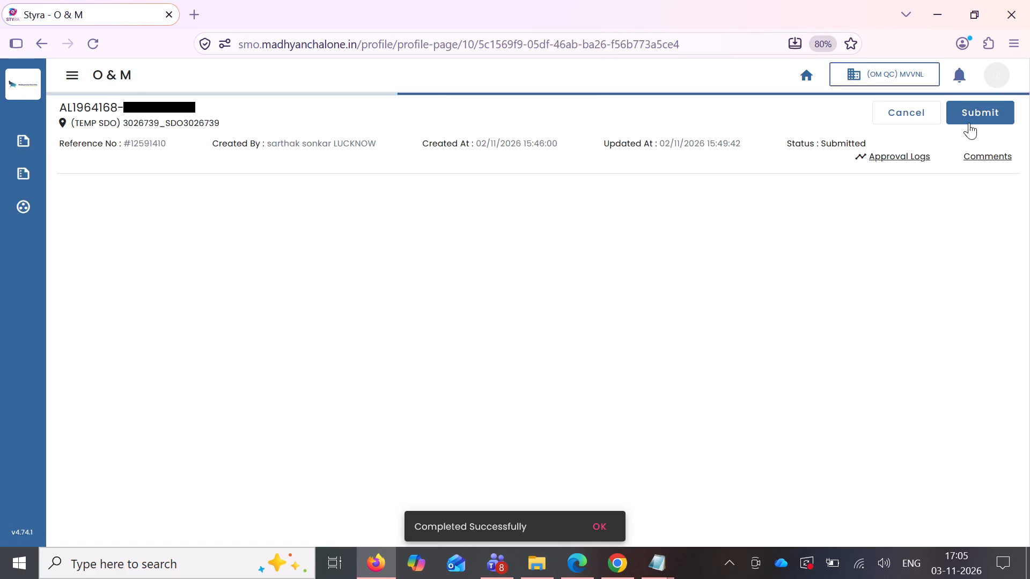
left_click(981, 115)
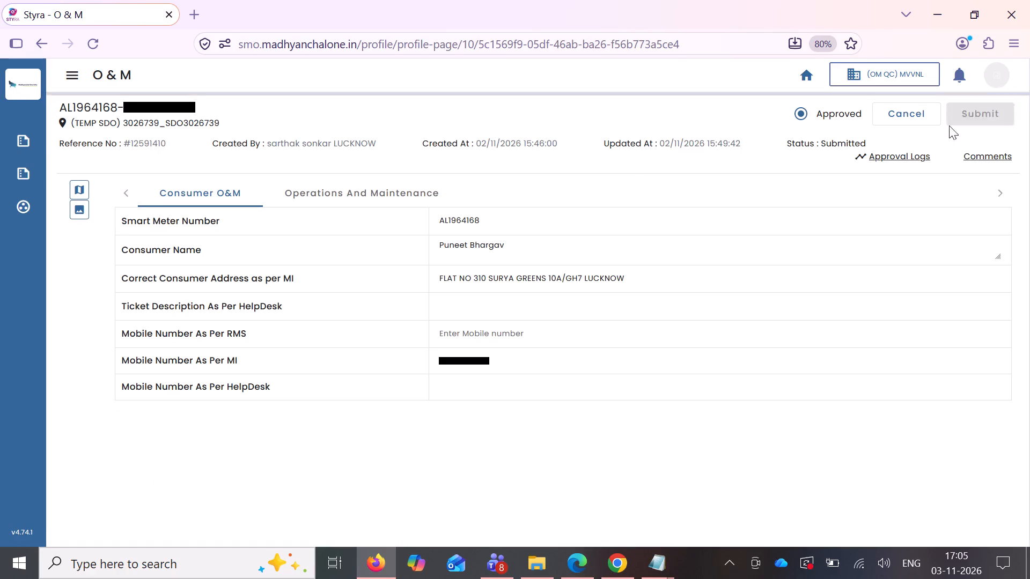
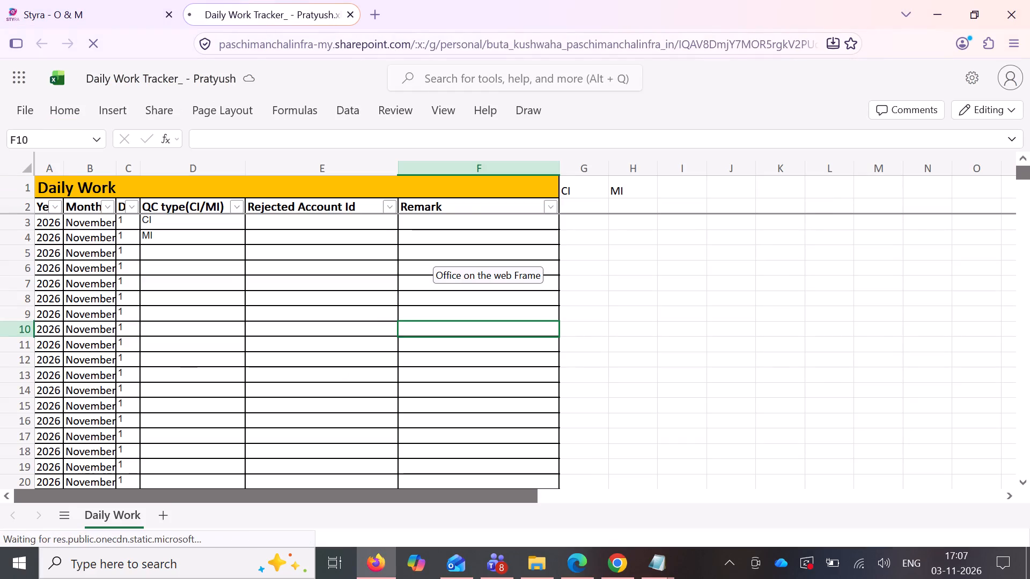
Look over the Daily Work sheet's month, day, QC type and Rejected Account Id columns in the tracker workbook.
left_click_drag(166, 495, 195, 492)
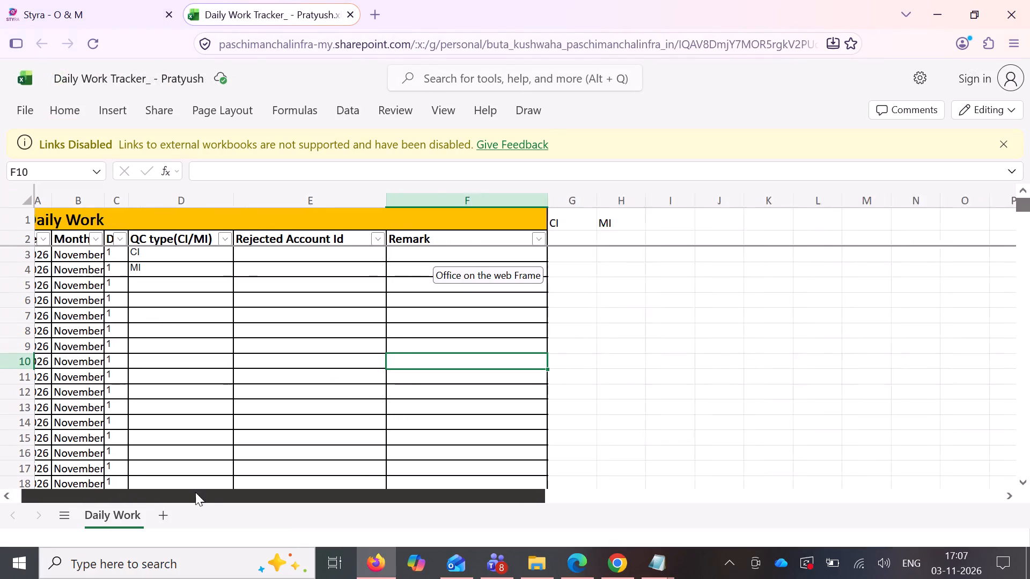
left_click_drag(195, 492, 66, 472)
left_click(91, 271)
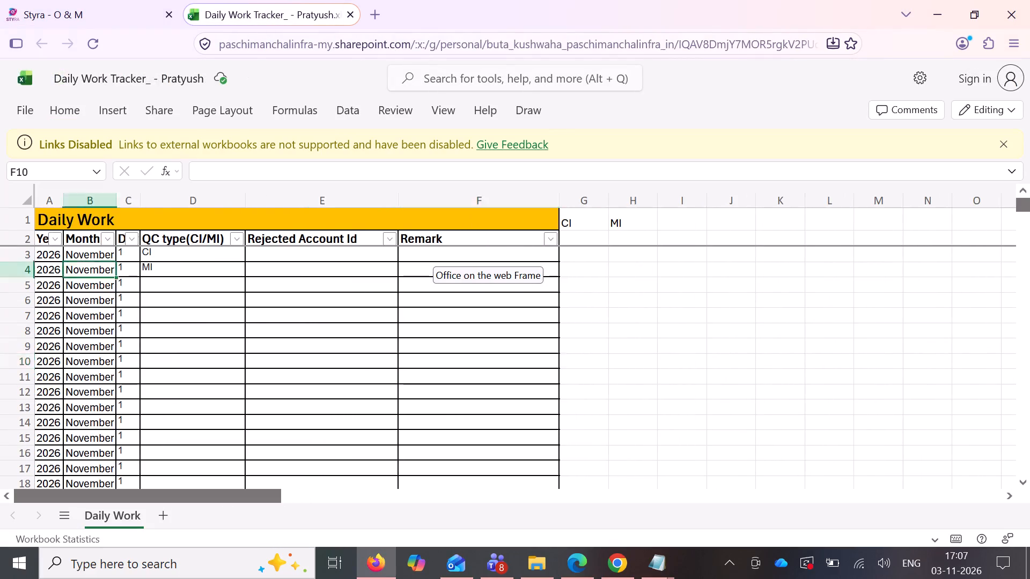
scroll(260, 317, "down", 6)
scroll(260, 317, "up", 3)
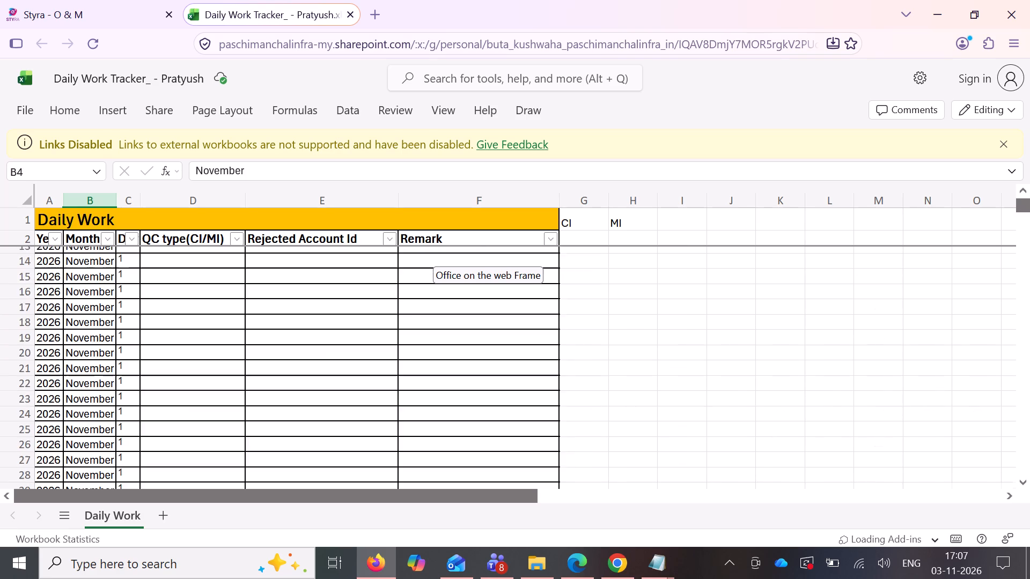
scroll(260, 317, "up", 11)
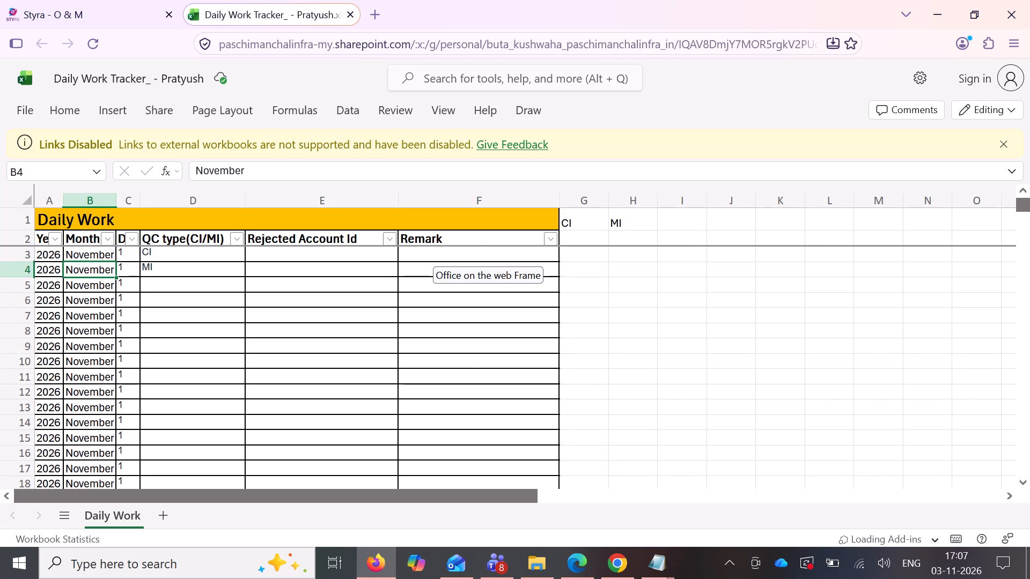
left_click(296, 255)
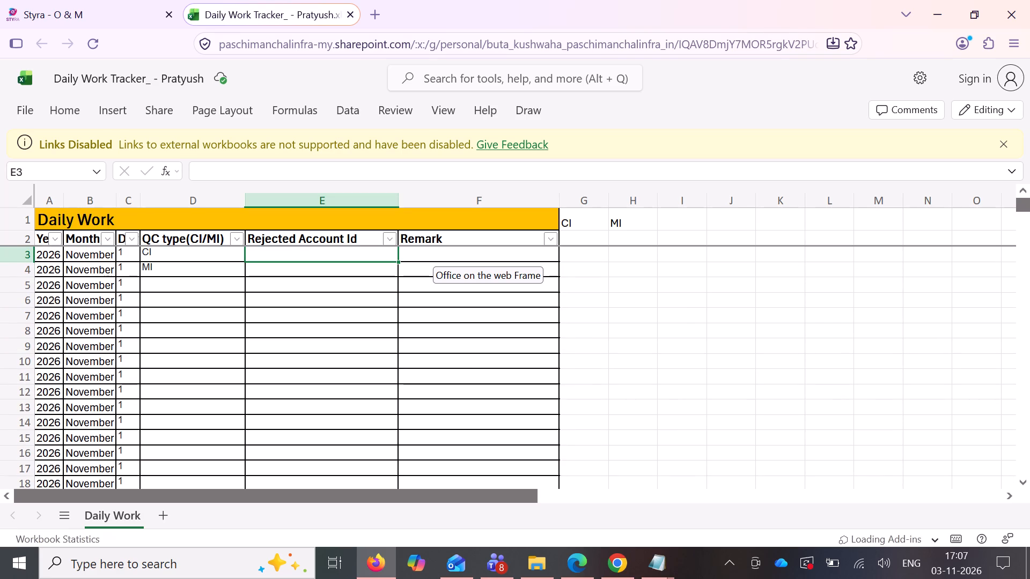
left_click(134, 236)
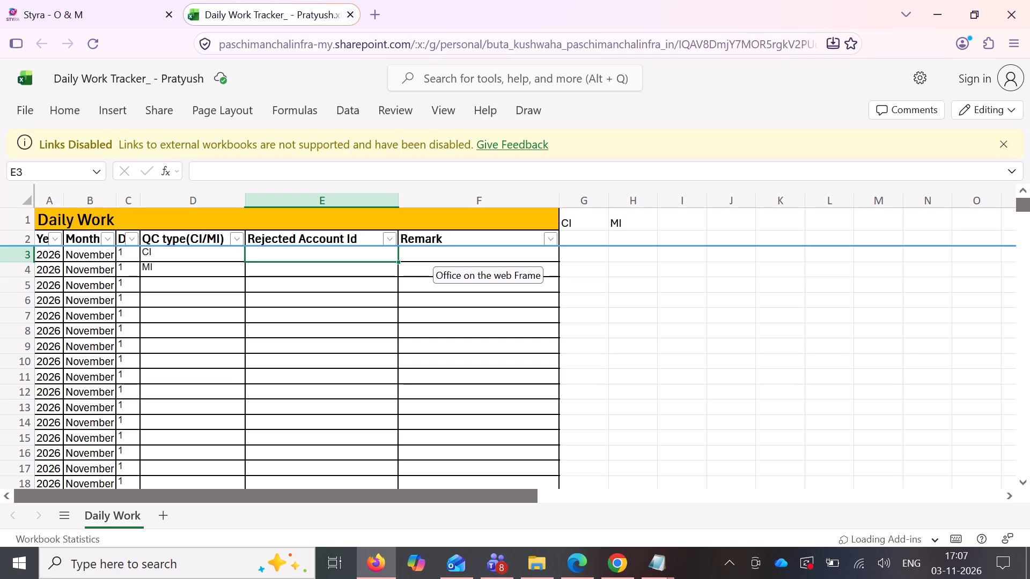
left_click(132, 243)
left_click(132, 243)
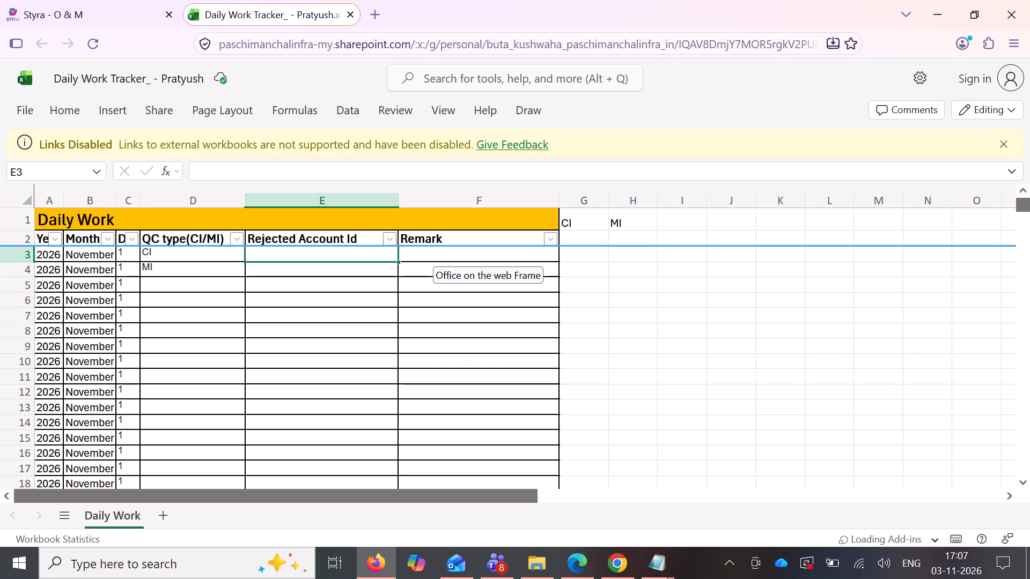
Set cell C3 to 3 and fill that value down column C of the Daily Work sheet.
left_click(125, 251)
scroll(131, 345, "down", 13)
scroll(129, 348, "up", 18)
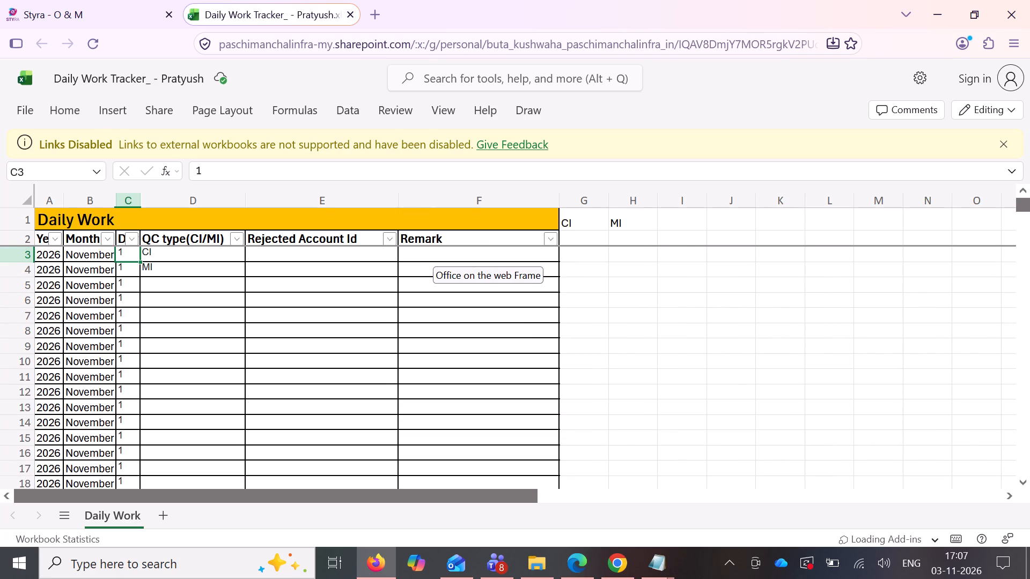
scroll(132, 335, "up", 2)
left_click(127, 255)
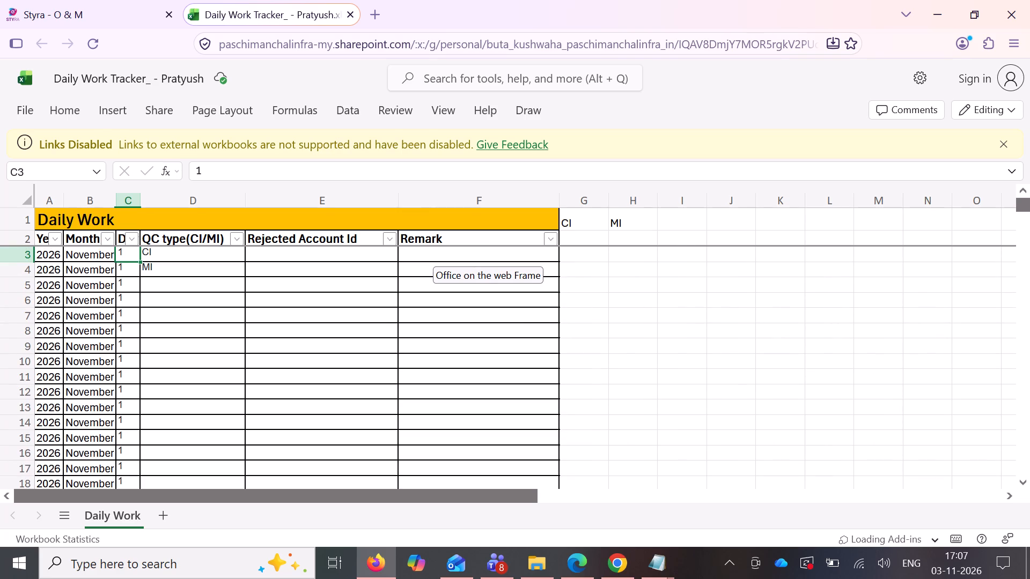
key("3")
left_click(152, 256)
left_click(133, 255)
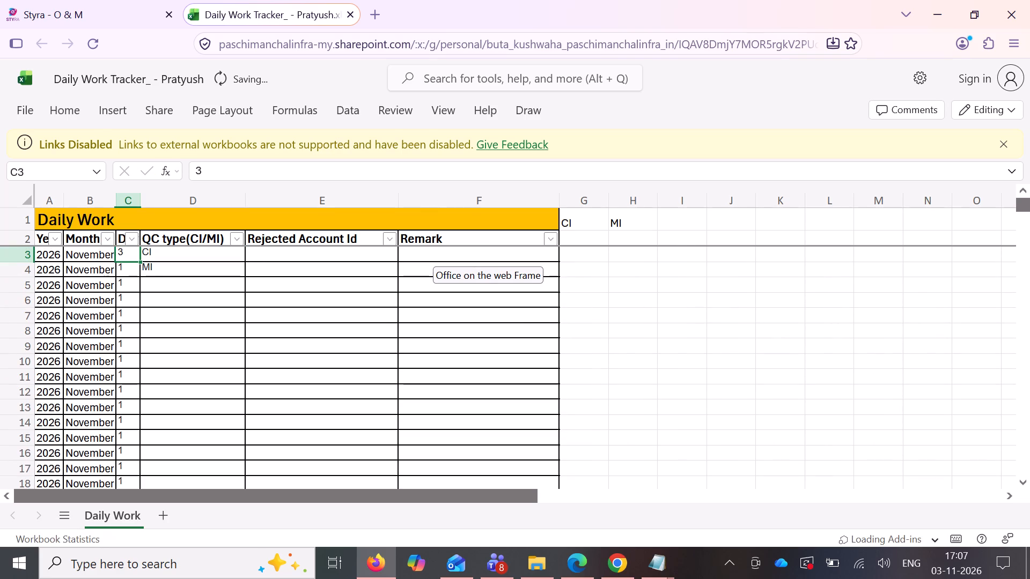
double_click(139, 261)
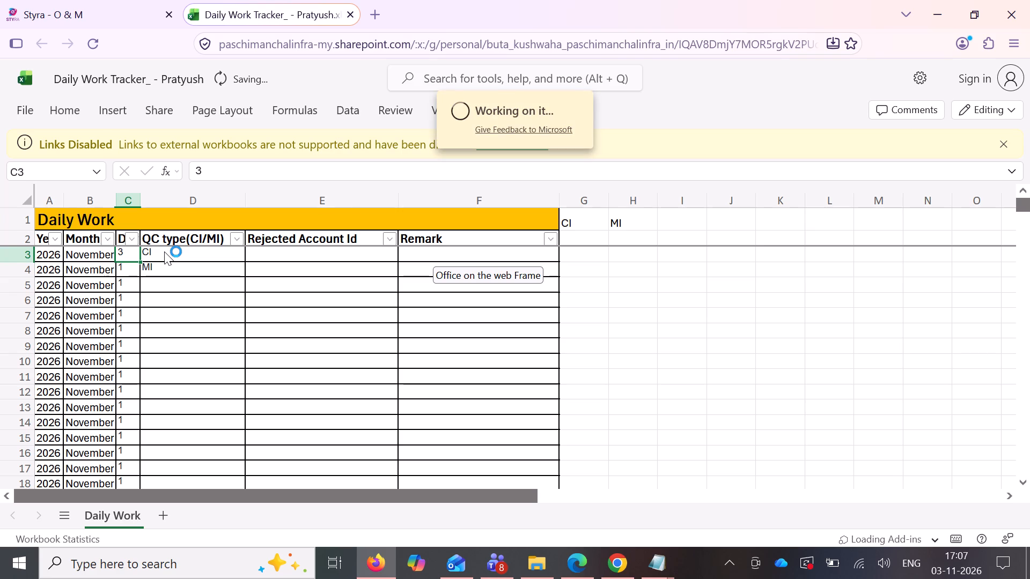
Set the QC type in row 3 (cell D3) to MI.
left_click(169, 255)
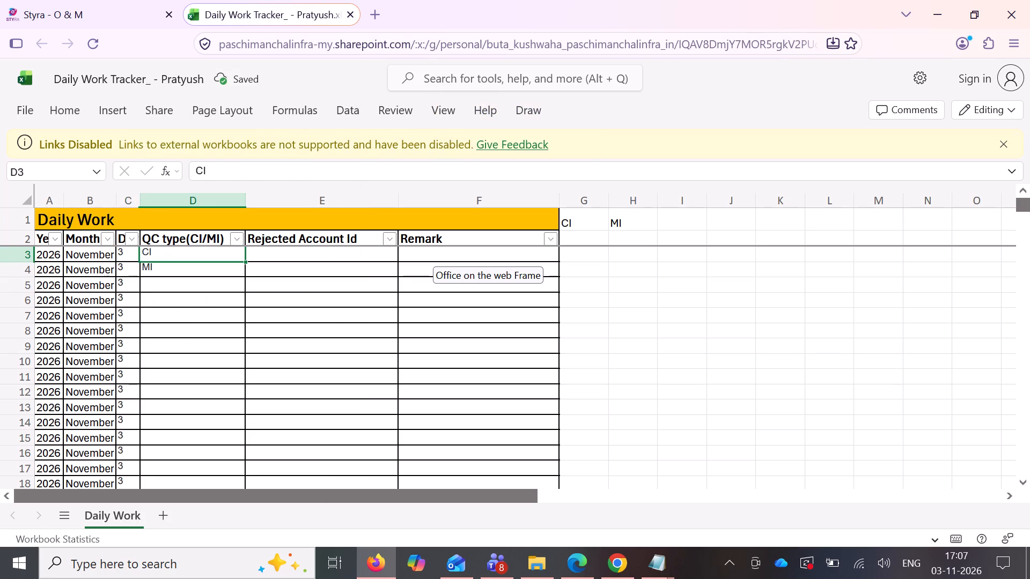
key("m")
key("i")
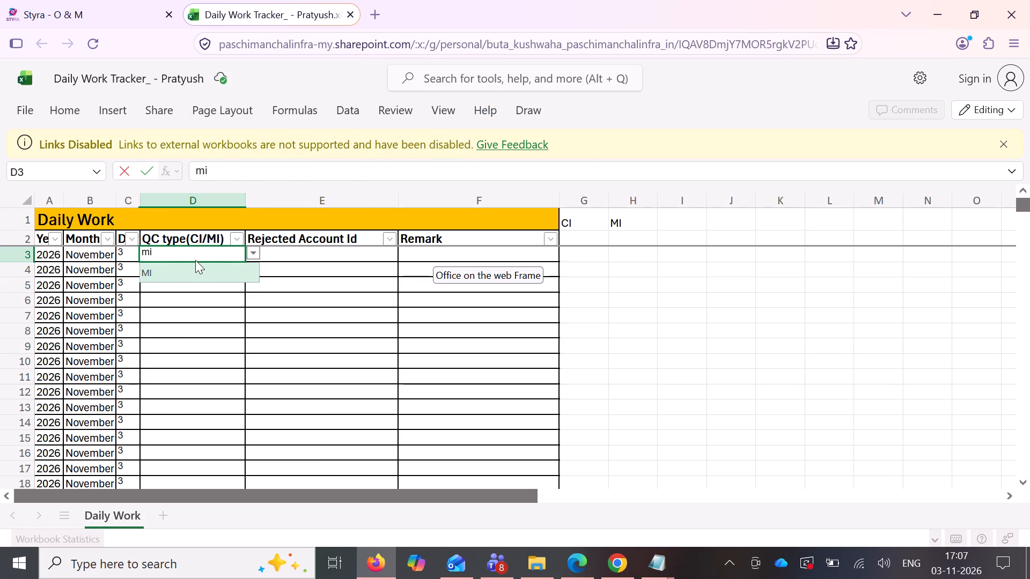
key("BackSpace")
key("BackSpace")
type("MI")
left_click(225, 324)
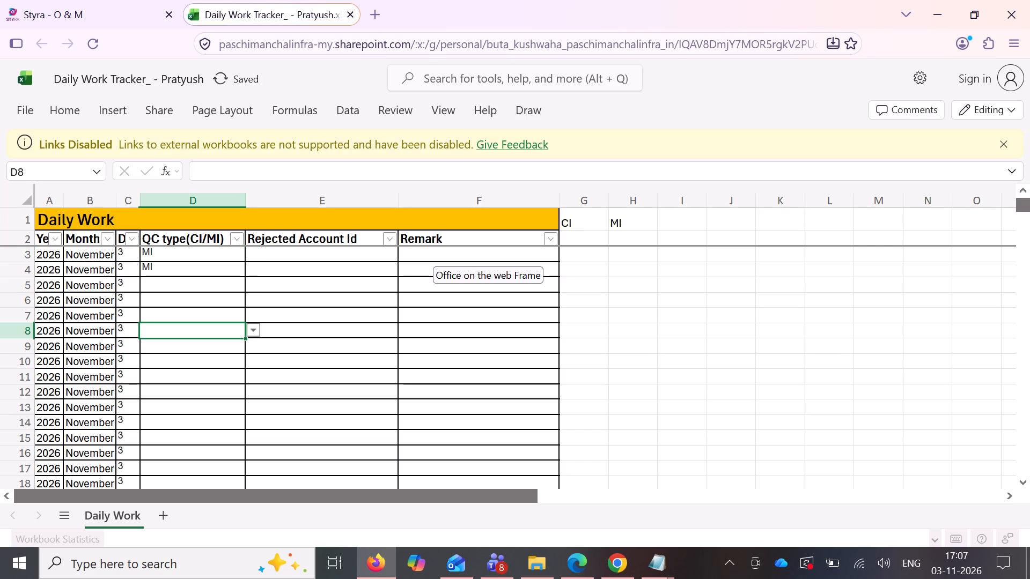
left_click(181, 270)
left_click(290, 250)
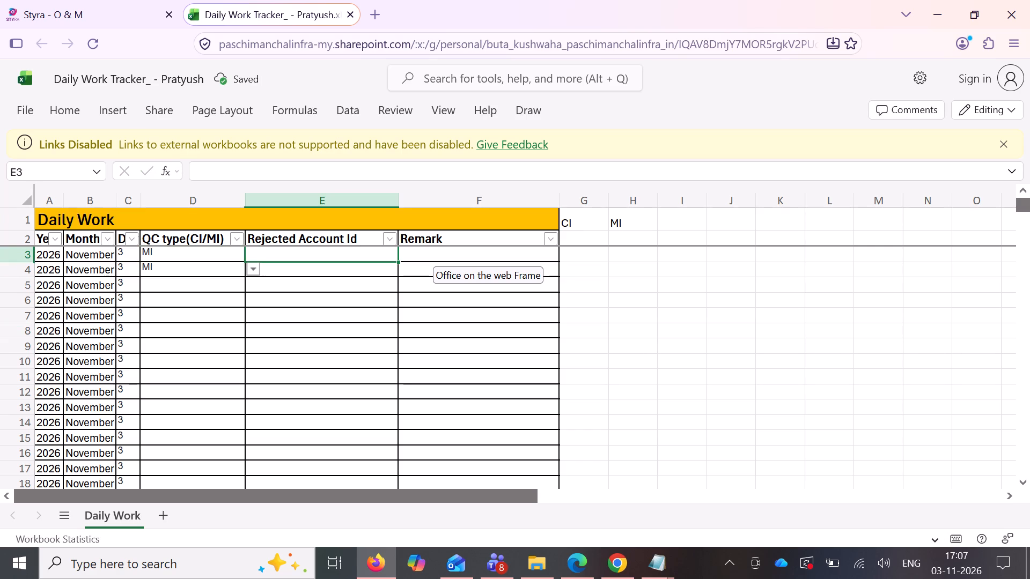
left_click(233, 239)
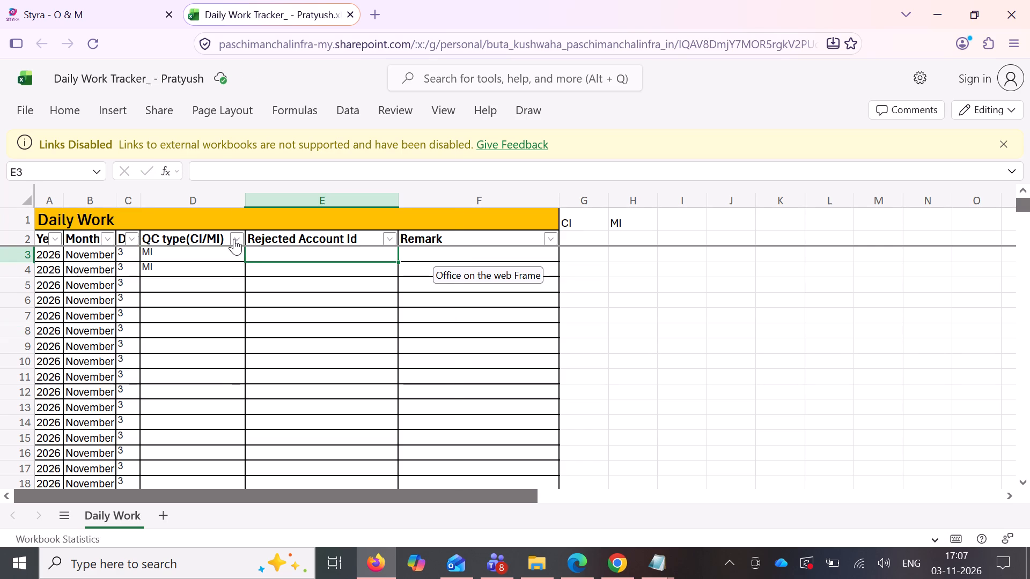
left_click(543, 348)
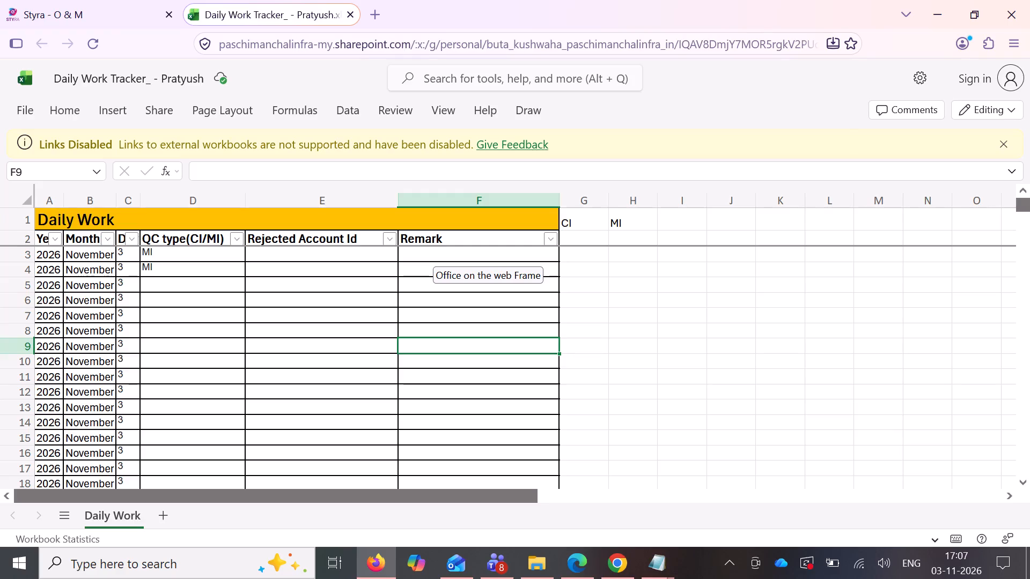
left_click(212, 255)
Switch to Edge and, in the MDMS MI Status Report, open the Supervisor Rejected records for the As per Initial Scope row.
left_click(584, 565)
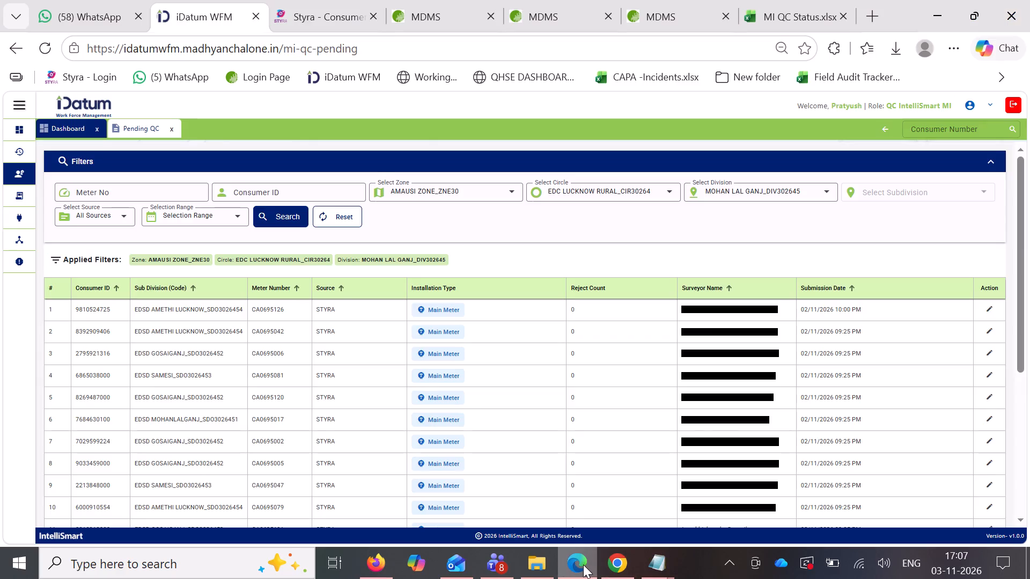
left_click(658, 5)
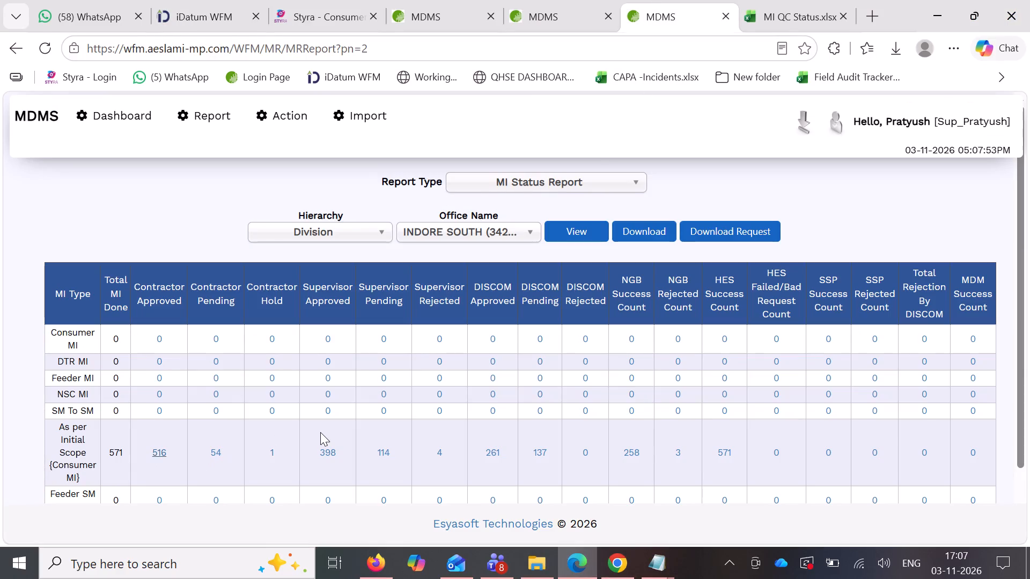
left_click(439, 452)
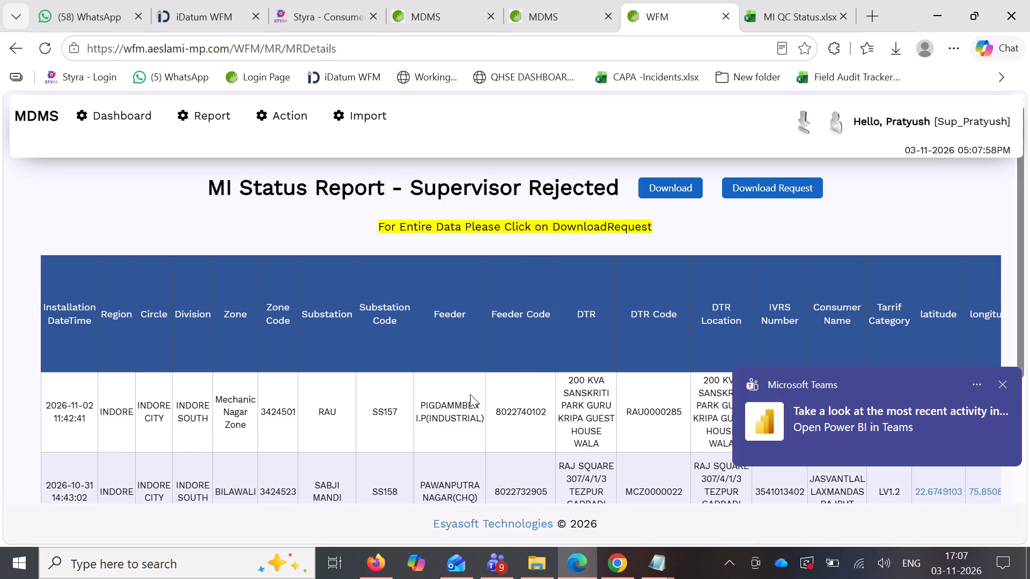
left_click(1002, 378)
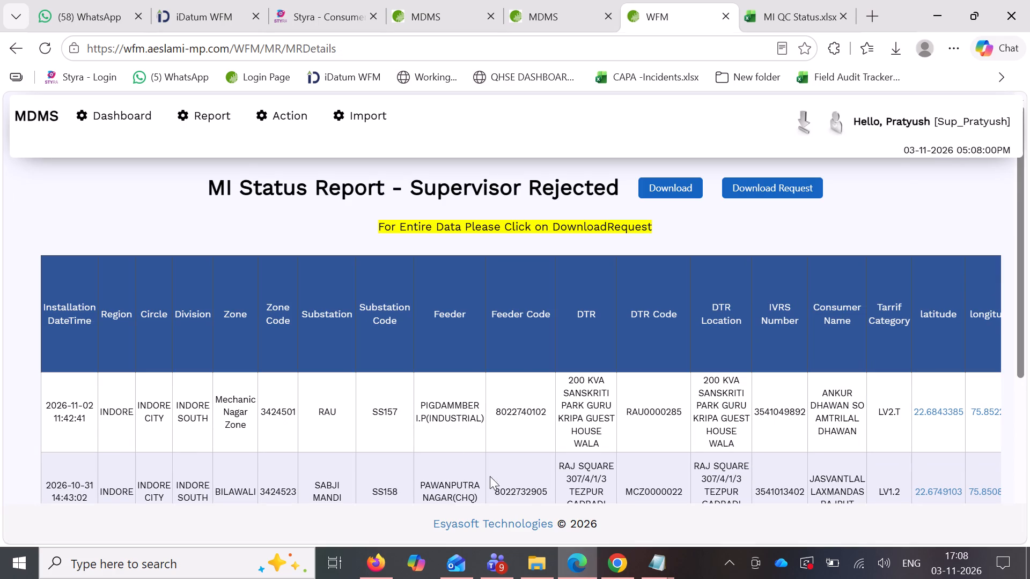
Examine the supervisor, action time and remarks columns of the Supervisor Rejected records.
scroll(406, 427, "down", 2)
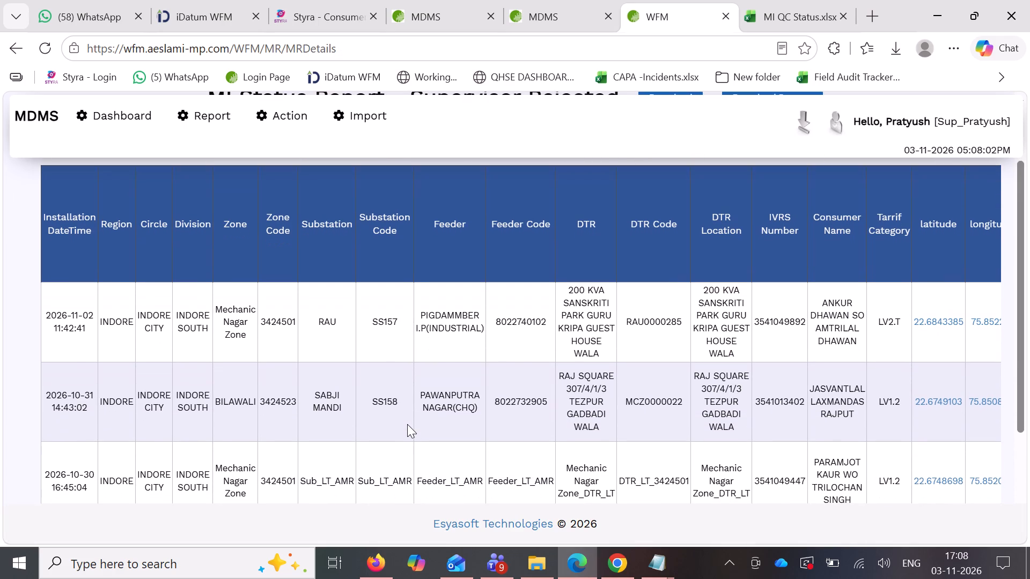
scroll(555, 362, "left", 10)
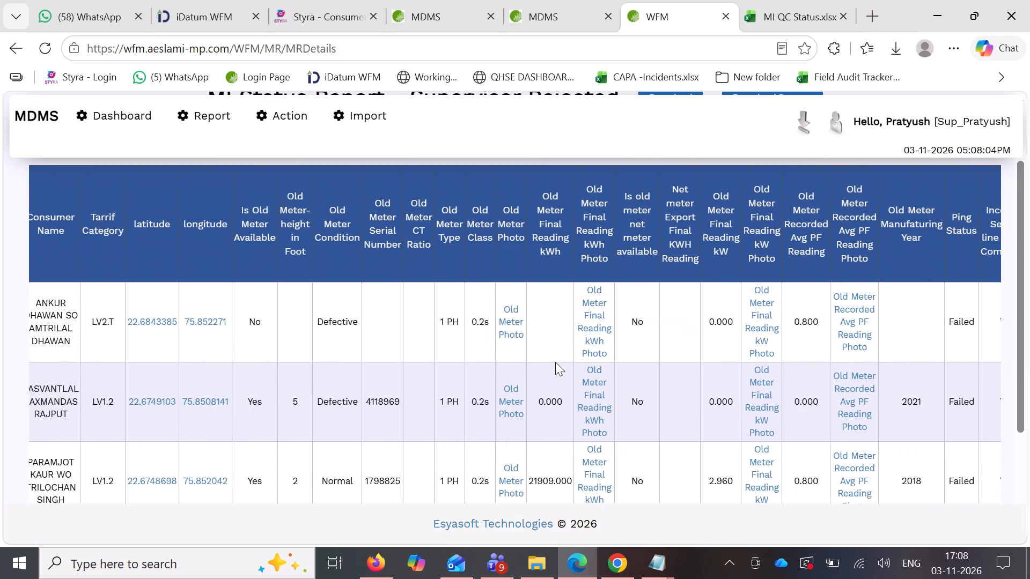
scroll(555, 361, "left", 16)
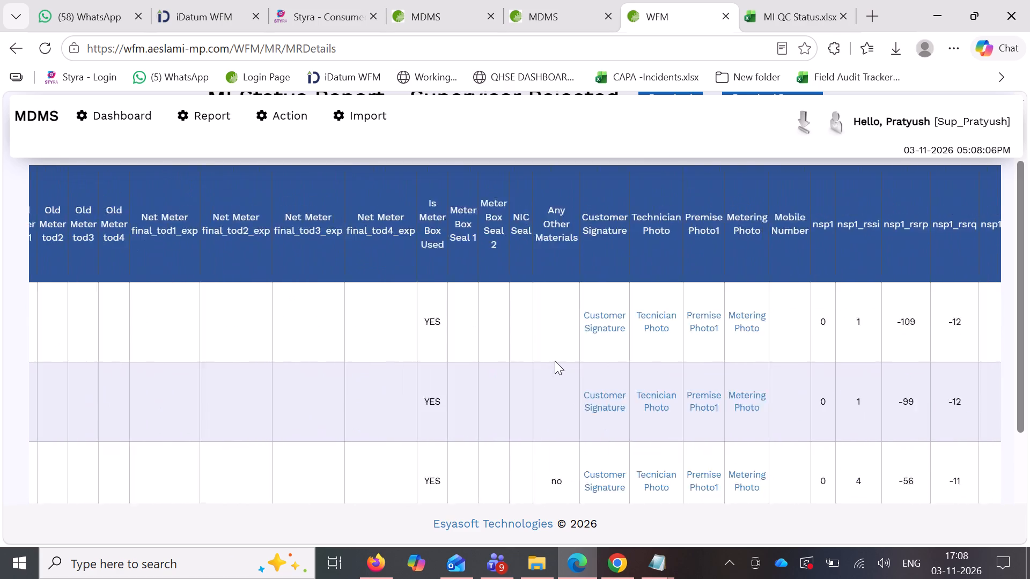
scroll(555, 361, "left", 17)
scroll(555, 361, "left", 8)
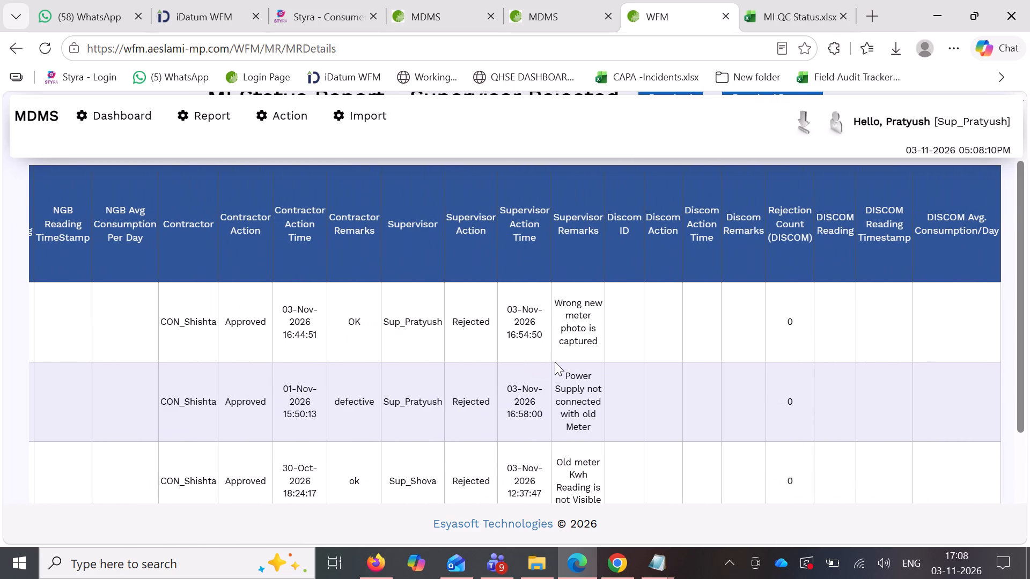
Search the Supervisor Rejected report for "Su" and check the supervisor of each listed record.
key("ctrl+f")
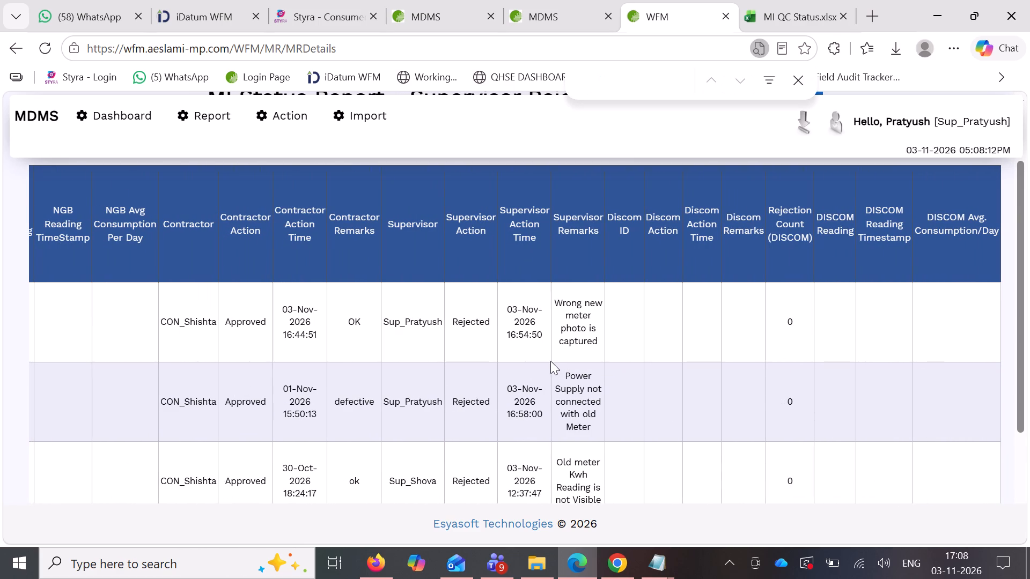
key("shift+s")
key("u")
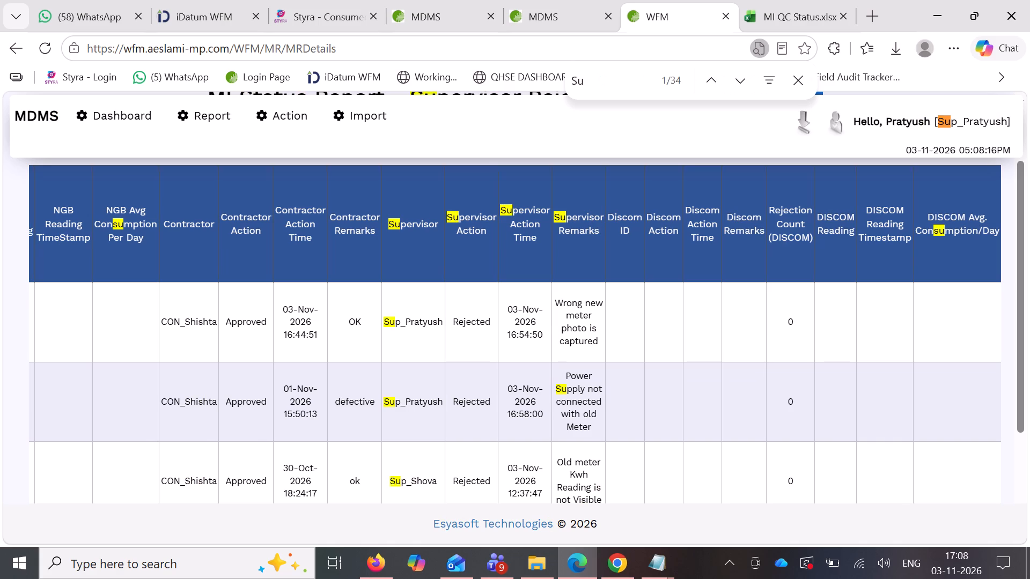
scroll(497, 425, "down", 3)
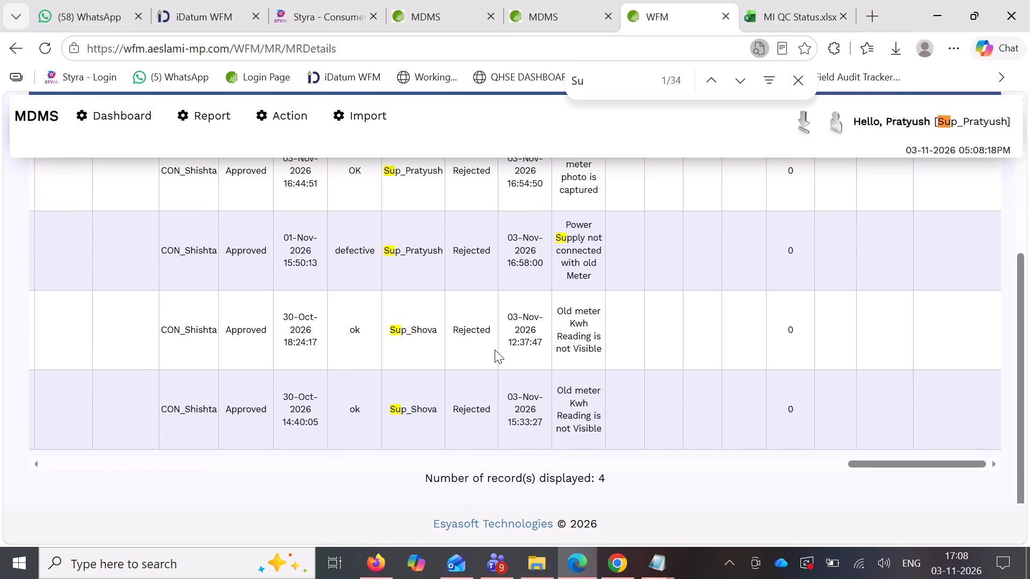
scroll(404, 325, "up", 3)
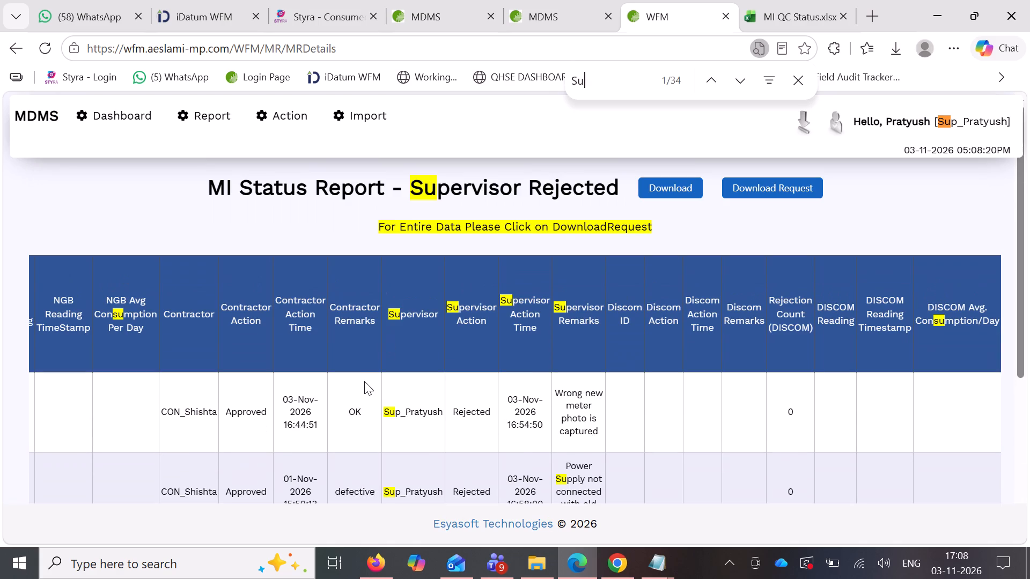
Look through the columns of the Supervisor Rejected records for the IVRS Number that identifies each rejected account.
scroll(362, 381, "down", 1)
scroll(458, 362, "right", 12)
scroll(441, 355, "right", 10)
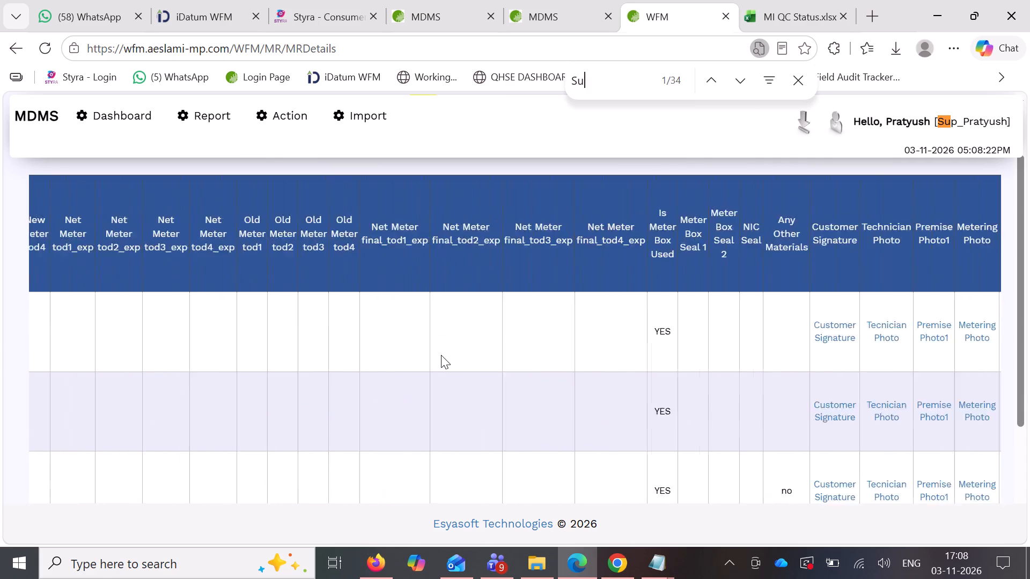
scroll(441, 355, "right", 19)
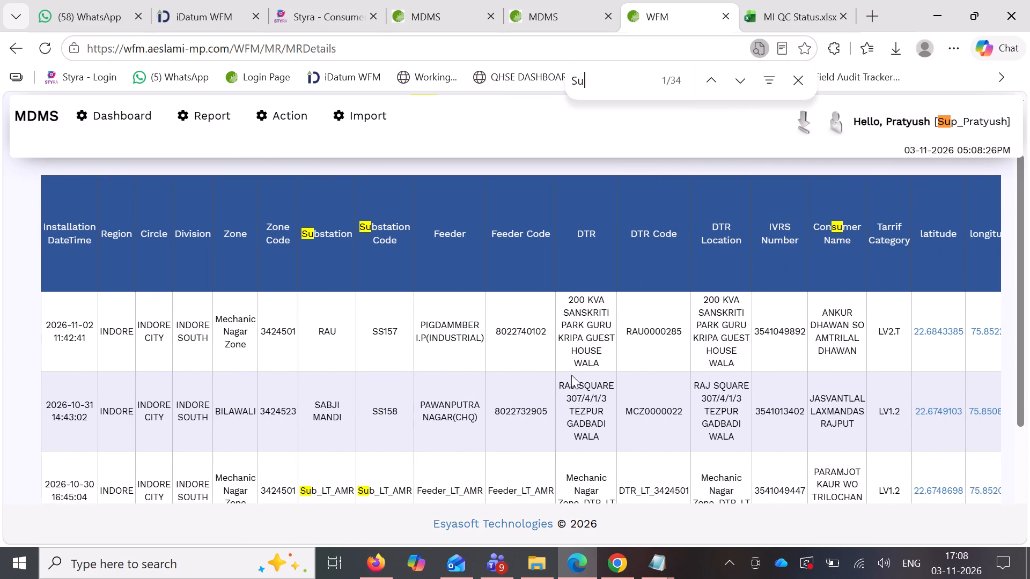
scroll(748, 376, "left", 2)
scroll(738, 374, "right", 1)
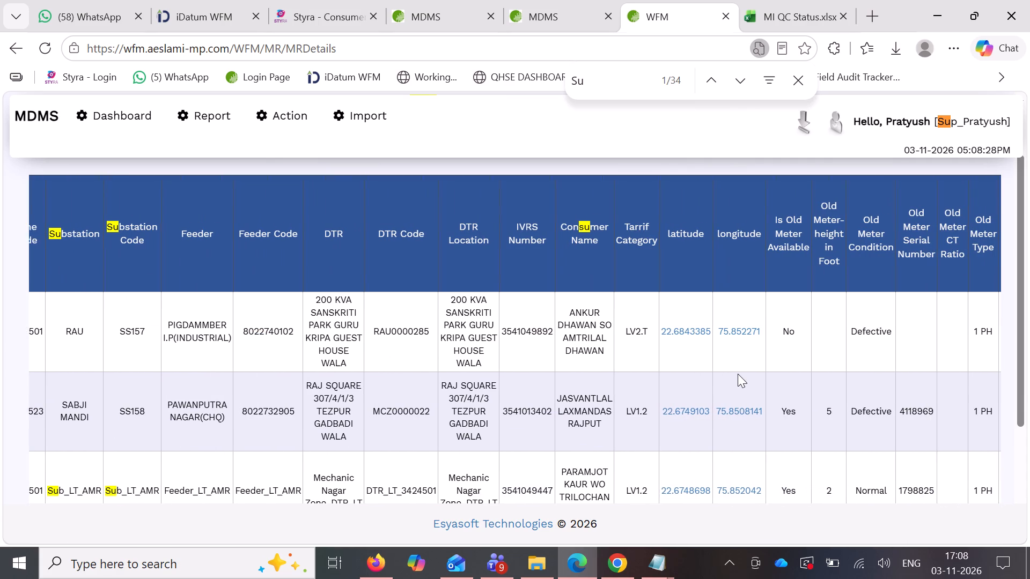
scroll(738, 374, "right", 3)
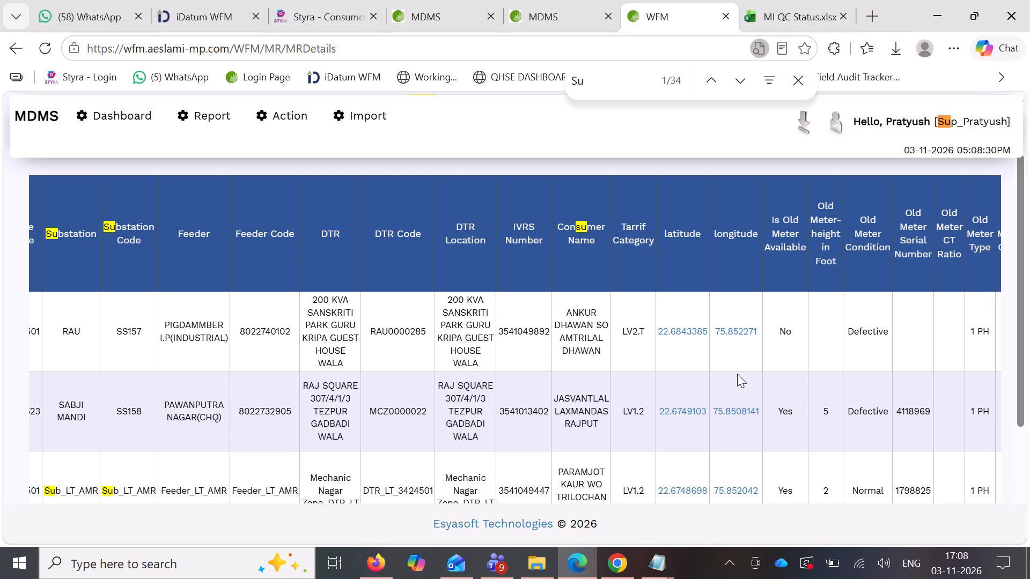
scroll(737, 374, "right", 2)
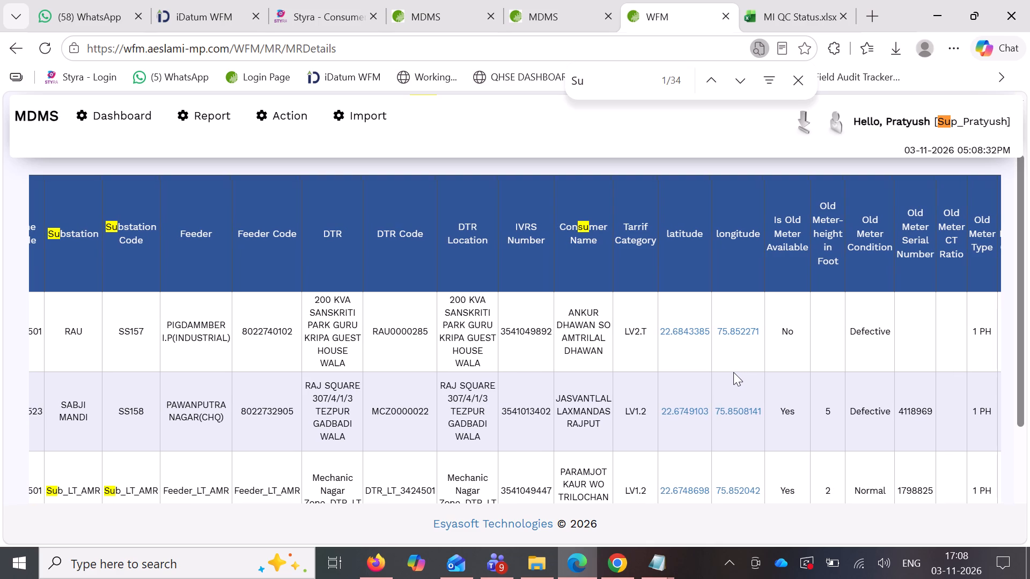
scroll(733, 372, "right", 1)
scroll(727, 369, "left", 1)
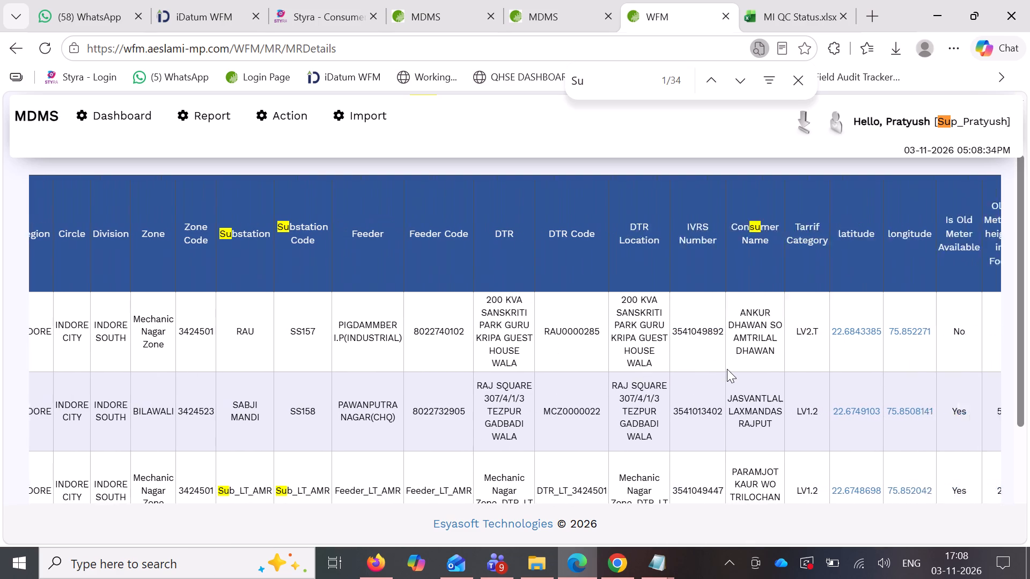
scroll(727, 369, "left", 5)
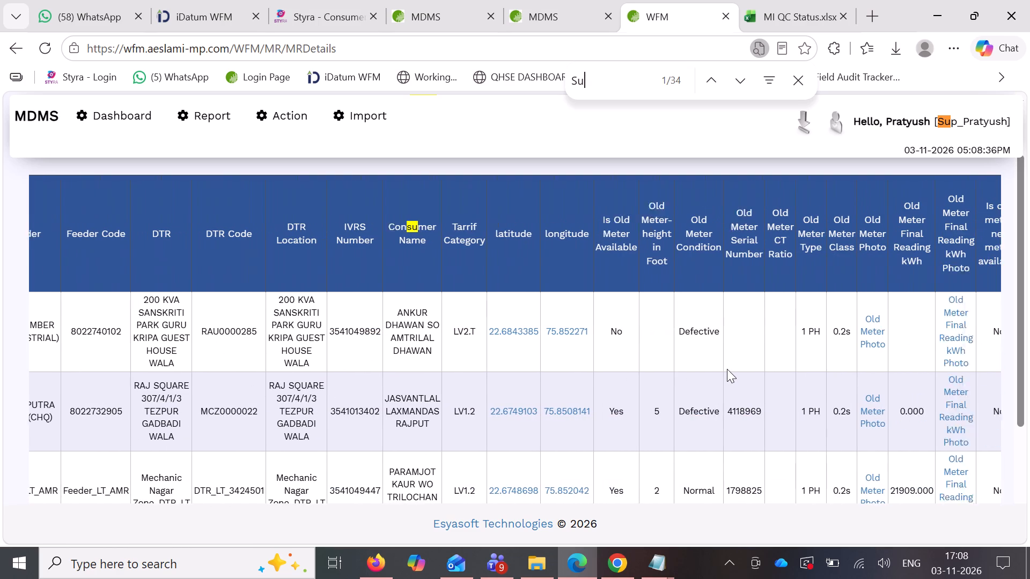
scroll(727, 369, "left", 2)
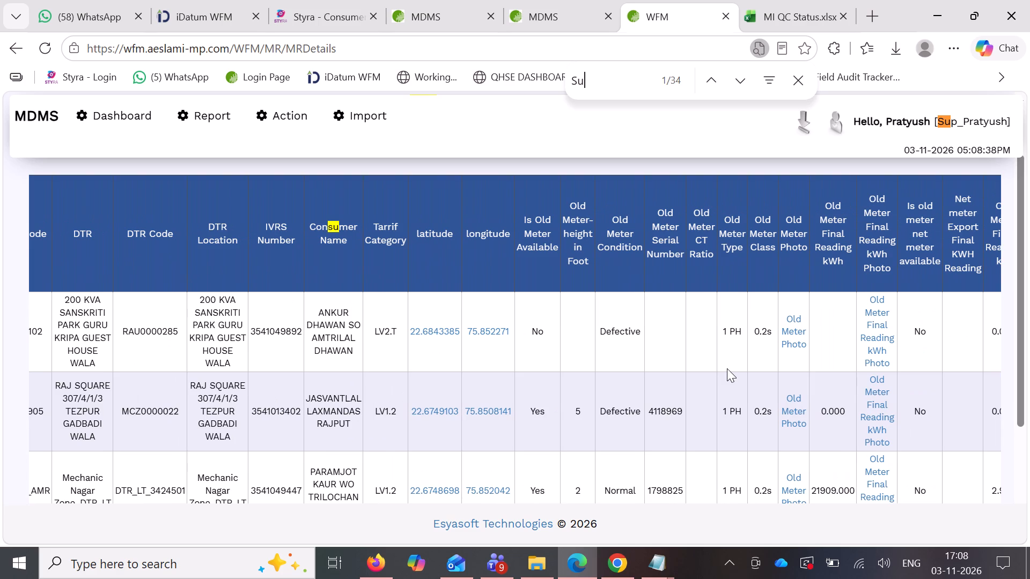
scroll(727, 368, "left", 1)
scroll(727, 368, "up", 2)
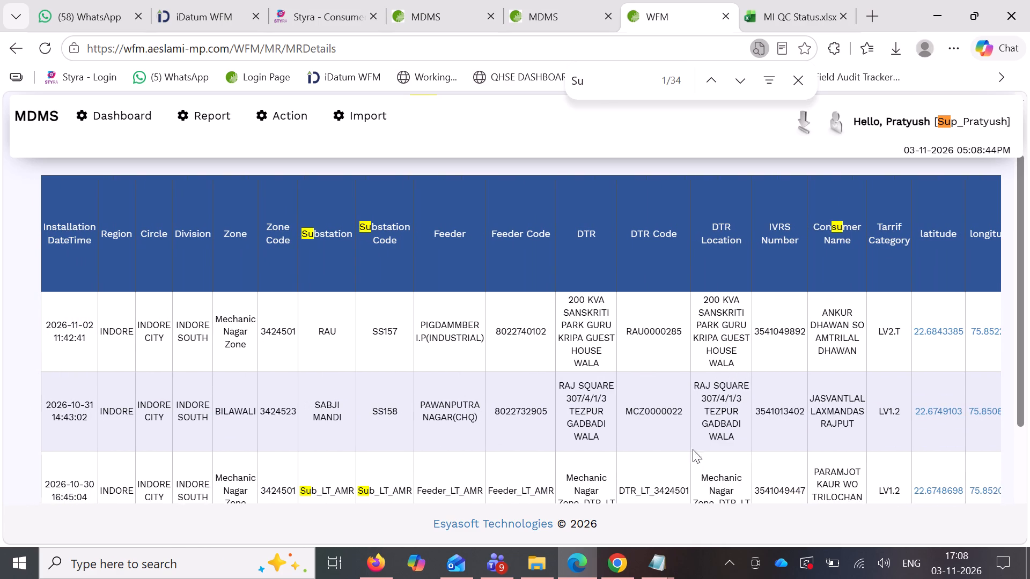
Copy the first rejected record's IVRS number from the MDMS report into the tracker's Rejected Account Id cell E3 in Firefox, as text only.
left_click(572, 565)
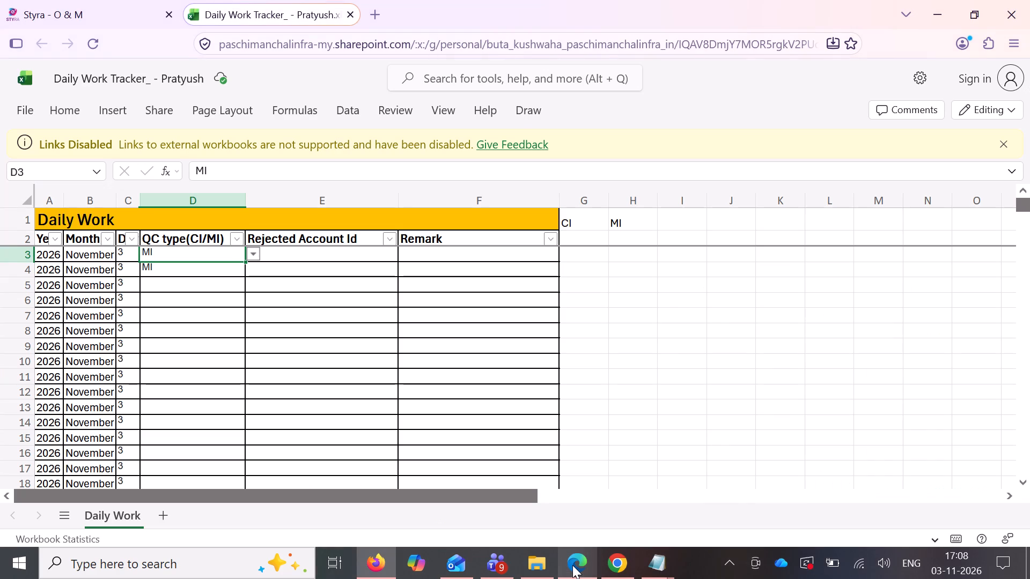
left_click(572, 565)
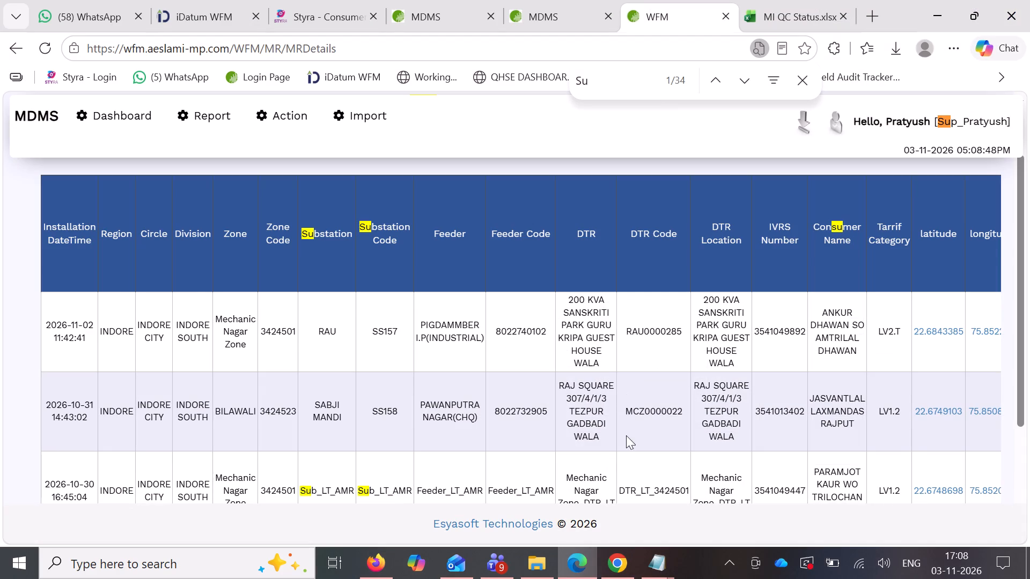
left_click(583, 562)
left_click(583, 562)
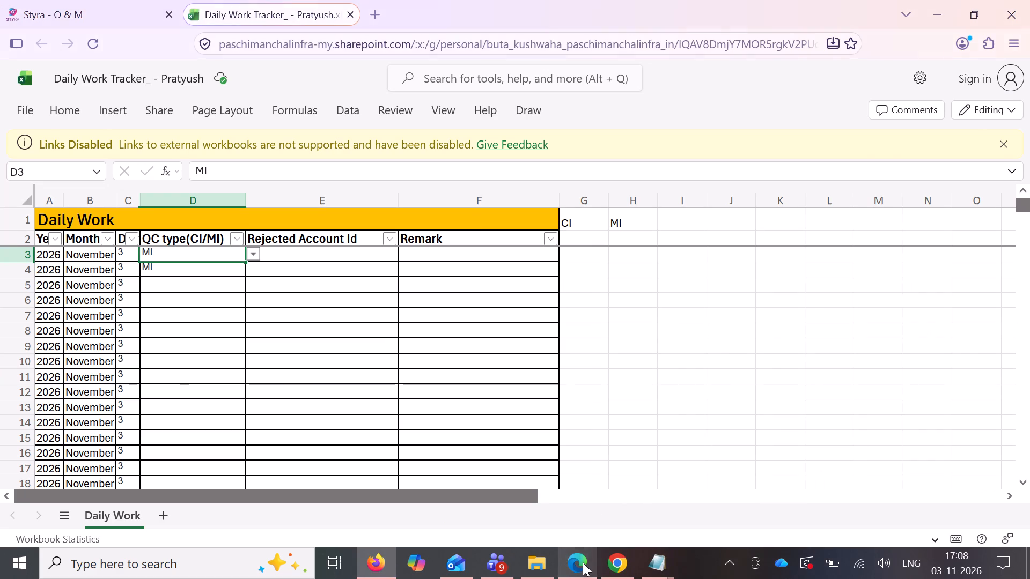
scroll(686, 340, "left", 1)
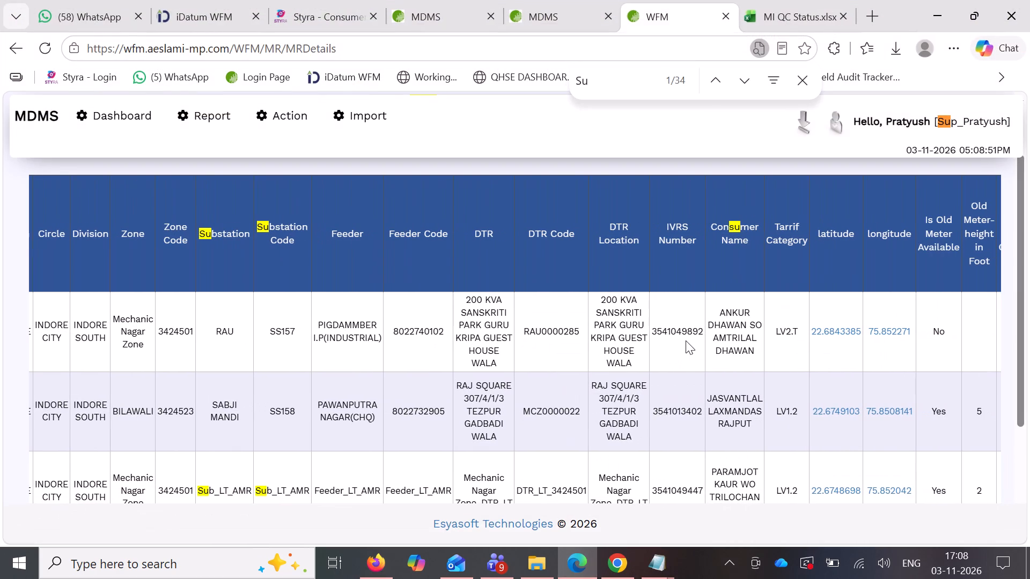
scroll(686, 340, "left", 2)
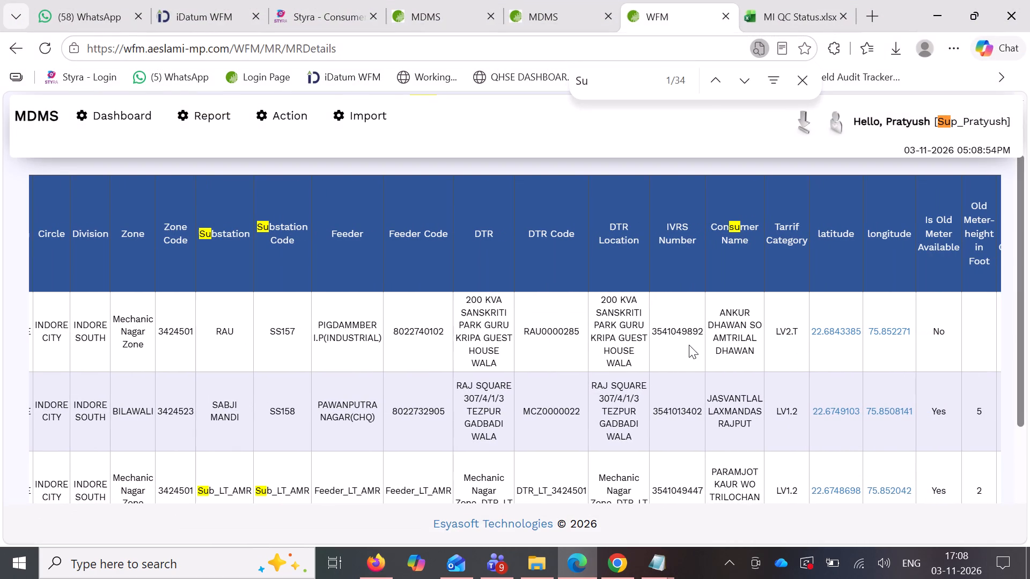
scroll(686, 338, "left", 1)
left_click_drag(651, 330, 681, 332)
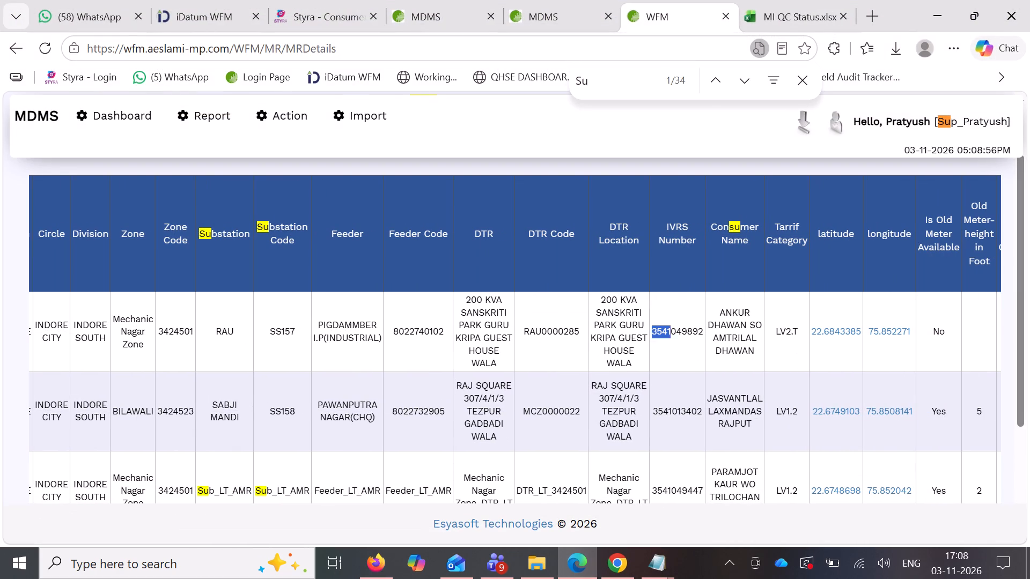
left_click_drag(681, 332, 703, 337)
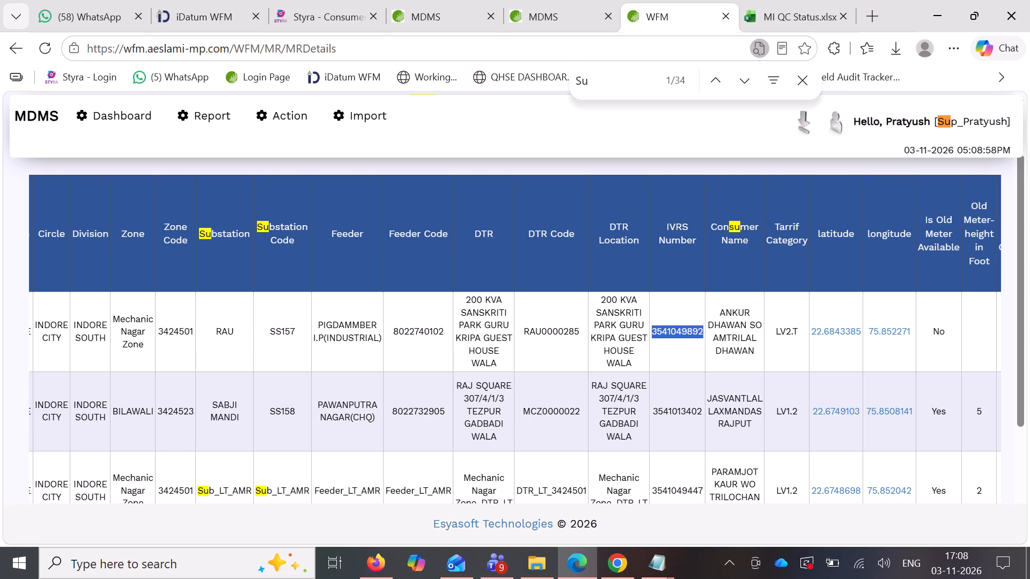
left_click_drag(654, 411, 702, 413, "ctrl")
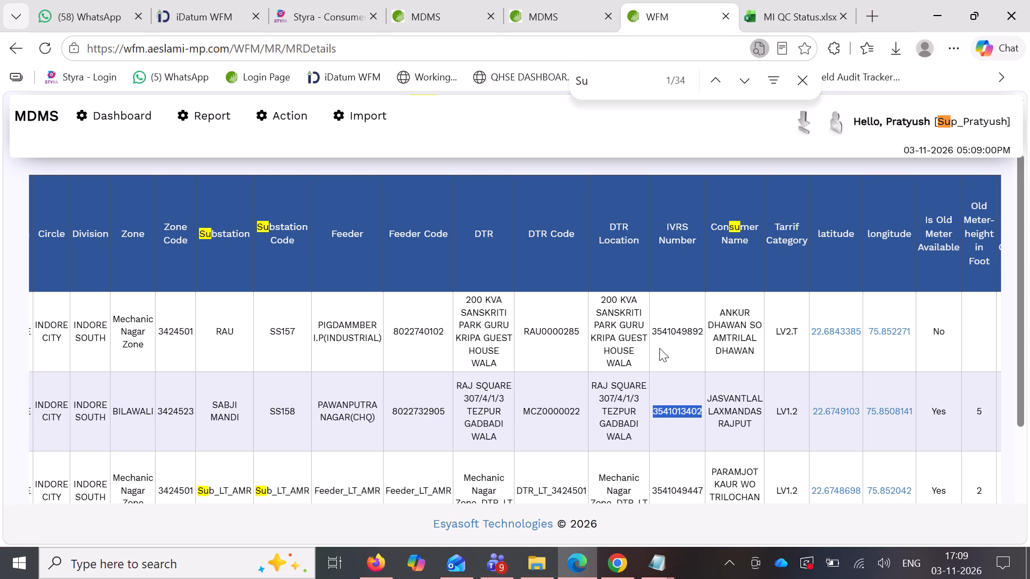
left_click_drag(652, 326, 703, 336, "ctrl")
key("ctrl+c")
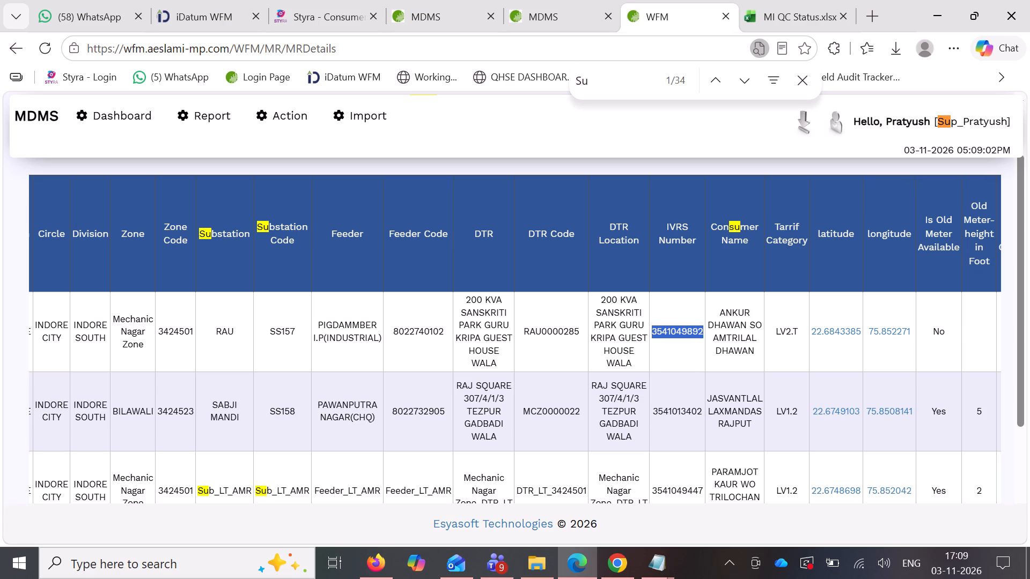
left_click(578, 575)
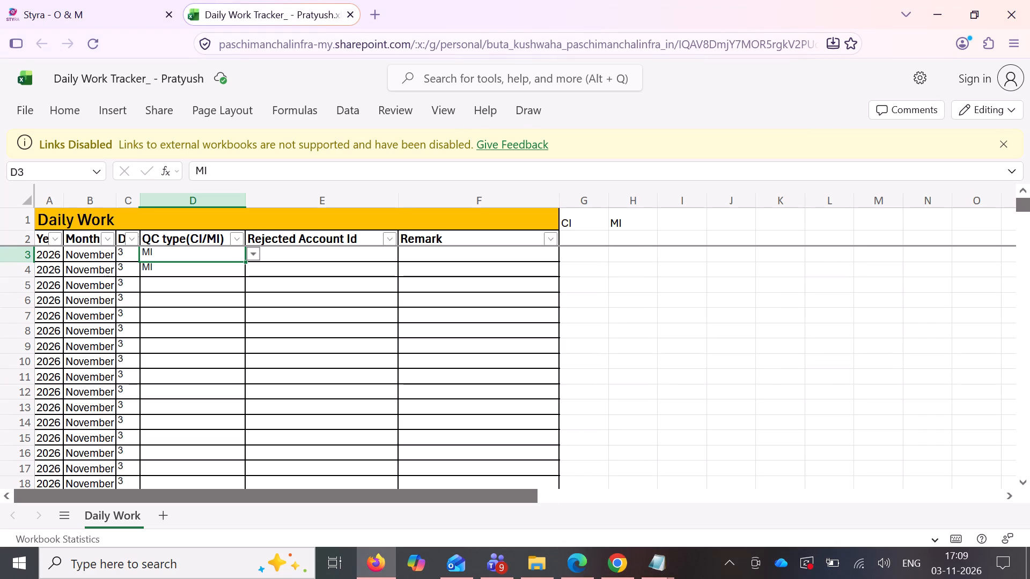
left_click(282, 257)
key("ctrl+shift+v")
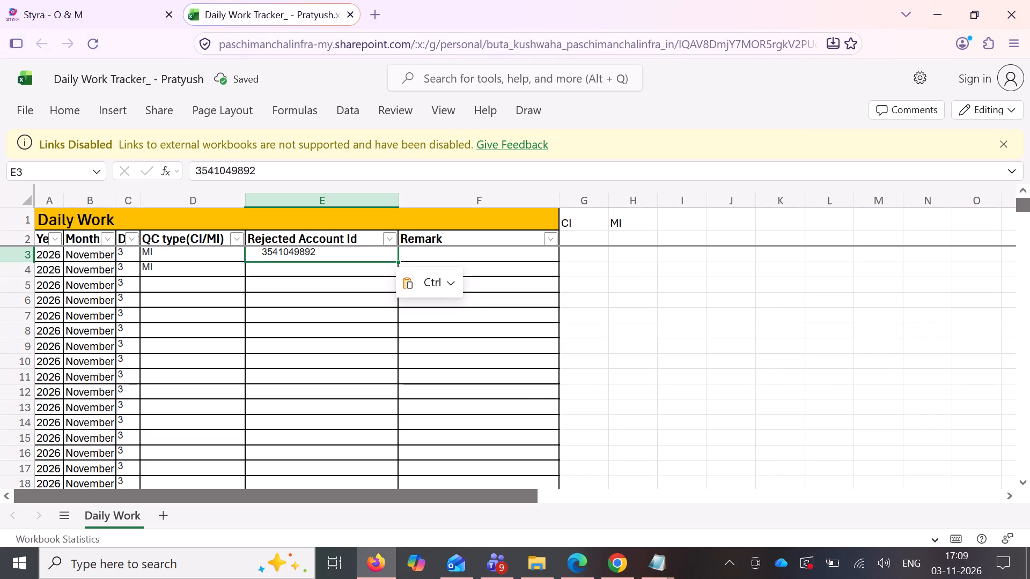
Copy the second rejected record's IVRS number from the Edge report into the tracker's Rejected Account Id cell E4, as text only.
left_click(574, 551)
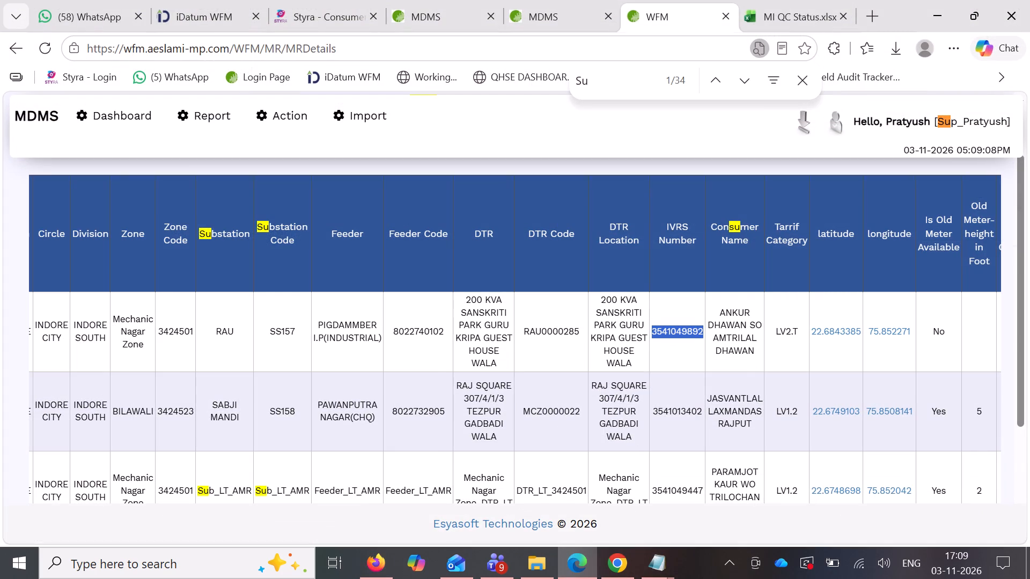
left_click_drag(649, 413, 703, 415)
key("ctrl+c")
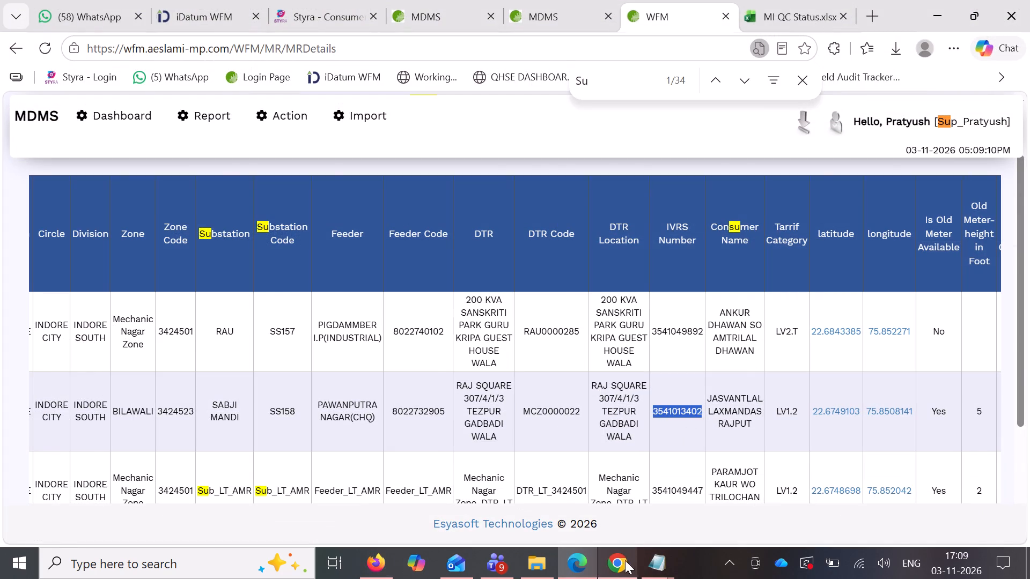
left_click(585, 565)
left_click(284, 272)
key("ctrl+shift+v")
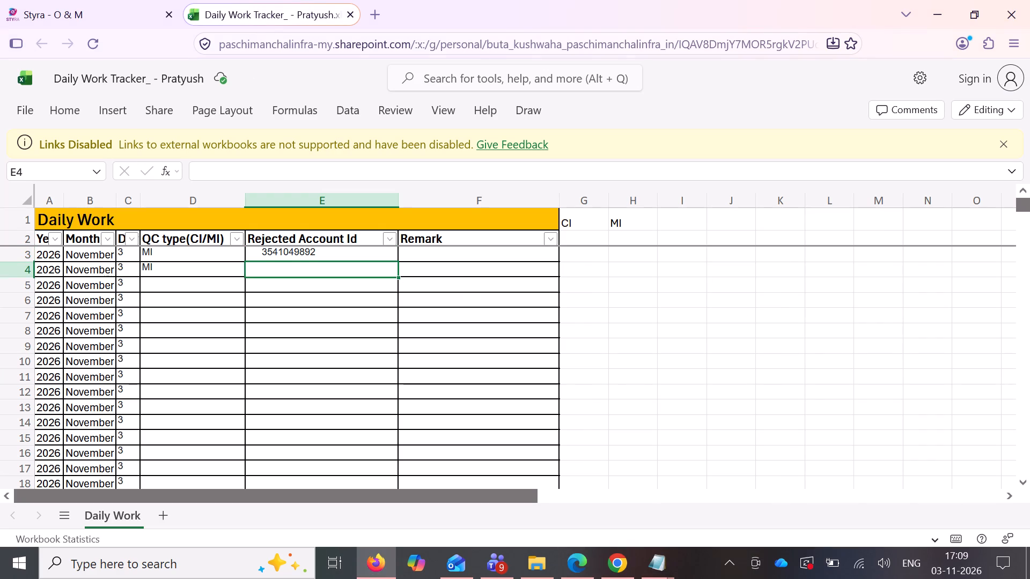
Copy the first record's supervisor remark "Wrong new meter photo is captured" from the Edge report into the tracker's Remark cell F3, as text only.
left_click(442, 269)
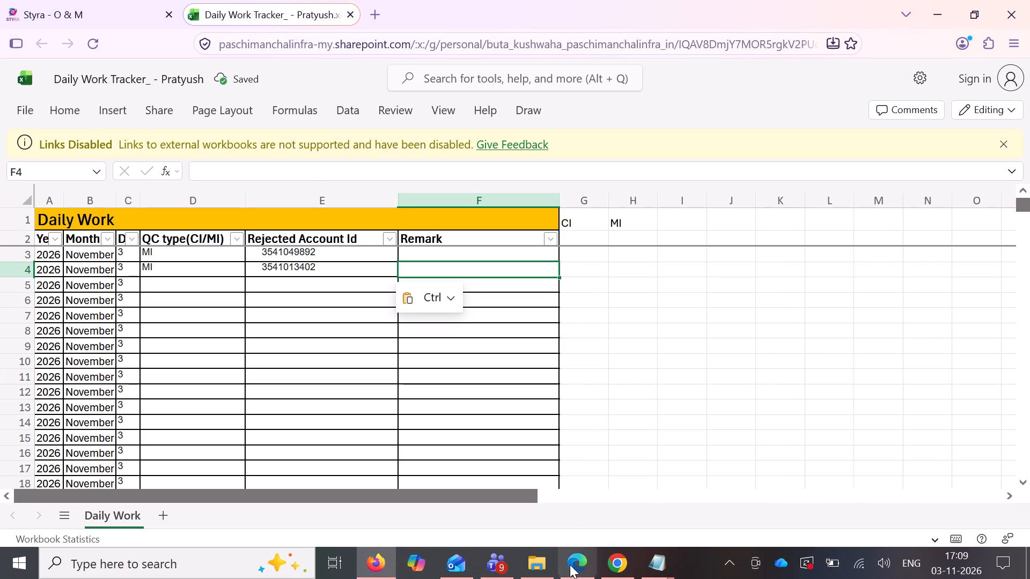
left_click(570, 565)
scroll(876, 376, "left", 17)
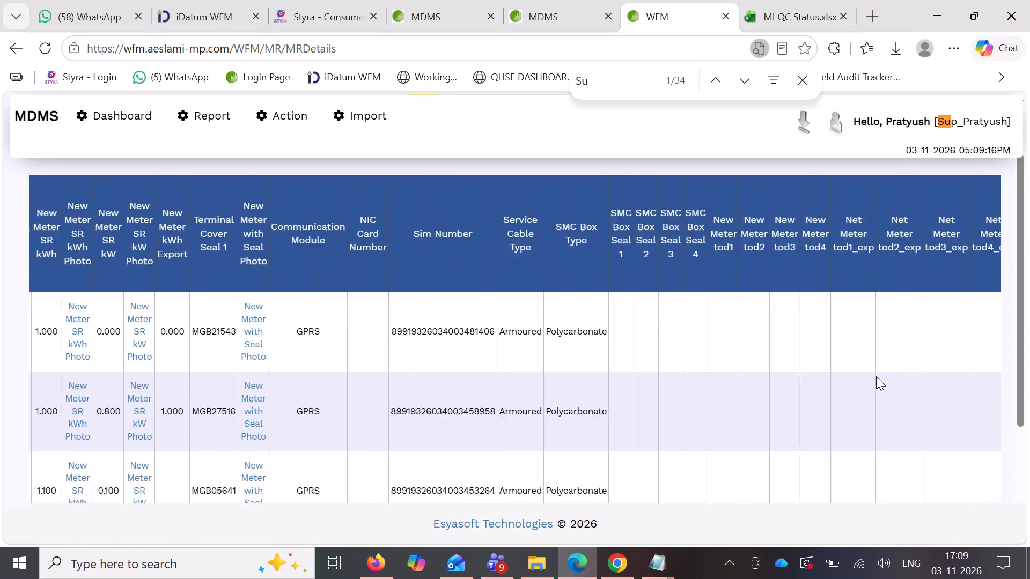
scroll(876, 376, "left", 7)
scroll(876, 376, "right", 2)
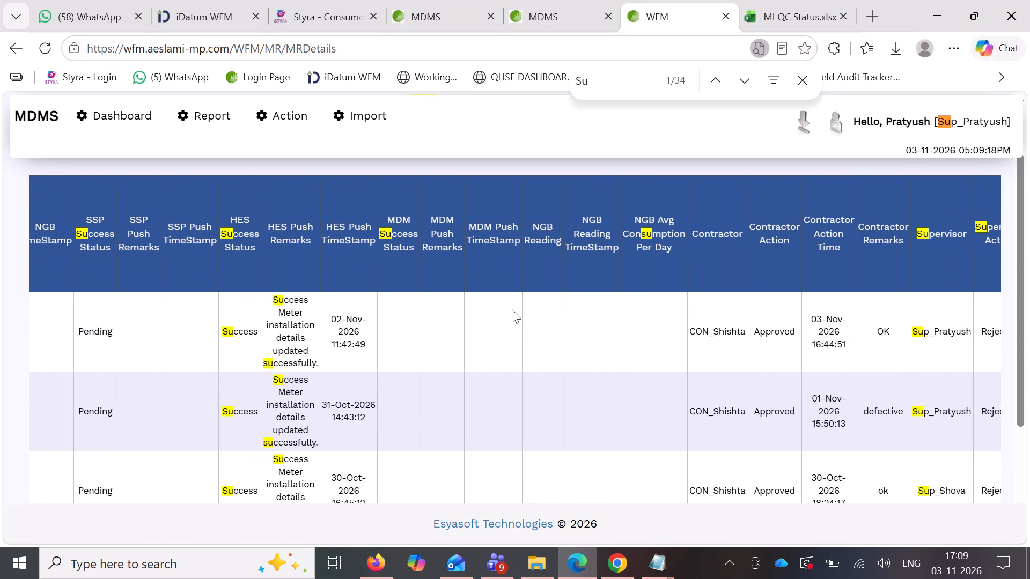
scroll(482, 317, "right", 3)
scroll(444, 352, "left", 4)
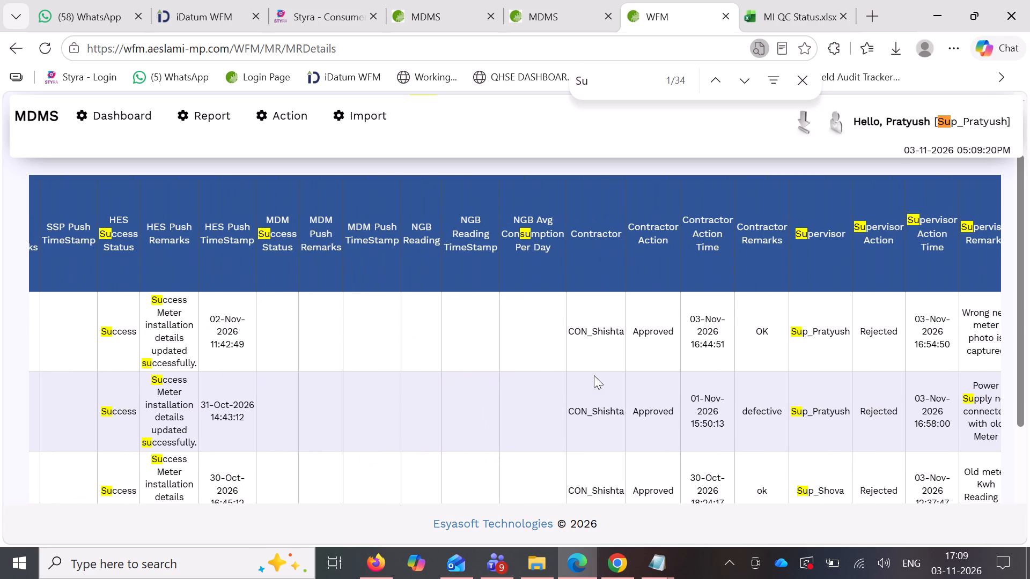
scroll(594, 375, "left", 5)
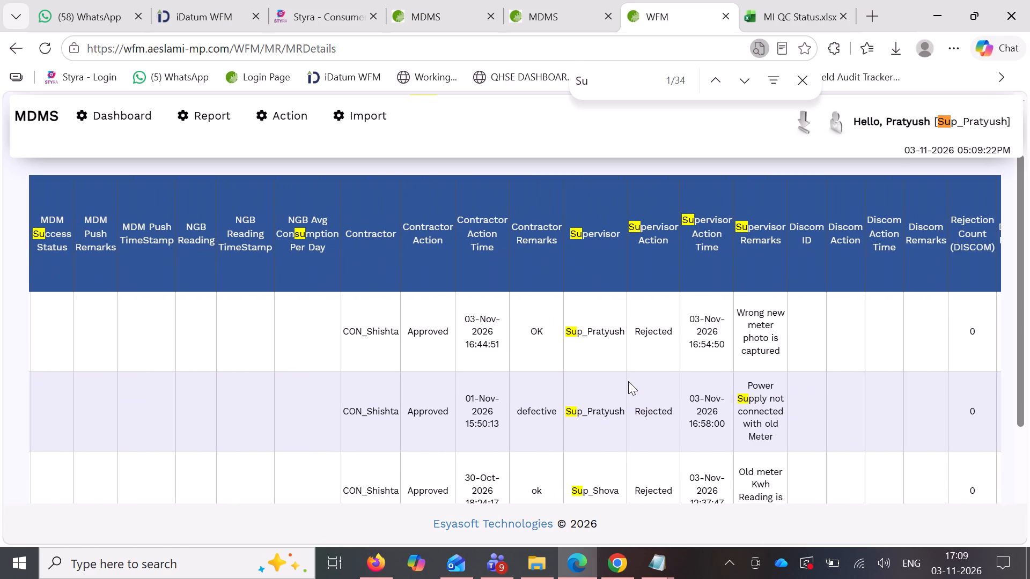
scroll(628, 381, "left", 1)
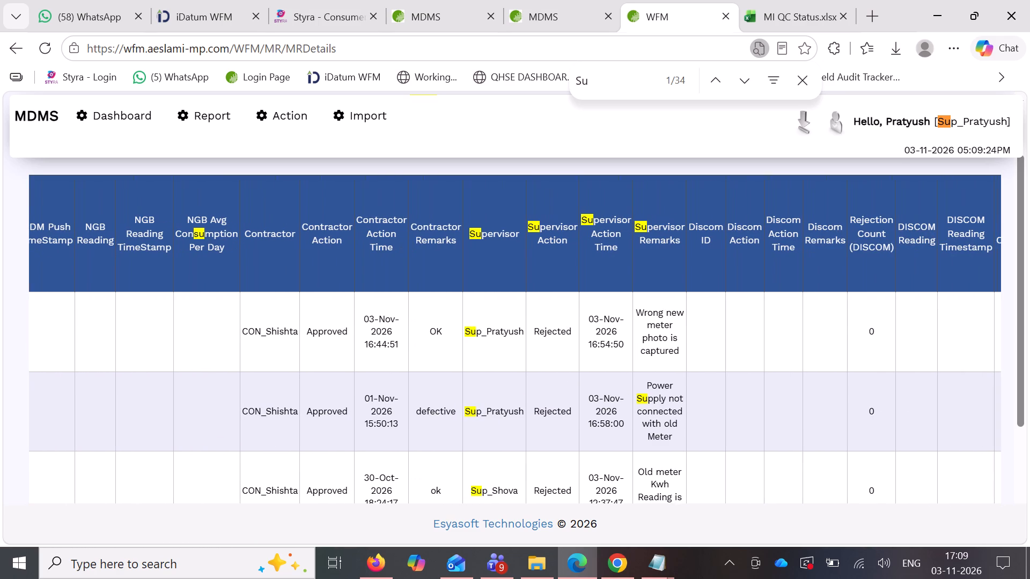
left_click_drag(639, 313, 687, 402)
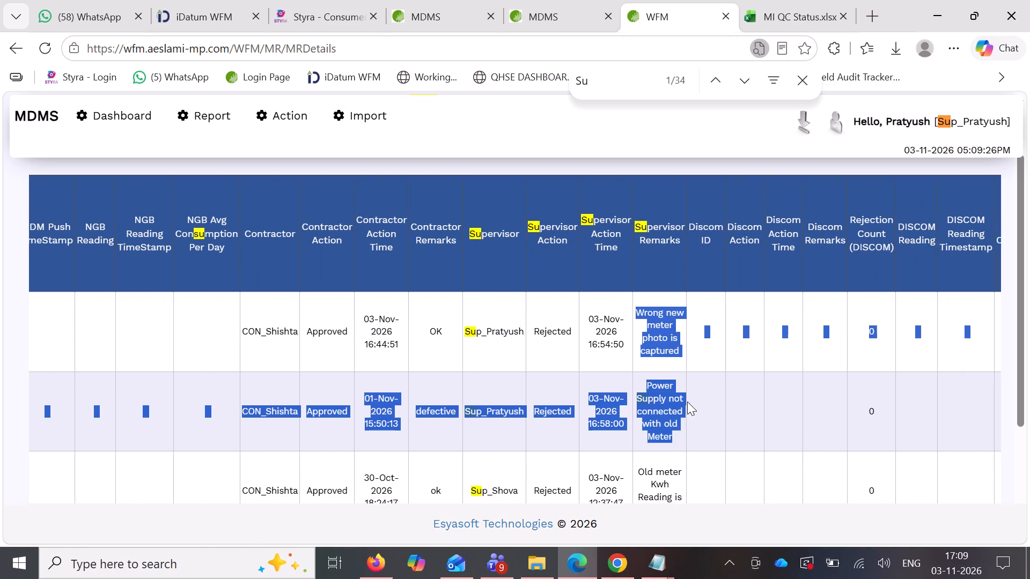
left_click_drag(687, 402, 680, 359)
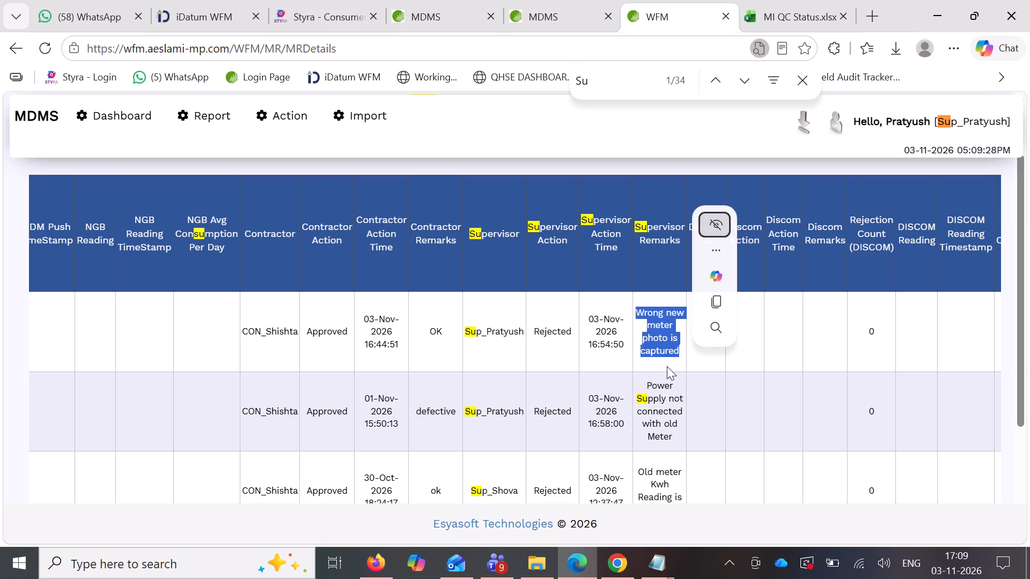
key("ctrl+c")
left_click(588, 569)
left_click(454, 254)
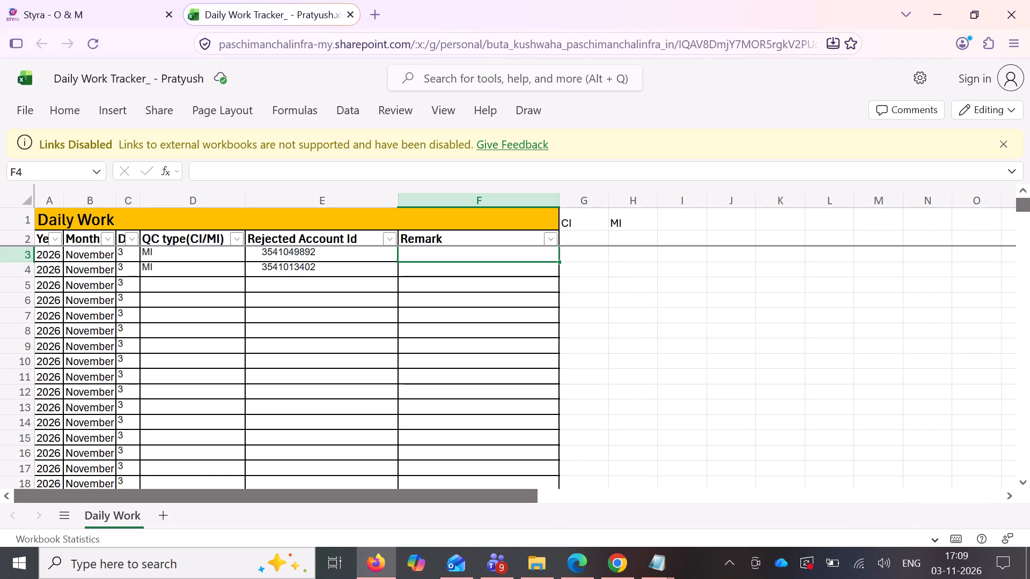
key("ctrl+shift+v")
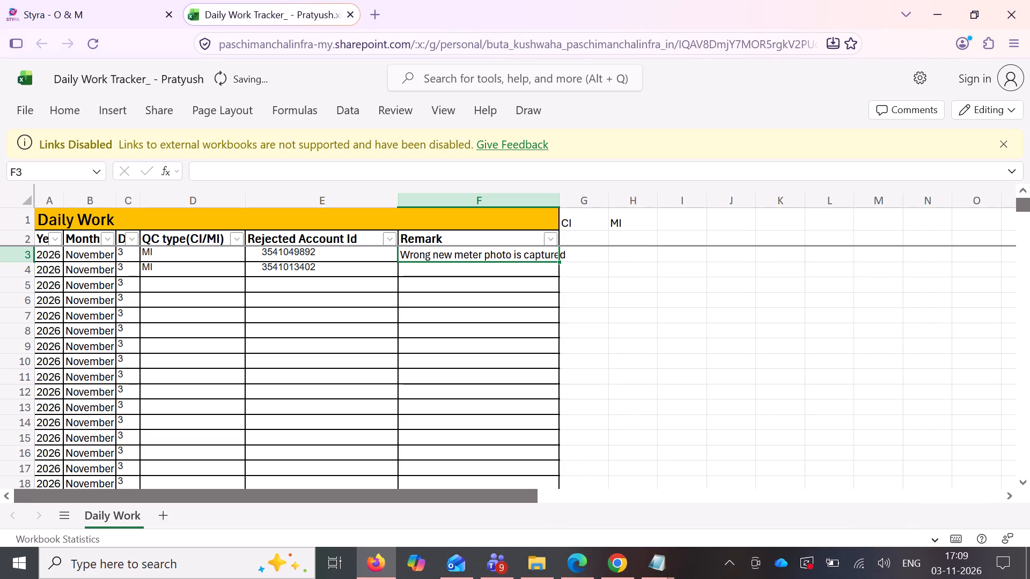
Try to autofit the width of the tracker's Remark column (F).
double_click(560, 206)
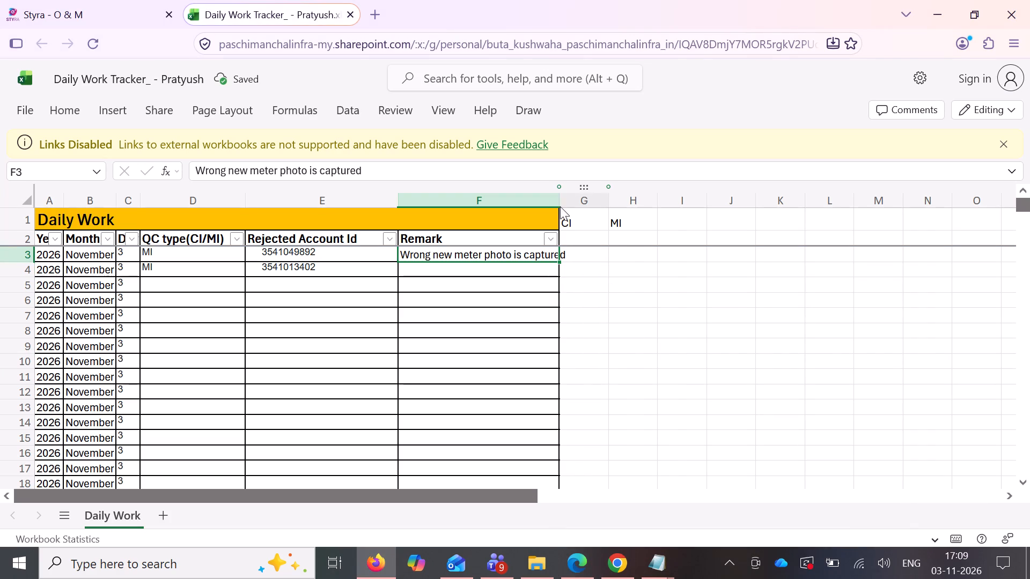
Copy the second record's supervisor remark "Power Supply not connected with old Meter" from the Edge report into the tracker's Remark cell F4, as text only.
left_click(588, 570)
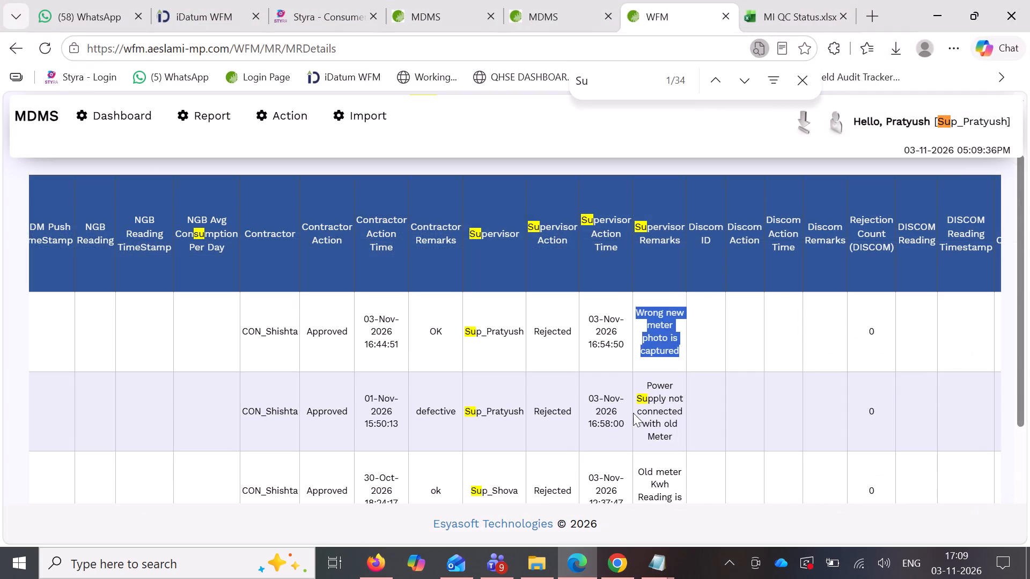
left_click(653, 406)
left_click_drag(648, 386, 674, 441)
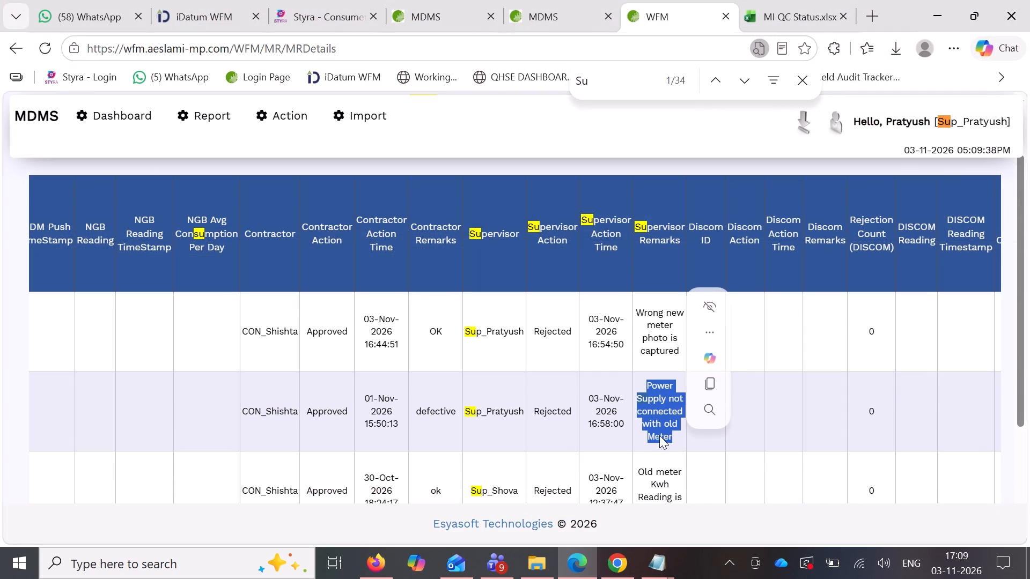
key("ctrl+c")
left_click(573, 569)
left_click(464, 272)
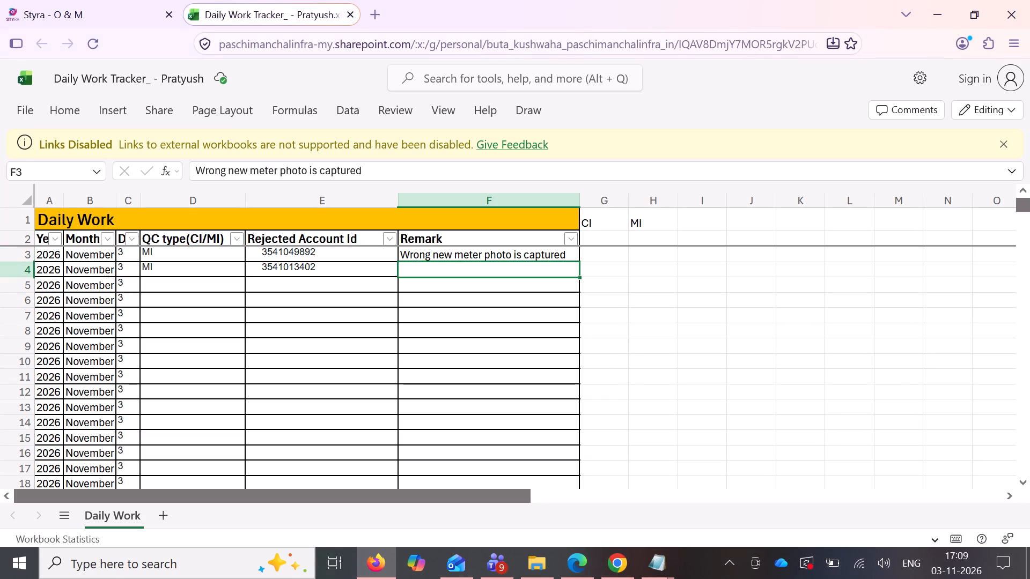
key("ctrl+shift+v")
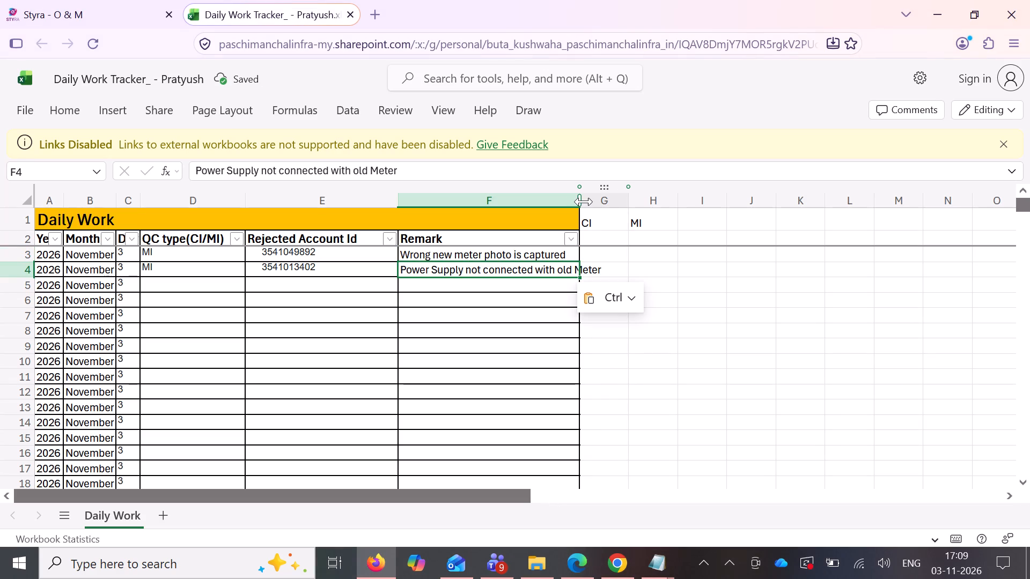
Autofit the width of the tracker's Remark column (F) to its longest remark.
double_click(584, 202)
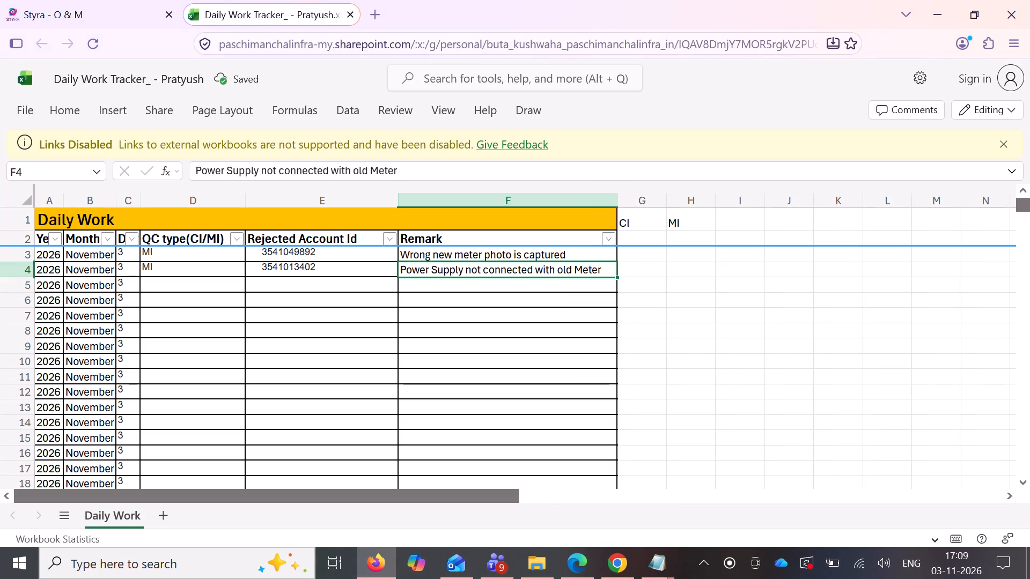
left_click(654, 273)
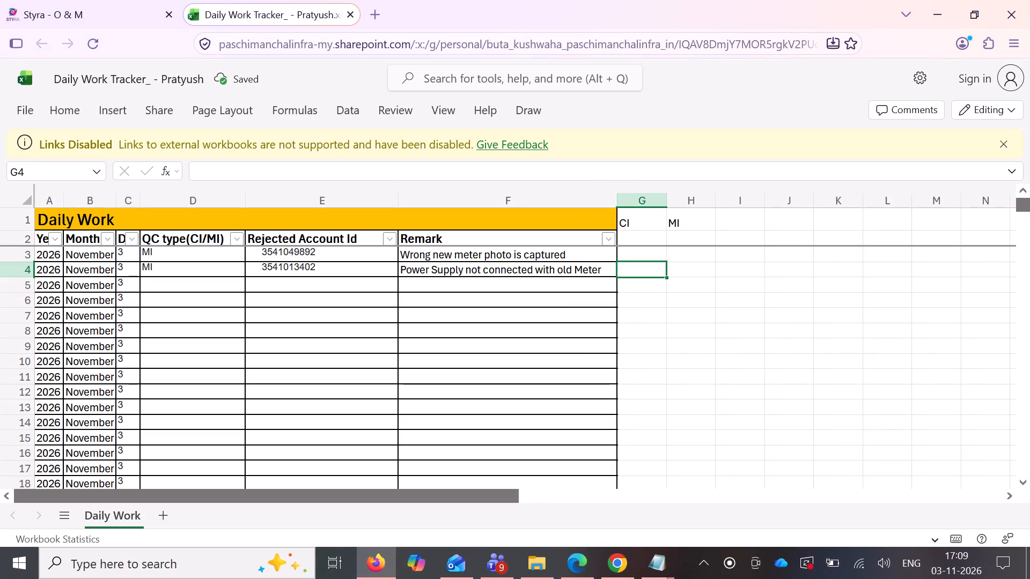
left_click(305, 285)
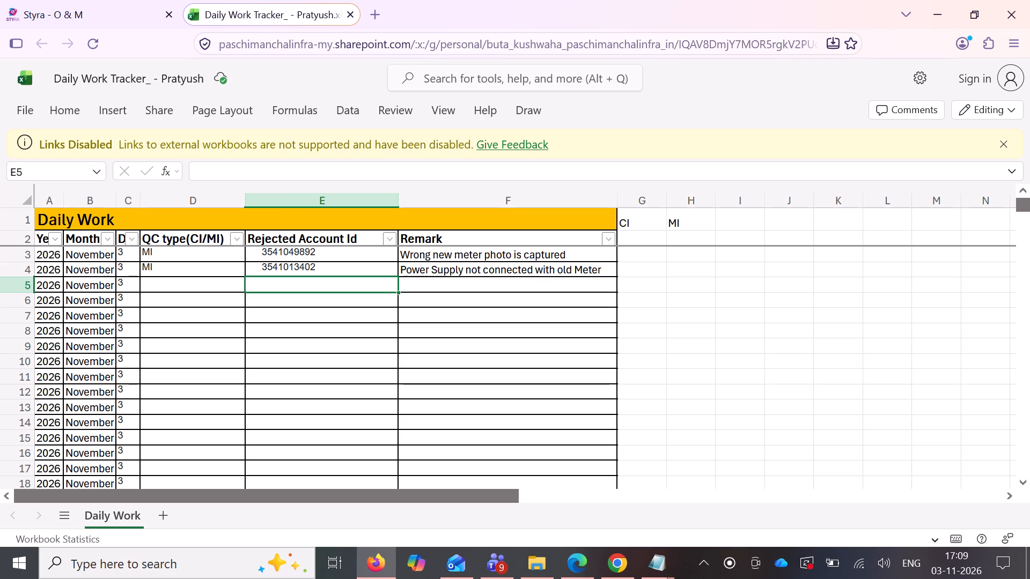
left_click(161, 284)
Switch to the MDMS approval page in Edge and close the completed MI approval to return to the pending approval list.
left_click(584, 571)
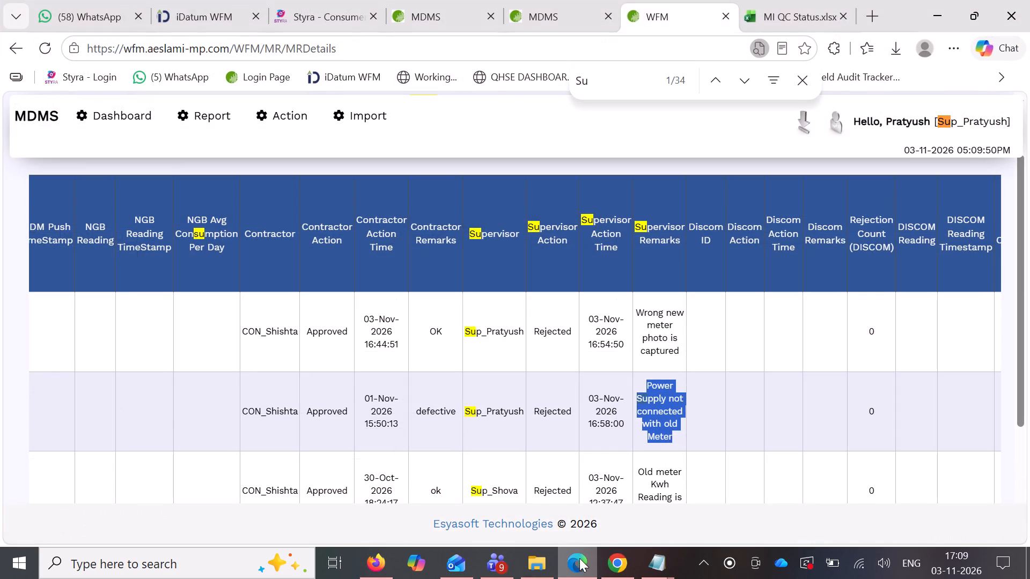
left_click(525, 0)
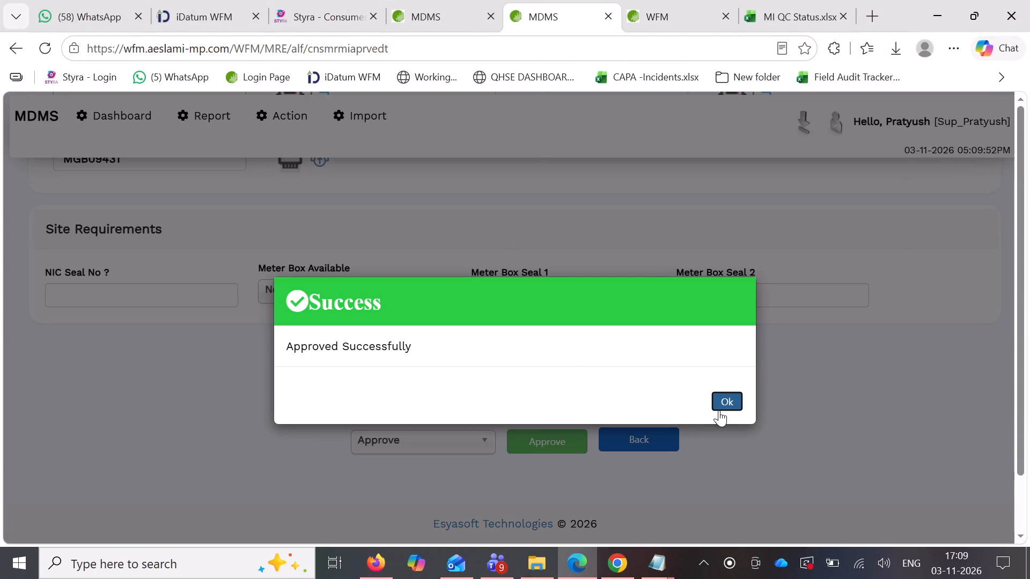
left_click(719, 410)
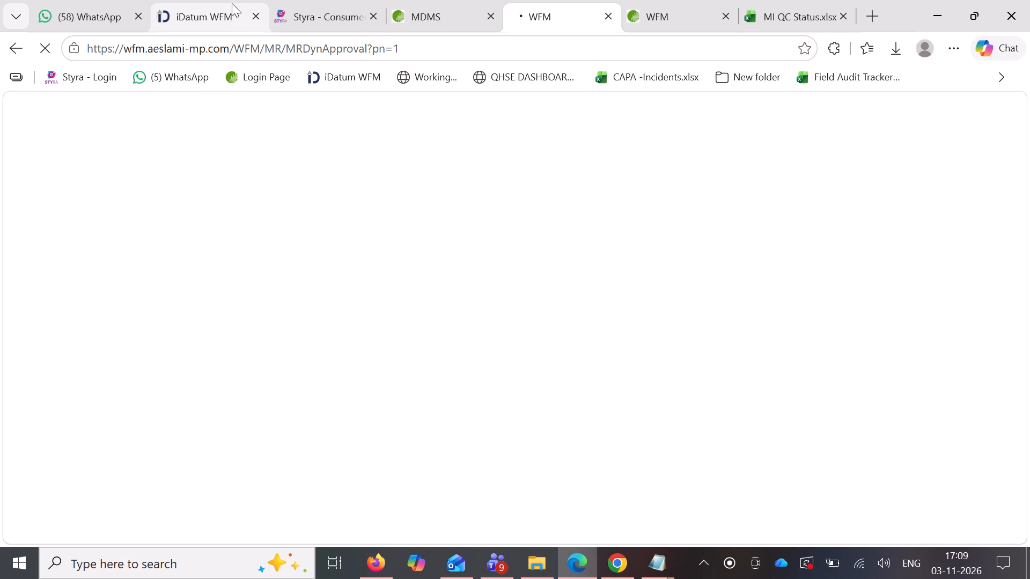
left_click_drag(378, 574, 371, 571)
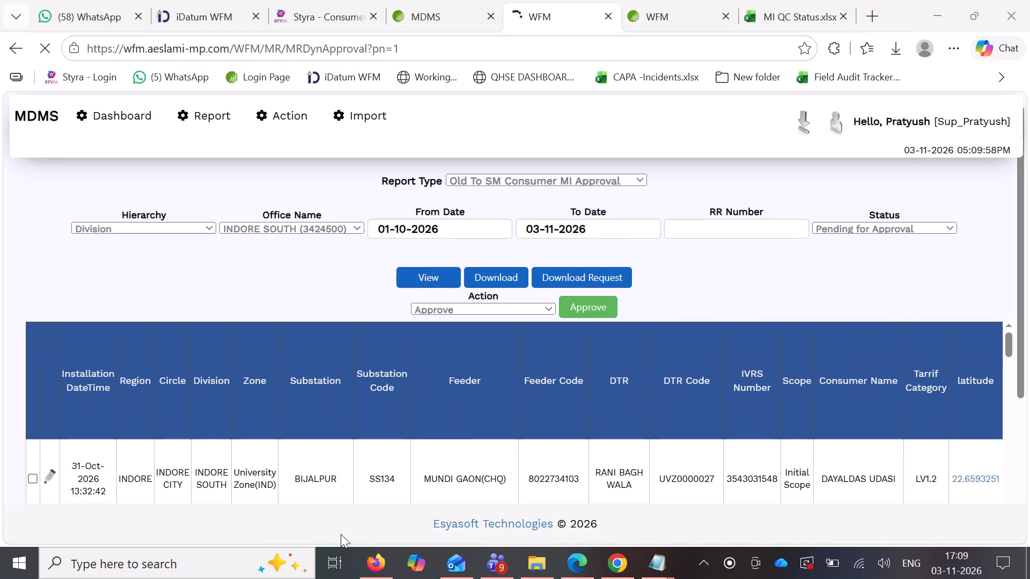
left_click(380, 573)
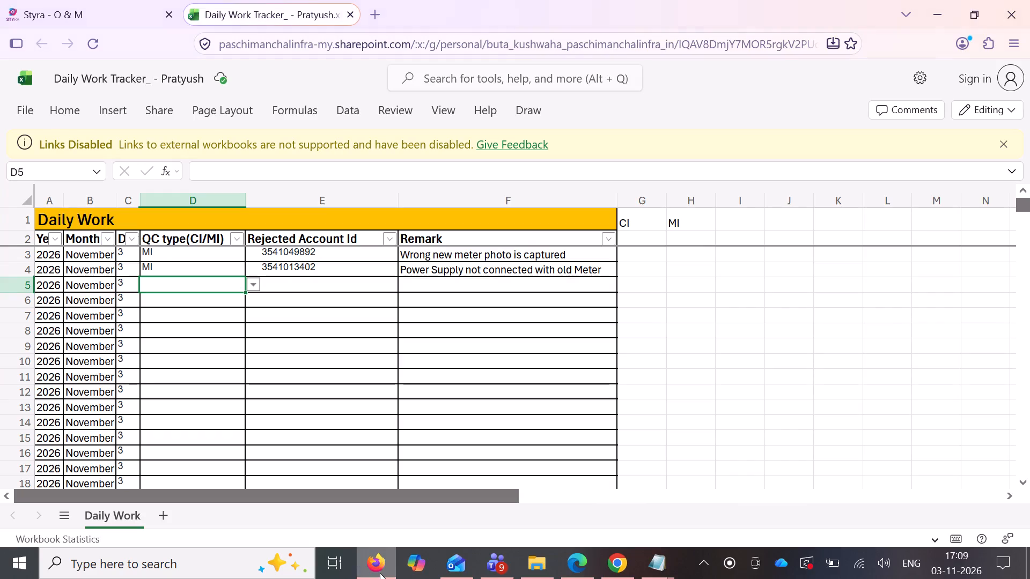
left_click(127, 10)
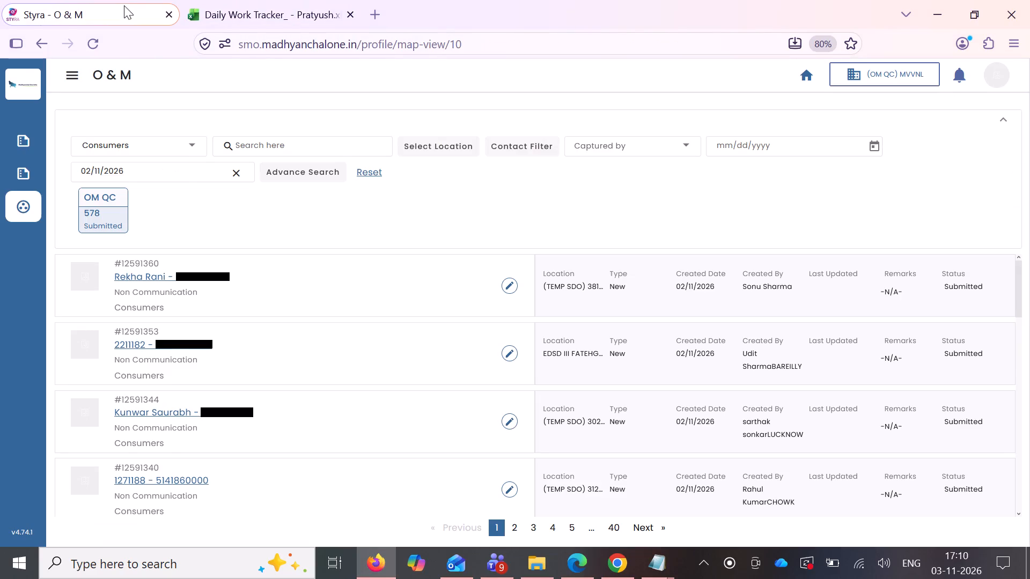
left_click(516, 294)
left_click(514, 293)
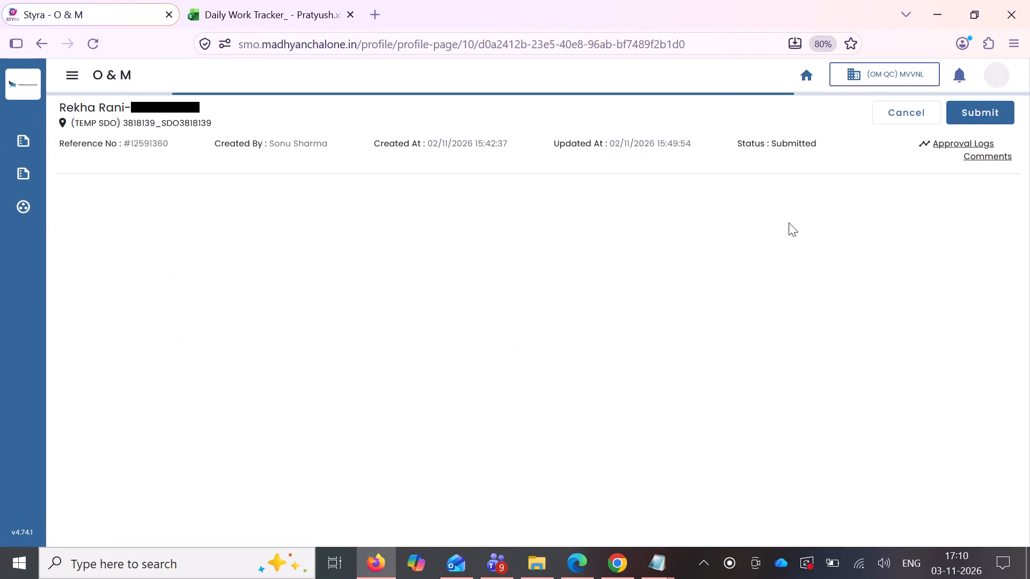
left_click(990, 114)
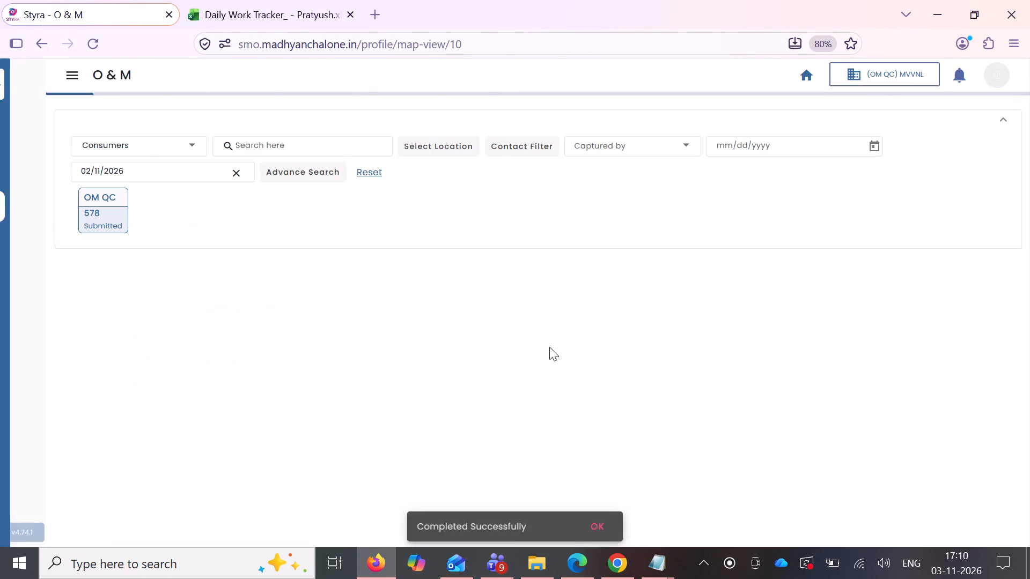
left_click(514, 294)
left_click(510, 285)
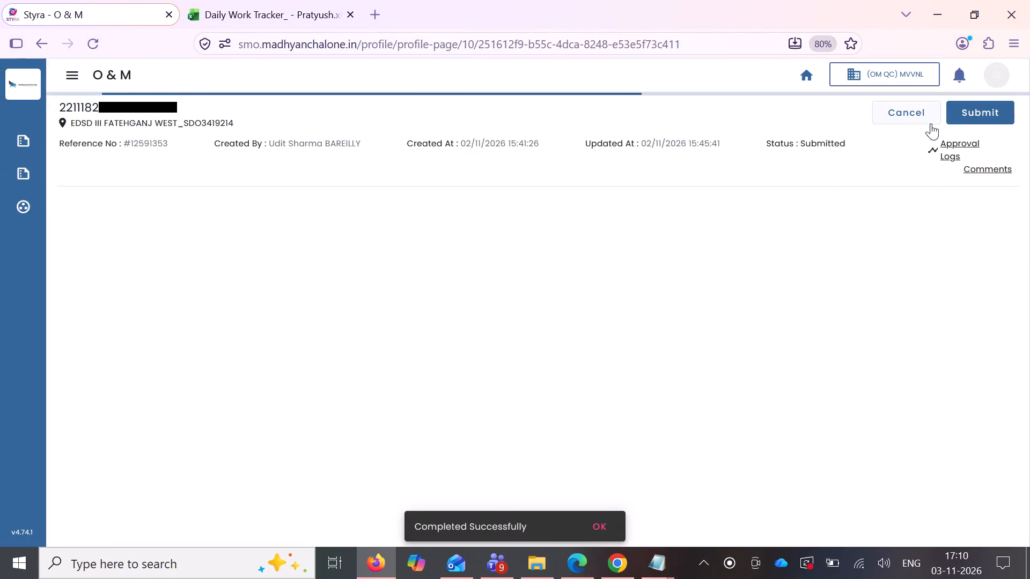
left_click(983, 109)
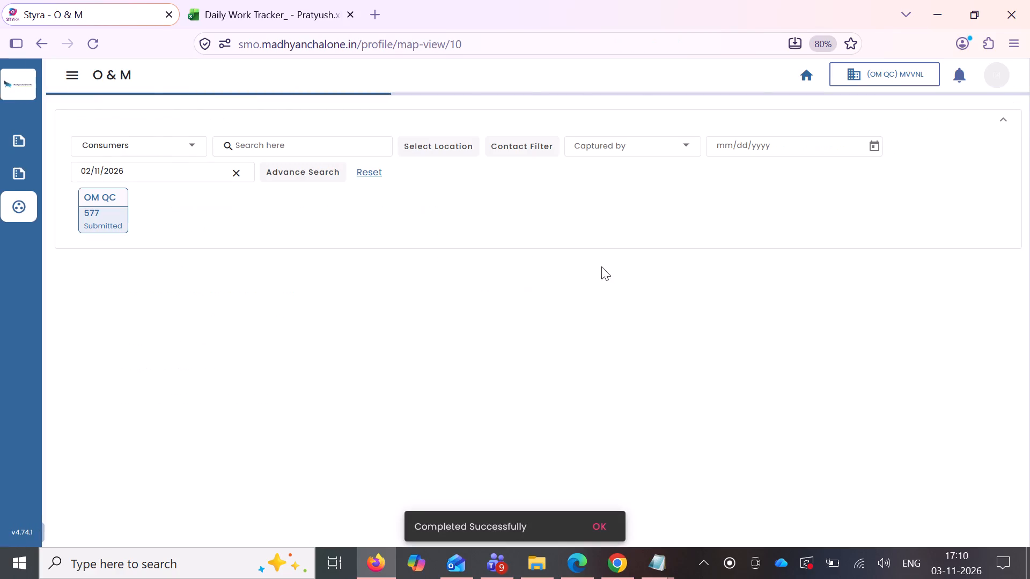
left_click(533, 282)
left_click(512, 288)
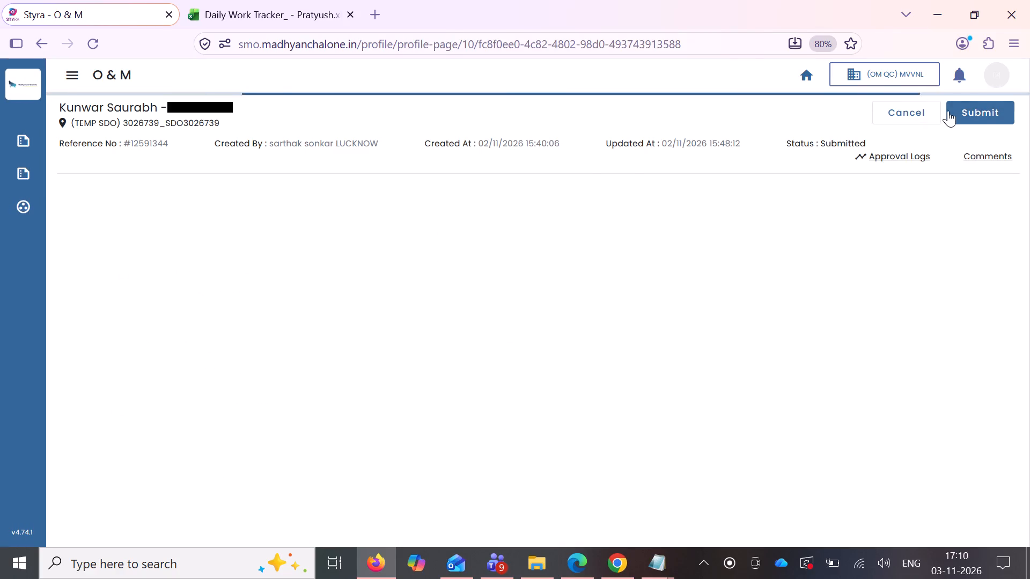
left_click(979, 110)
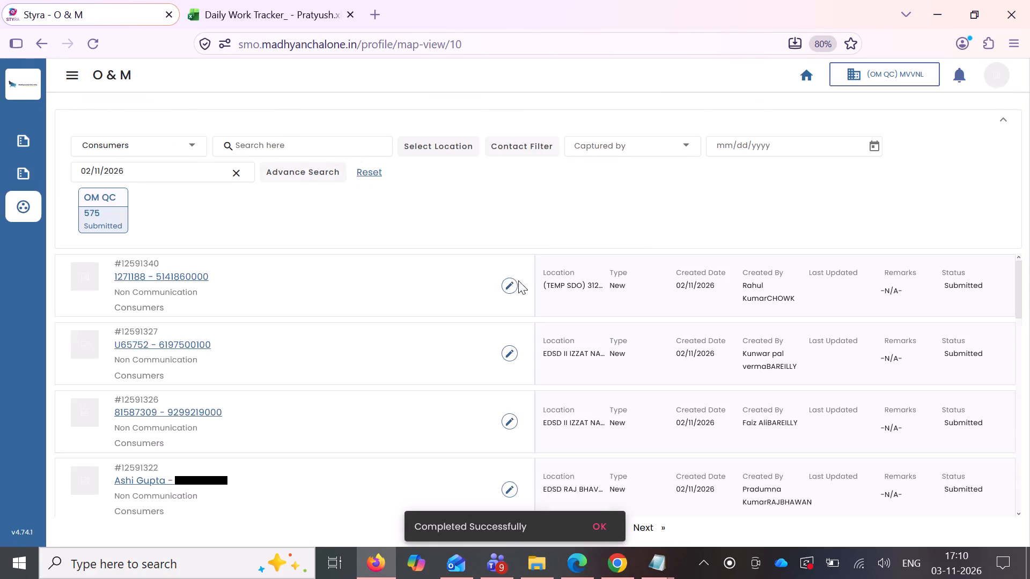
left_click(517, 283)
left_click(960, 120)
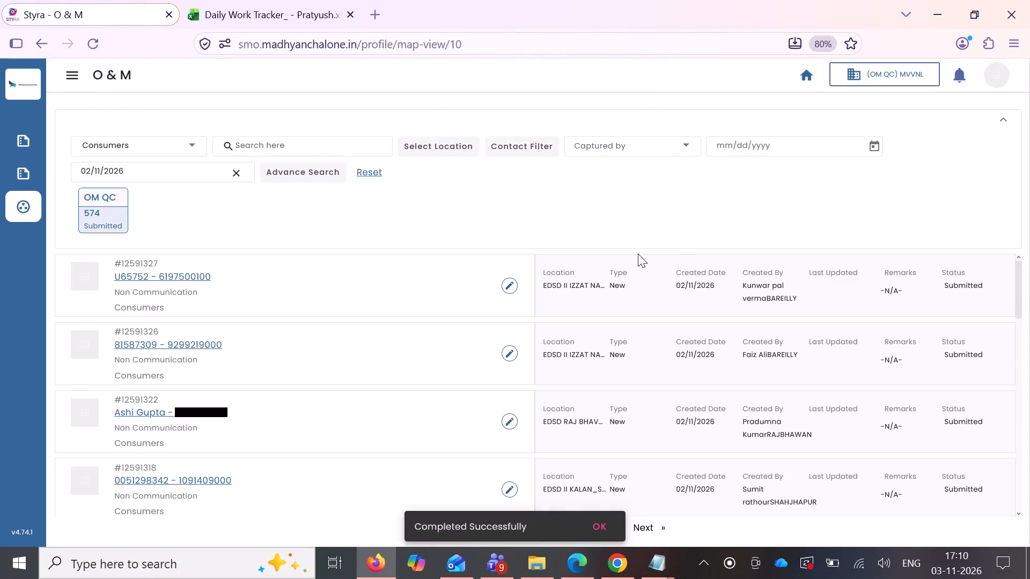
left_click(519, 282)
left_click(510, 287)
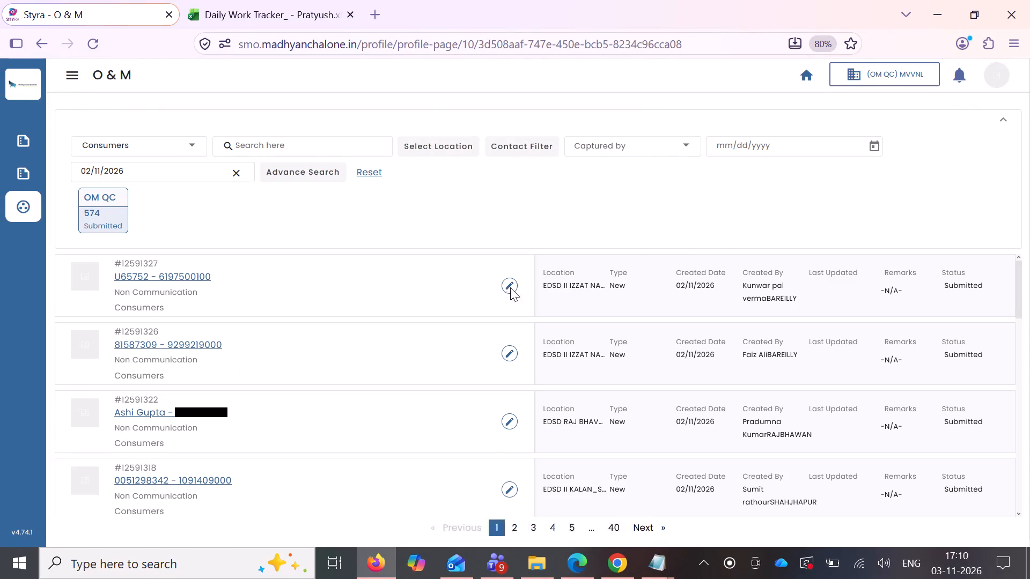
left_click(985, 113)
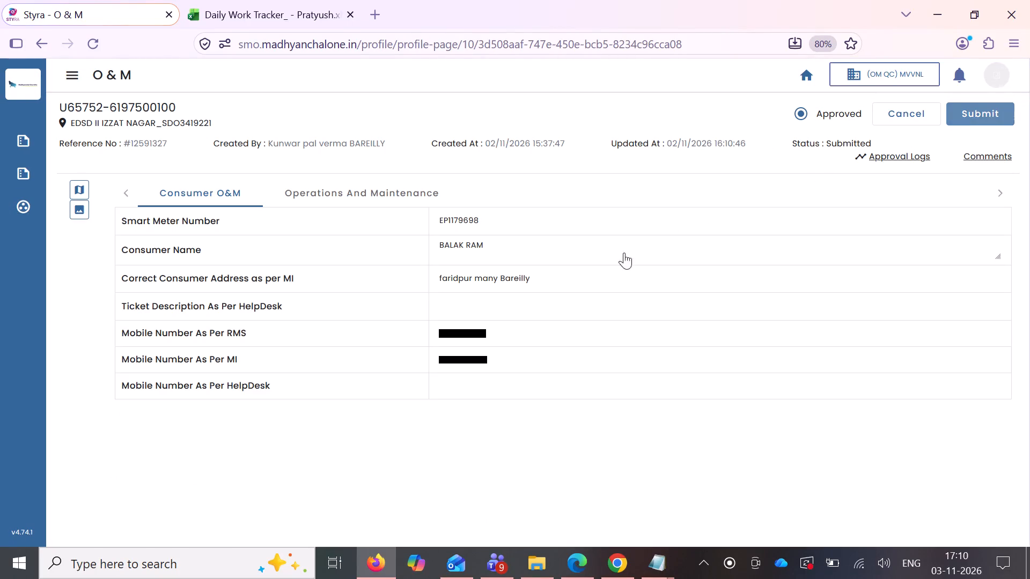
left_click(513, 286)
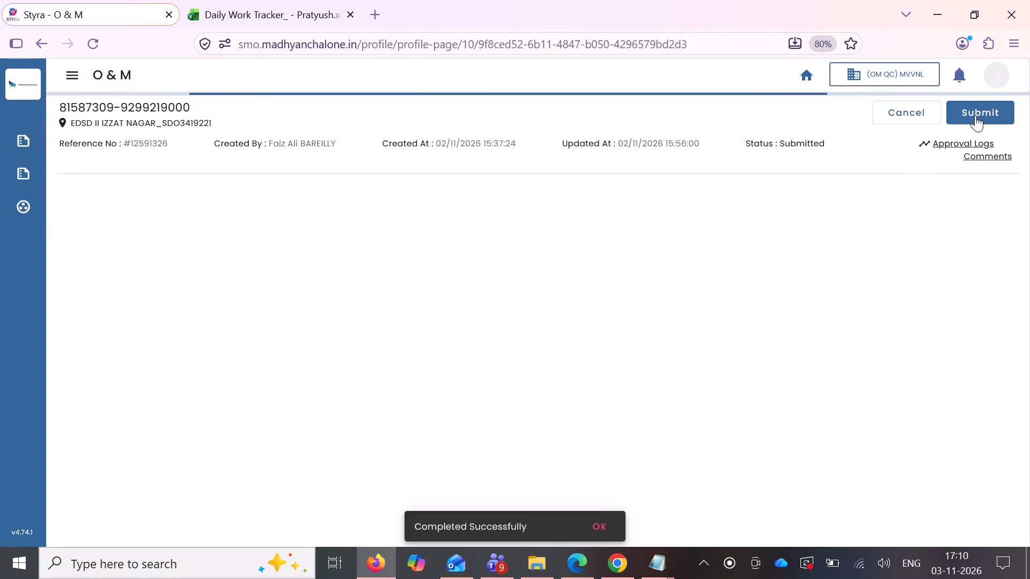
left_click(975, 113)
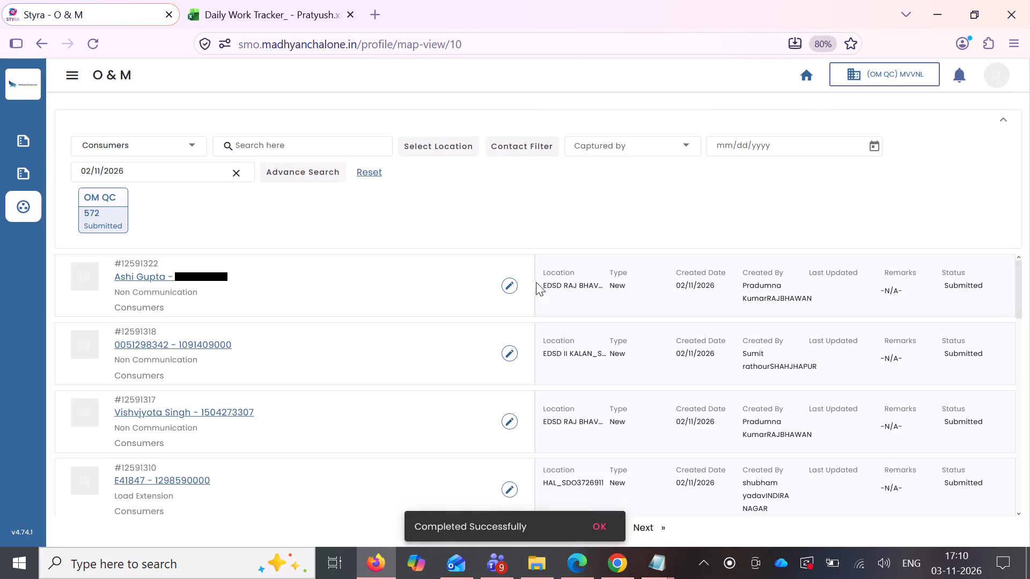
double_click(521, 285)
left_click(513, 282)
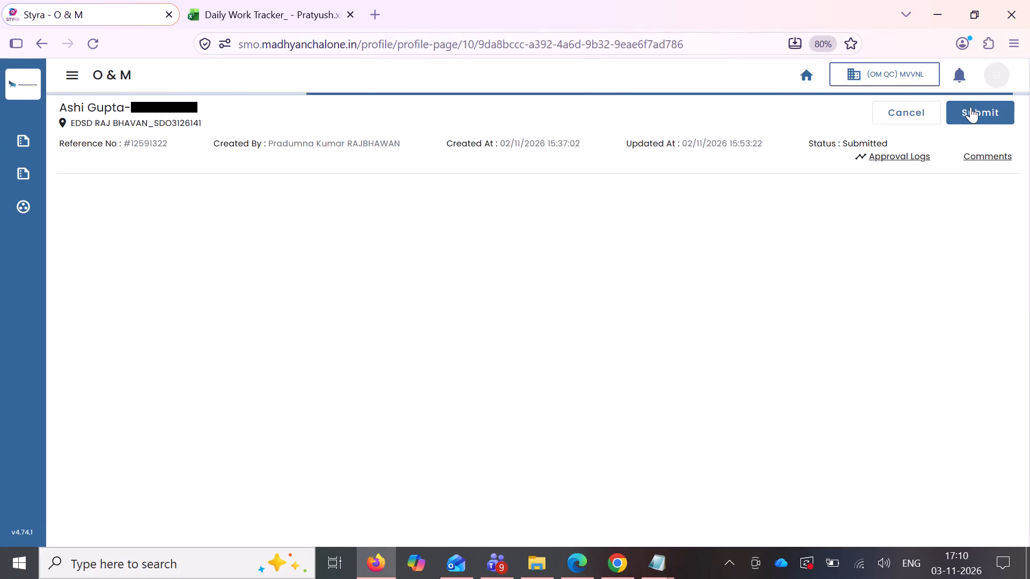
left_click(989, 107)
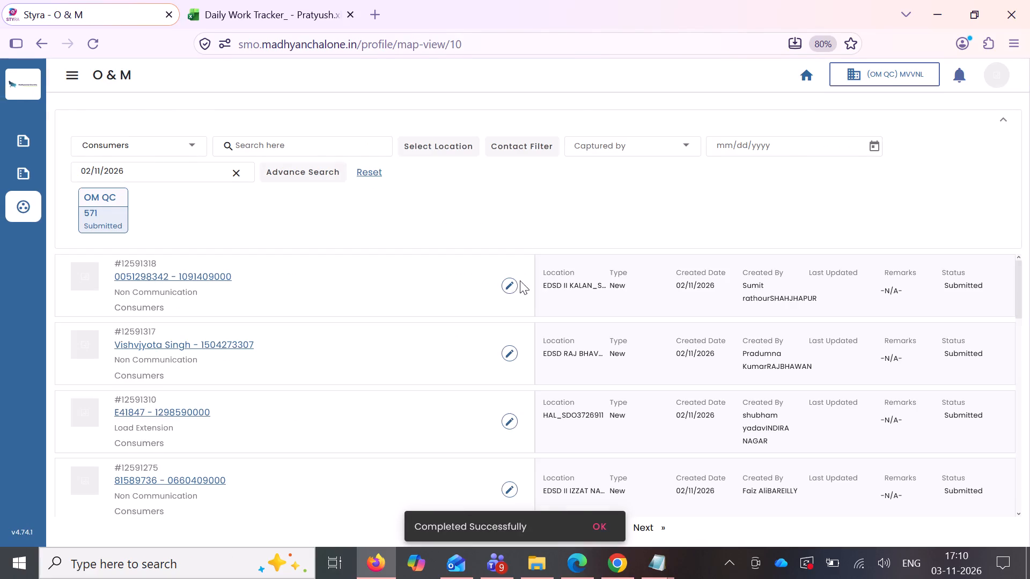
left_click(510, 286)
left_click(965, 114)
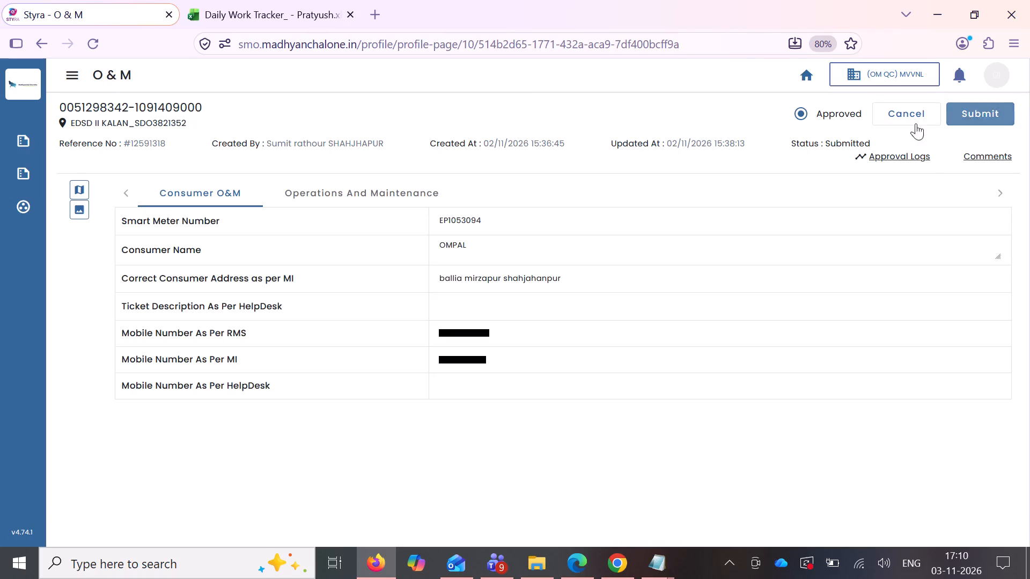
triple_click(518, 286)
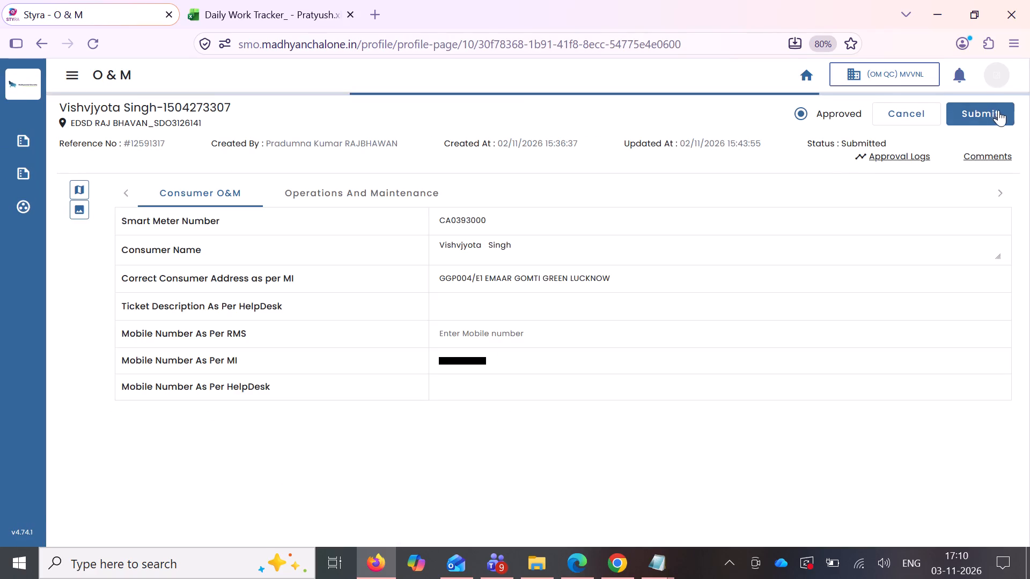
left_click(998, 110)
left_click(510, 283)
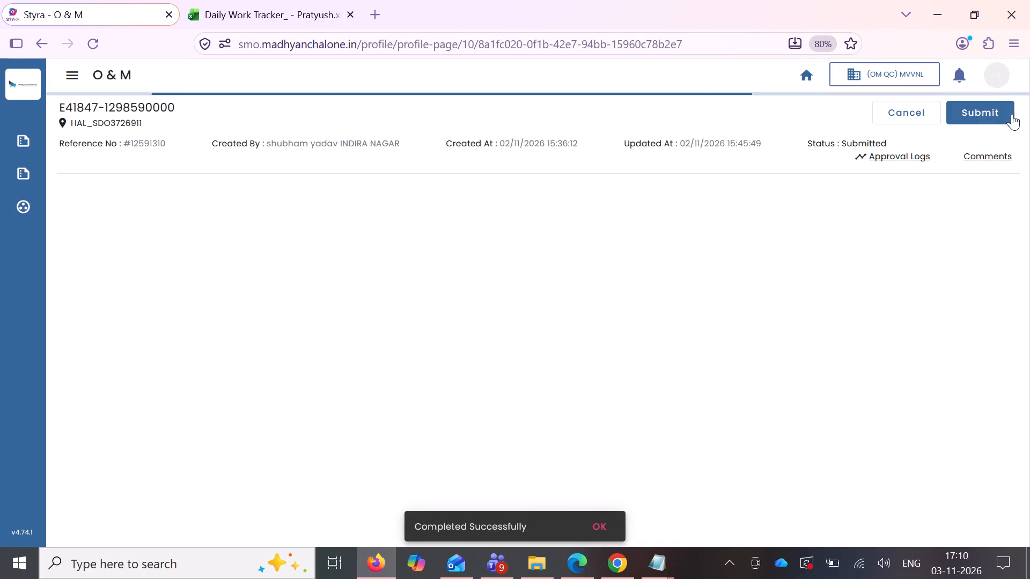
left_click(981, 108)
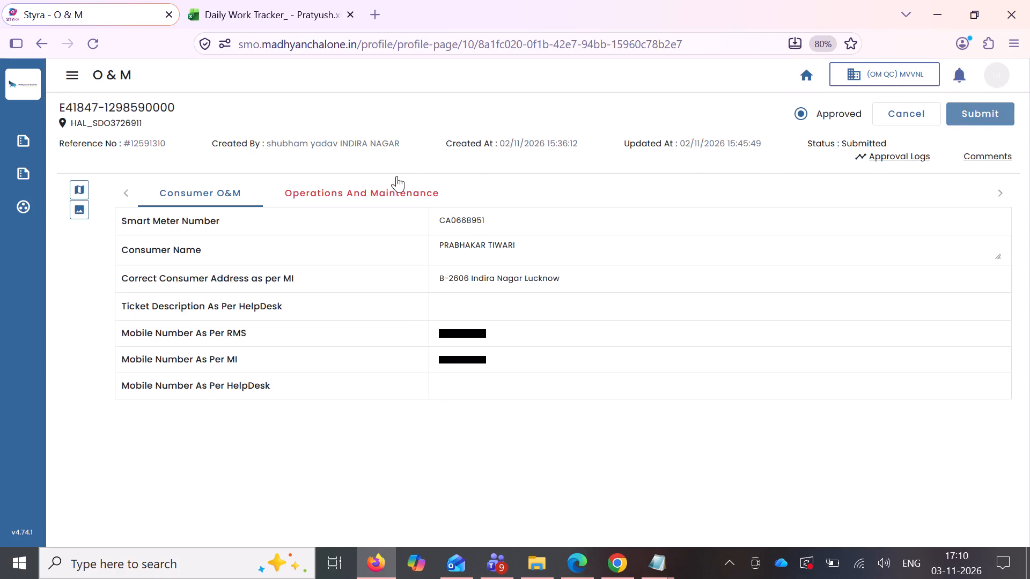
left_click(396, 184)
scroll(497, 253, "down", 6)
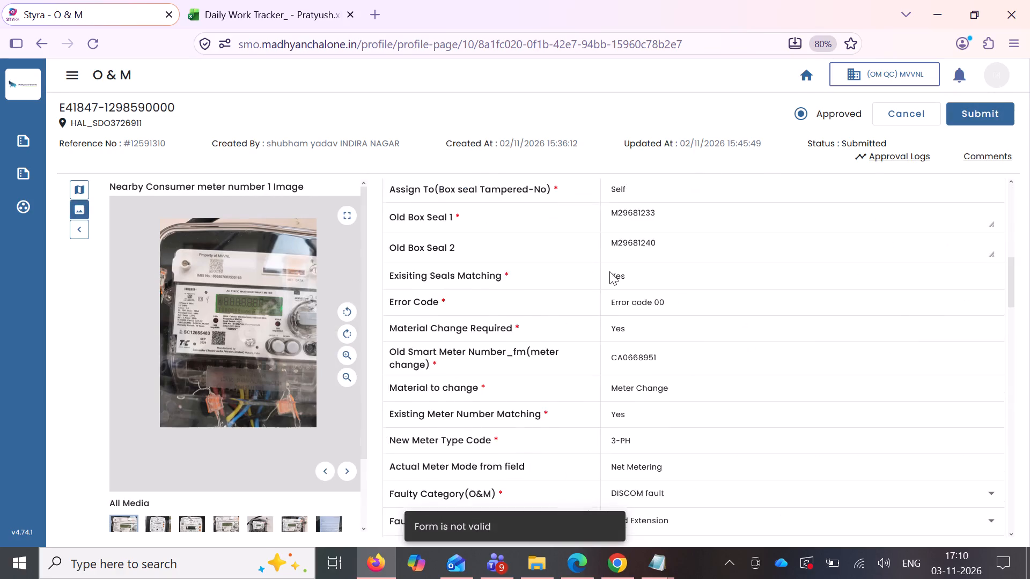
scroll(650, 271, "down", 11)
left_click(672, 239)
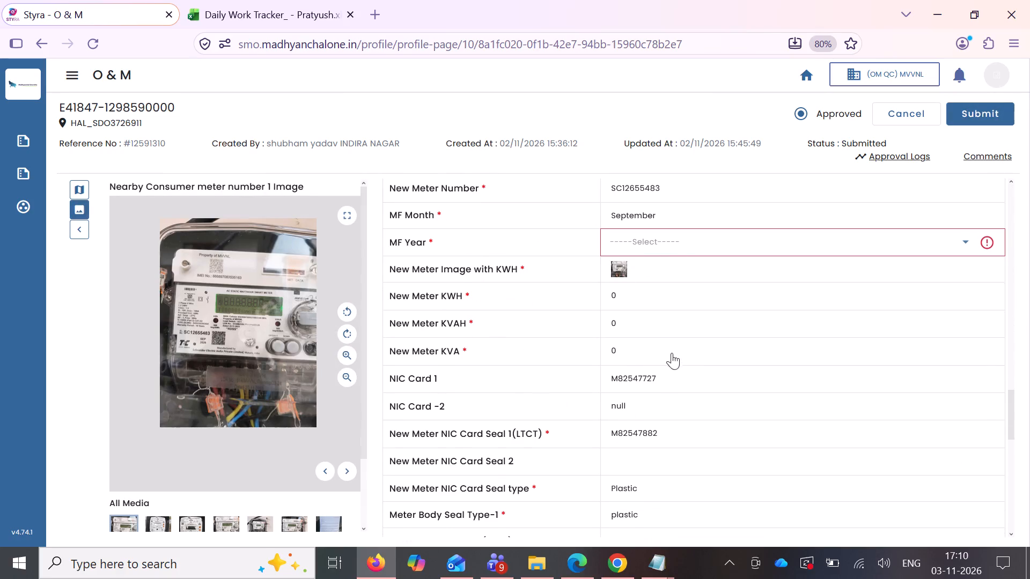
scroll(669, 355, "down", 14)
left_click(643, 400)
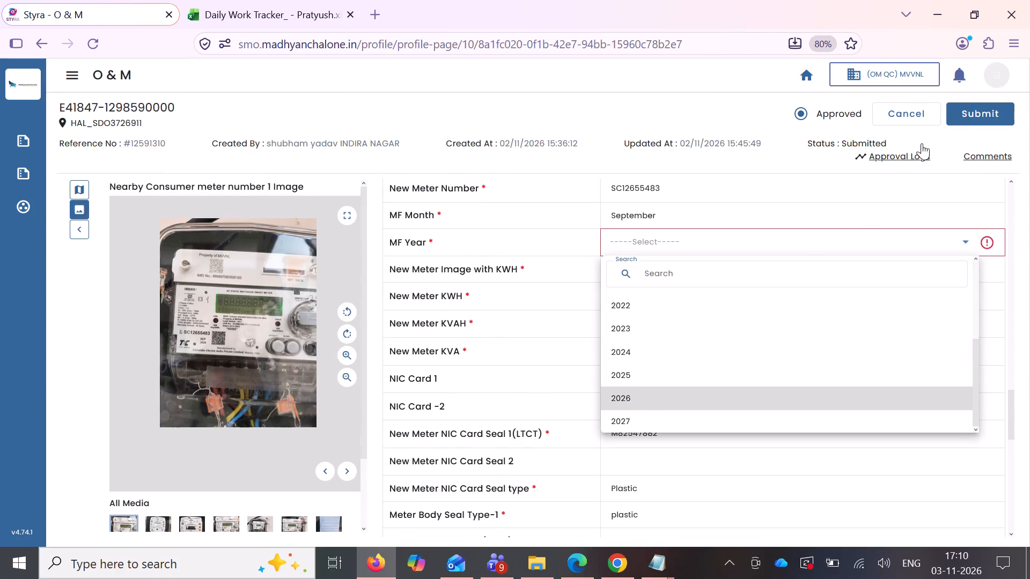
left_click(978, 110)
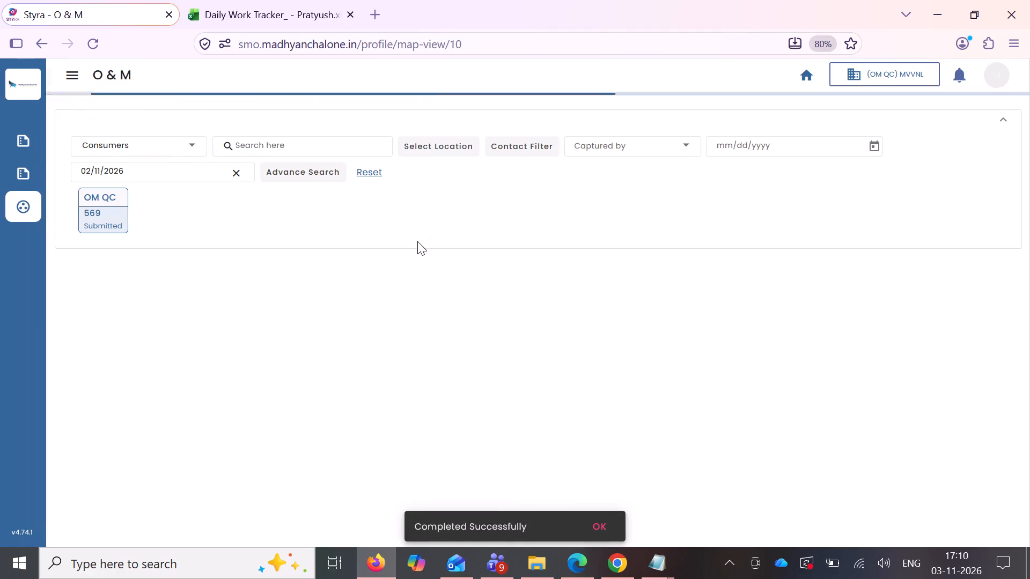
left_click(502, 289)
left_click(517, 284)
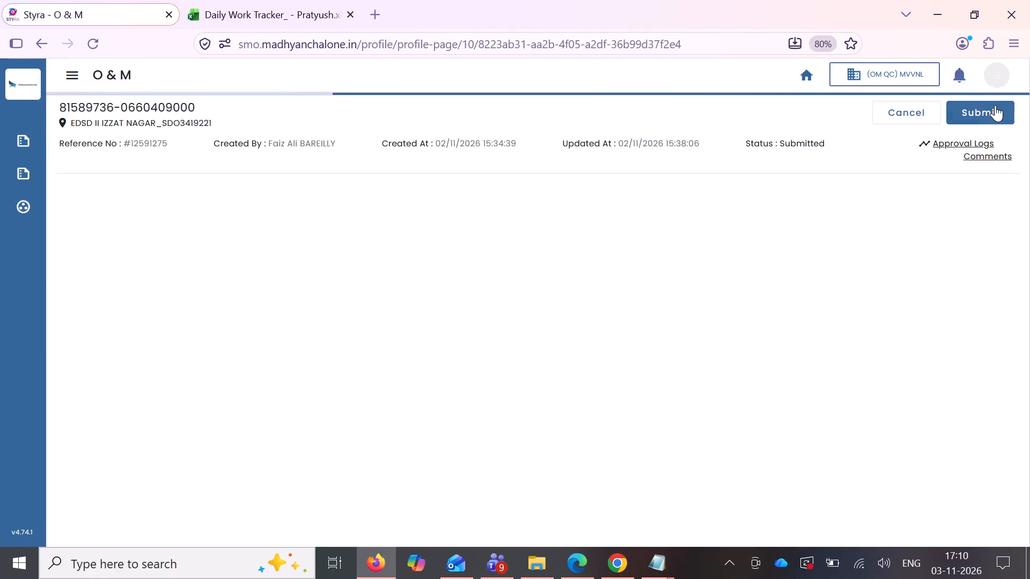
left_click(978, 116)
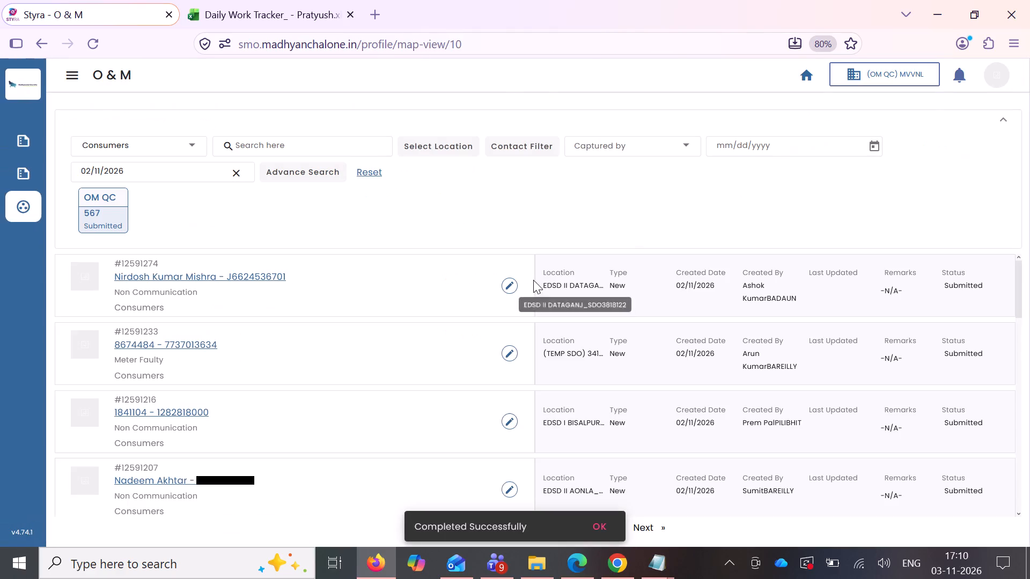
left_click(516, 286)
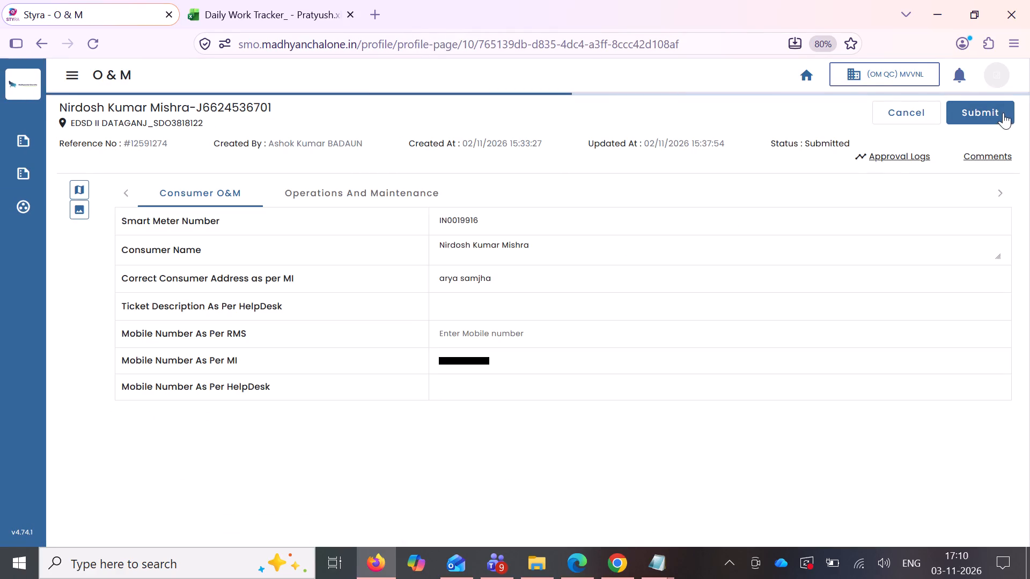
left_click(1003, 113)
left_click(494, 289)
left_click(502, 288)
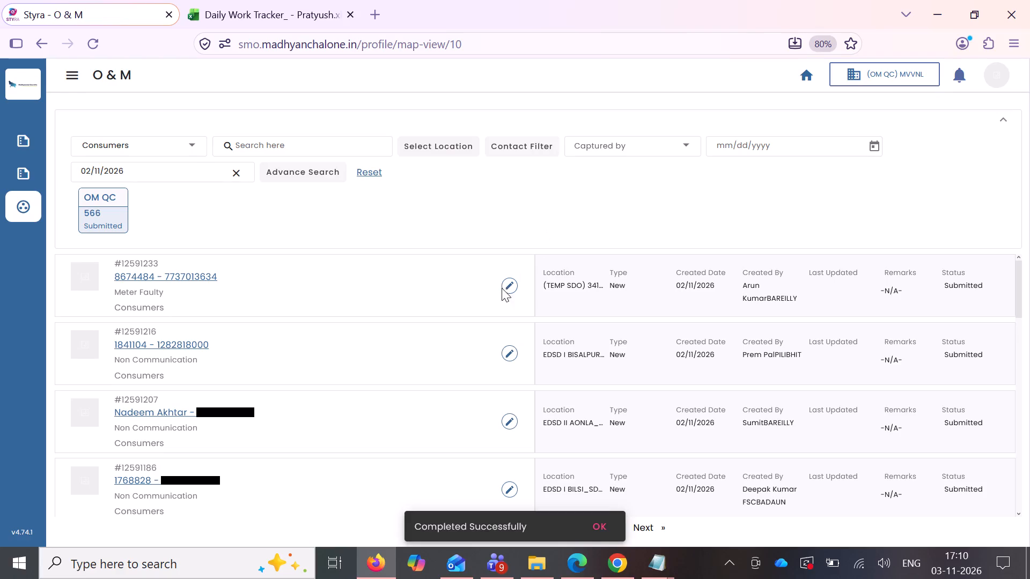
left_click(513, 284)
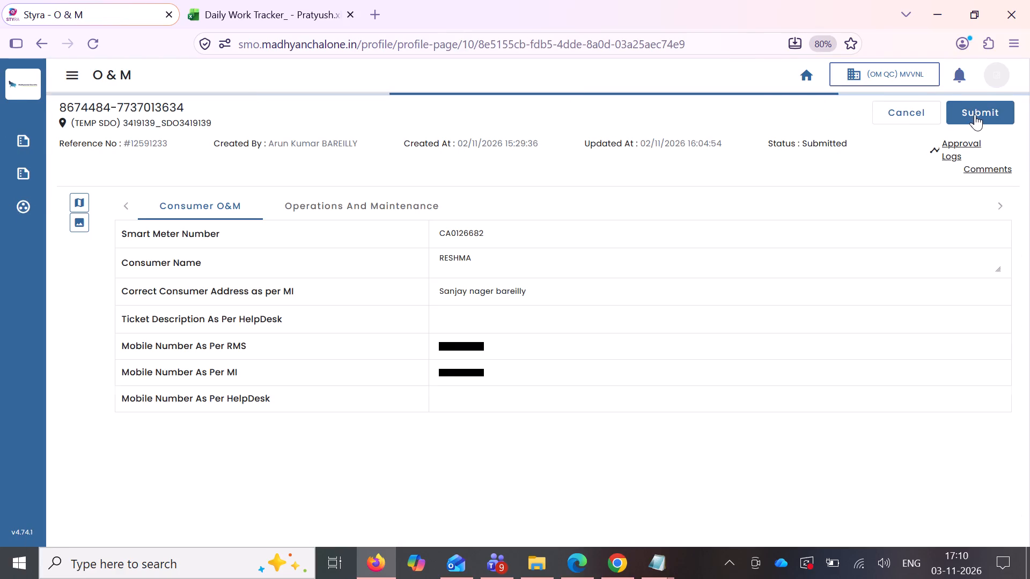
left_click(975, 114)
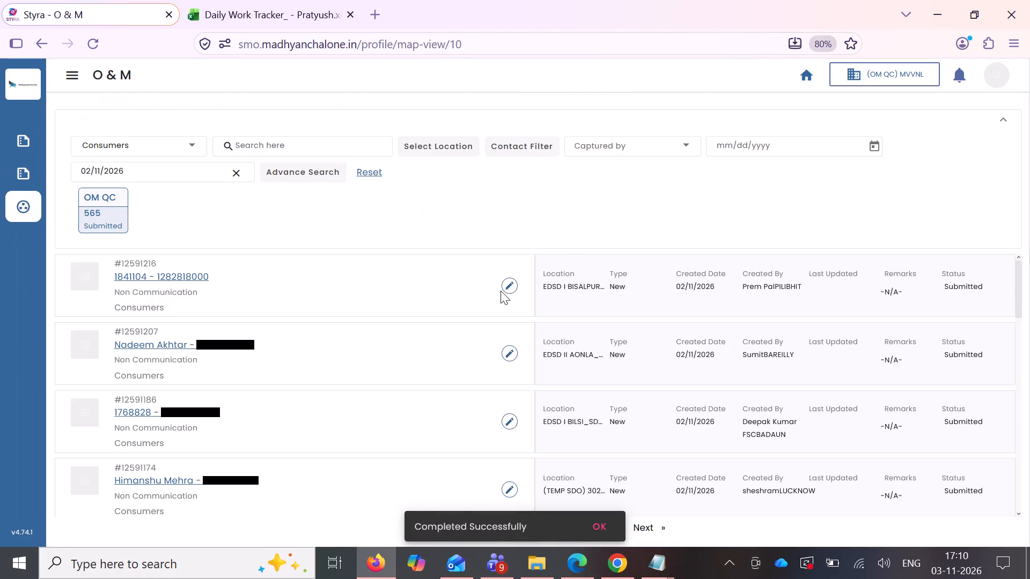
left_click(517, 281)
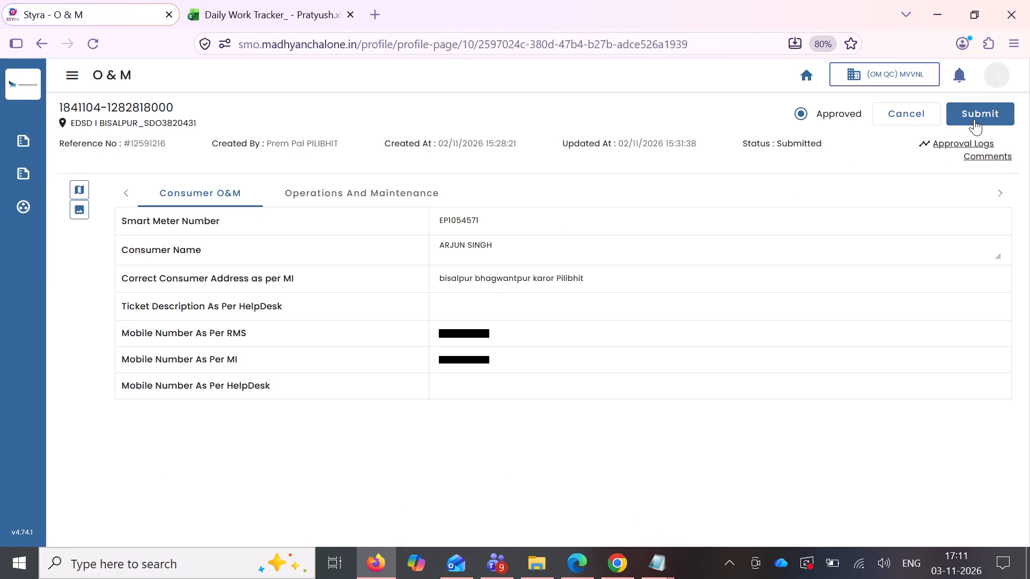
left_click(976, 119)
left_click(518, 286)
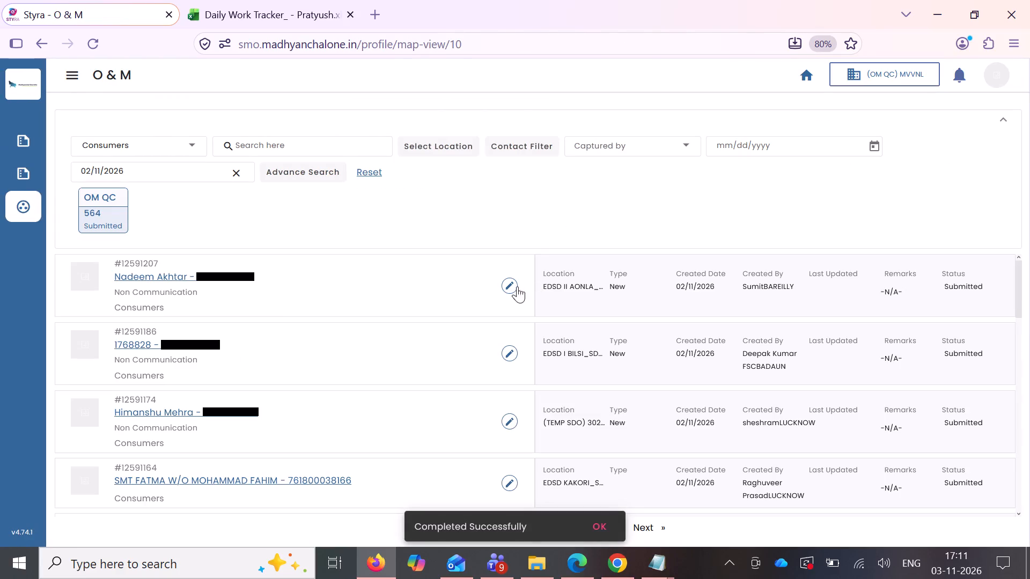
left_click(513, 289)
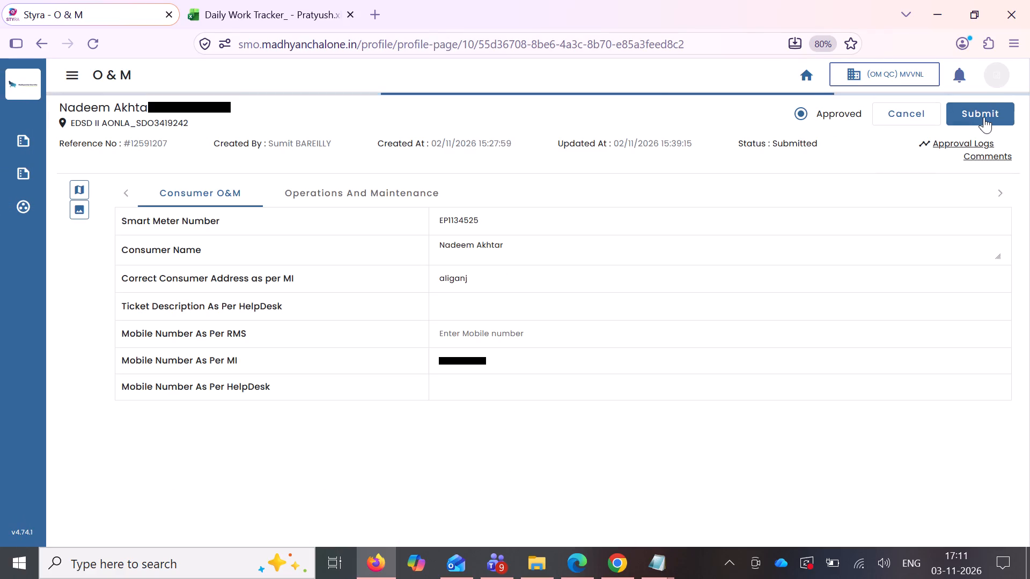
left_click(987, 116)
left_click(507, 285)
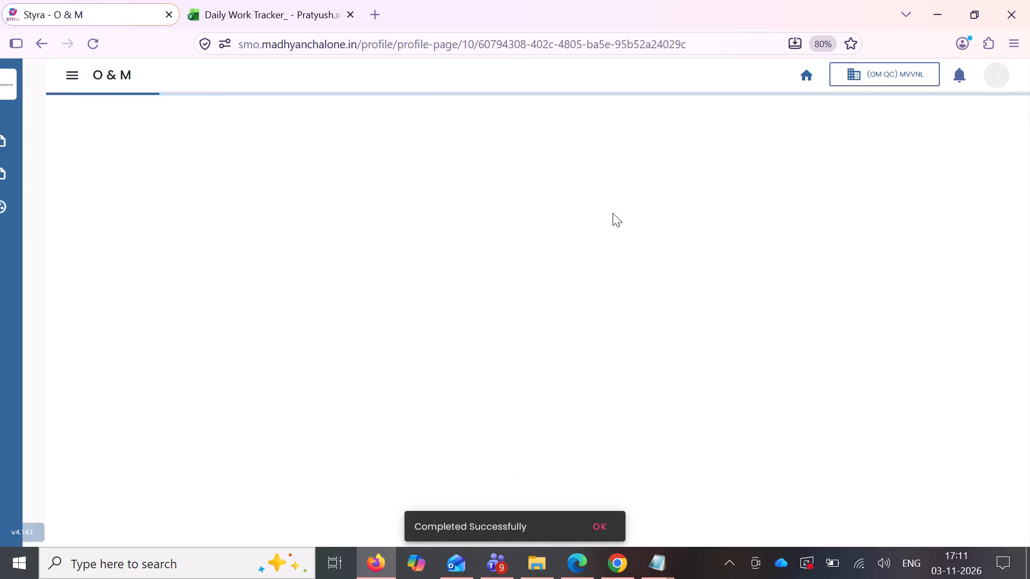
left_click(983, 110)
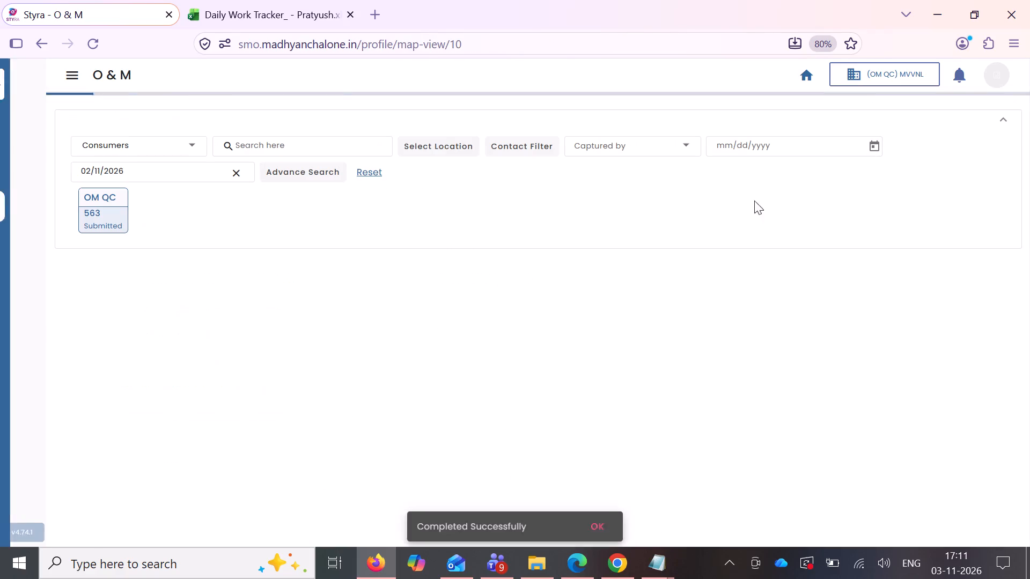
left_click(514, 284)
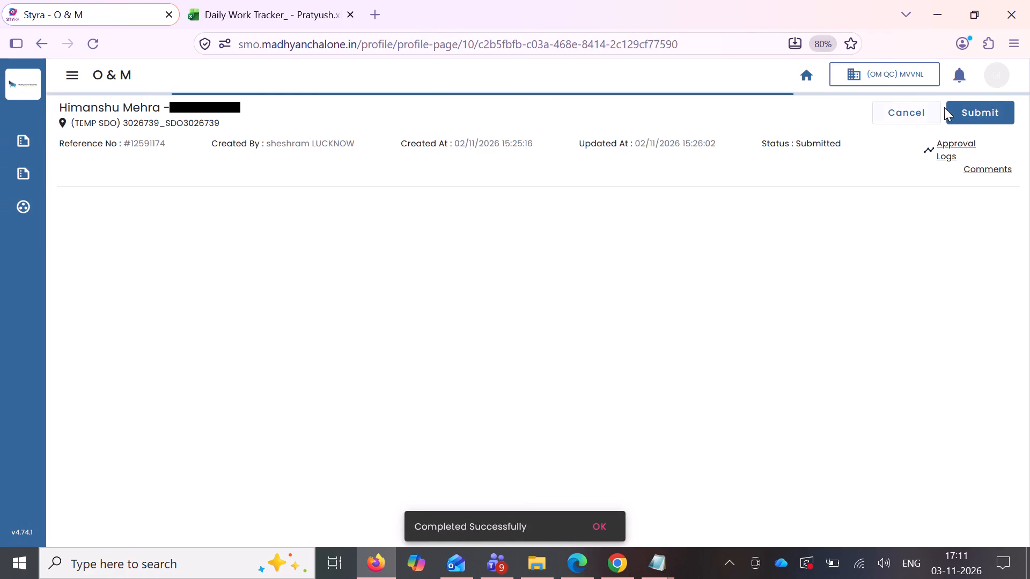
left_click(967, 113)
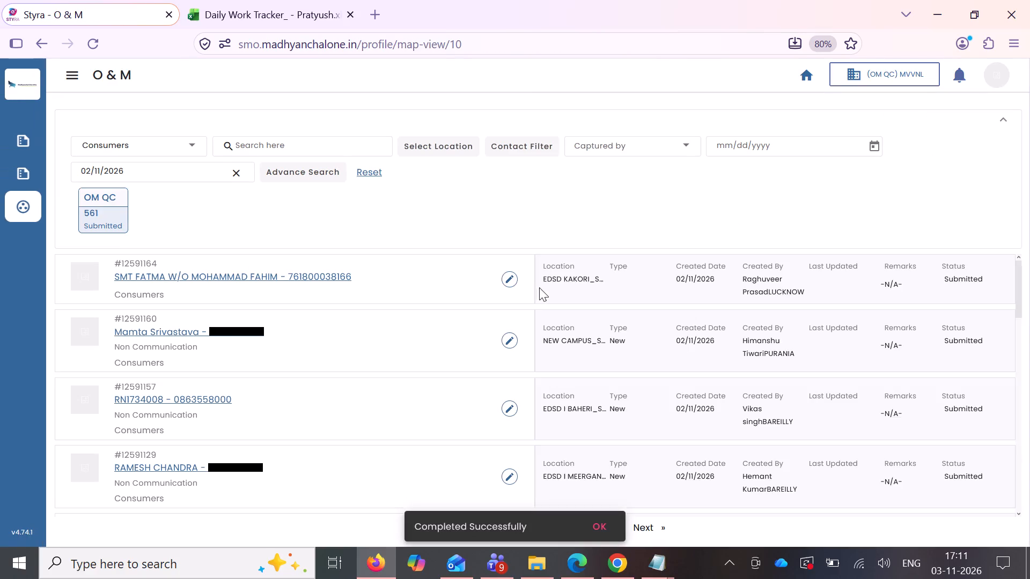
left_click(516, 278)
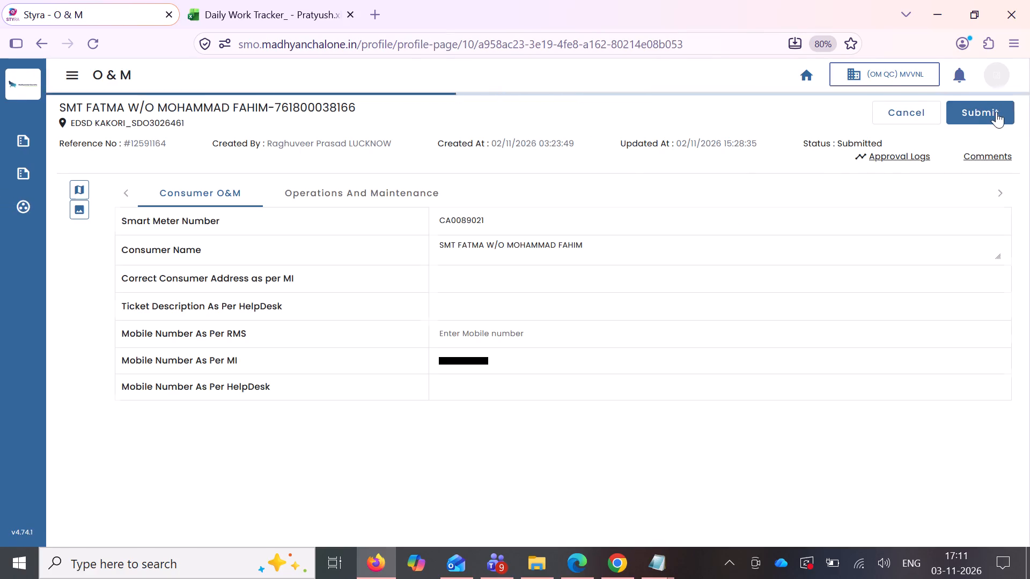
left_click(995, 114)
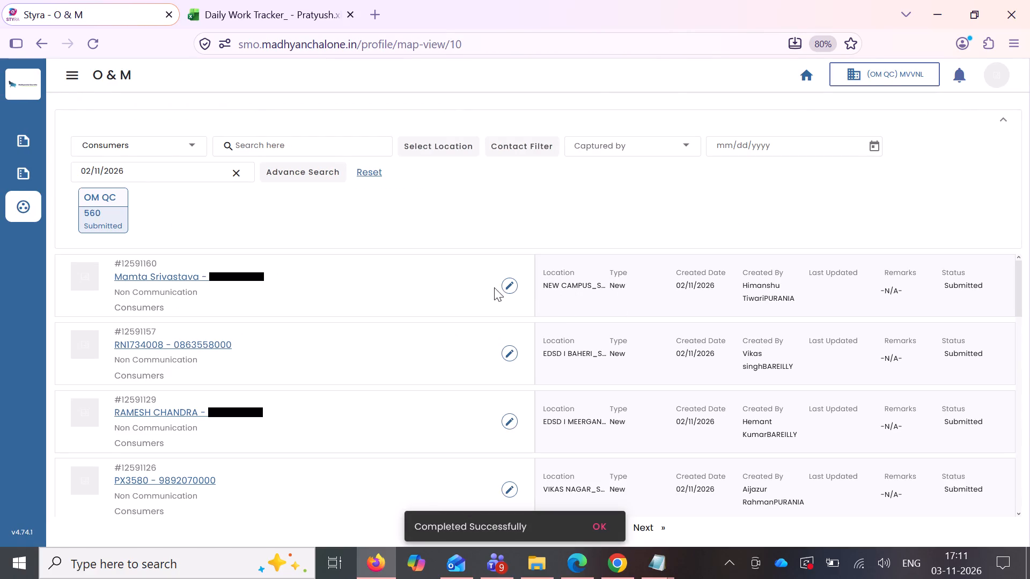
left_click(517, 285)
left_click(502, 286)
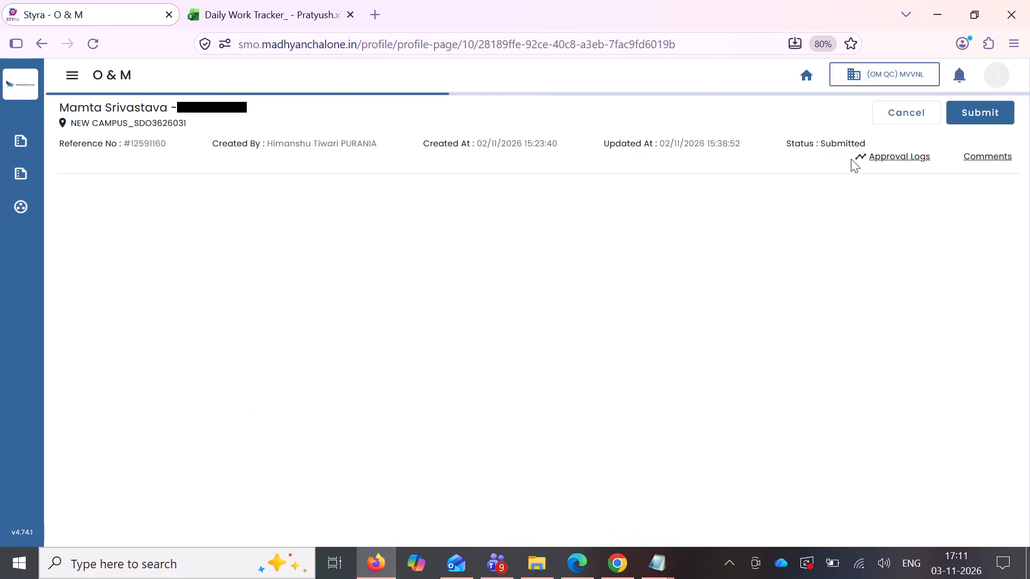
left_click(985, 114)
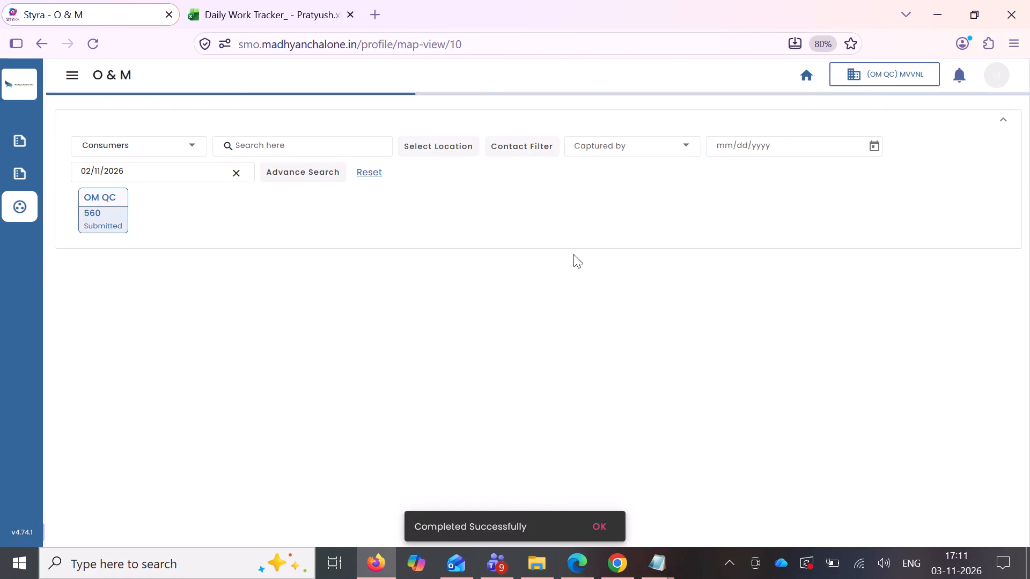
left_click(516, 286)
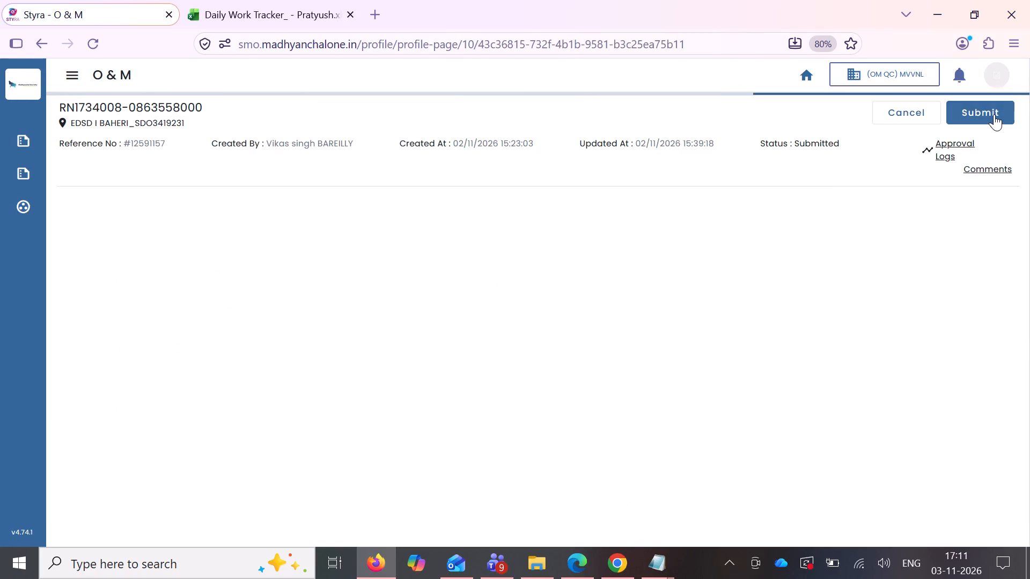
left_click(992, 112)
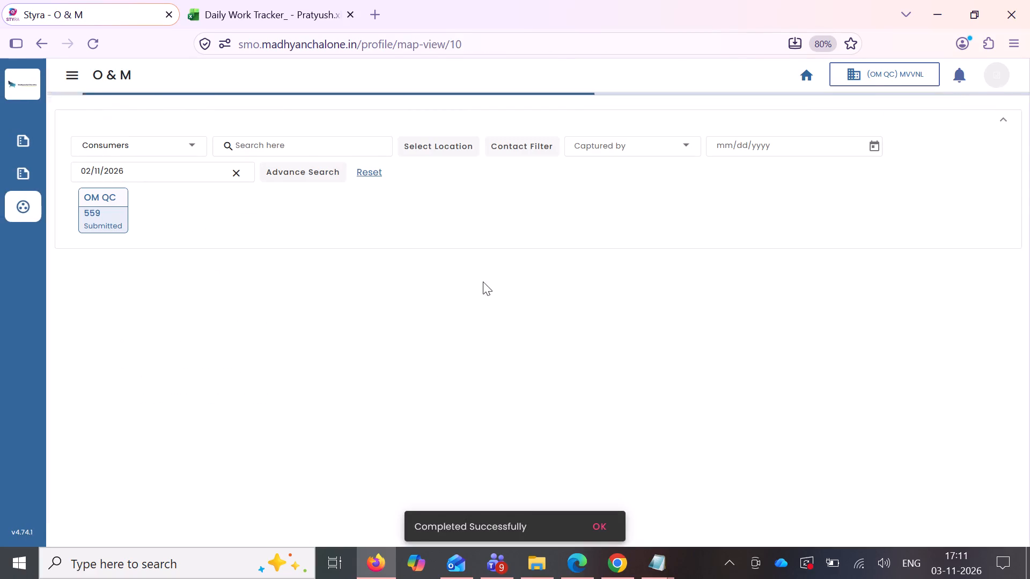
left_click(506, 281)
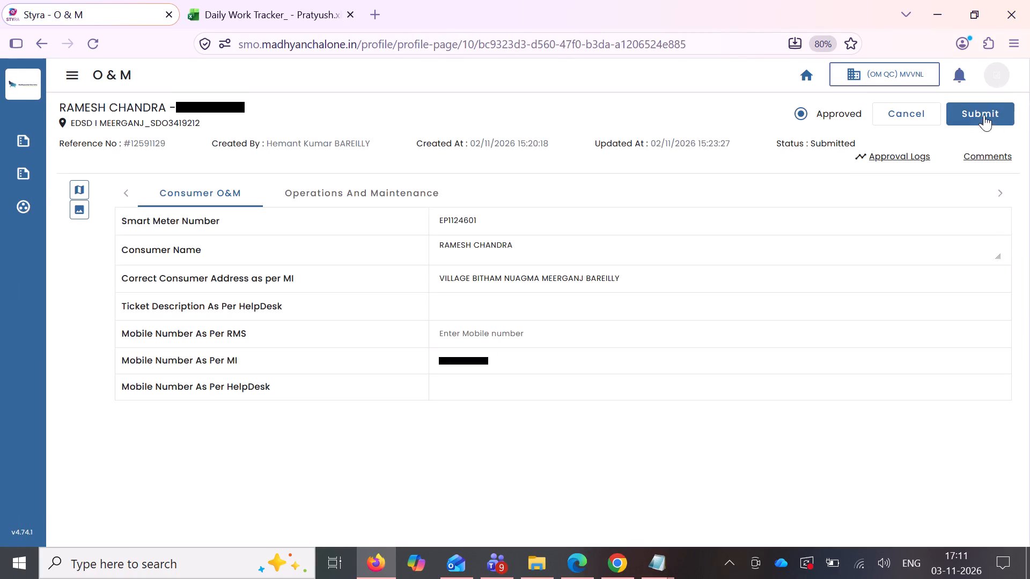
left_click(984, 114)
left_click(502, 286)
left_click(505, 287)
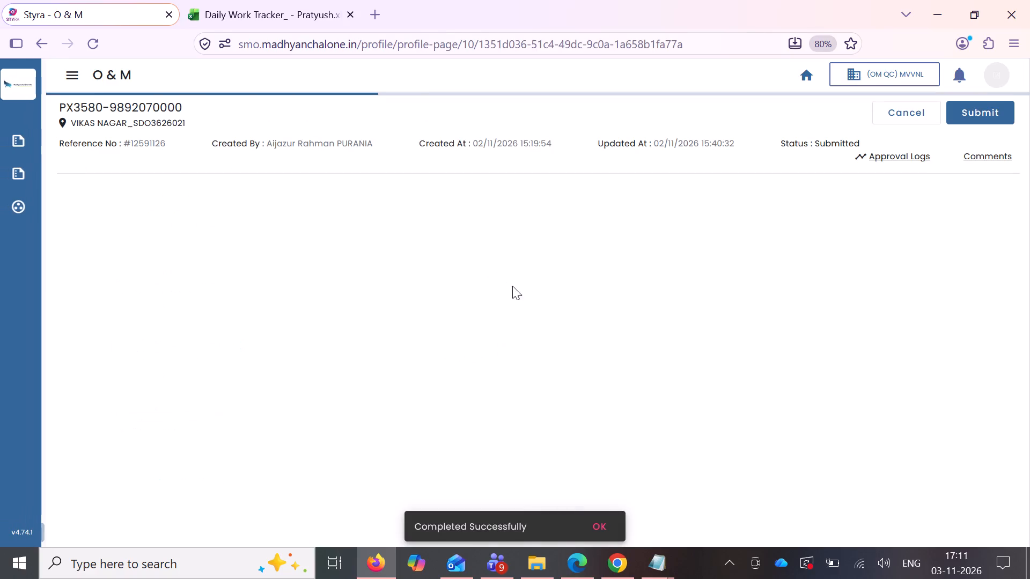
left_click(982, 111)
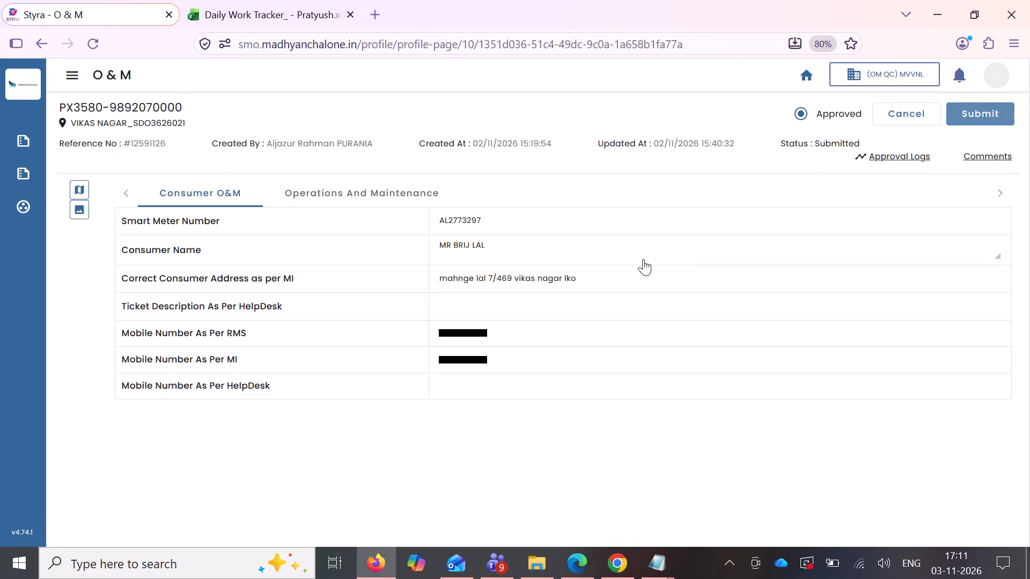
left_click(509, 285)
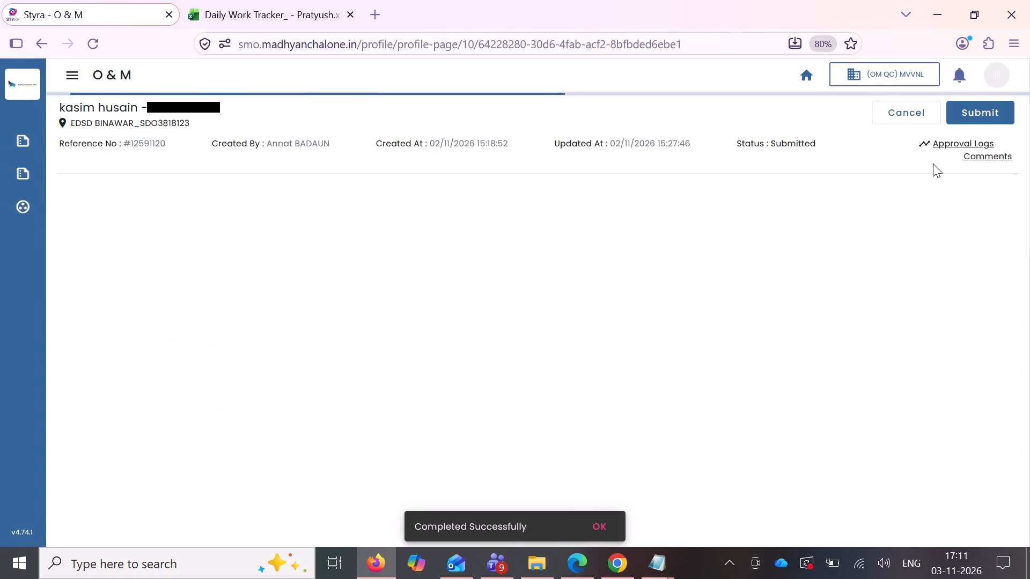
left_click(992, 112)
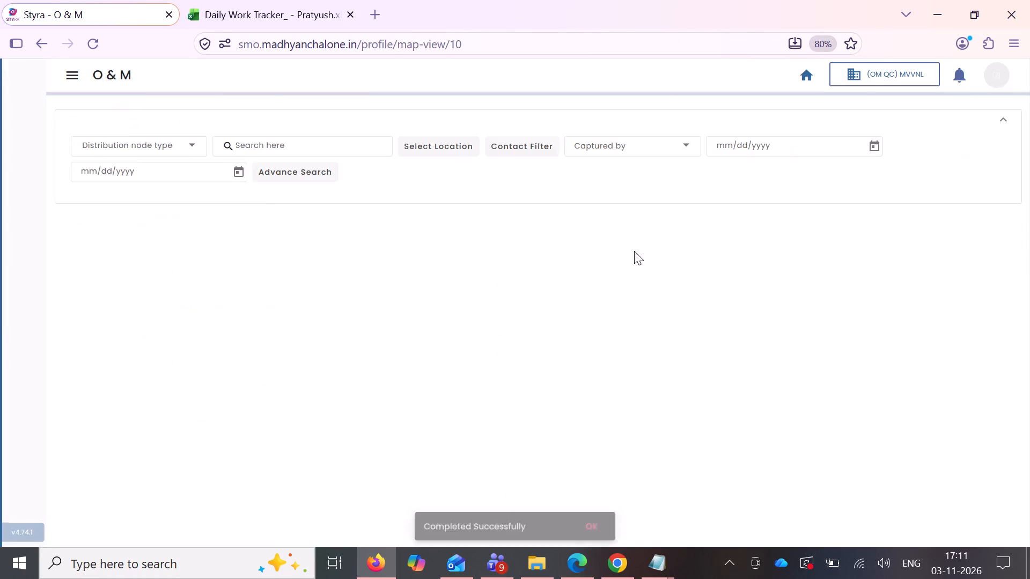
left_click(517, 281)
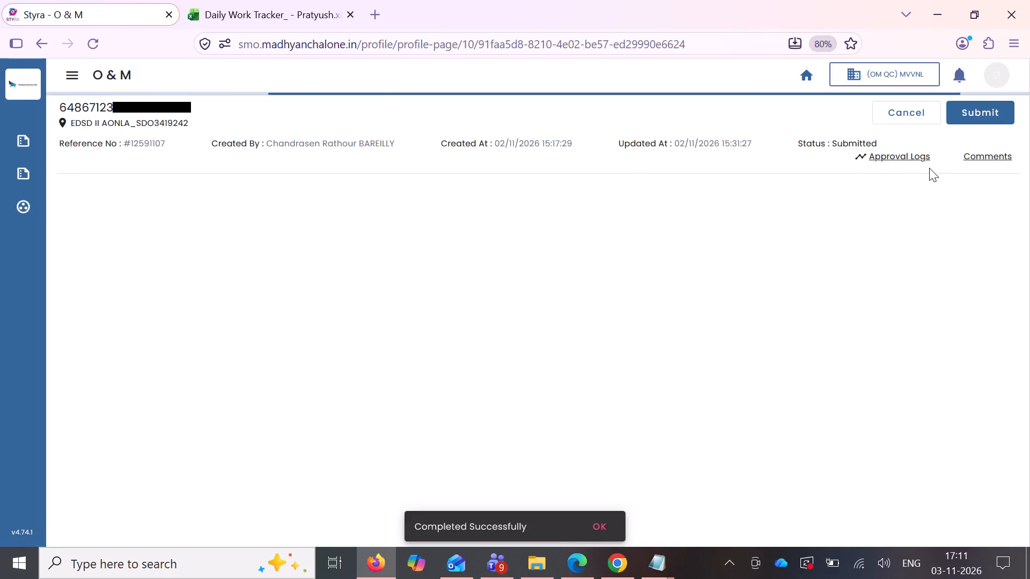
left_click(966, 116)
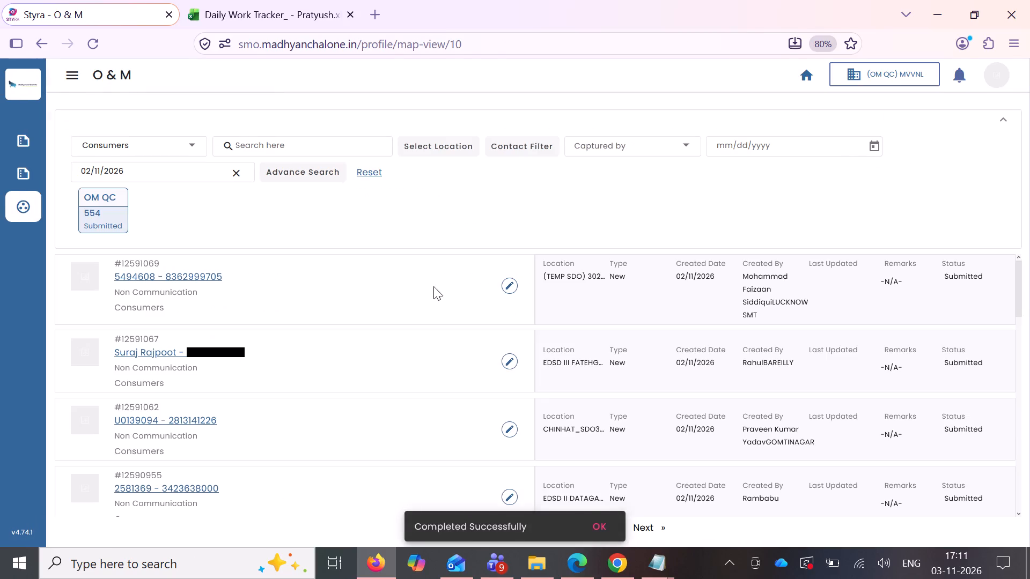
left_click(507, 280)
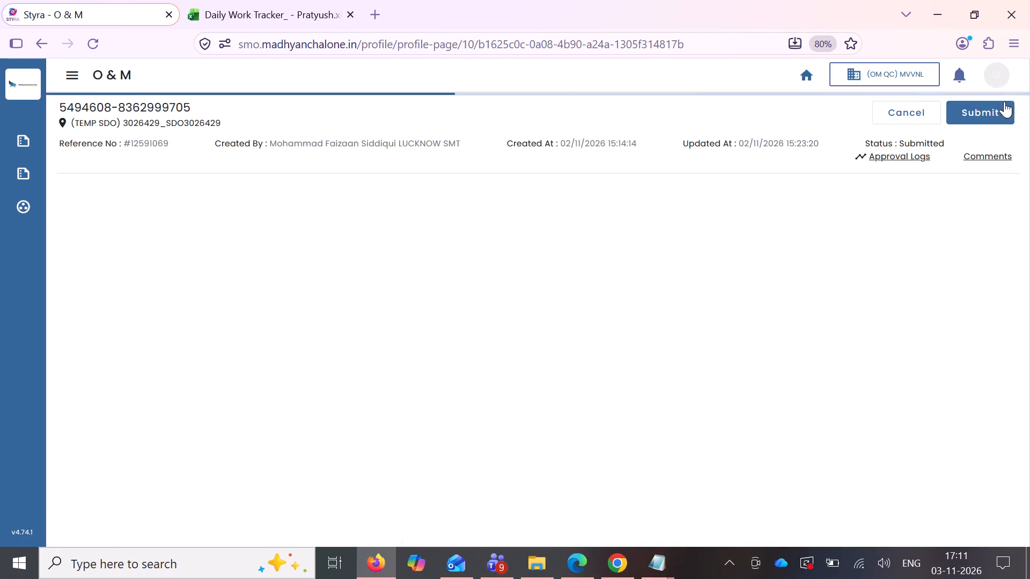
left_click(1007, 102)
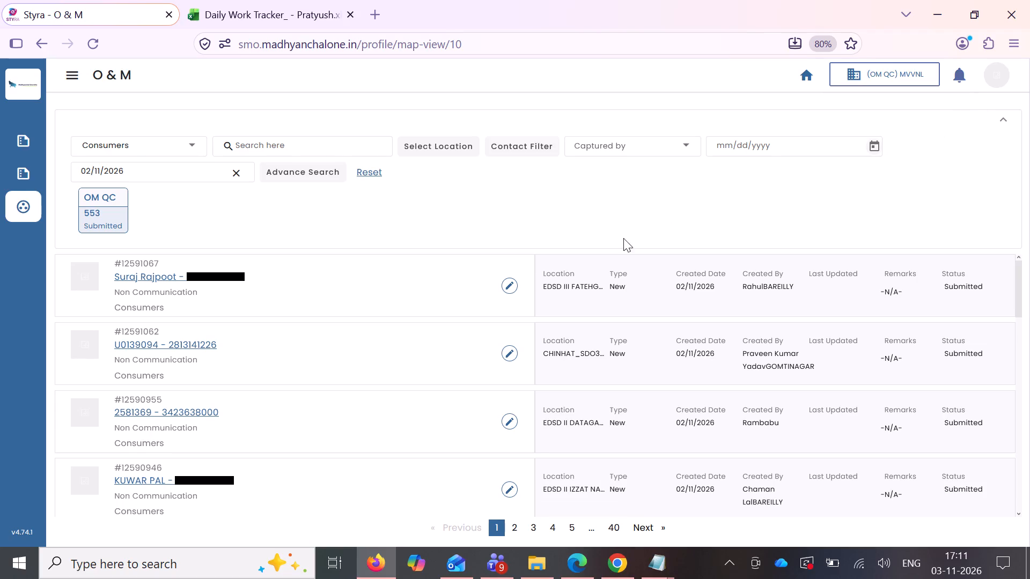
left_click(507, 282)
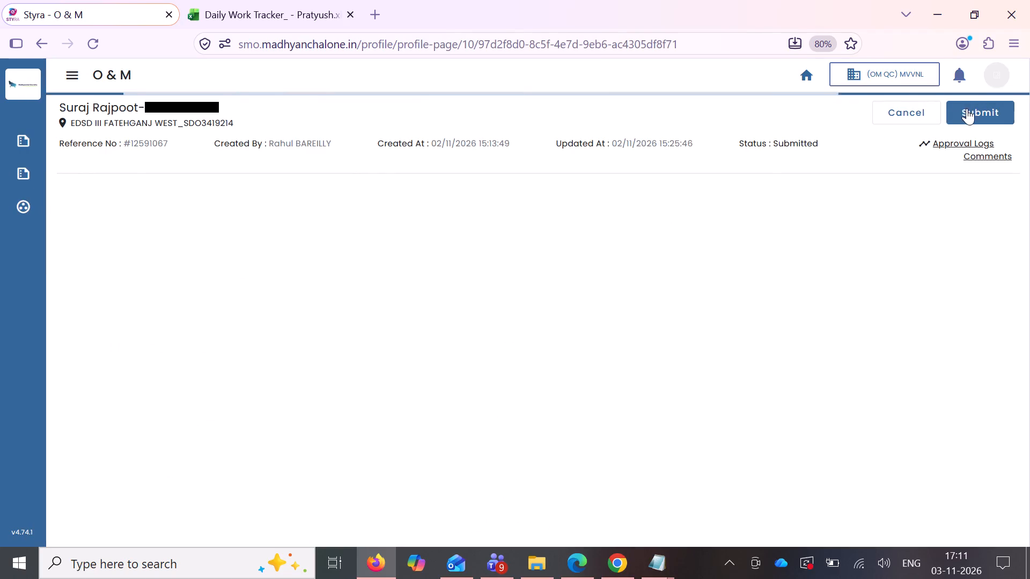
left_click(962, 110)
left_click(502, 285)
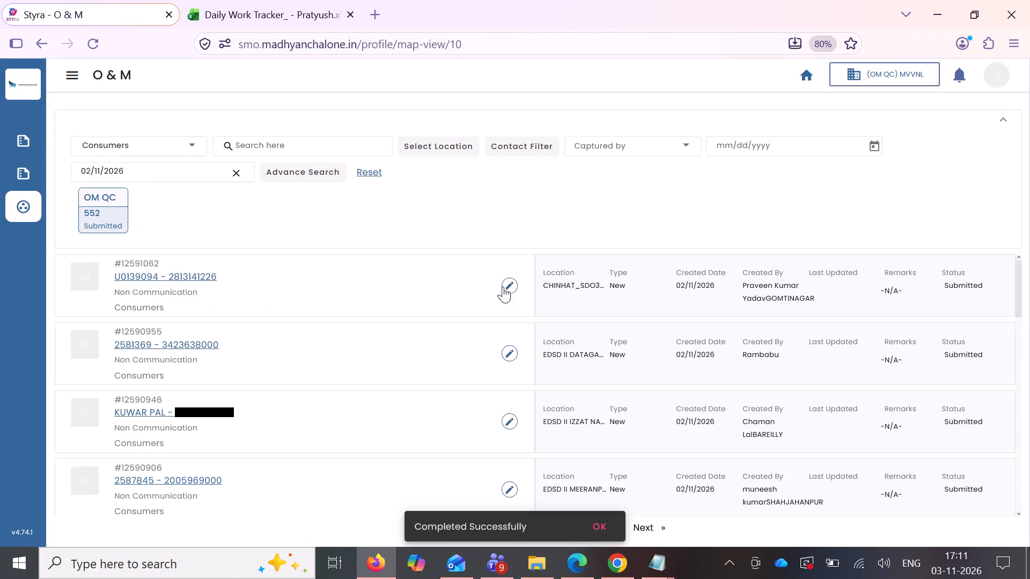
left_click(503, 288)
left_click(979, 116)
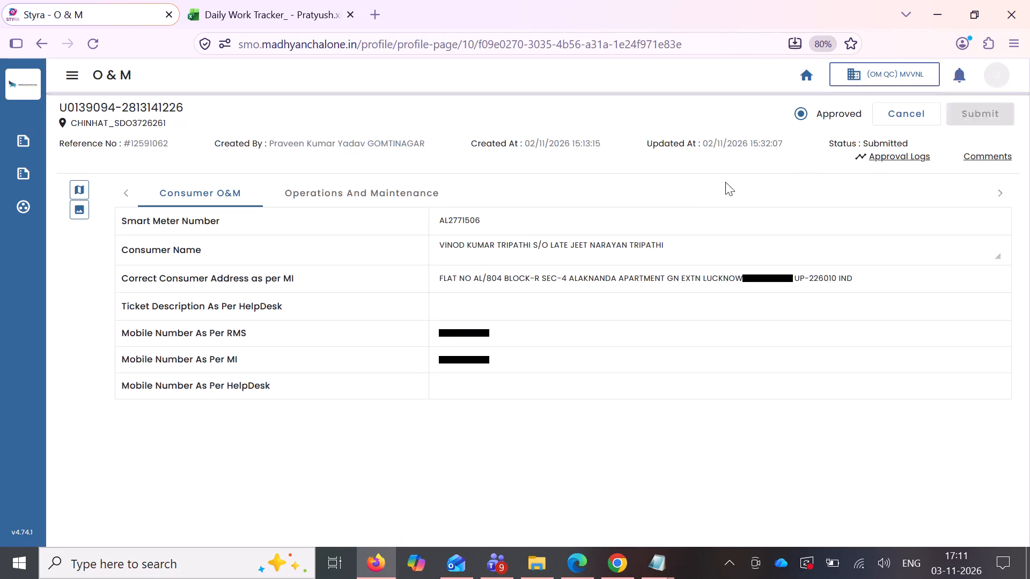
left_click(506, 287)
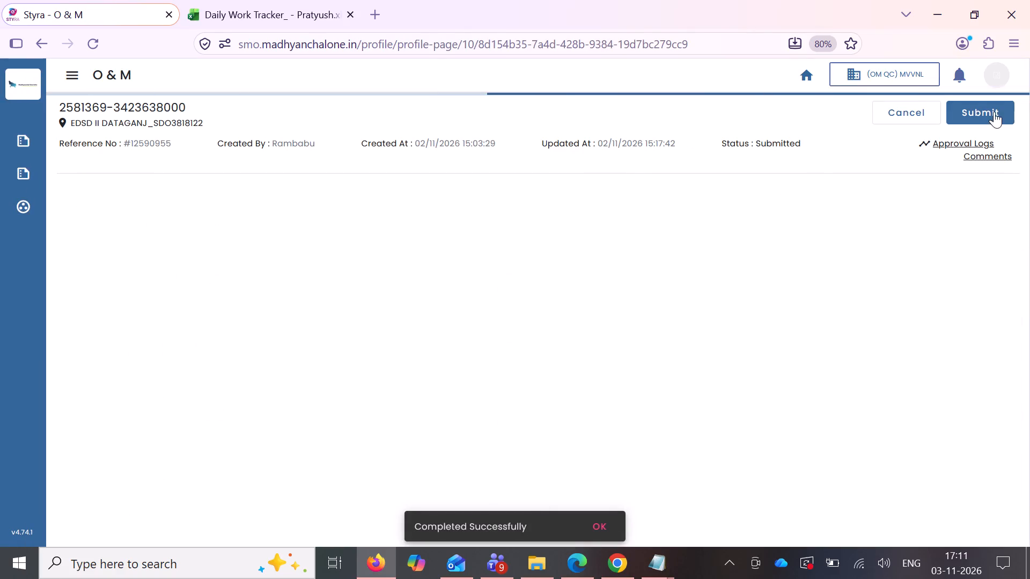
left_click(994, 110)
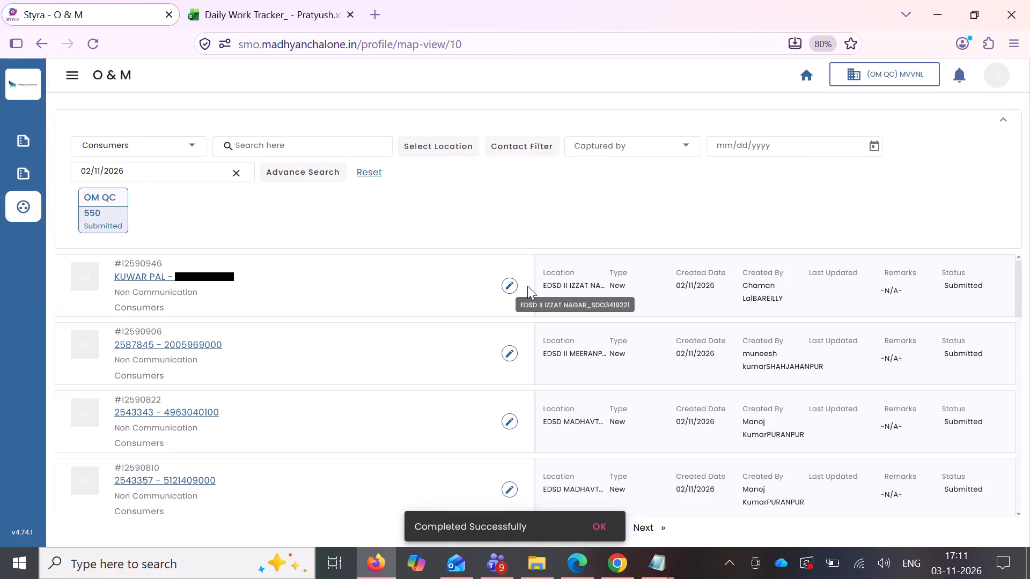
left_click(509, 286)
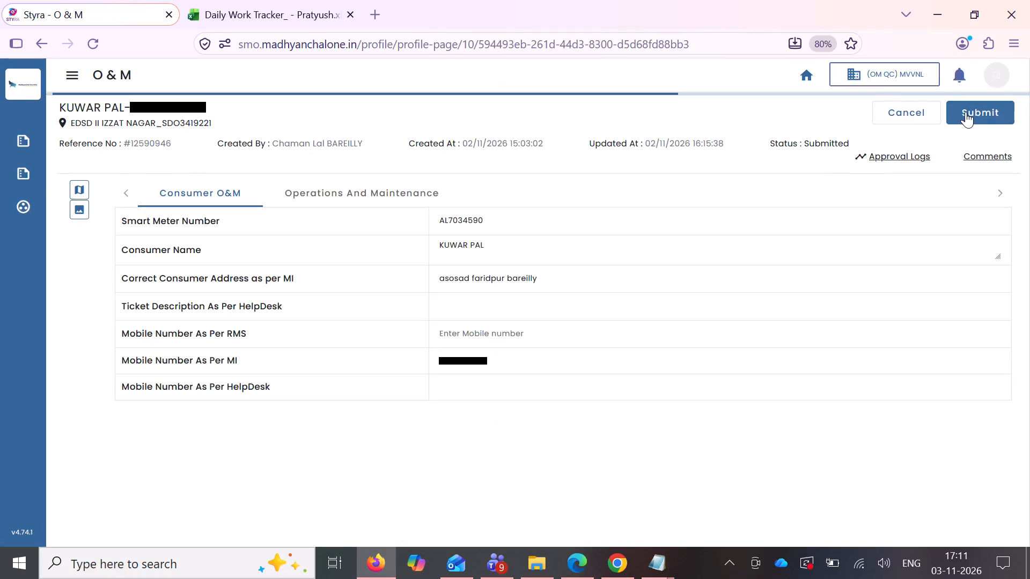
left_click(966, 112)
left_click(512, 284)
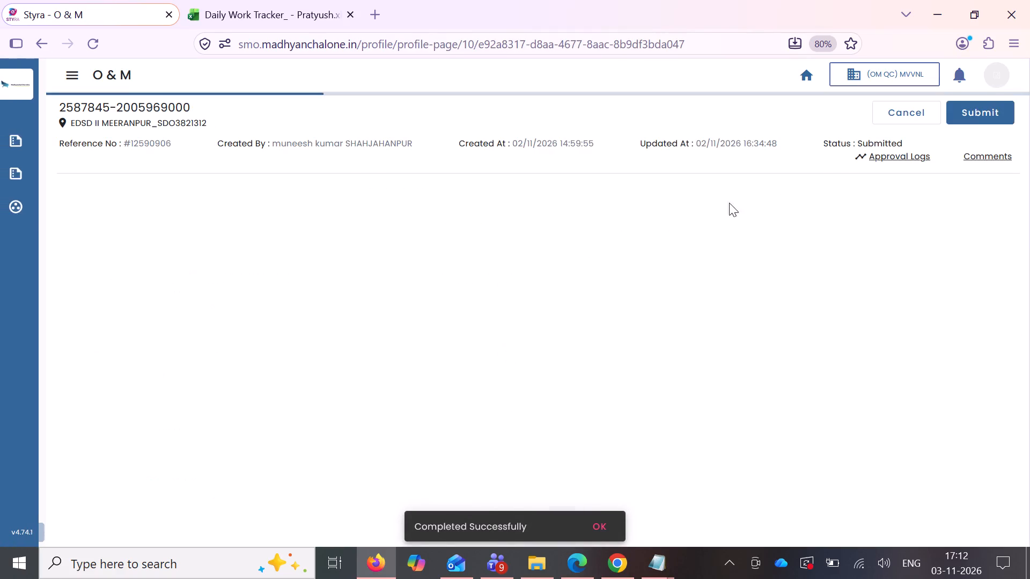
left_click(989, 107)
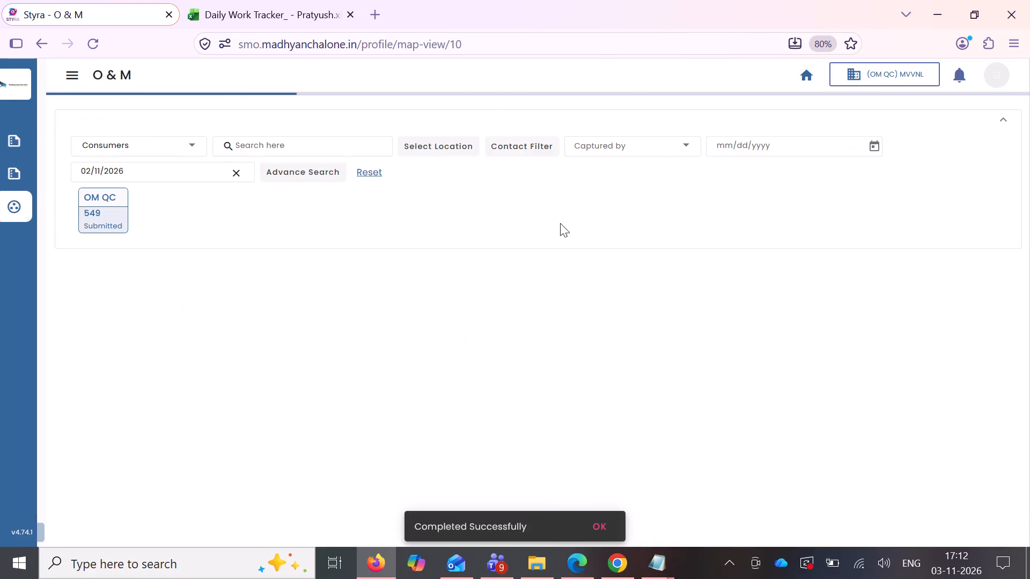
left_click(503, 288)
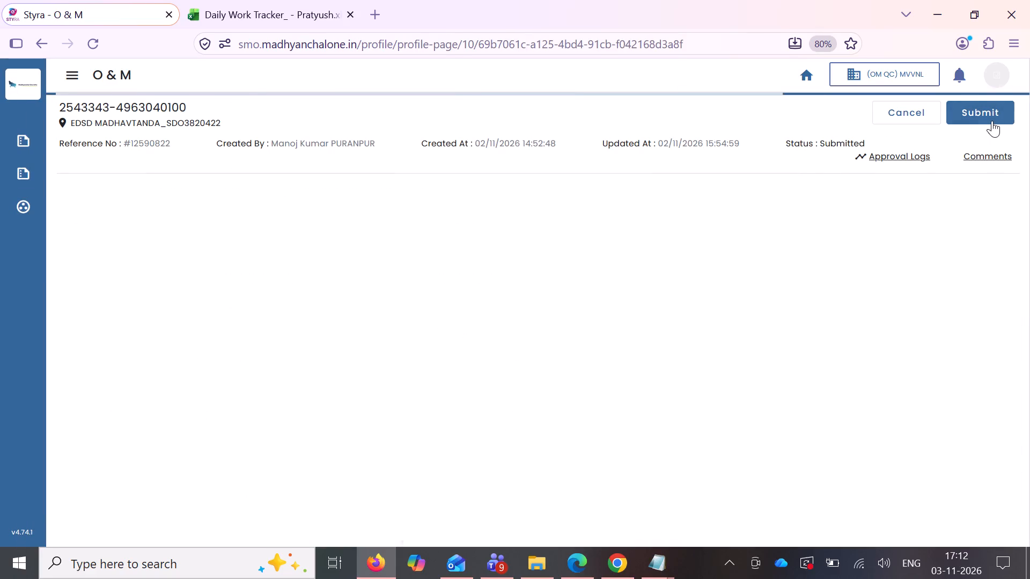
left_click(992, 121)
left_click(514, 285)
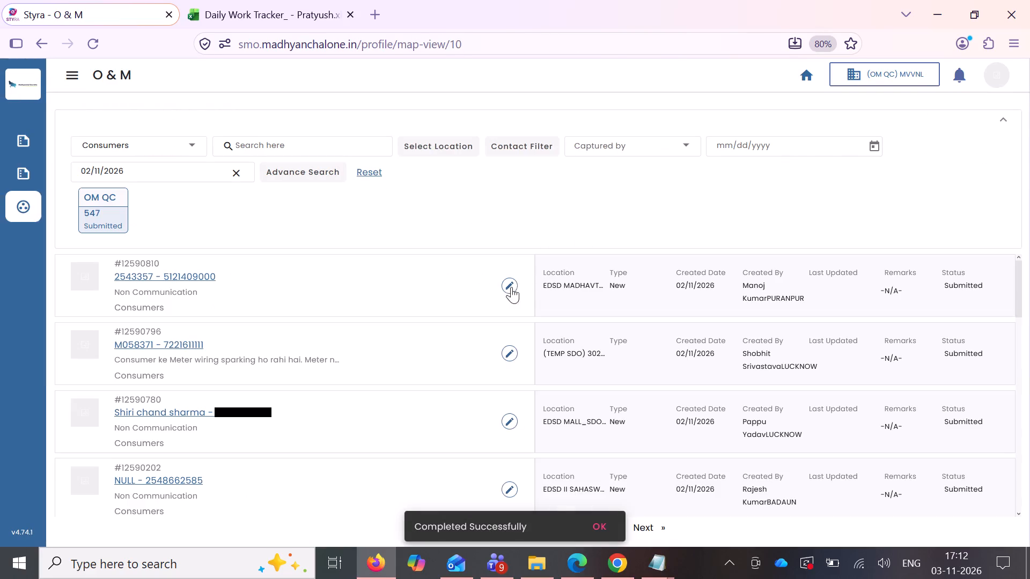
left_click(998, 114)
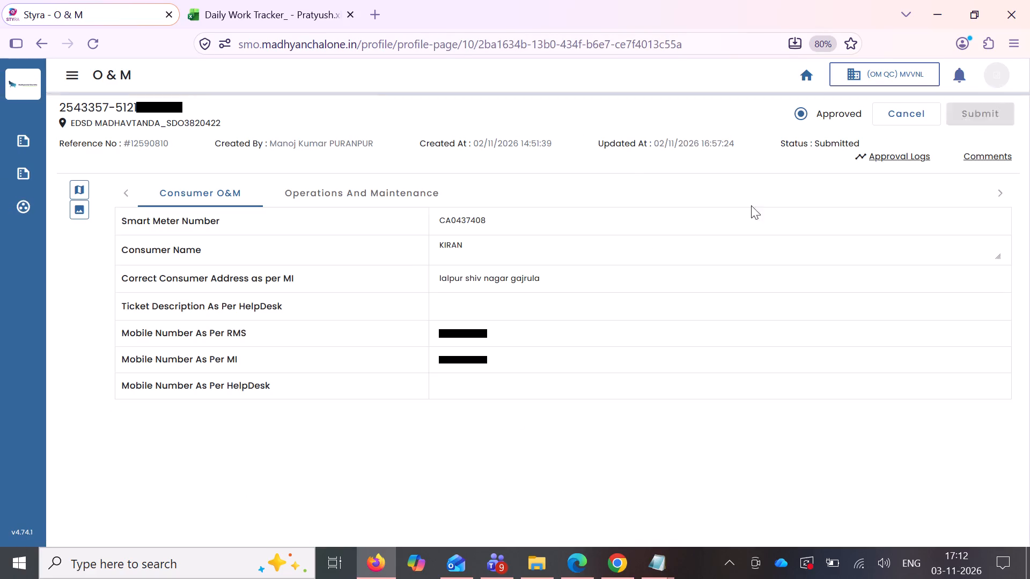
left_click(506, 284)
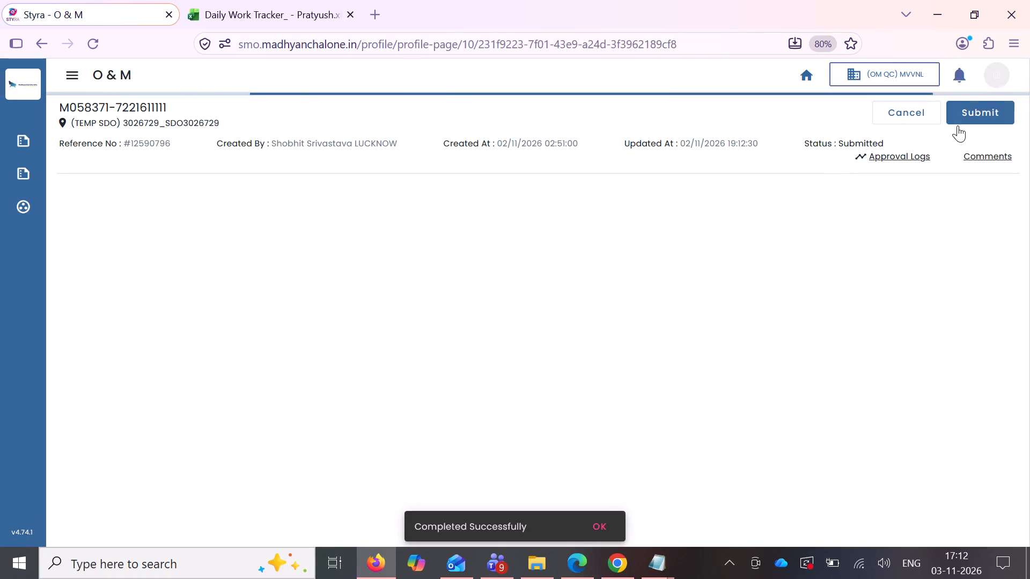
left_click(970, 115)
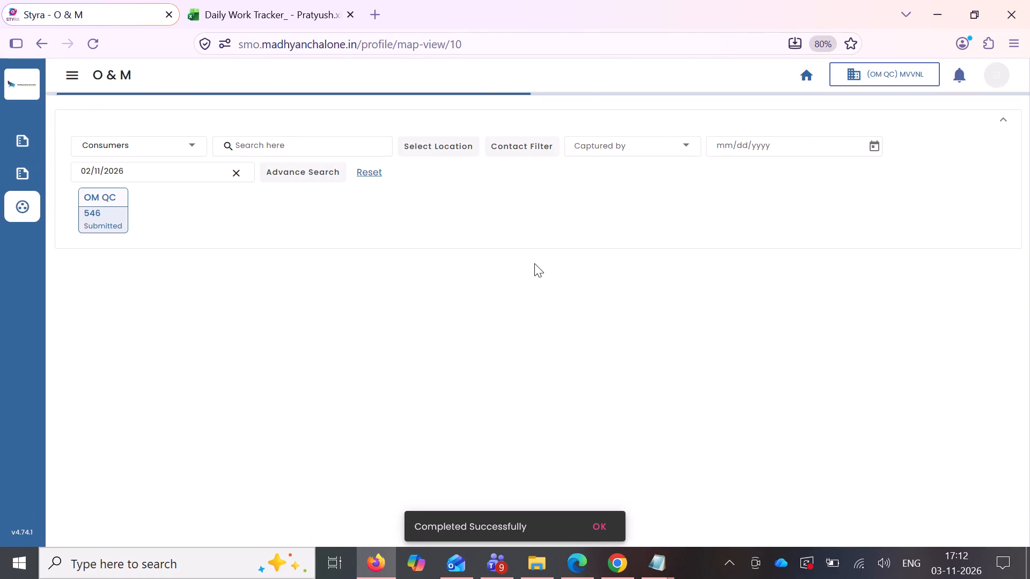
left_click(512, 286)
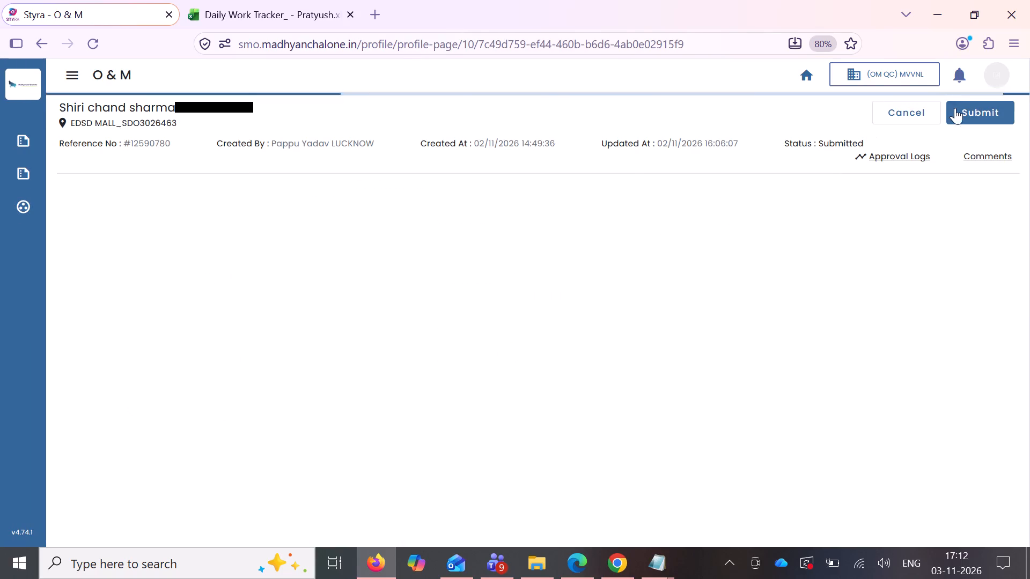
left_click(960, 113)
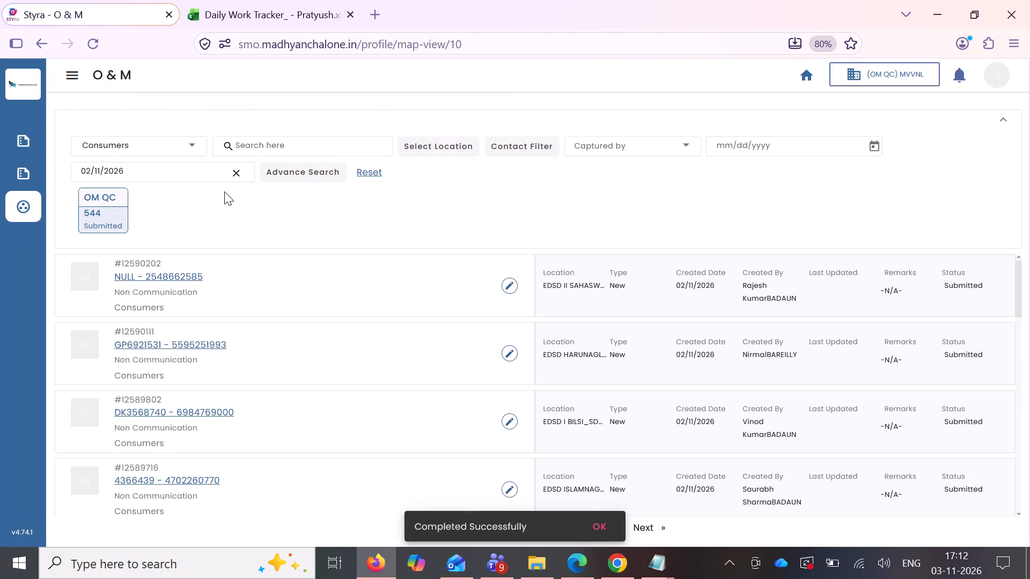
left_click(505, 280)
left_click(968, 114)
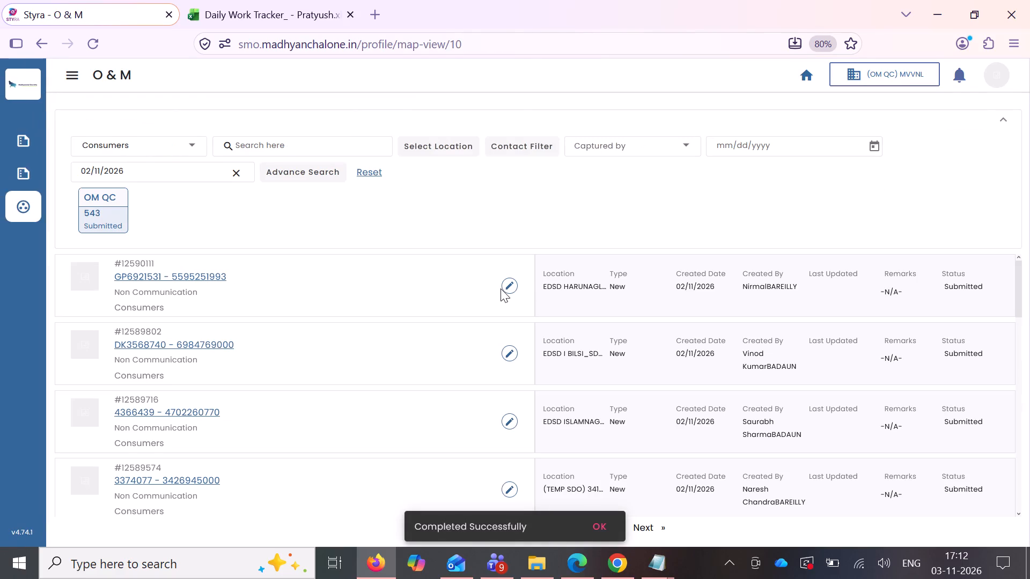
left_click(511, 281)
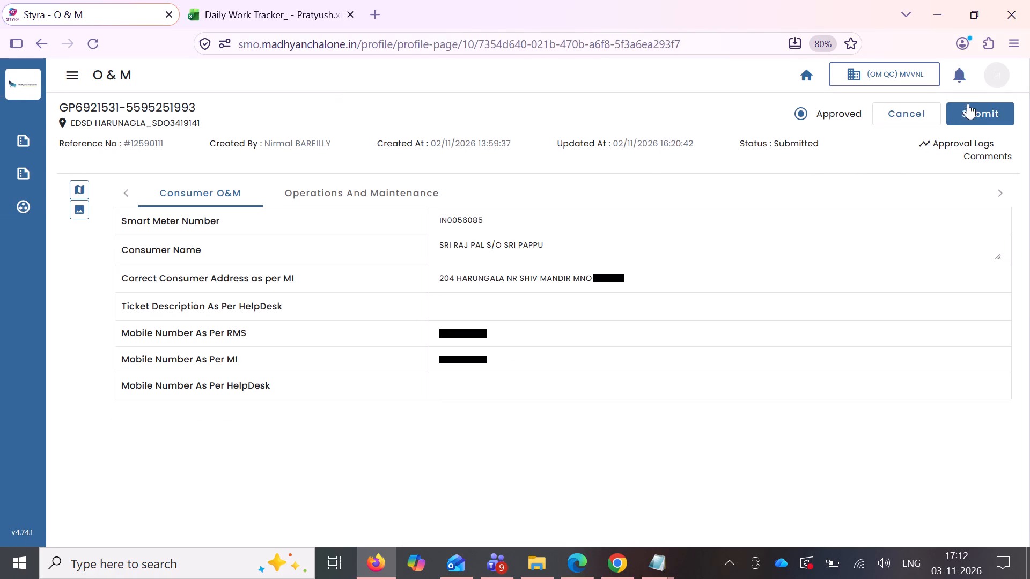
left_click(968, 102)
left_click(512, 285)
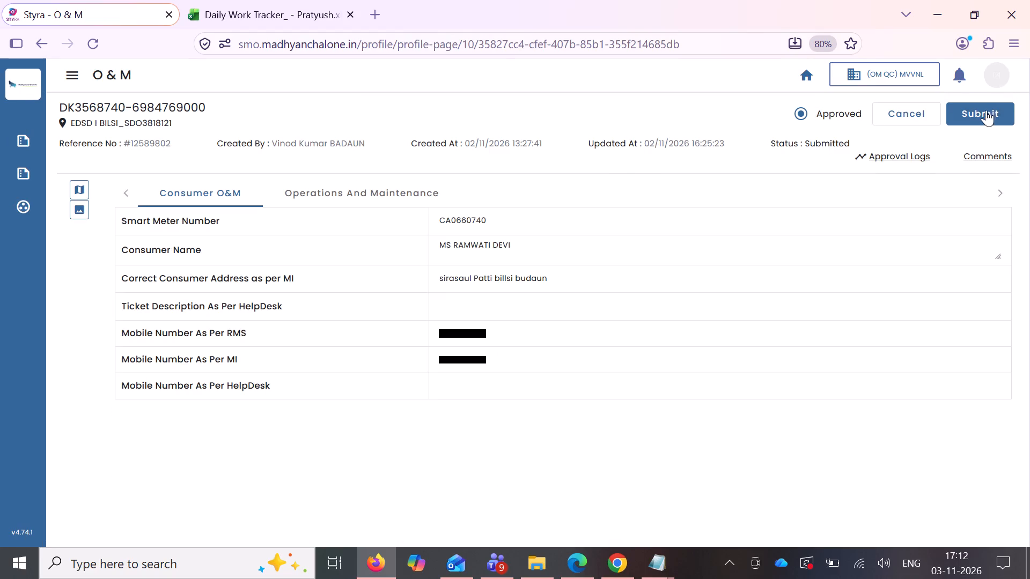
left_click(986, 110)
left_click(506, 282)
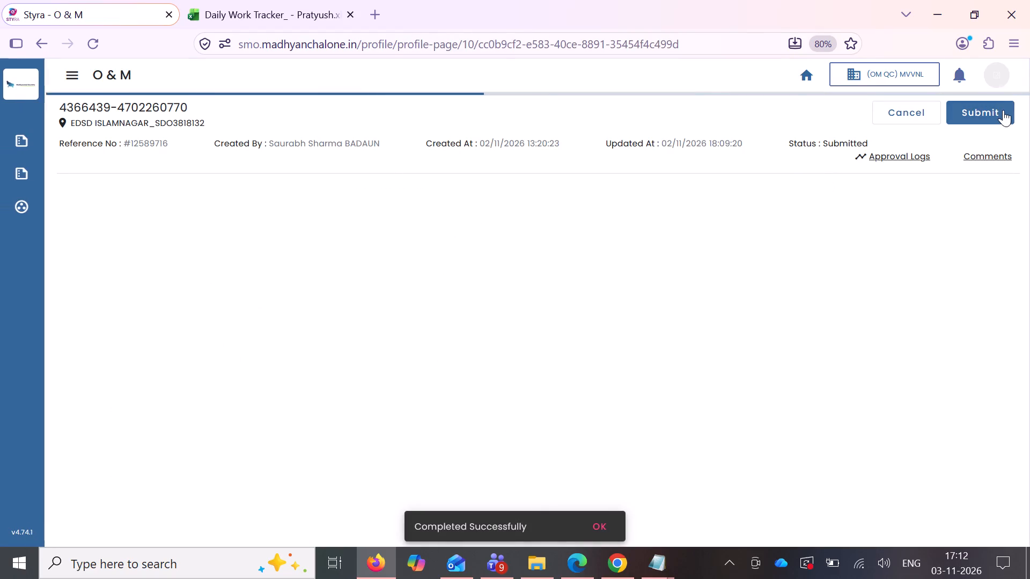
left_click(1003, 110)
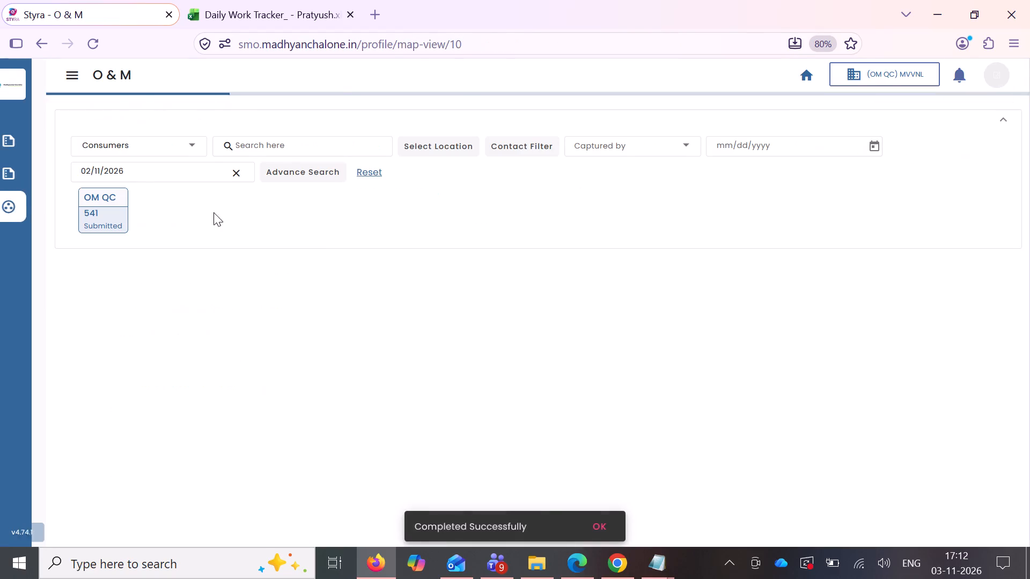
left_click(504, 286)
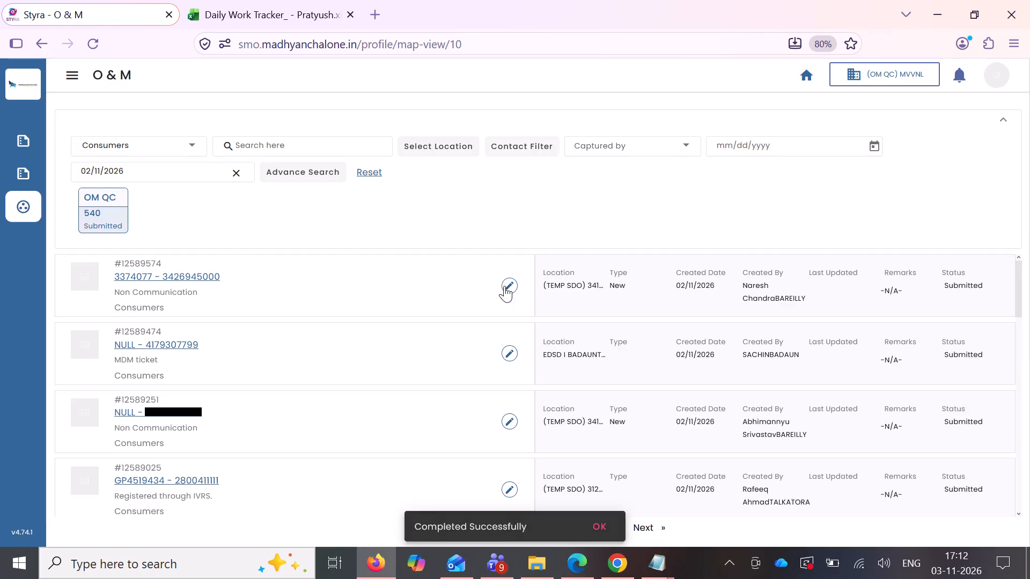
left_click(972, 108)
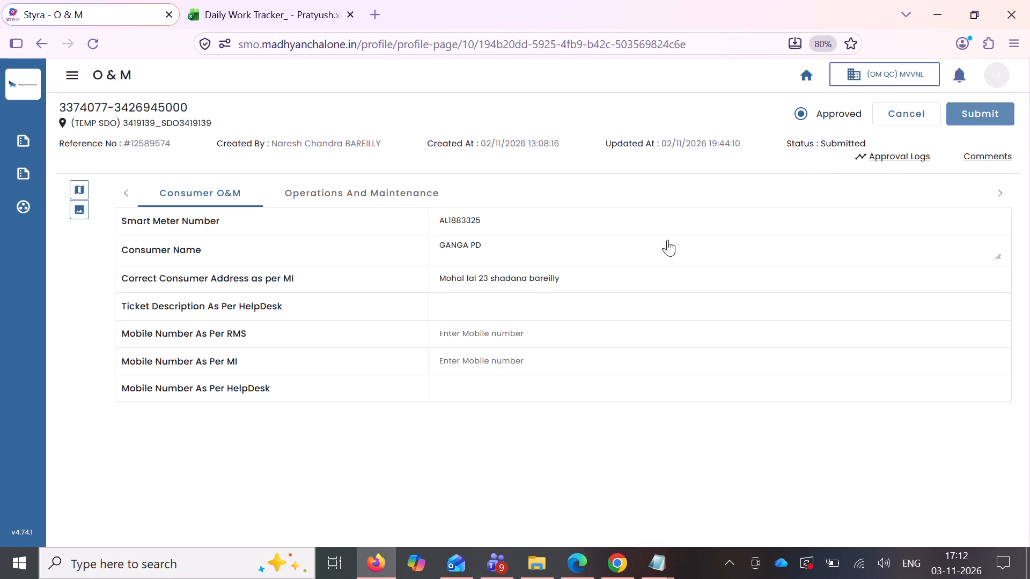
left_click(509, 282)
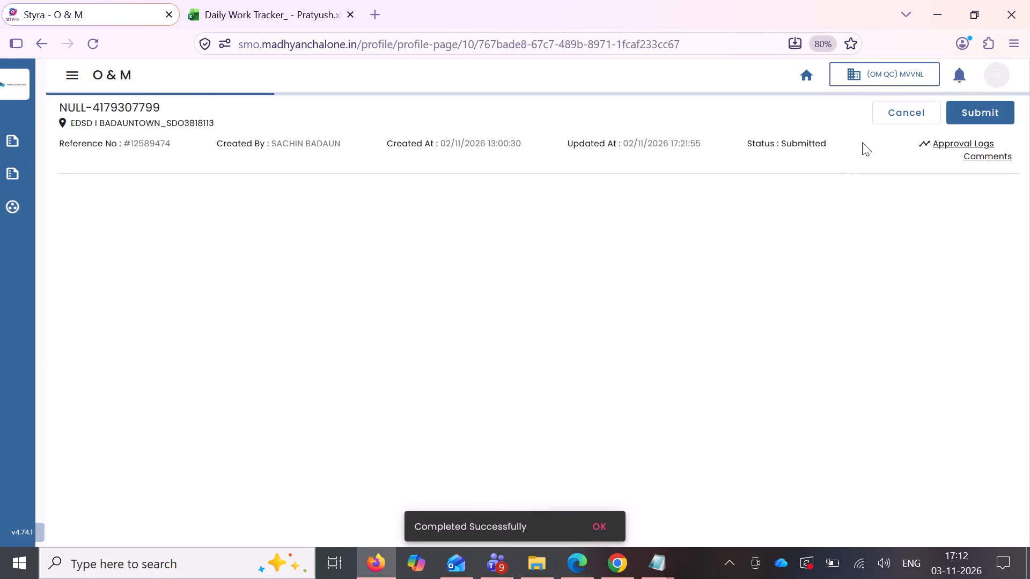
left_click(976, 115)
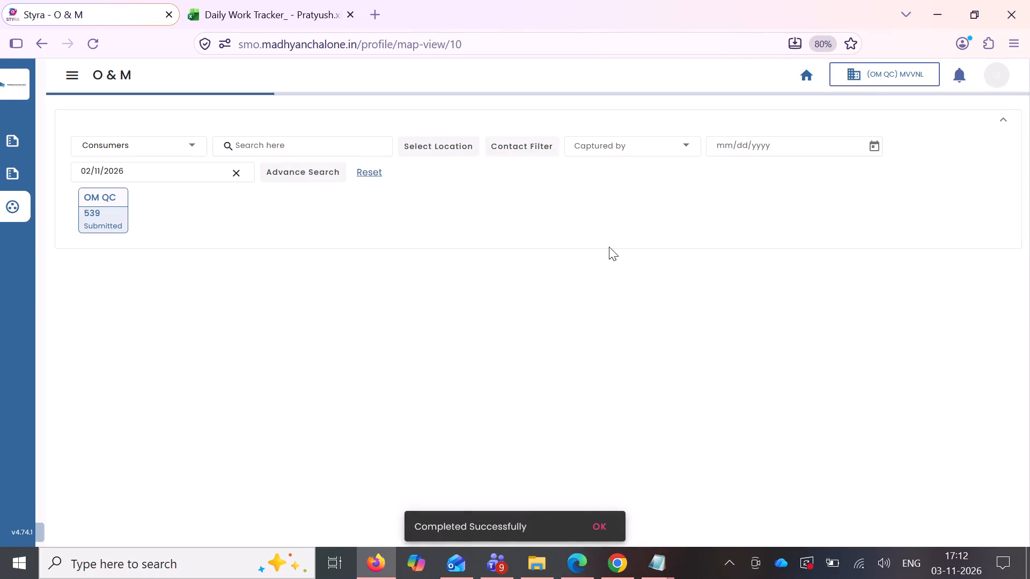
left_click(505, 289)
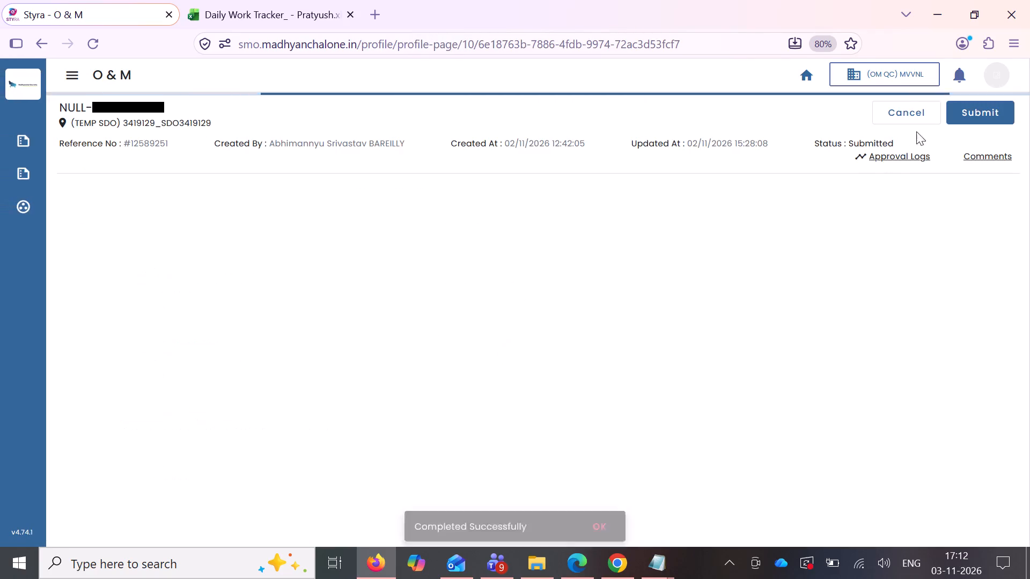
left_click(984, 114)
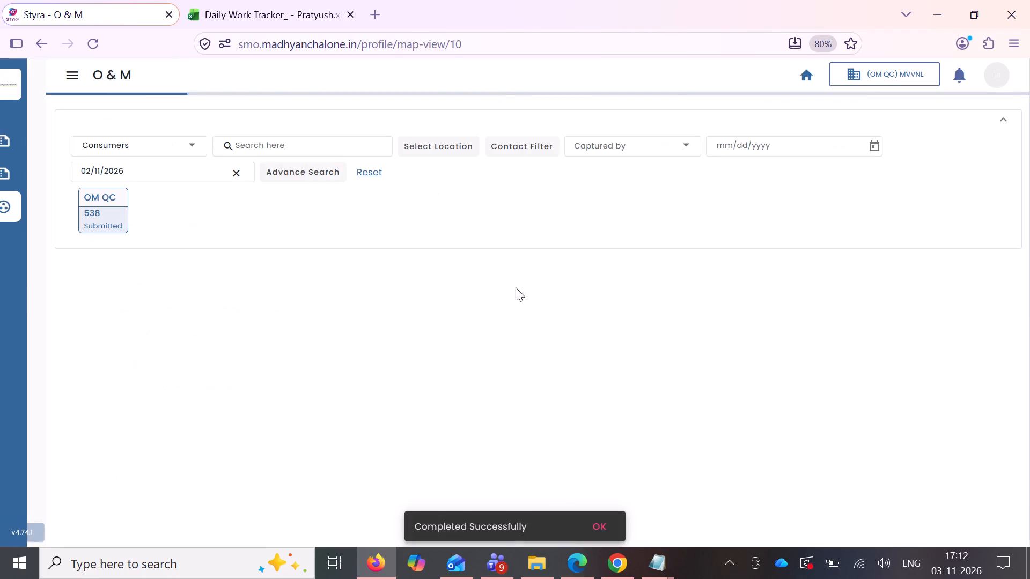
left_click(507, 289)
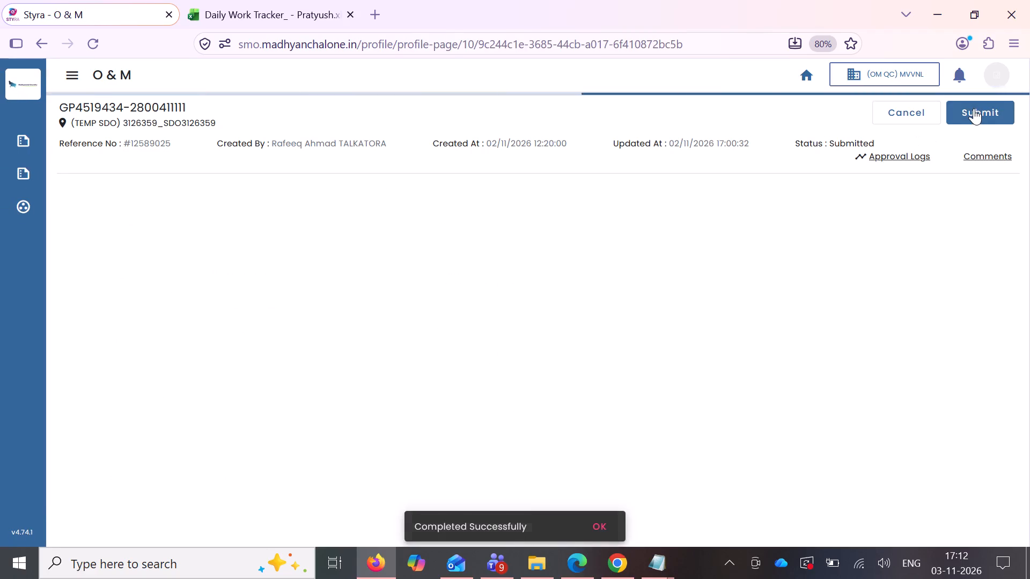
left_click(979, 106)
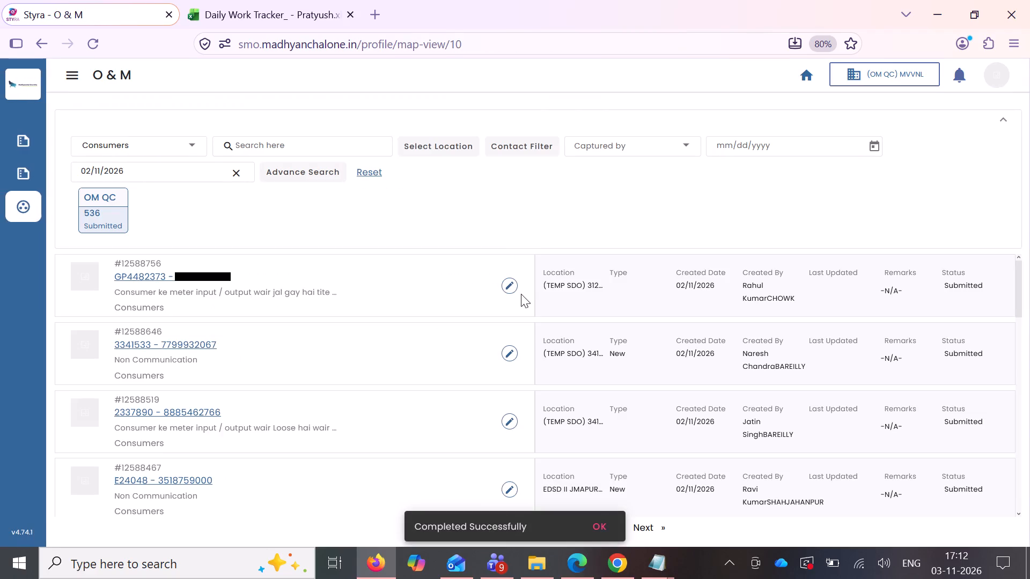
left_click(509, 285)
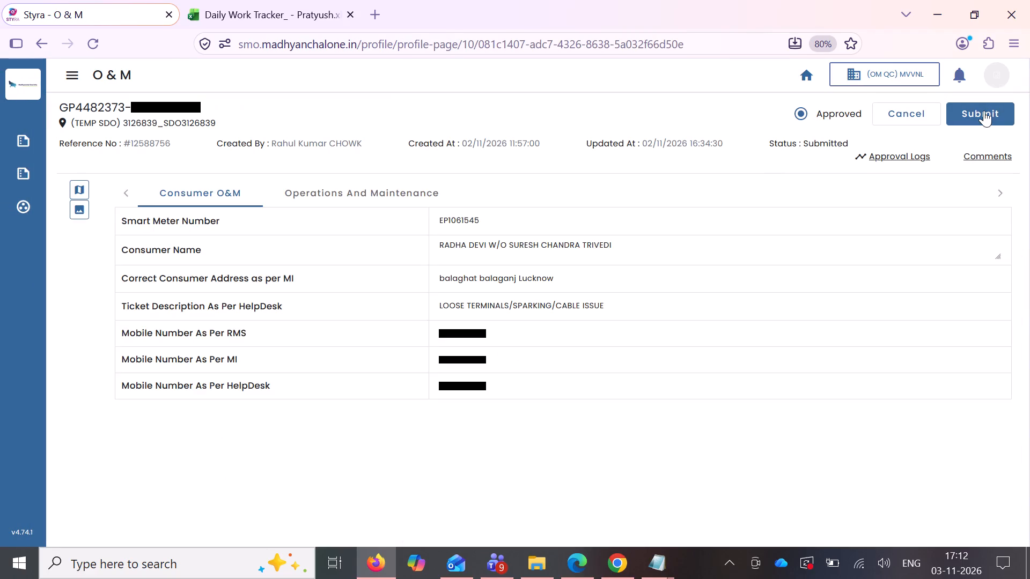
left_click(984, 109)
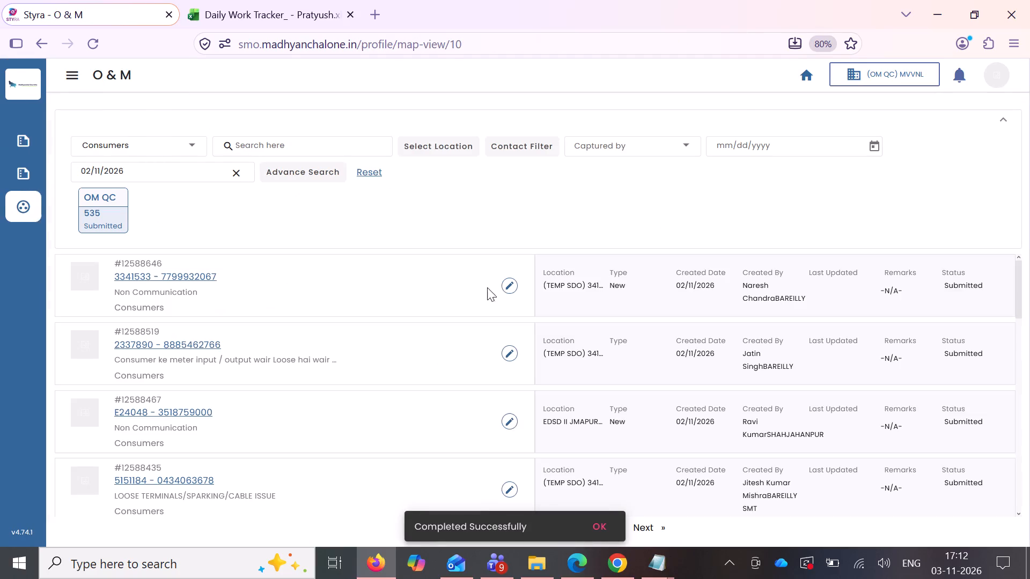
left_click(505, 286)
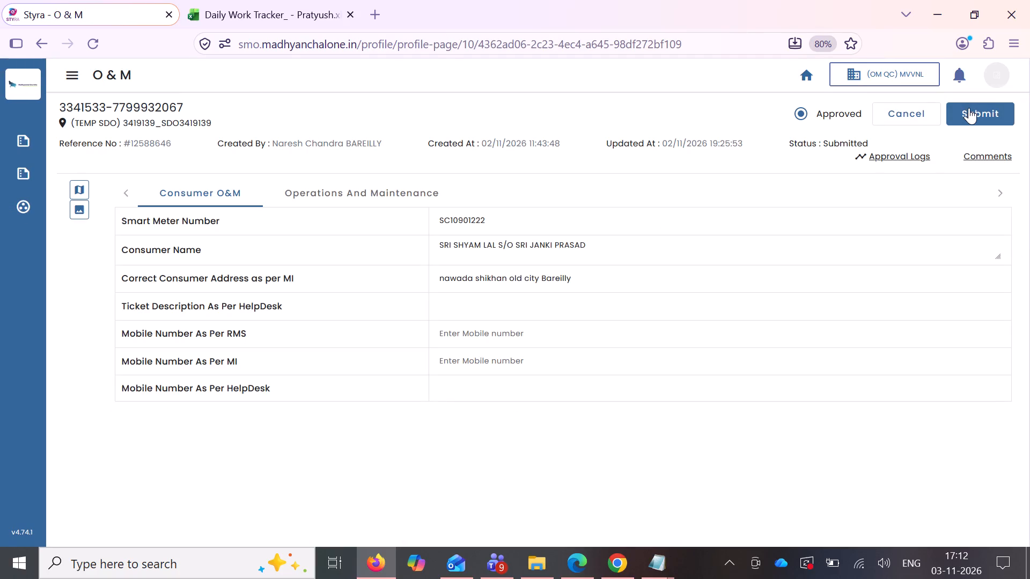
left_click(969, 108)
left_click(510, 283)
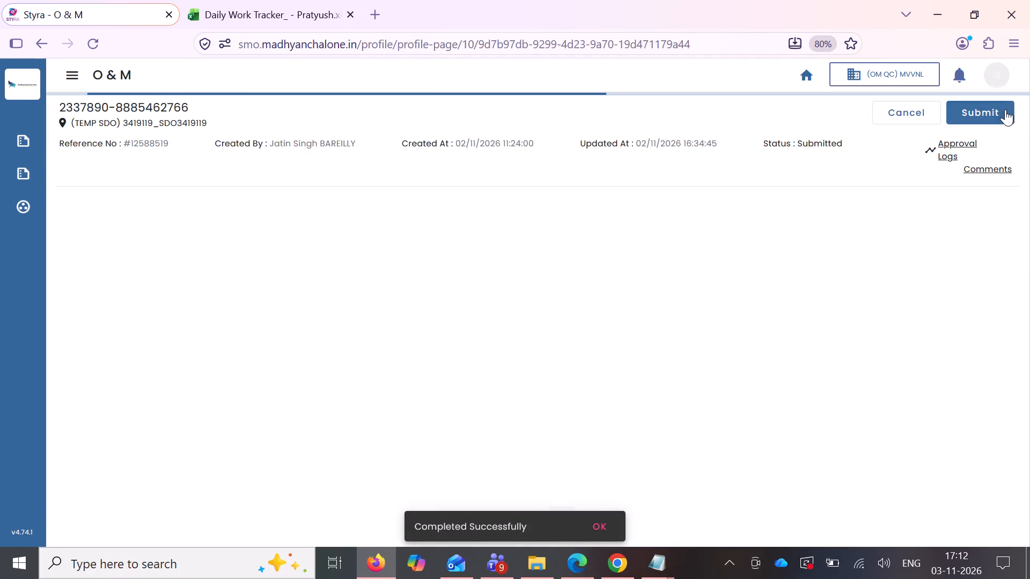
left_click(996, 113)
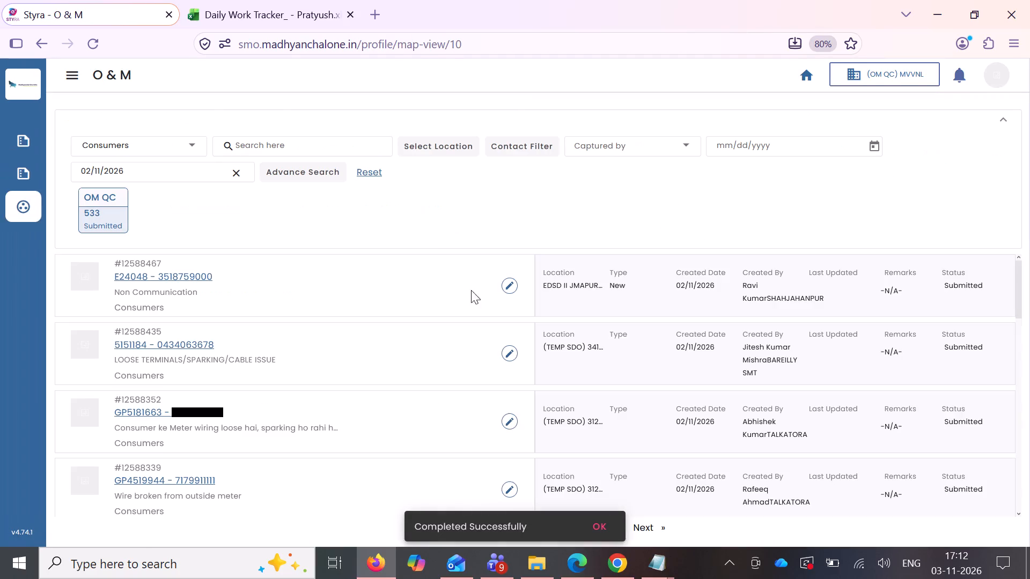
left_click(508, 282)
left_click(979, 115)
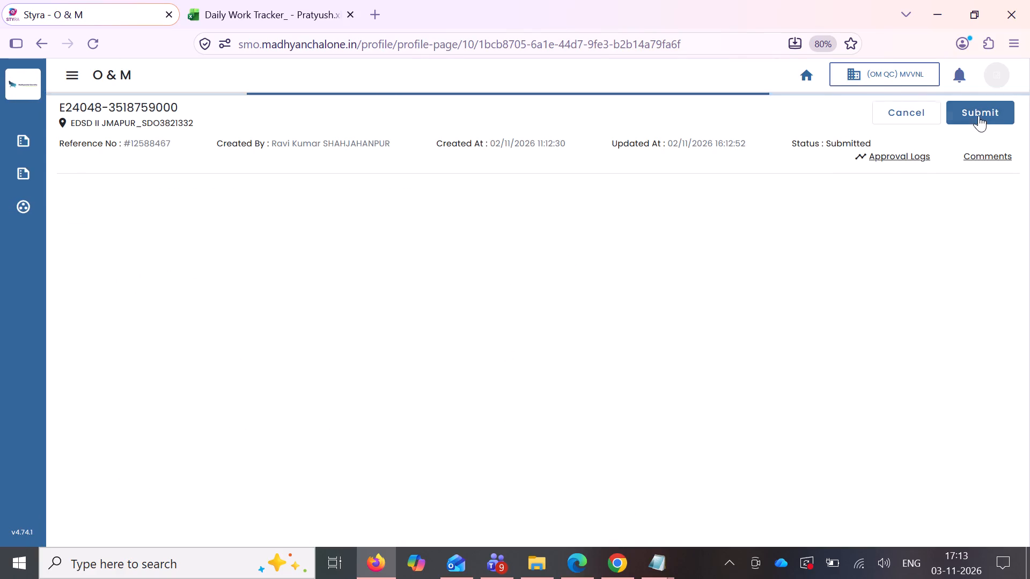
left_click(514, 285)
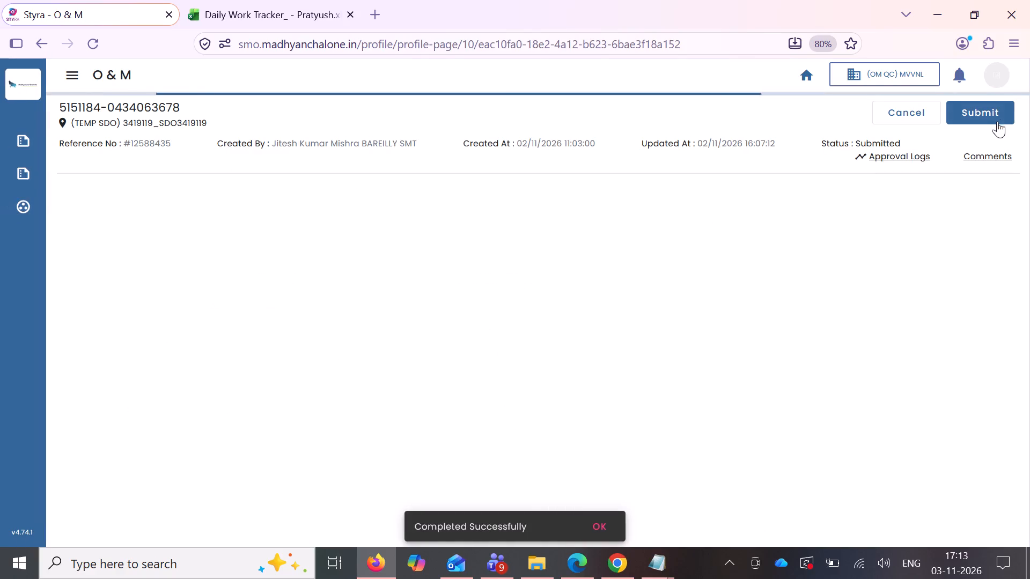
left_click(998, 117)
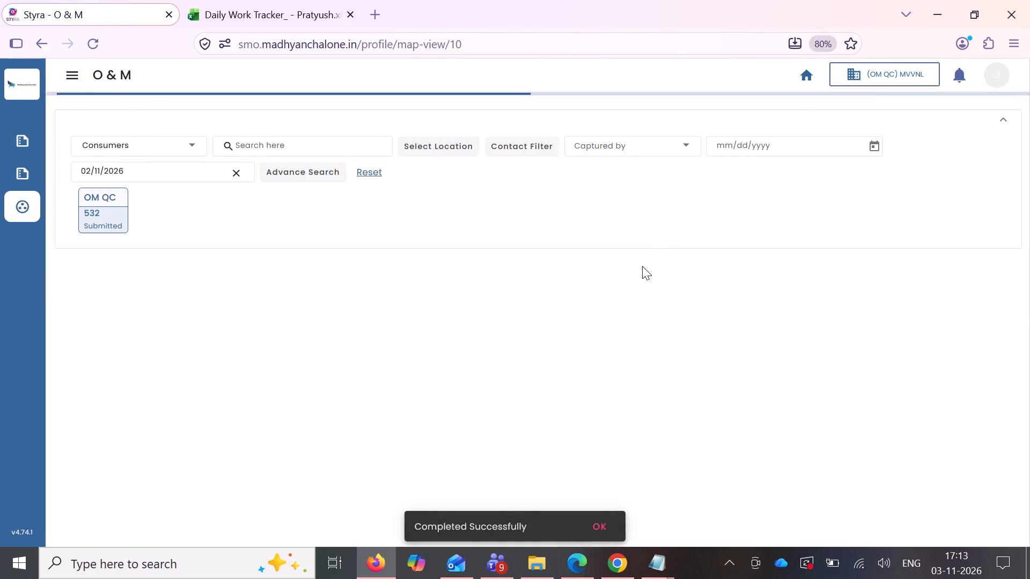
left_click(515, 285)
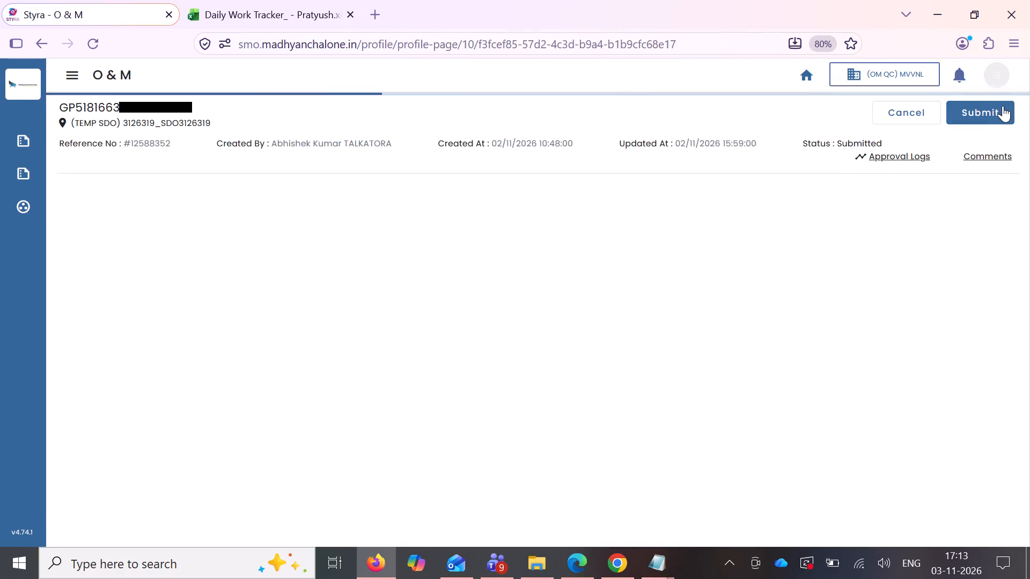
left_click(1003, 105)
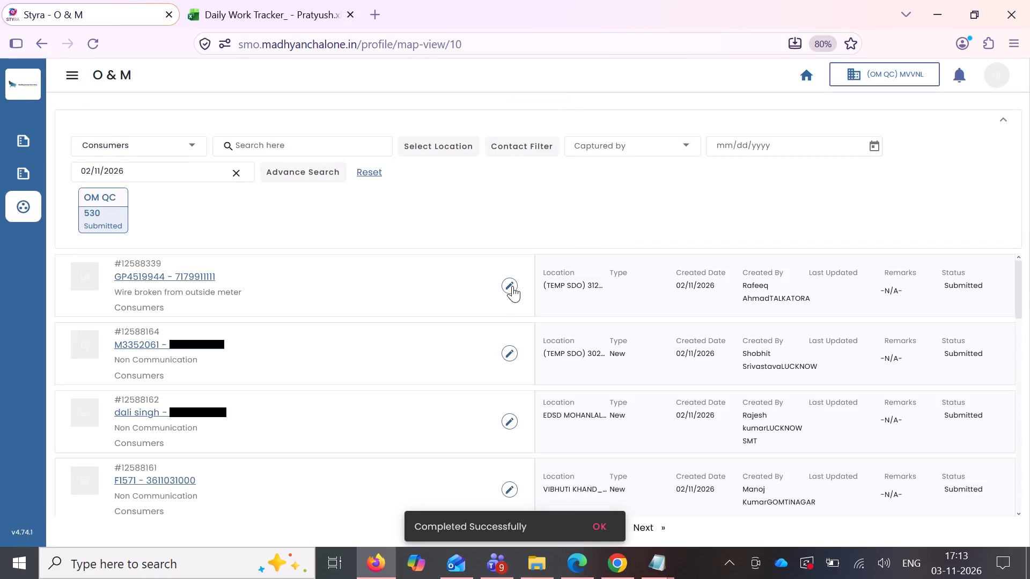
left_click(512, 286)
left_click(981, 114)
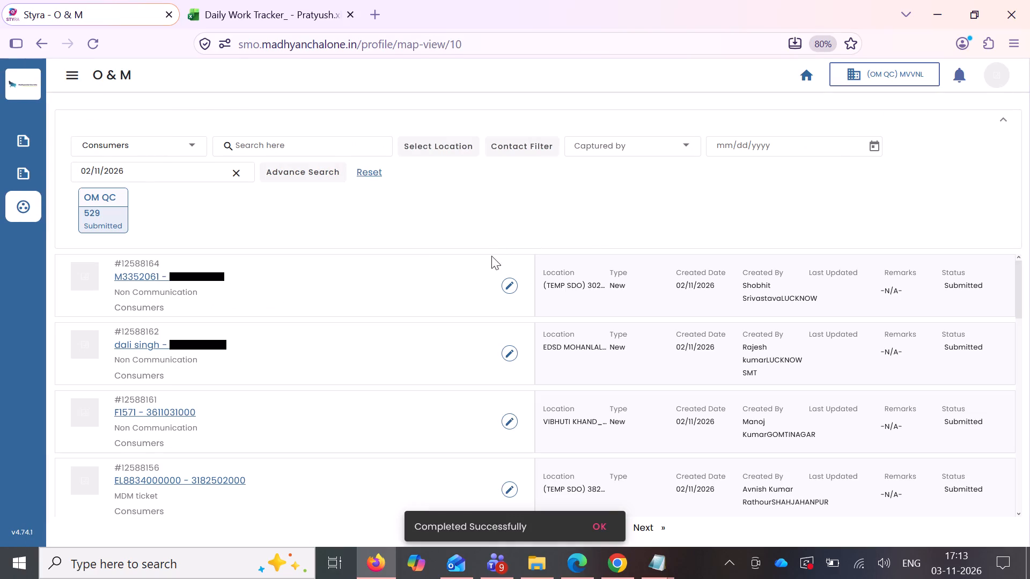
left_click(508, 283)
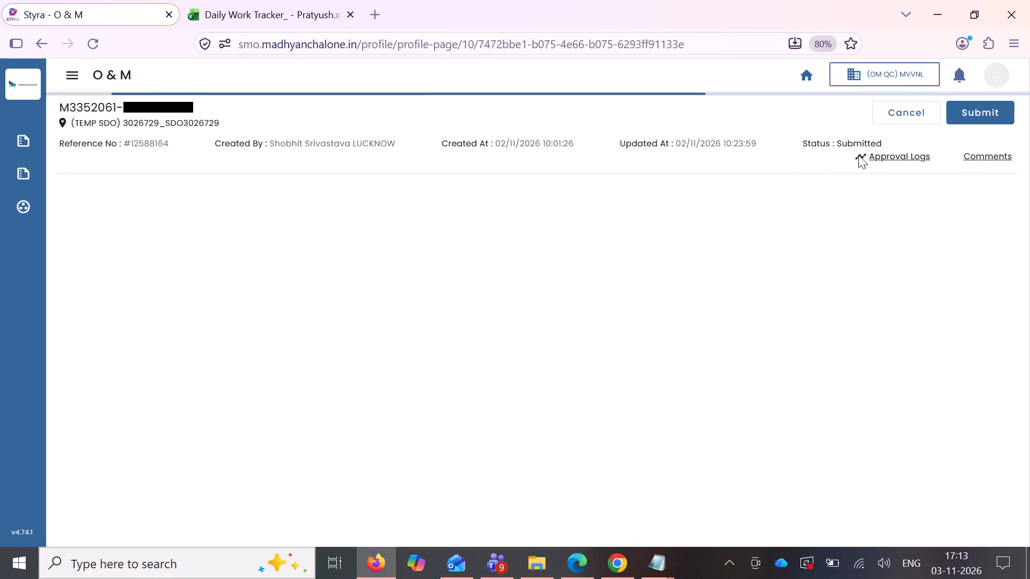
left_click(969, 108)
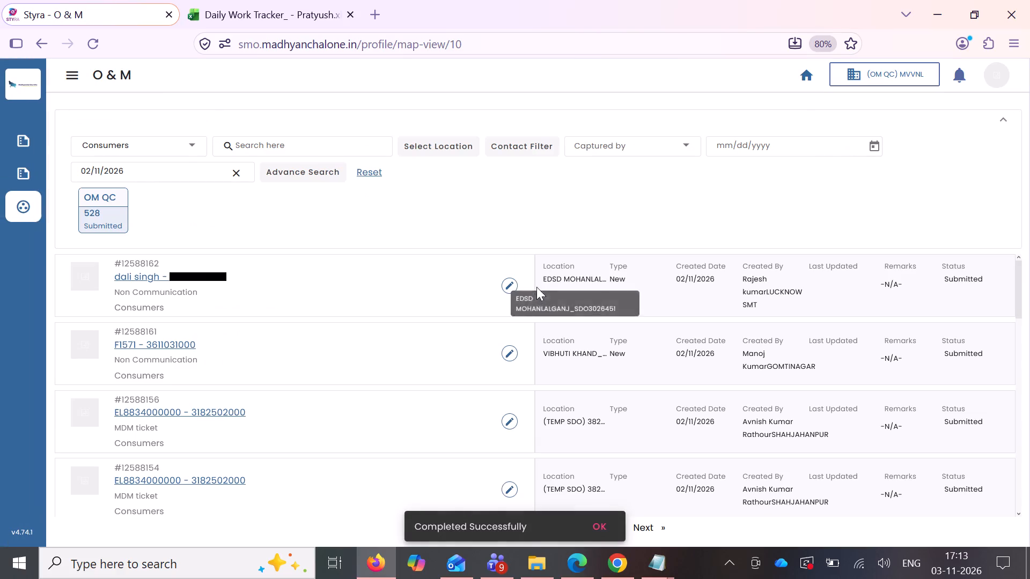
left_click(512, 285)
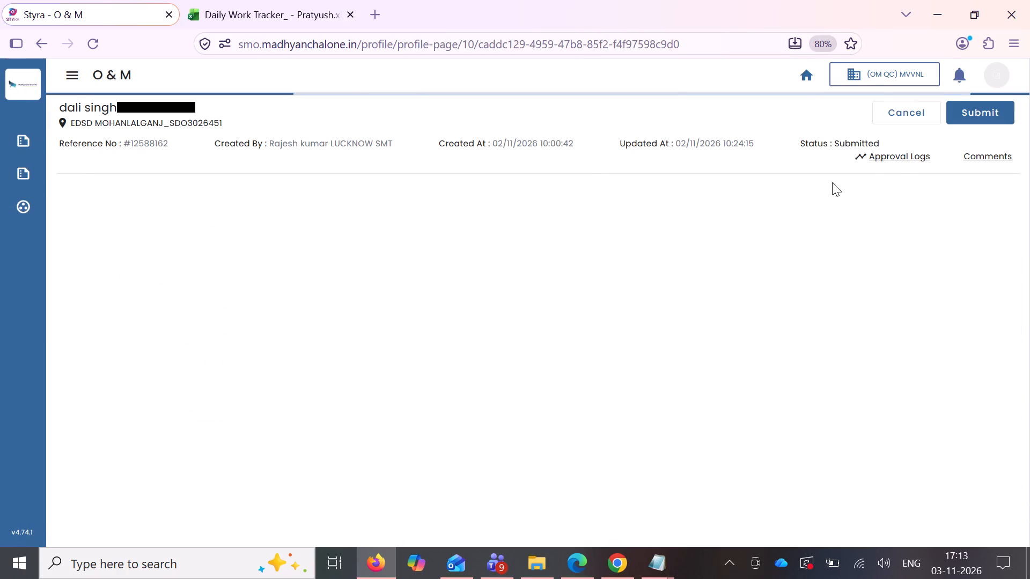
left_click(963, 113)
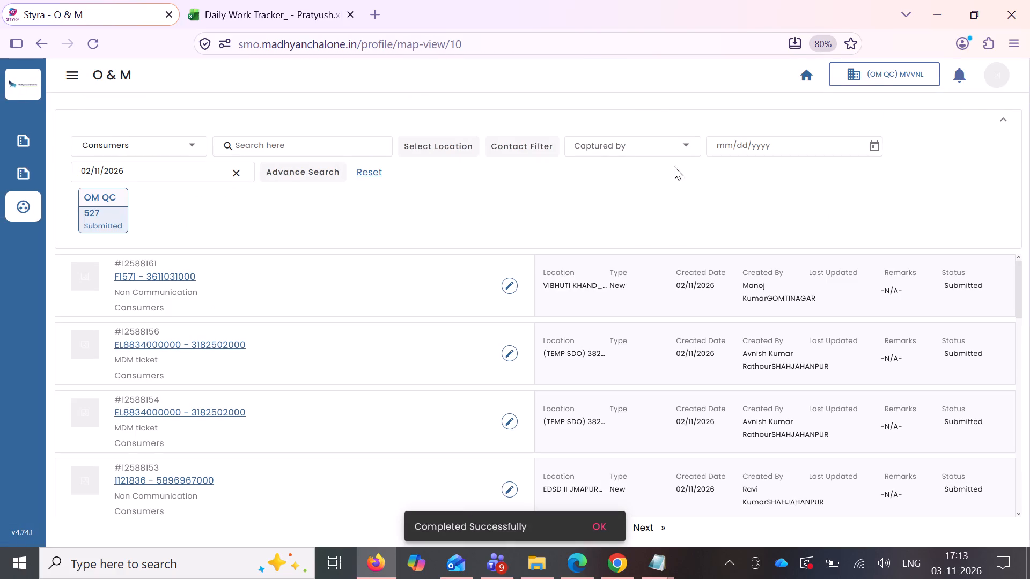
left_click(507, 277)
left_click(516, 282)
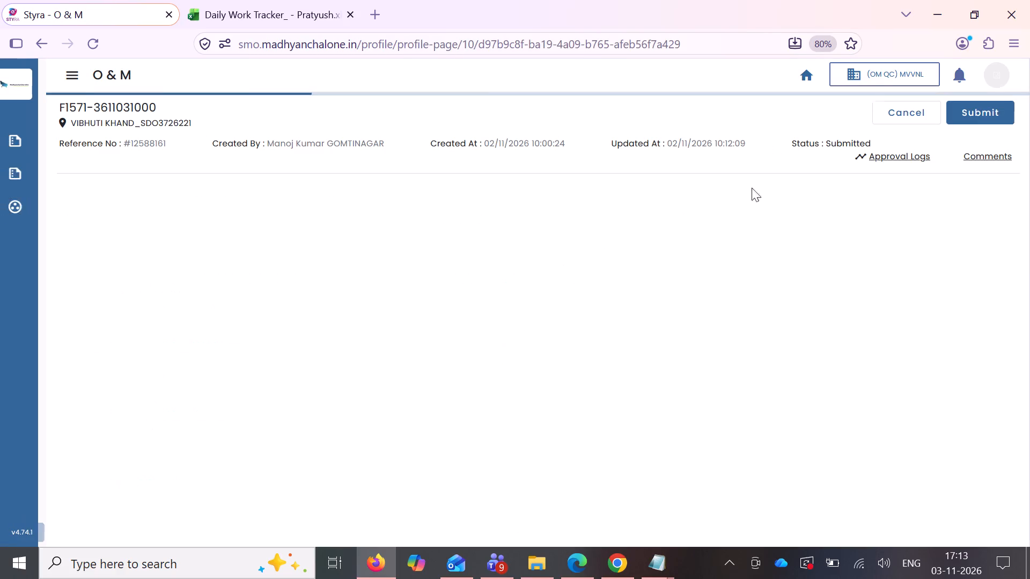
left_click(976, 114)
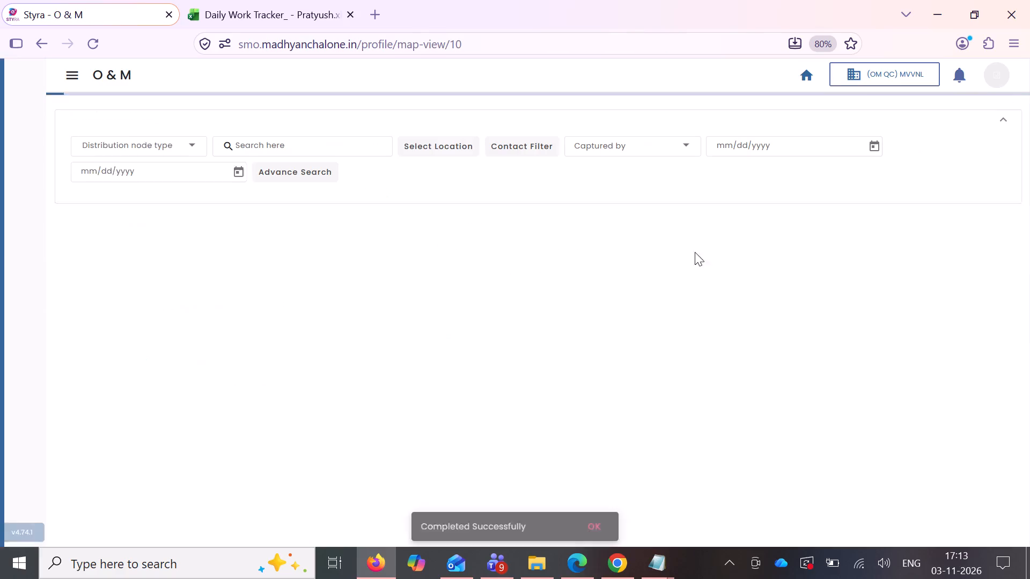
left_click(516, 286)
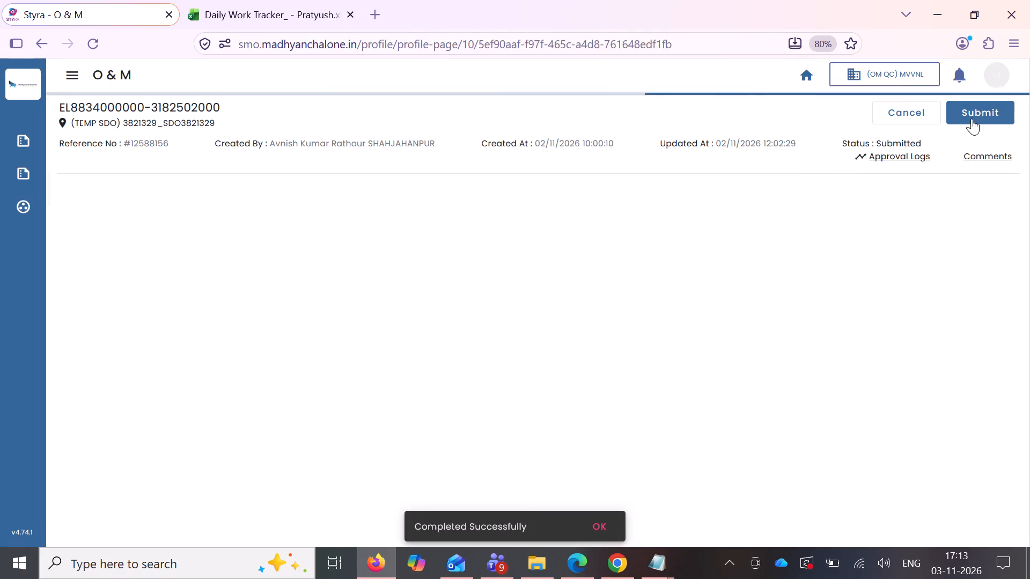
left_click(977, 112)
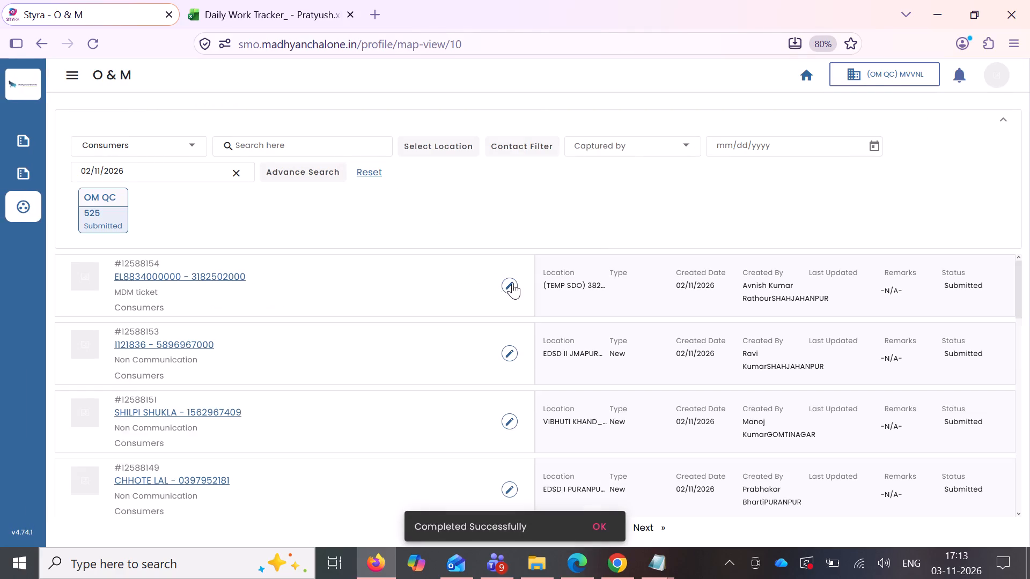
left_click(512, 283)
left_click(983, 105)
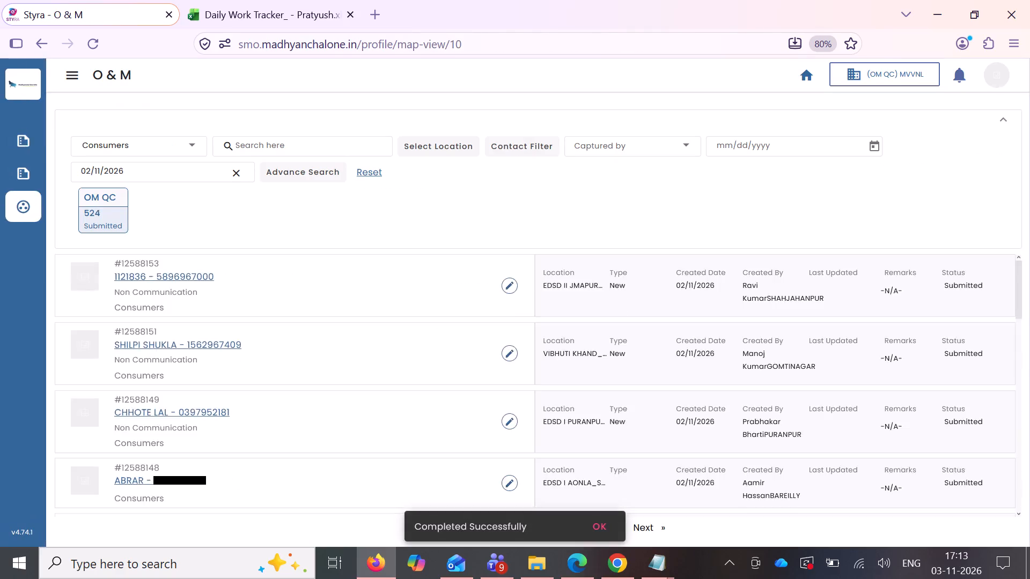
left_click(510, 289)
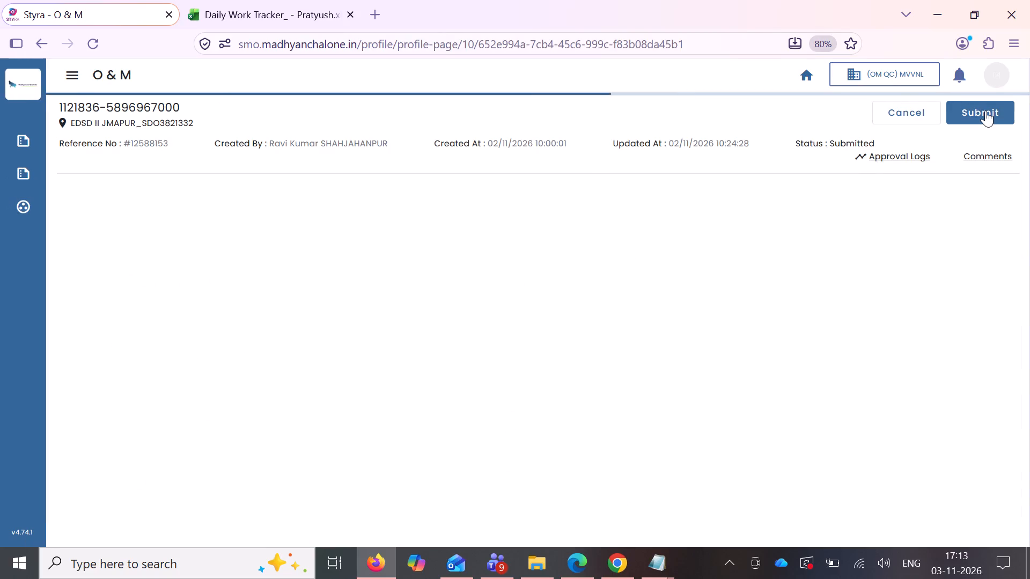
left_click(985, 110)
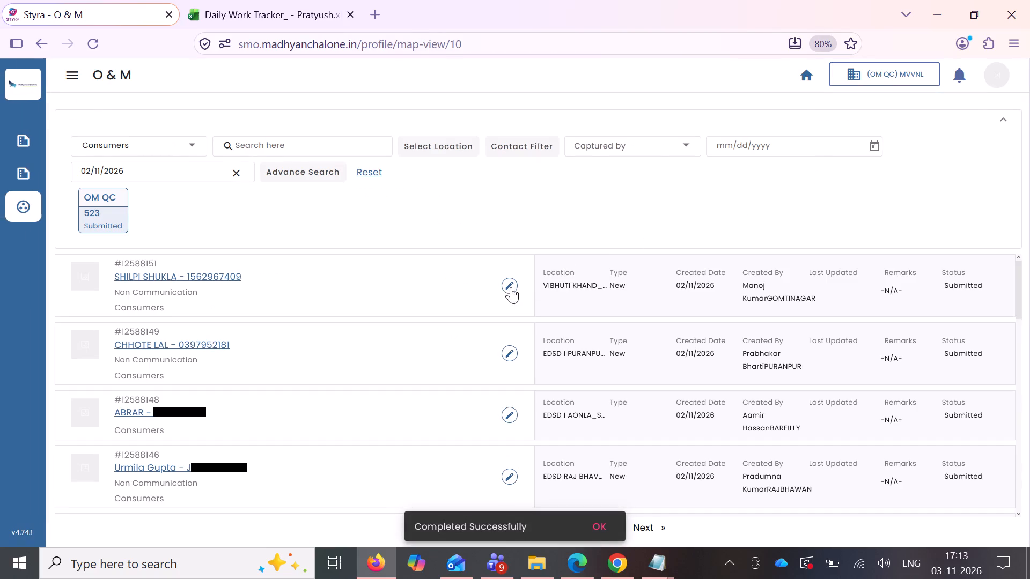
left_click(511, 286)
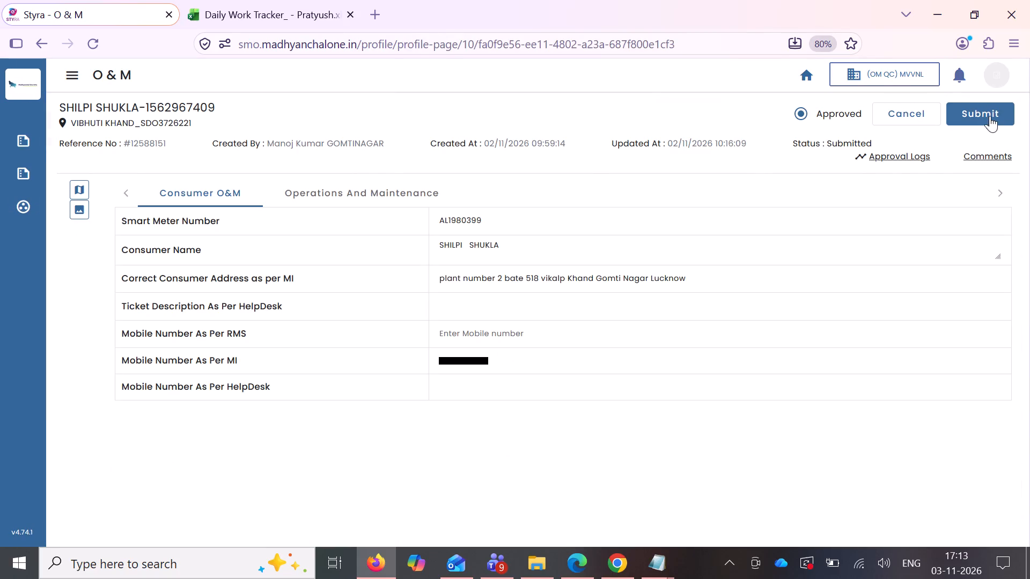
left_click(989, 116)
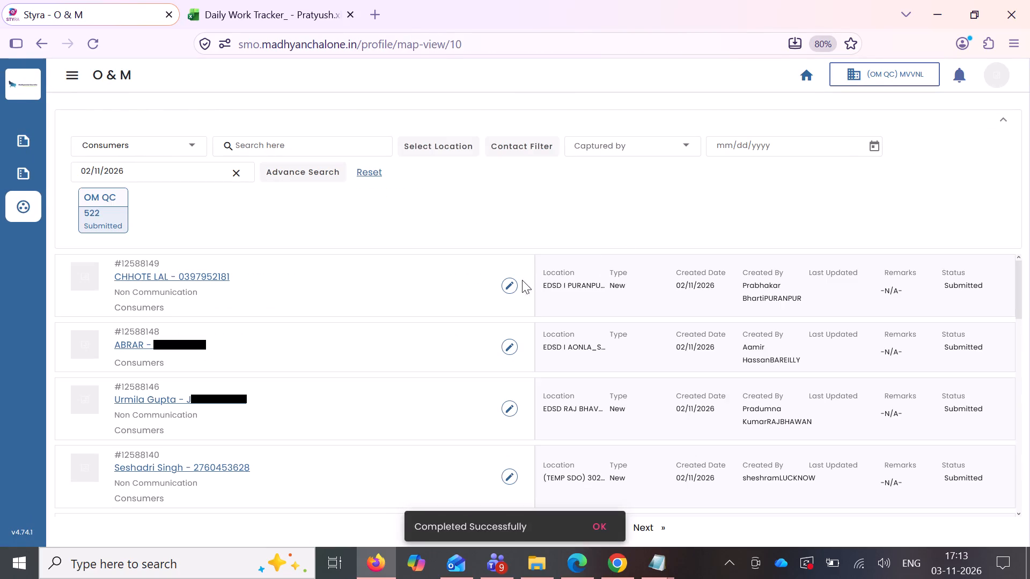
left_click(518, 281)
left_click(513, 286)
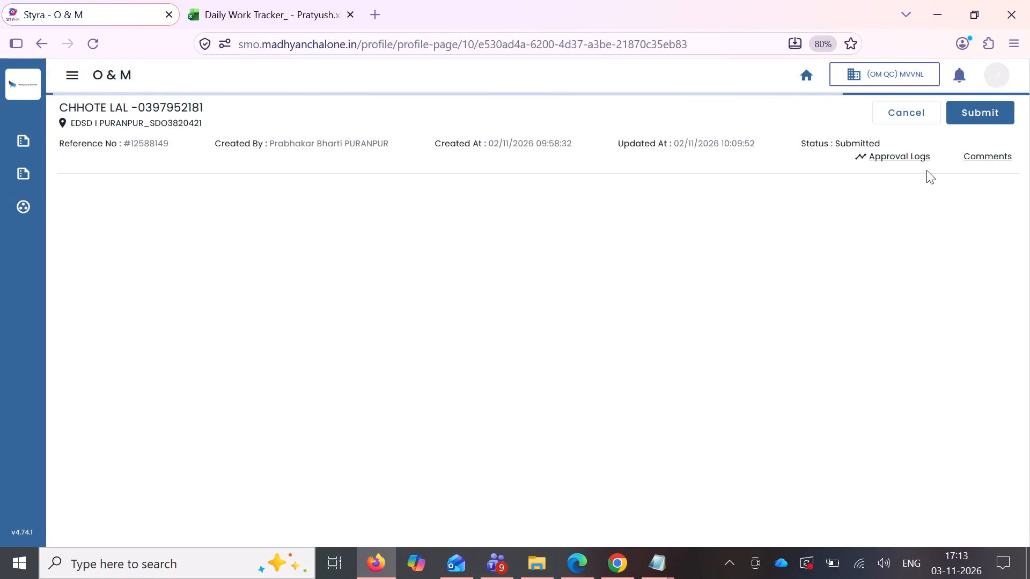
left_click(1001, 105)
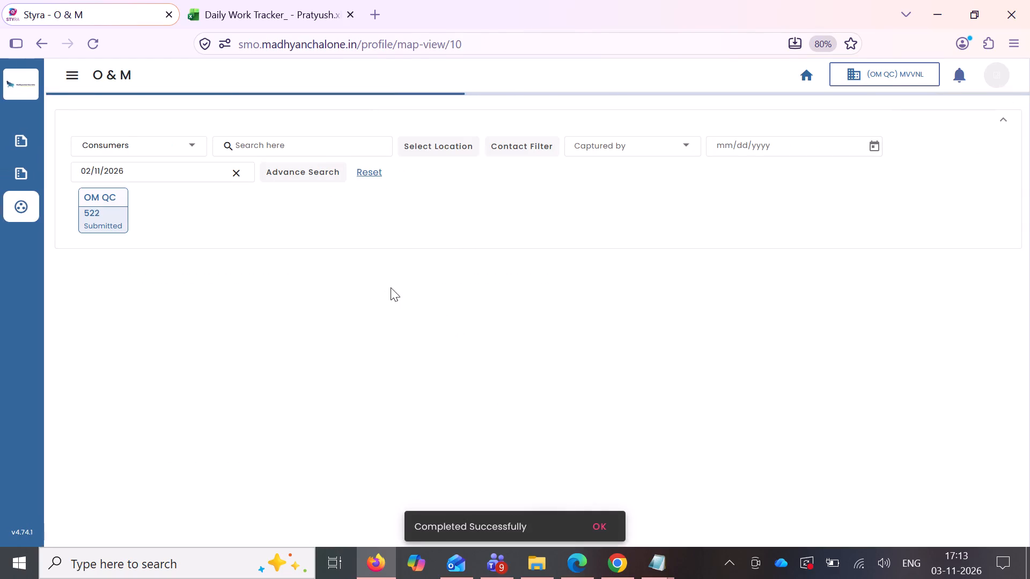
left_click(508, 287)
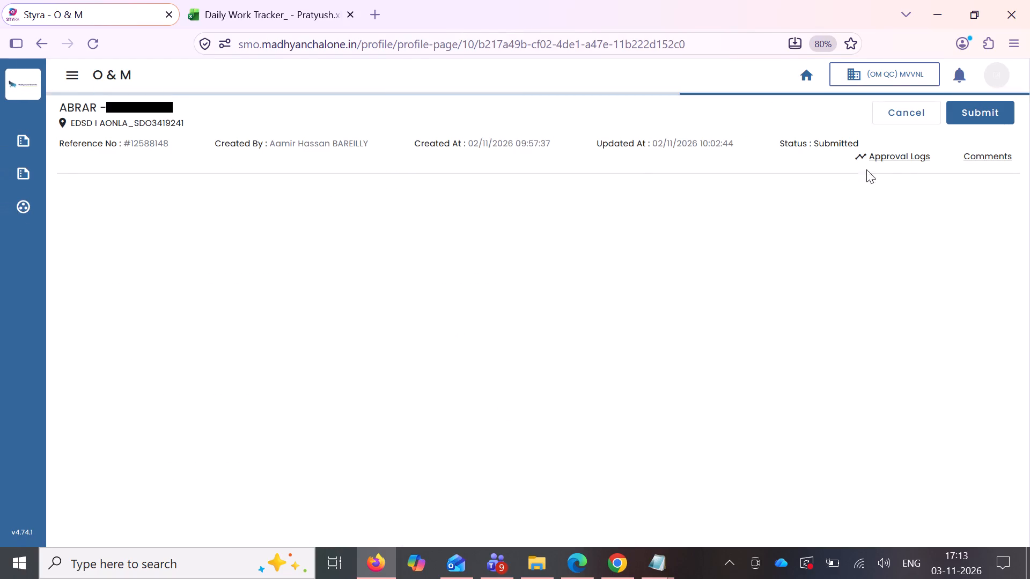
left_click(977, 109)
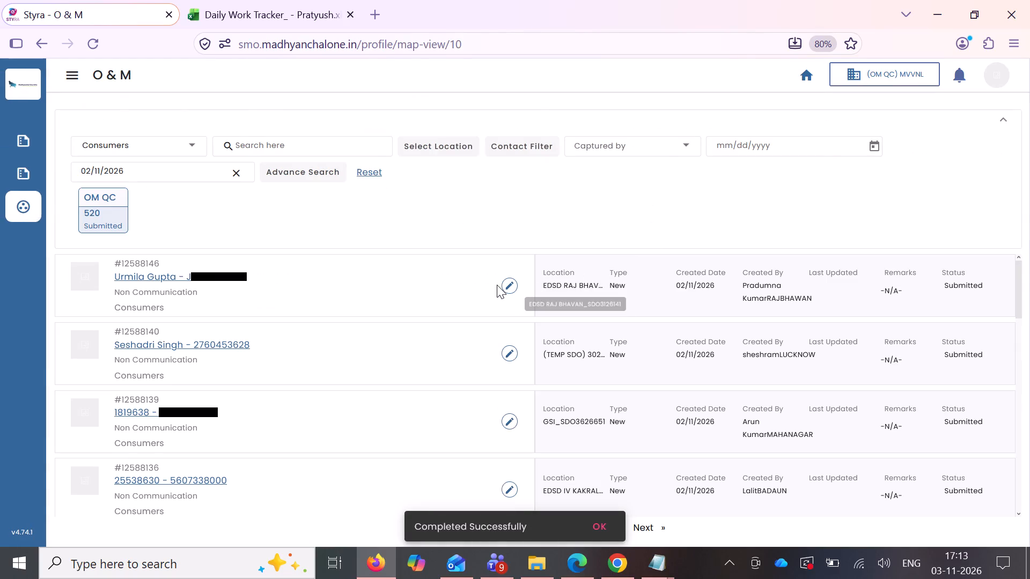
left_click(506, 288)
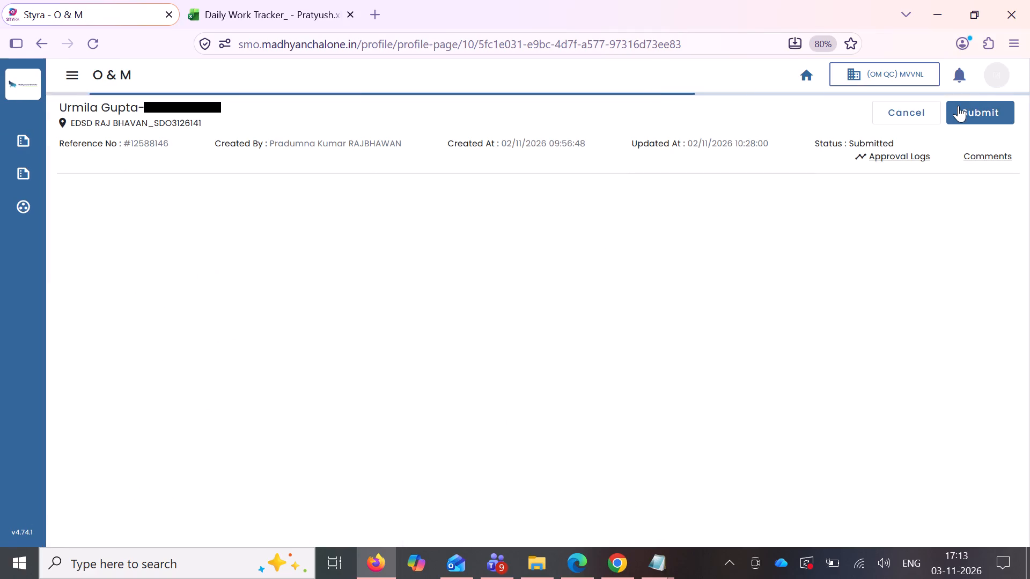
left_click(970, 106)
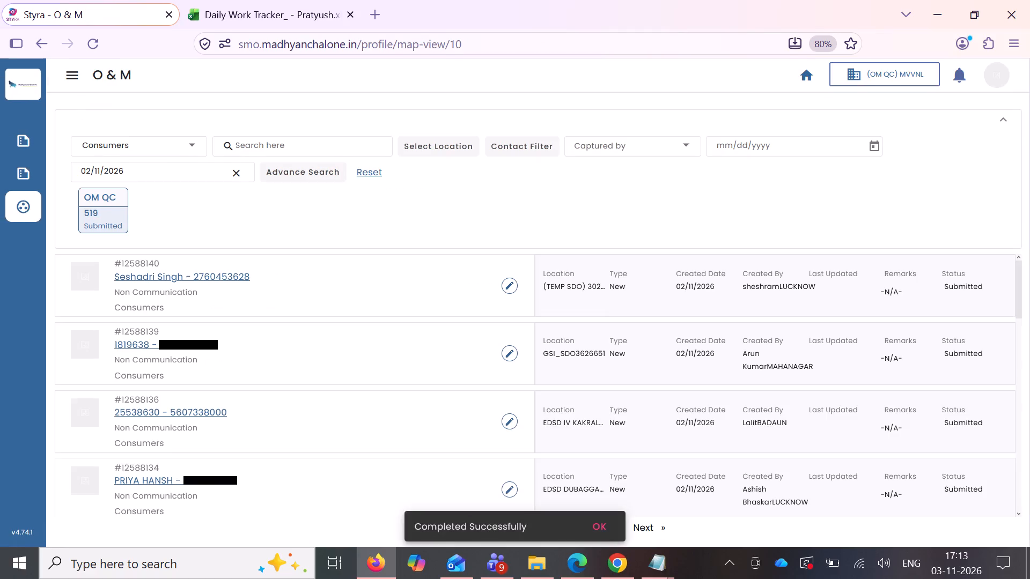
left_click(510, 285)
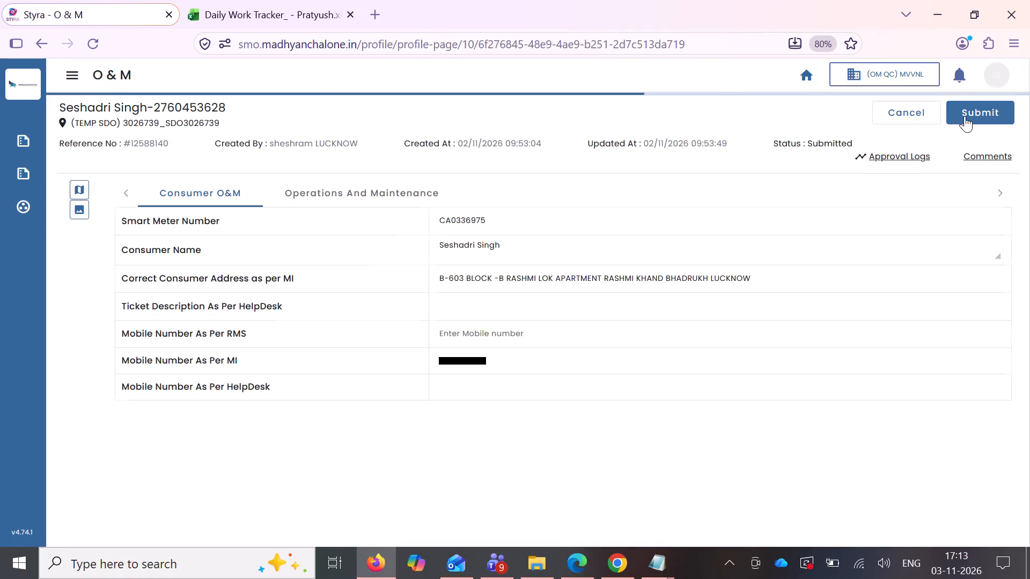
left_click(965, 115)
left_click(511, 283)
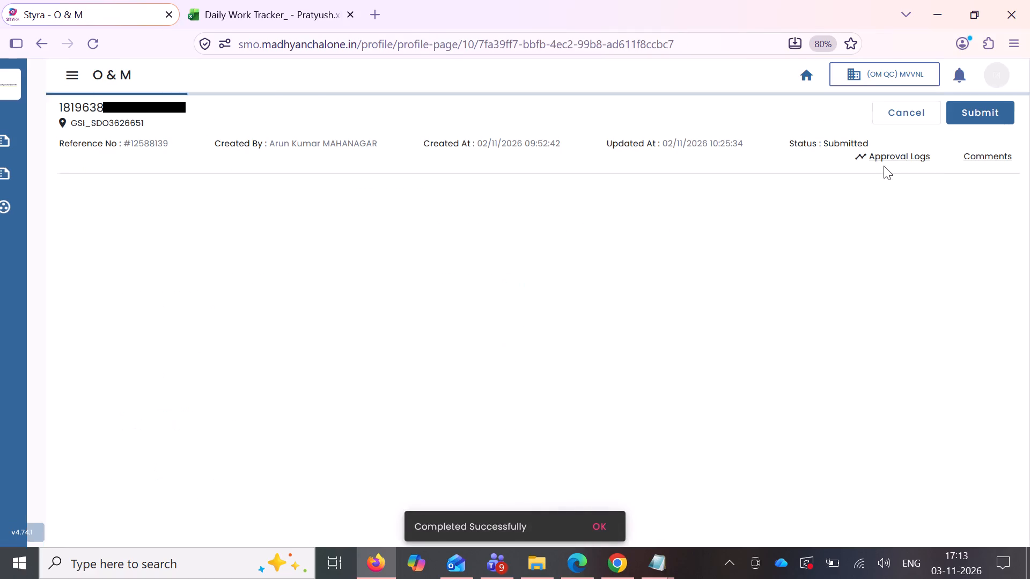
left_click(994, 116)
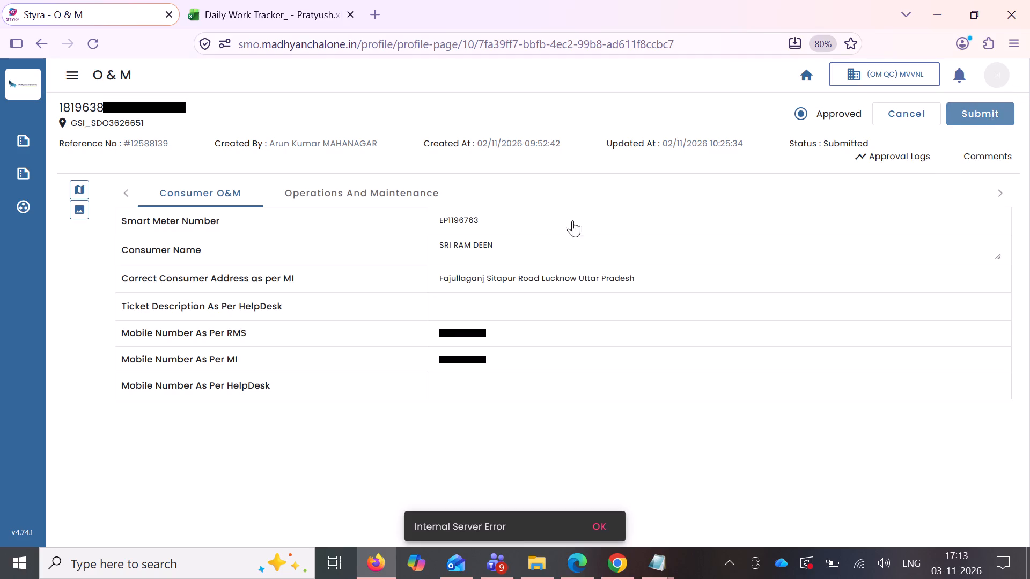
left_click(513, 281)
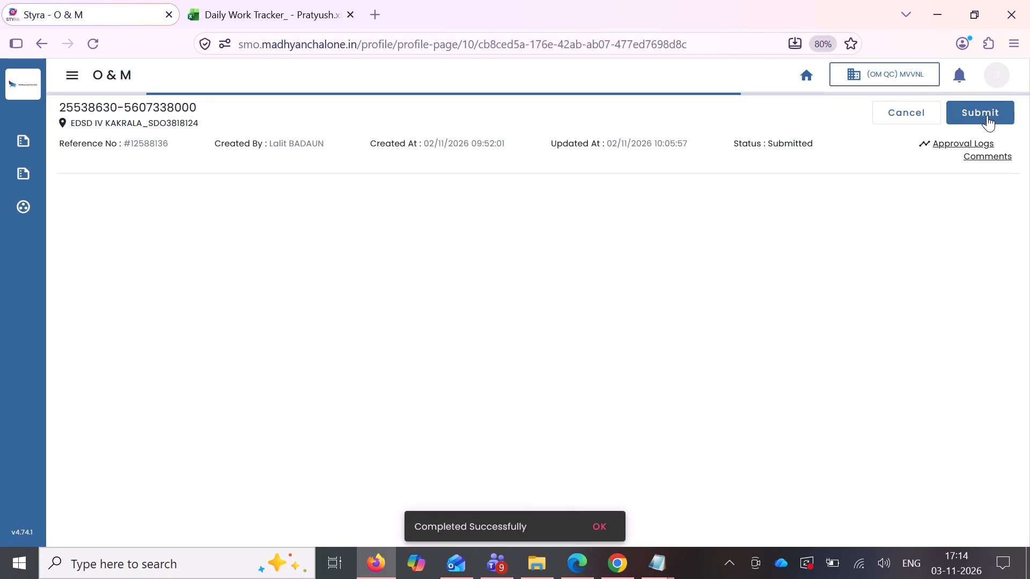
left_click(990, 112)
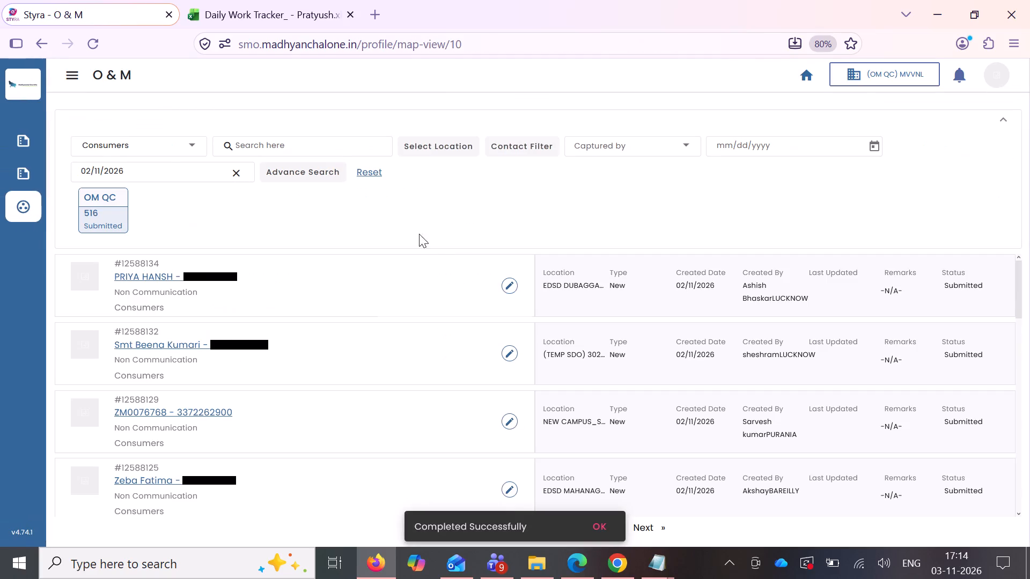
left_click(511, 279)
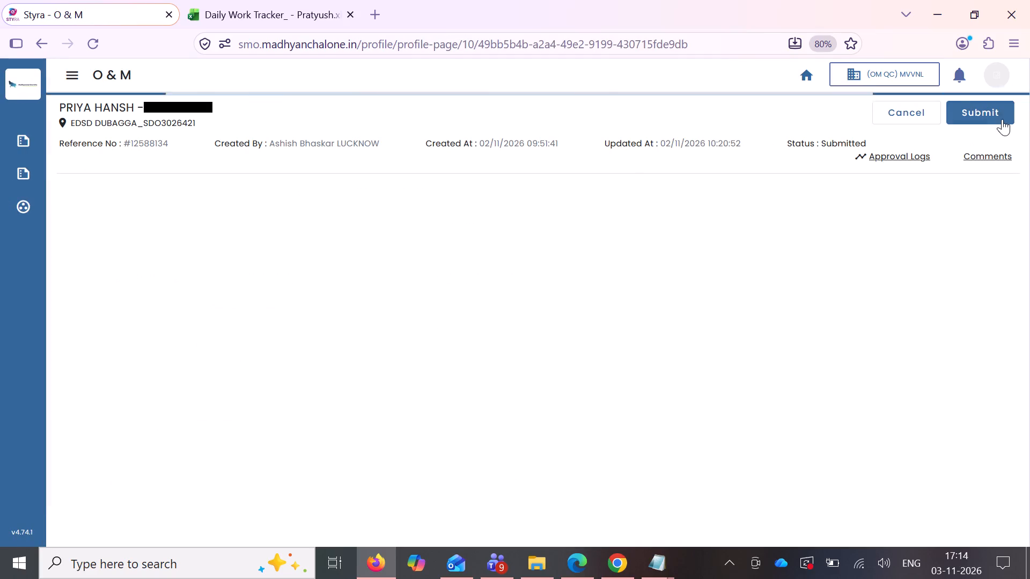
left_click(999, 116)
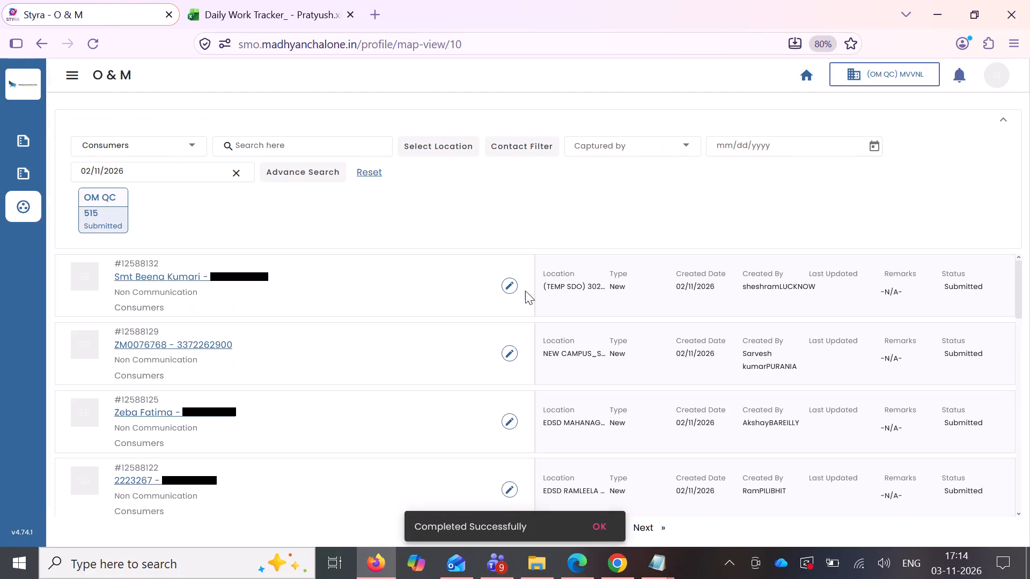
left_click(513, 286)
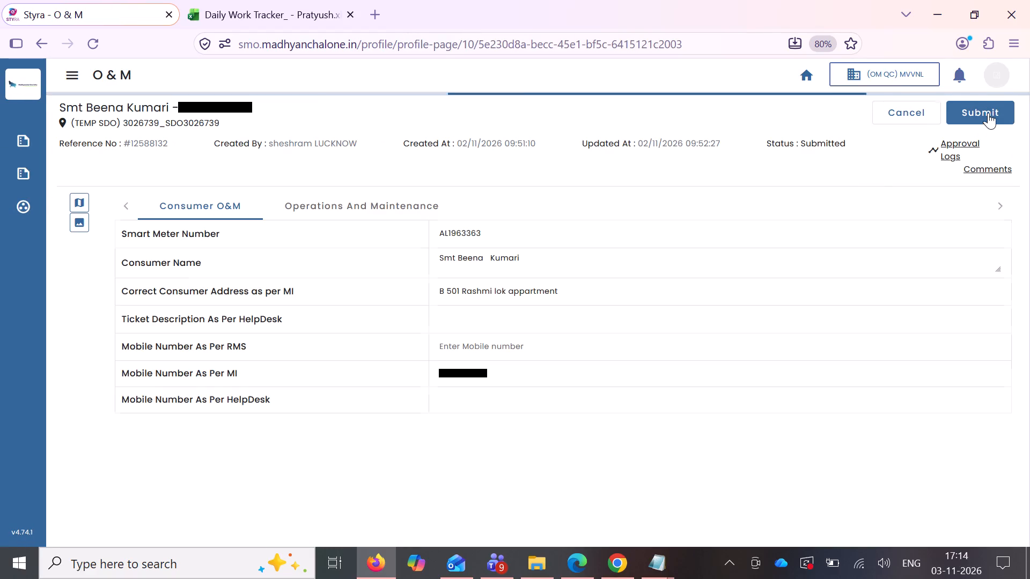
left_click(991, 107)
left_click(512, 283)
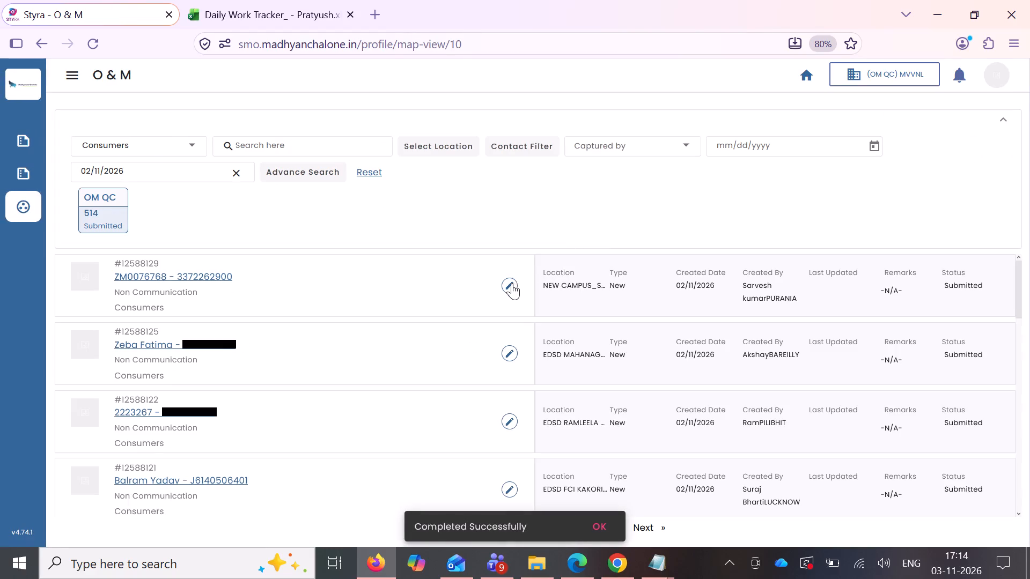
left_click(968, 122)
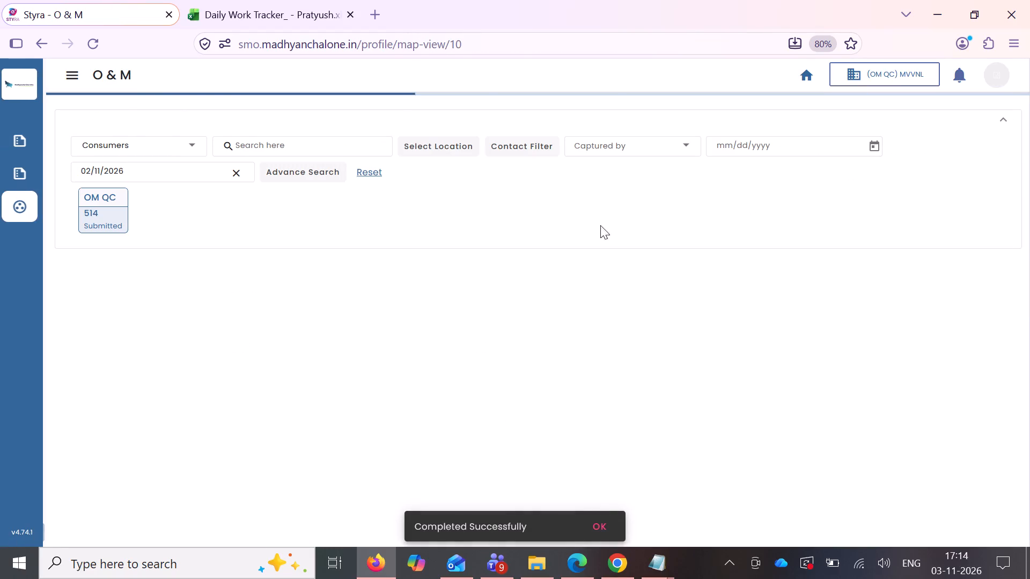
left_click(511, 287)
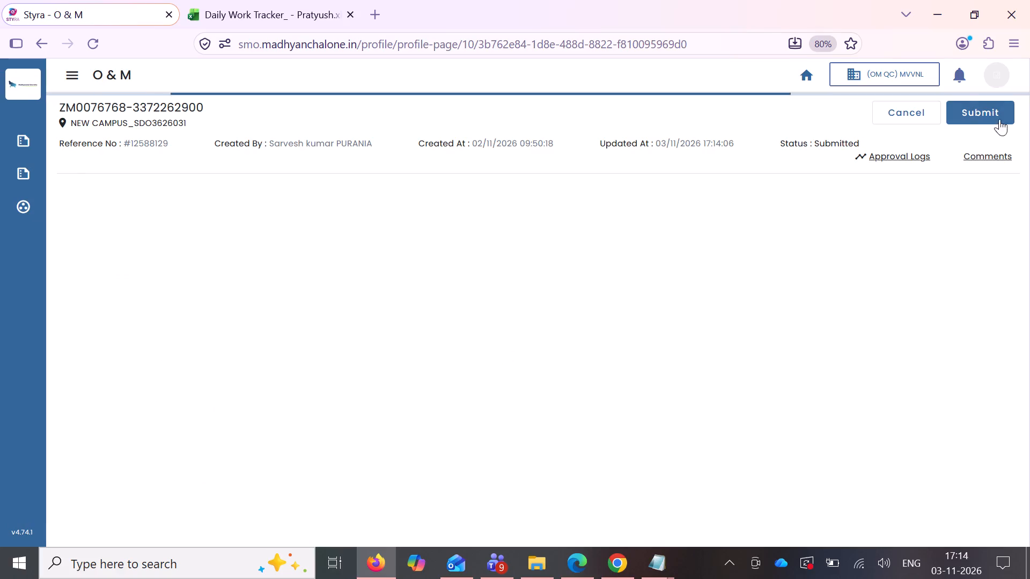
left_click(986, 109)
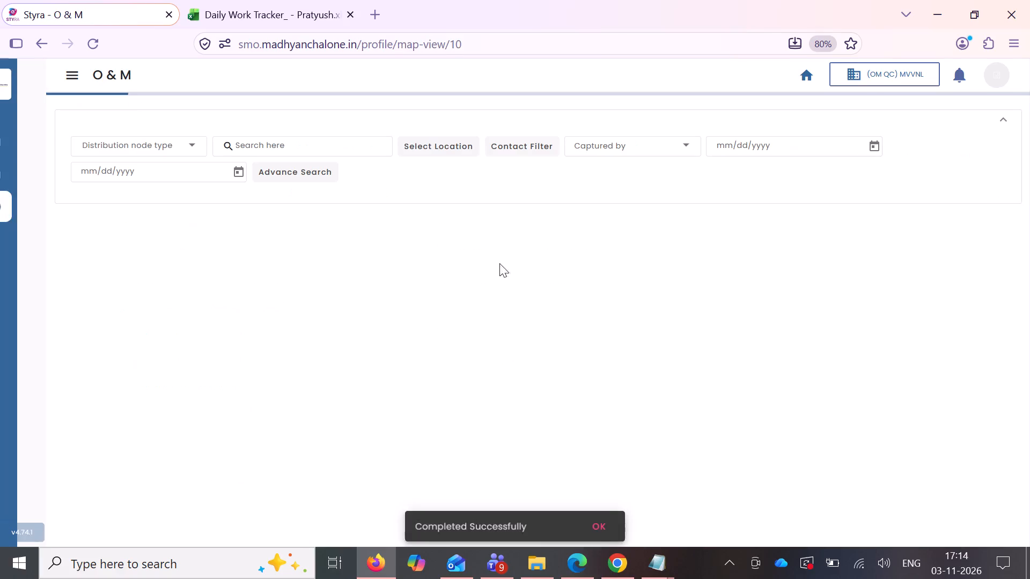
left_click(505, 282)
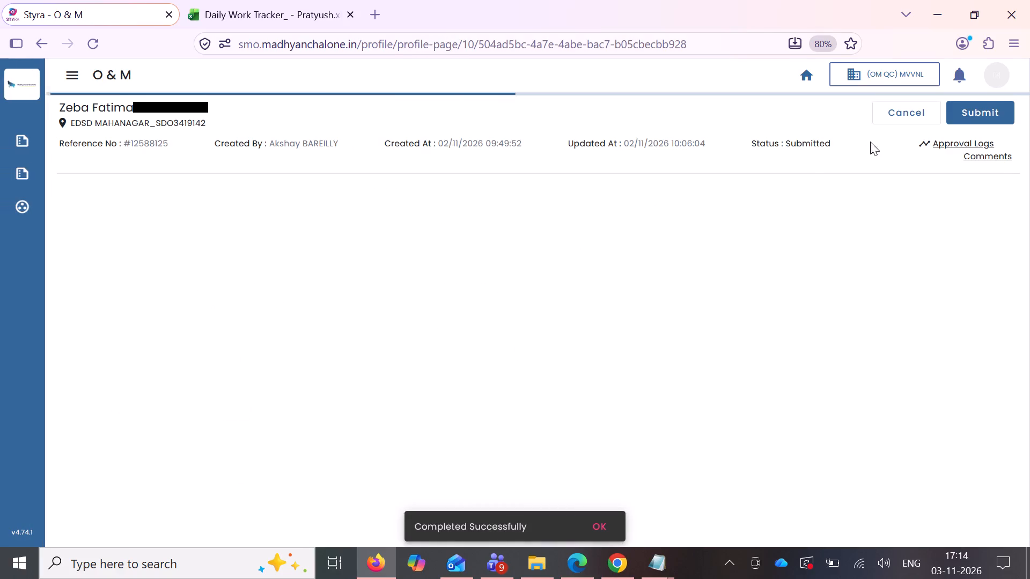
left_click(970, 109)
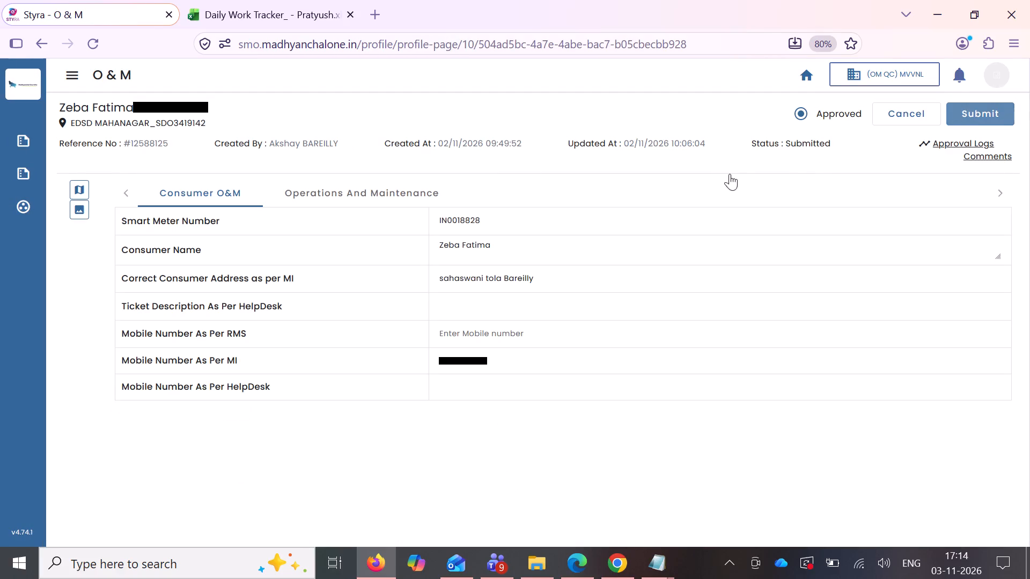
left_click(509, 287)
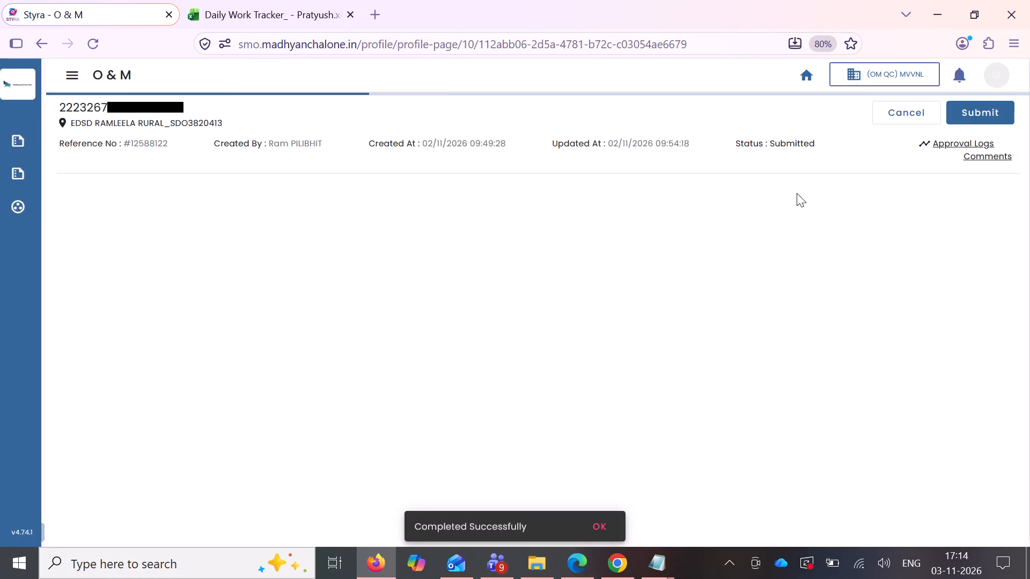
left_click(985, 115)
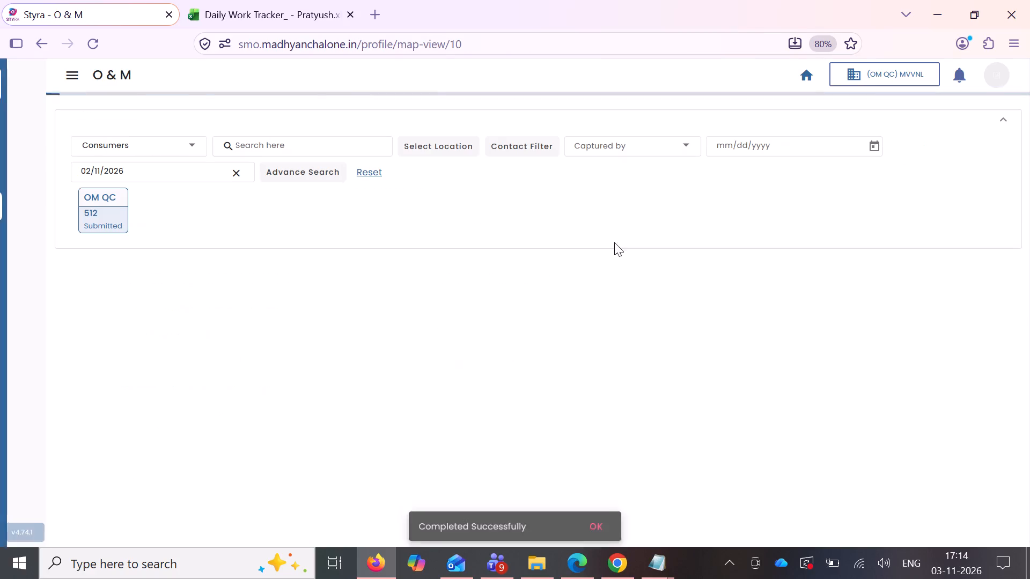
left_click(512, 290)
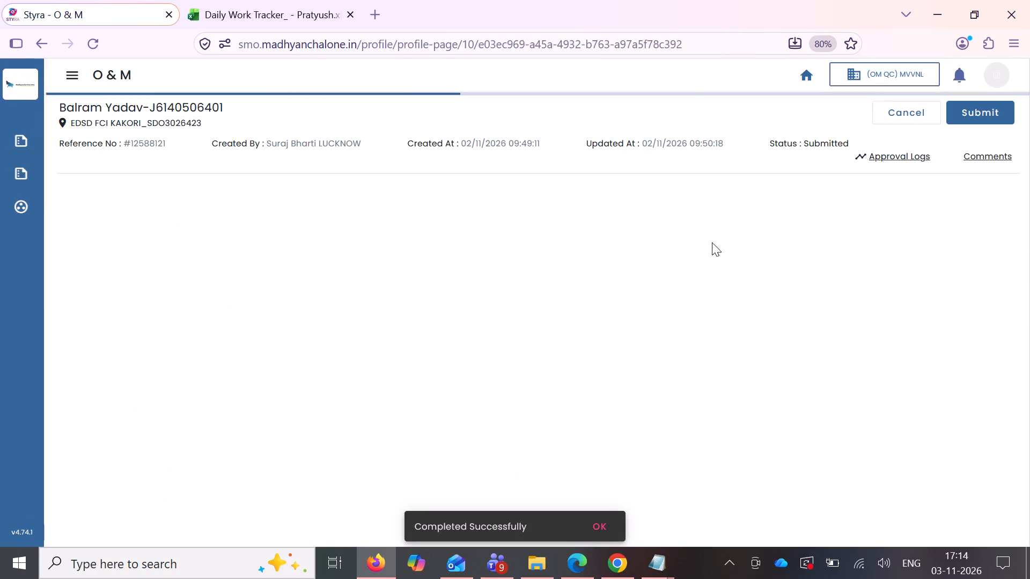
left_click(968, 115)
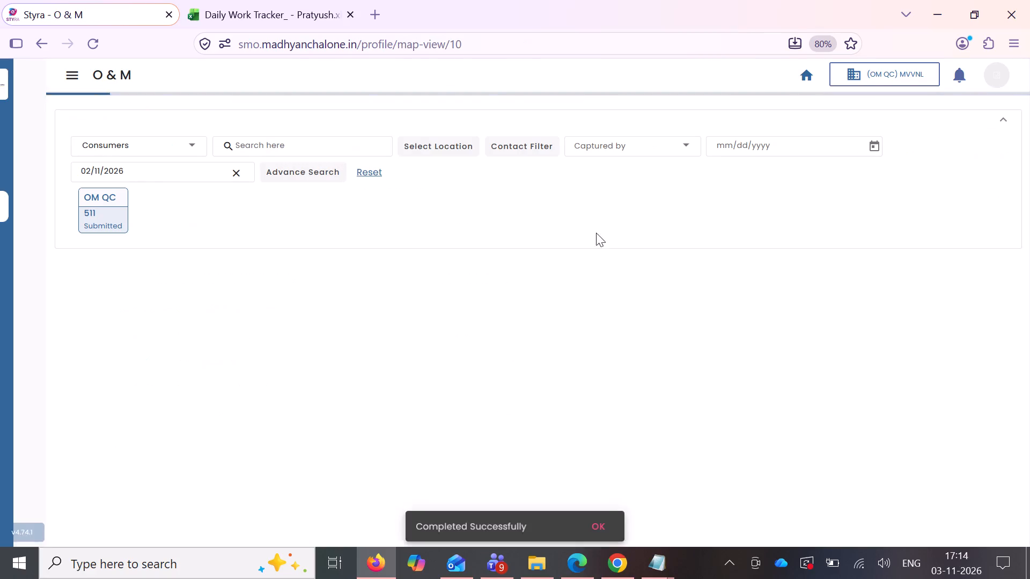
left_click(499, 271)
left_click(512, 272)
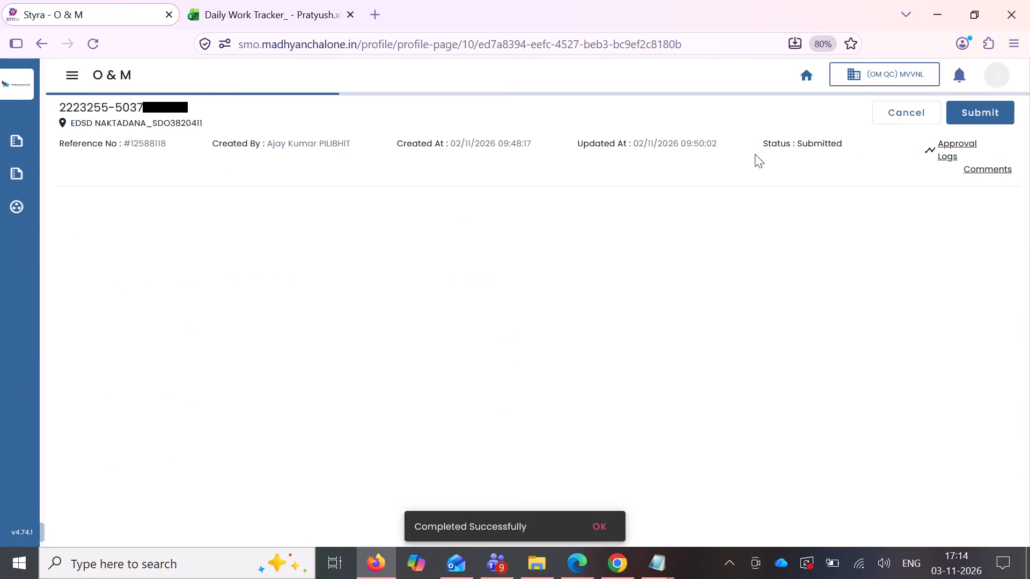
left_click(971, 110)
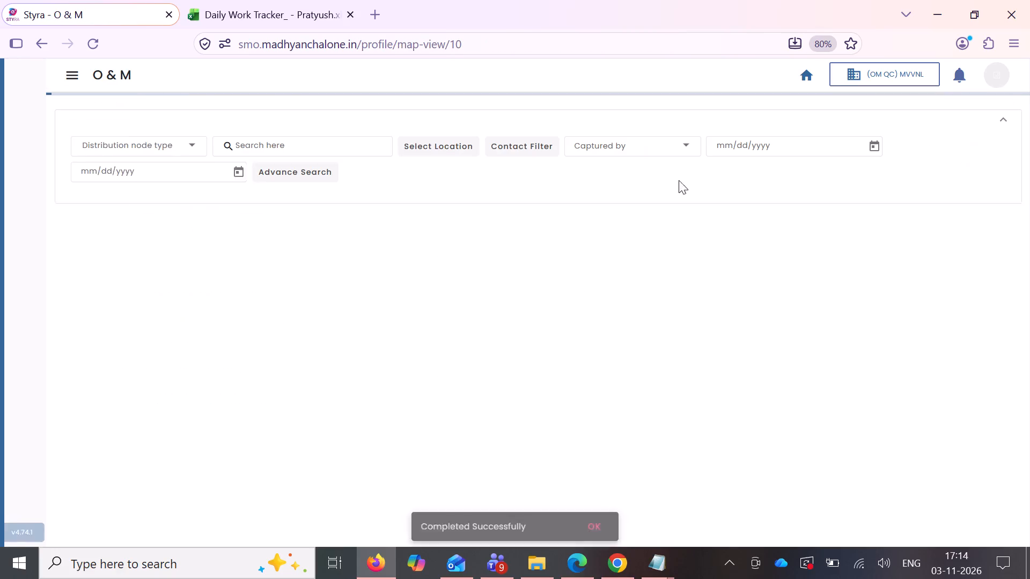
left_click(512, 284)
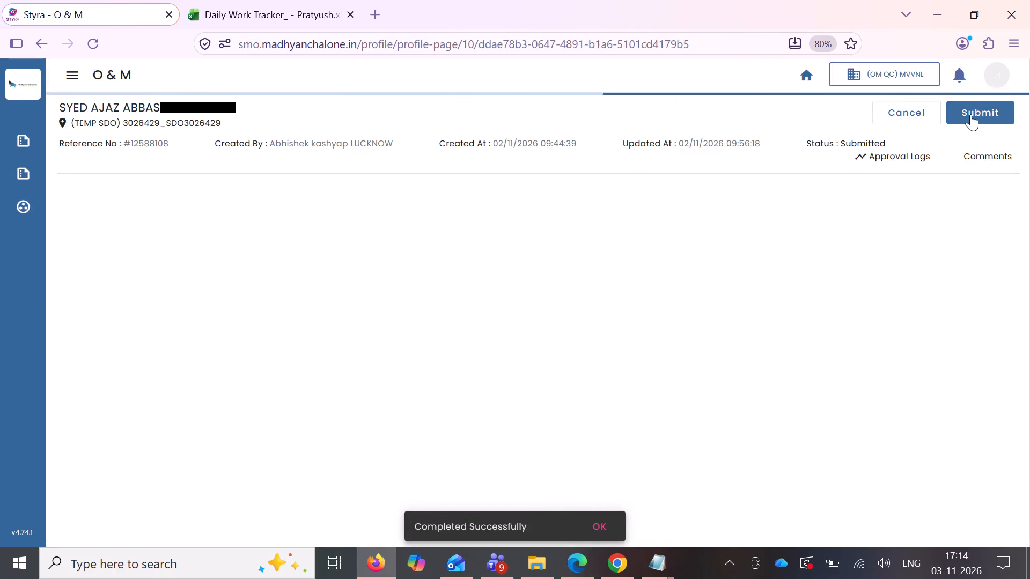
left_click(972, 114)
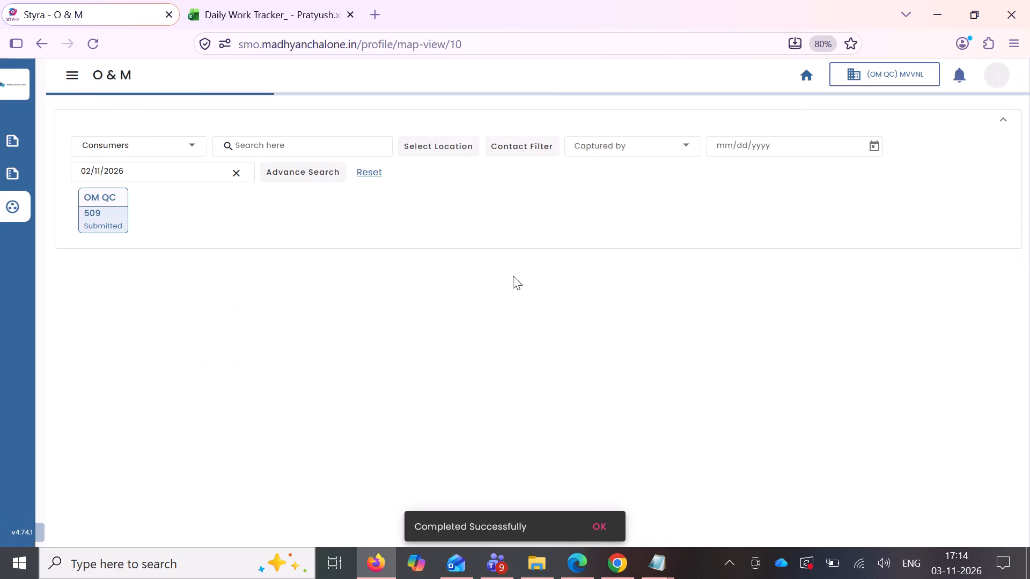
left_click(509, 284)
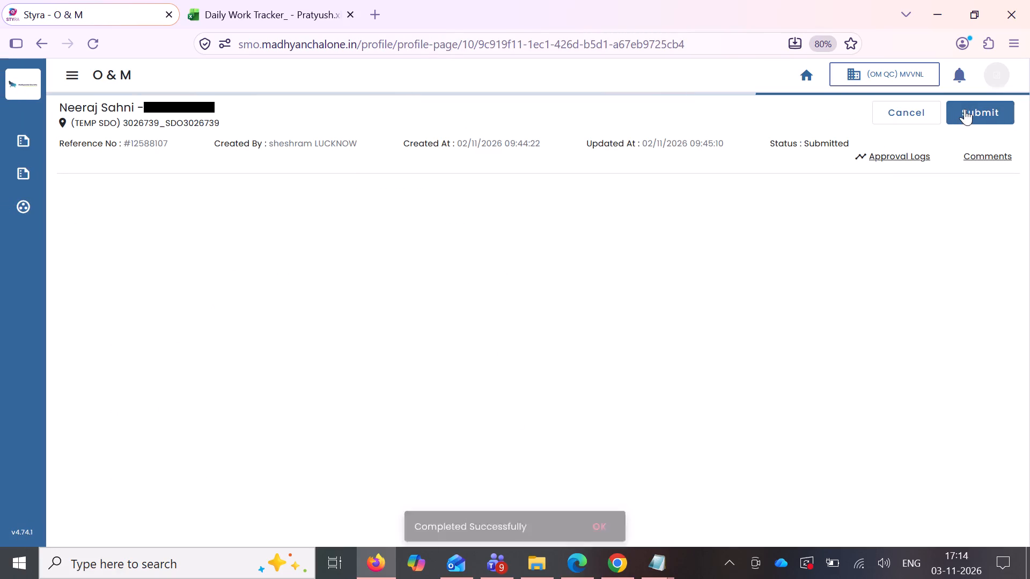
left_click(965, 109)
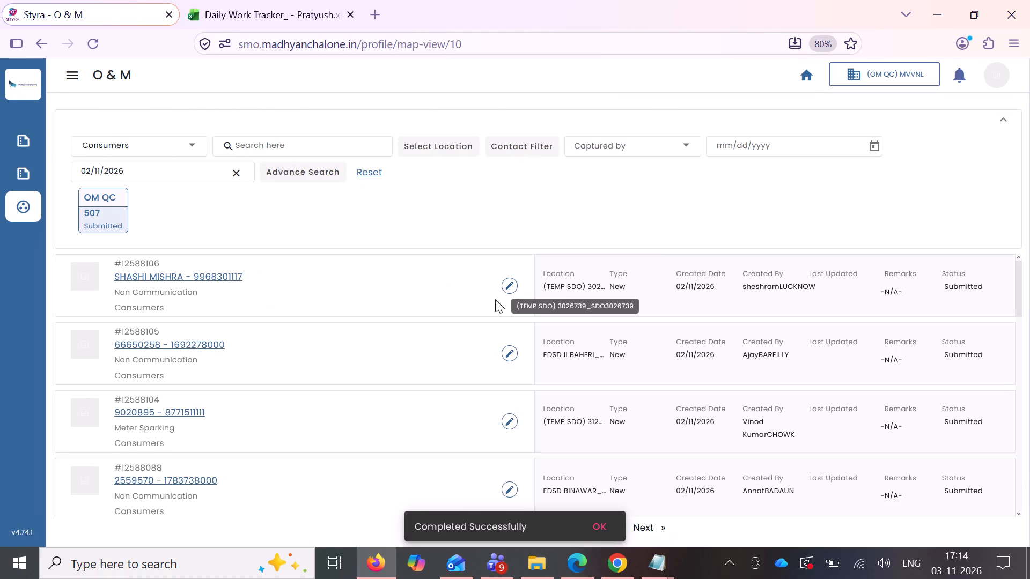
left_click(504, 284)
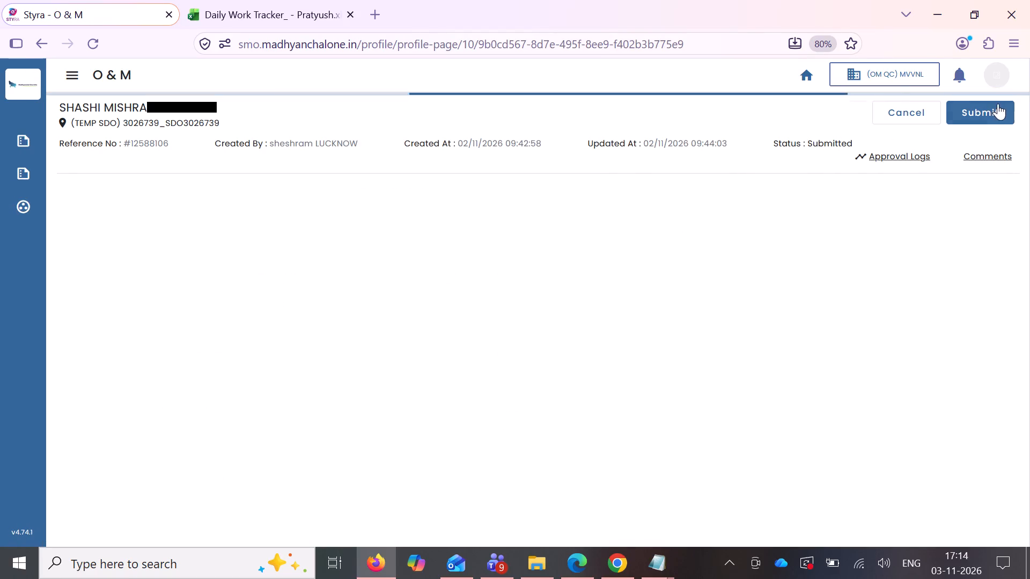
left_click(998, 103)
left_click(504, 285)
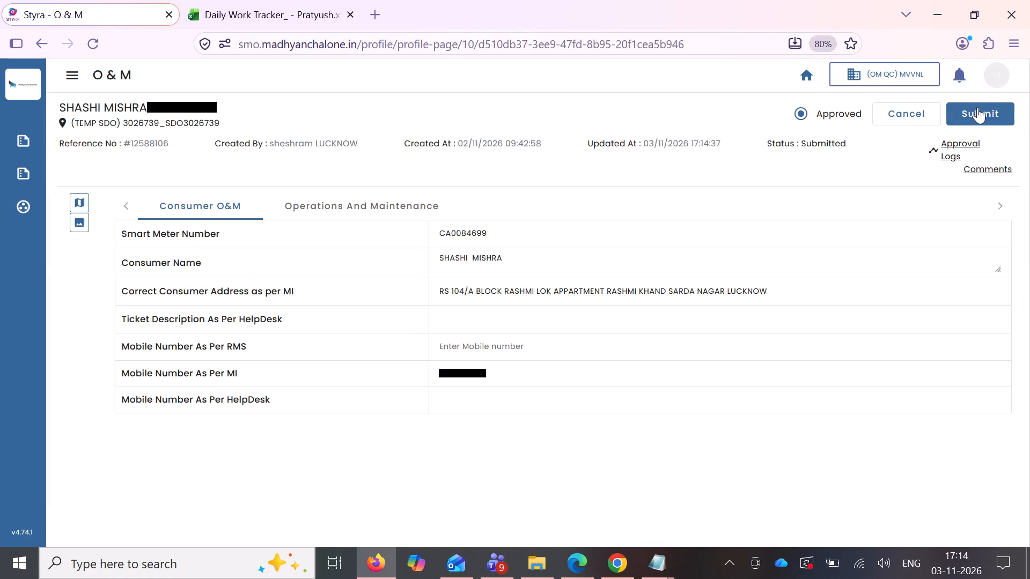
left_click(980, 108)
left_click(505, 288)
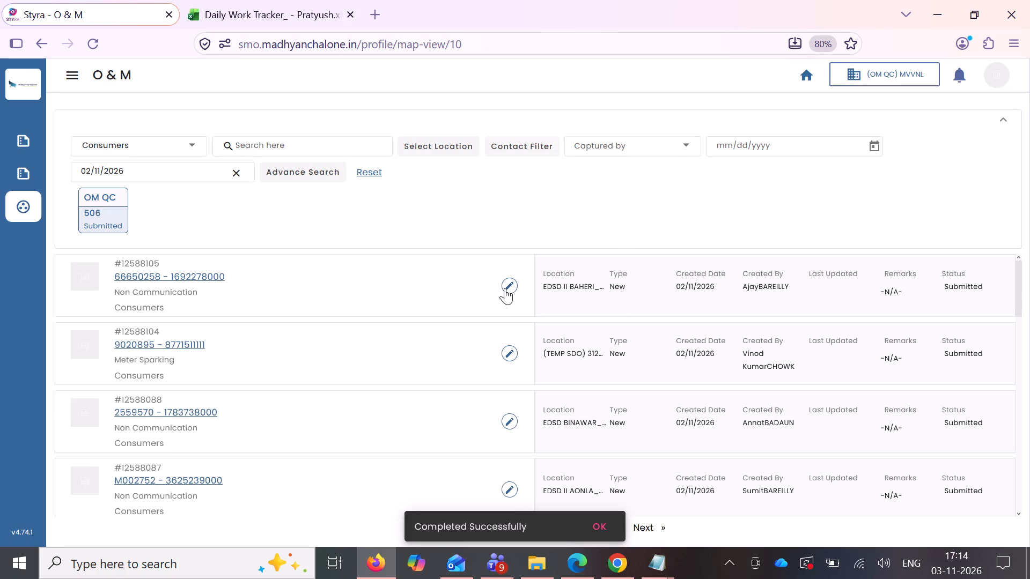
left_click(972, 103)
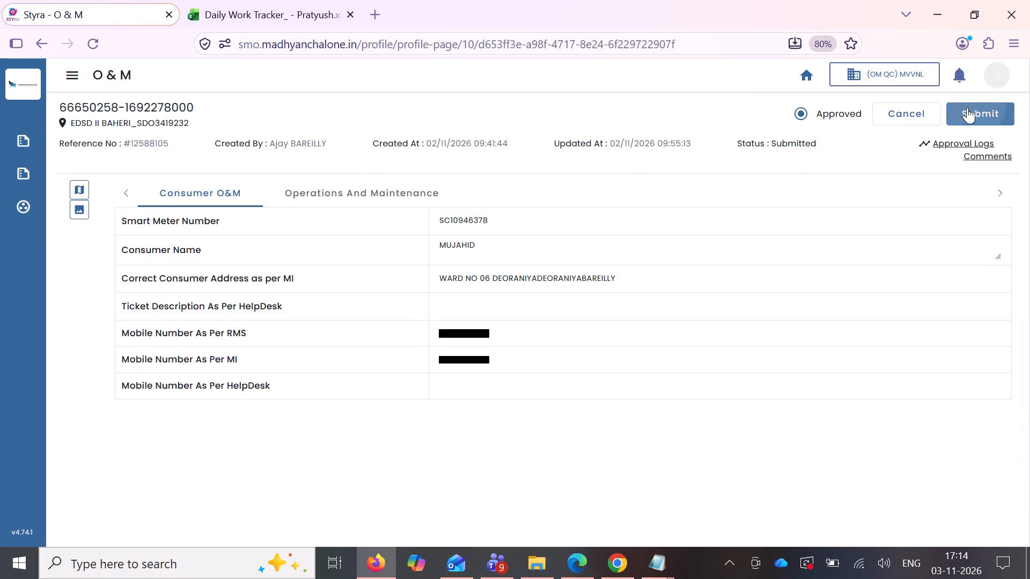
left_click(515, 284)
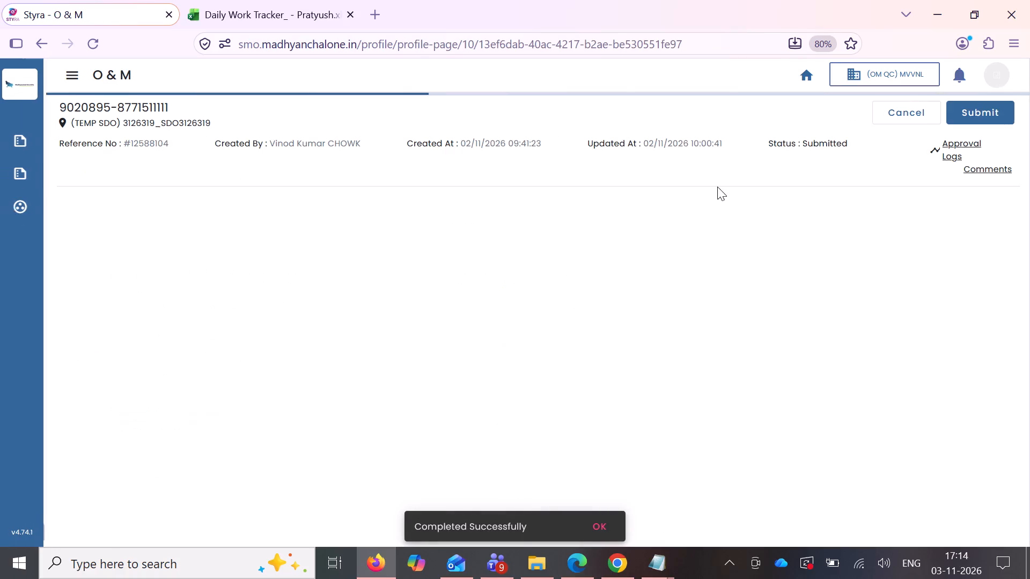
left_click(981, 104)
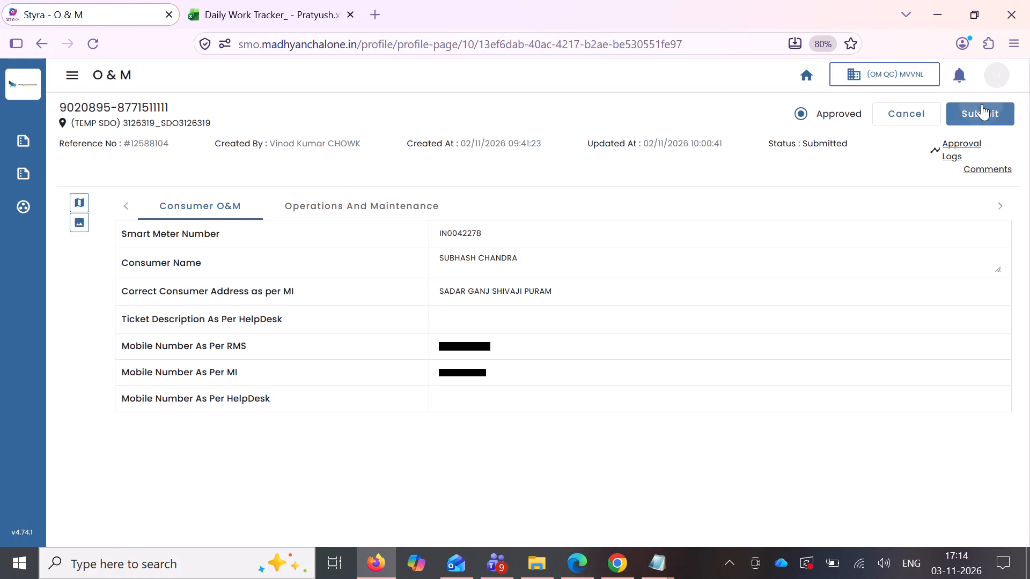
left_click(516, 283)
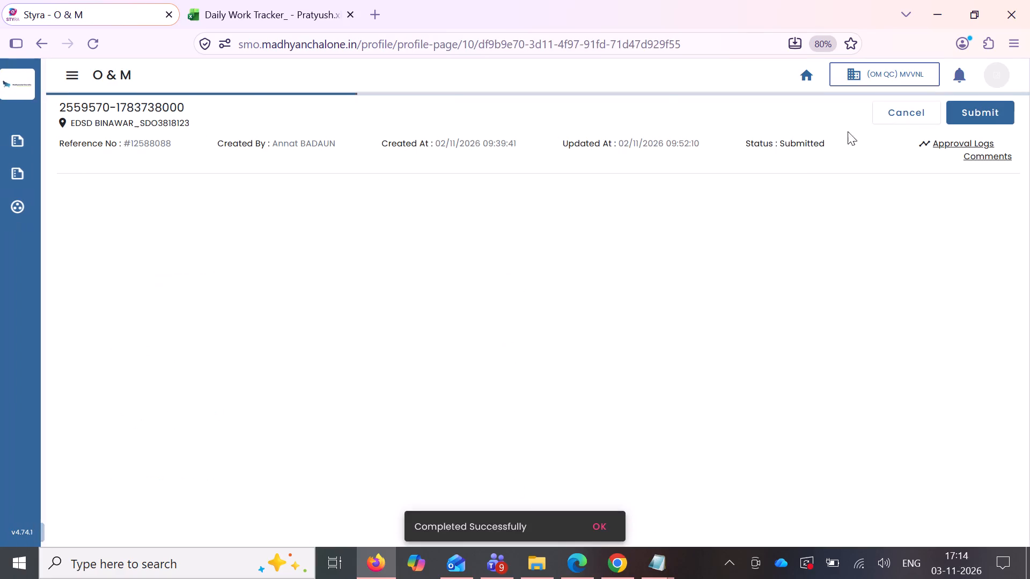
left_click(989, 103)
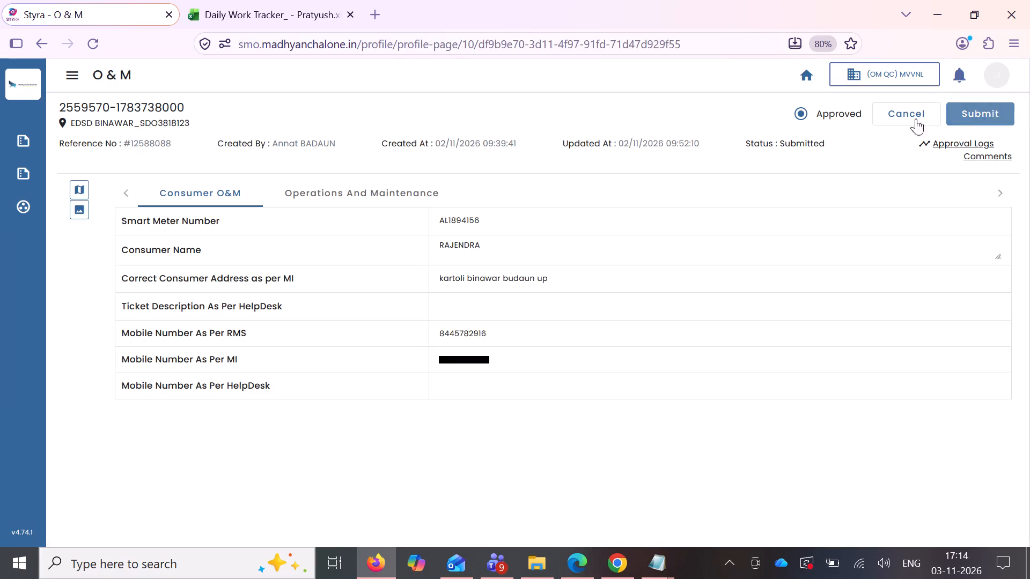
left_click(510, 286)
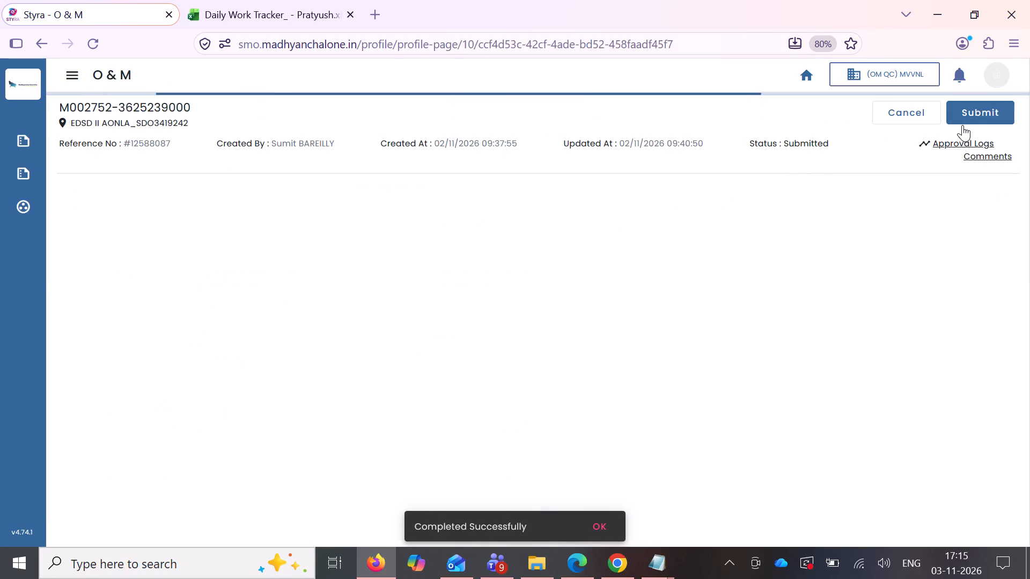
left_click(974, 109)
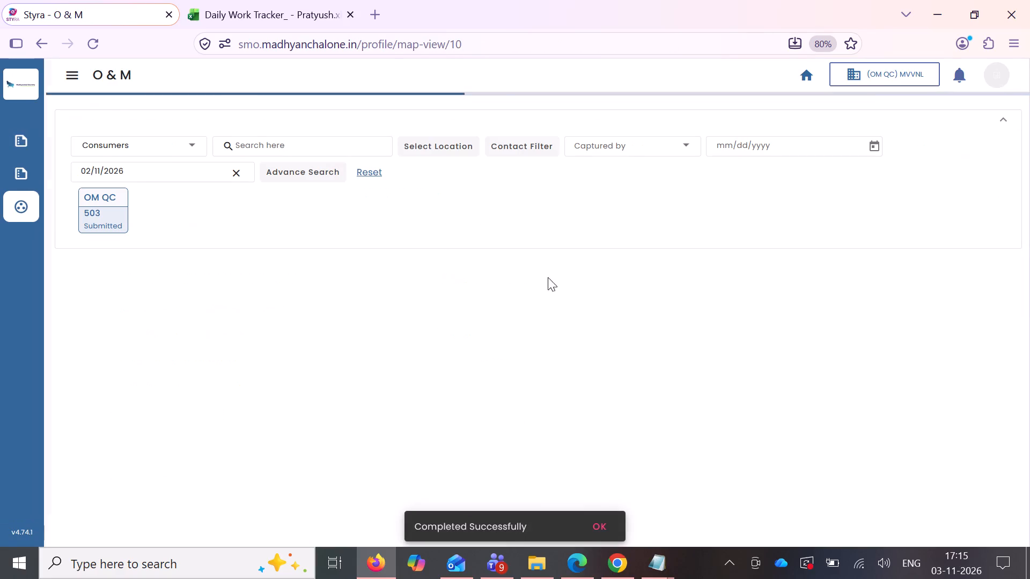
left_click(507, 286)
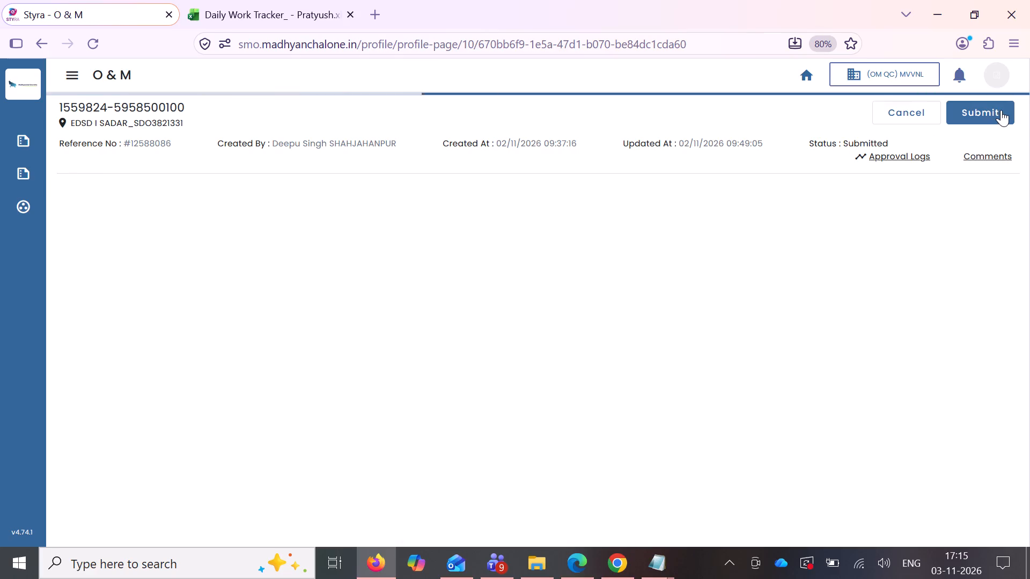
left_click(1000, 111)
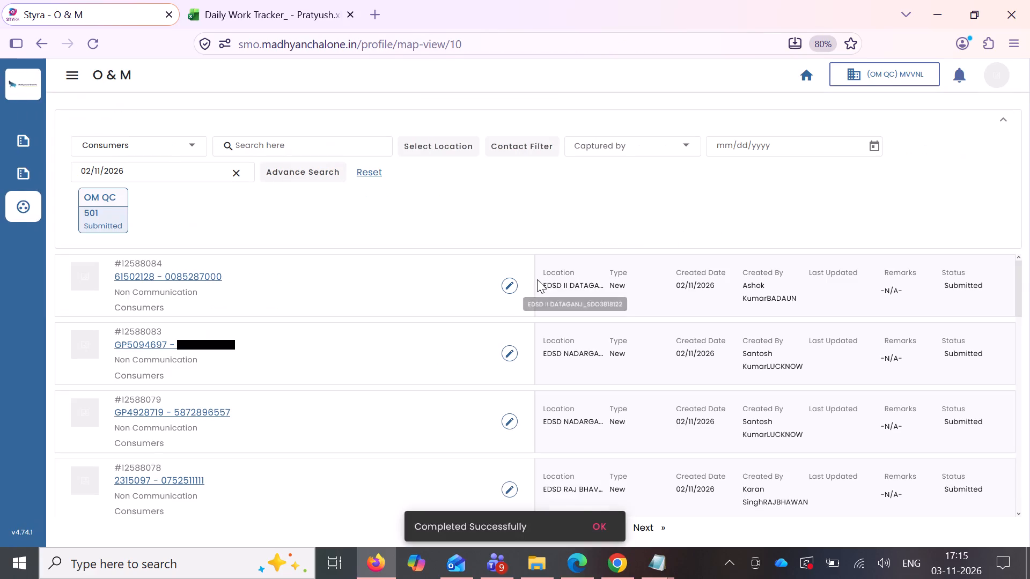
left_click(520, 279)
left_click(516, 281)
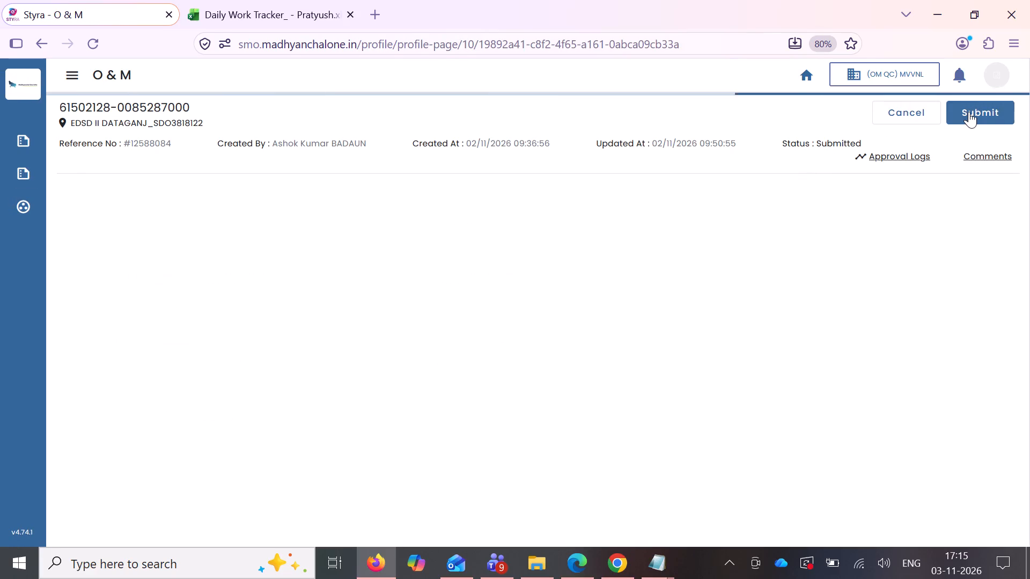
left_click(981, 106)
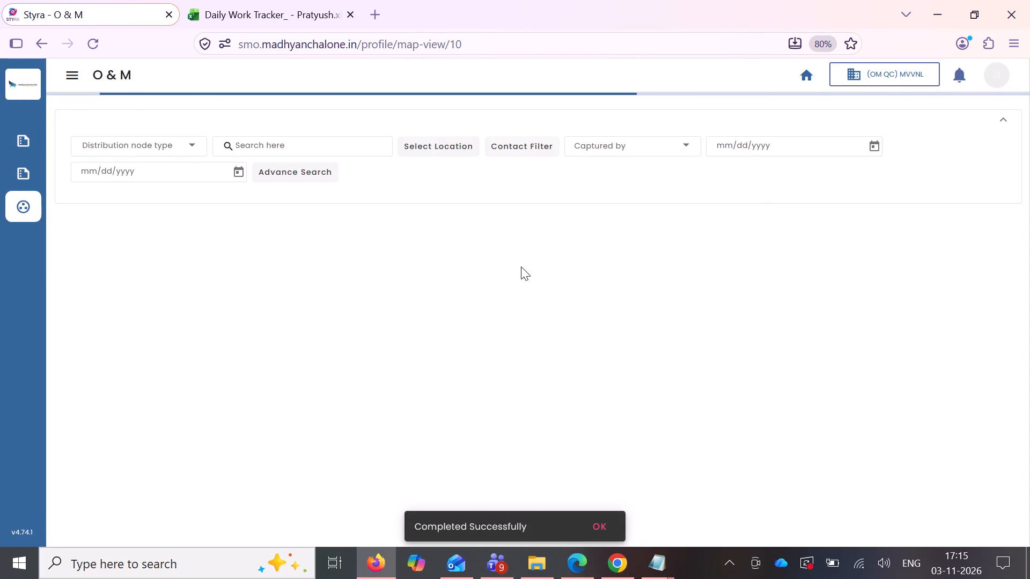
left_click(517, 287)
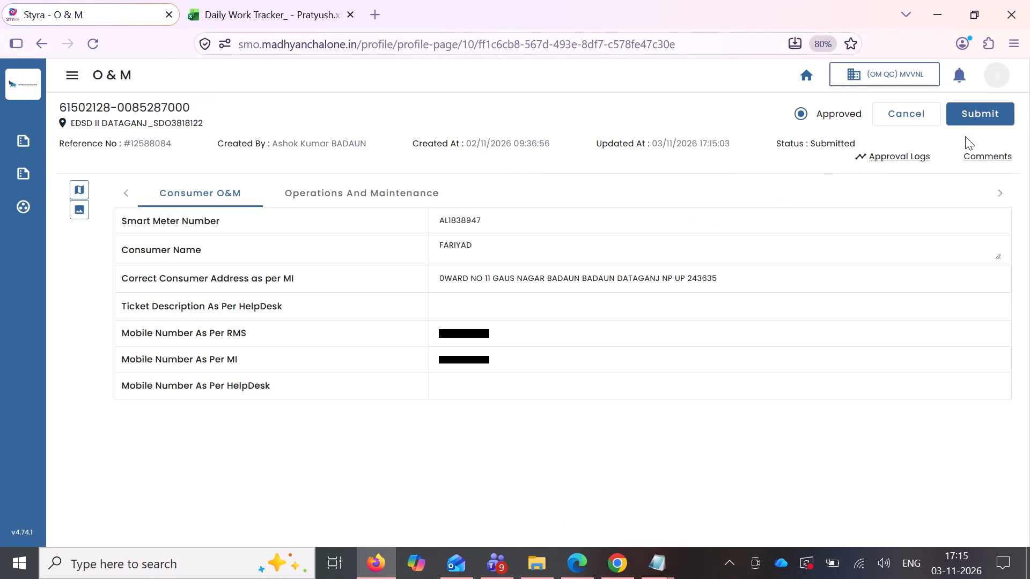
left_click(994, 120)
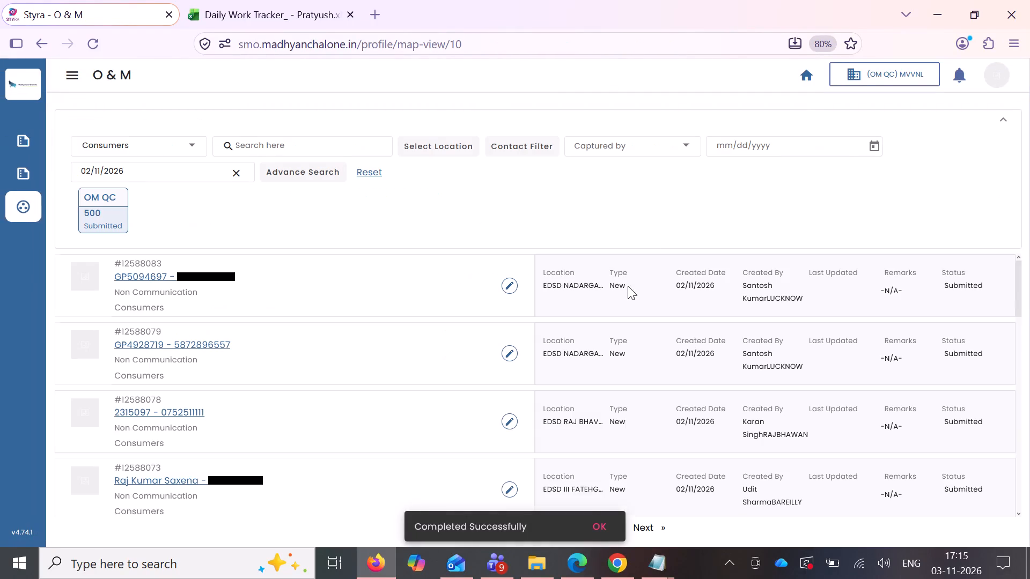
left_click(517, 287)
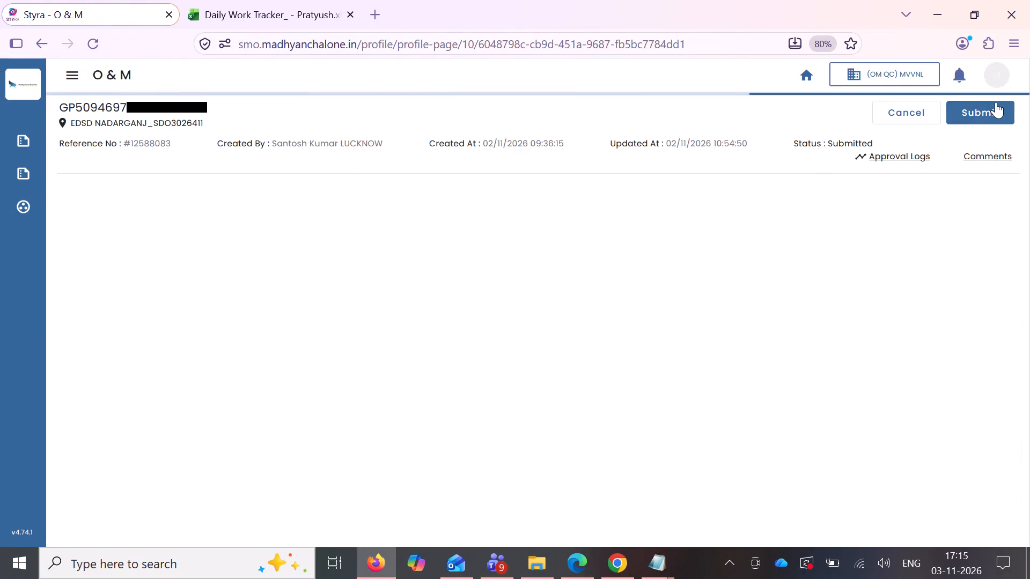
left_click(989, 109)
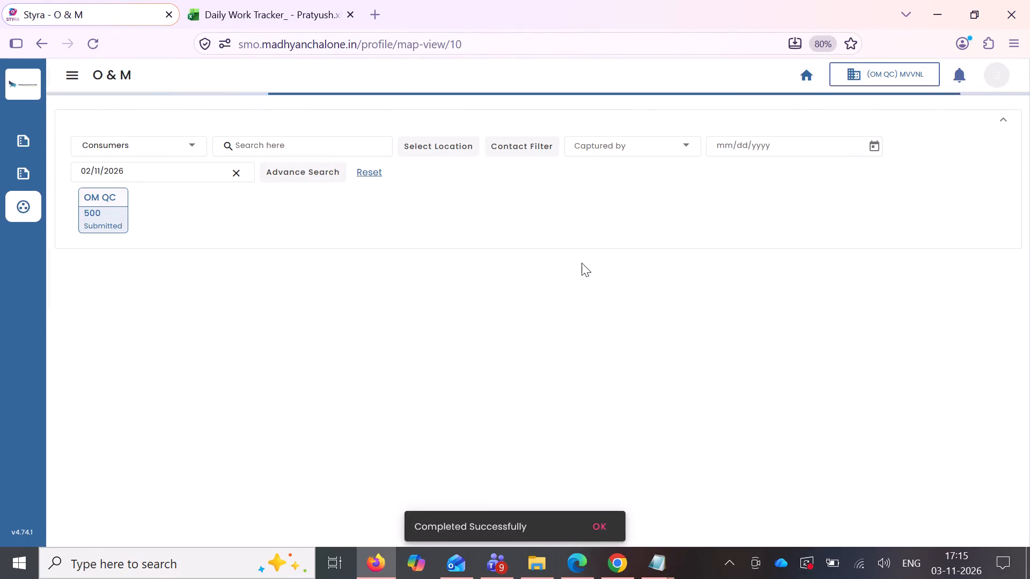
left_click(506, 278)
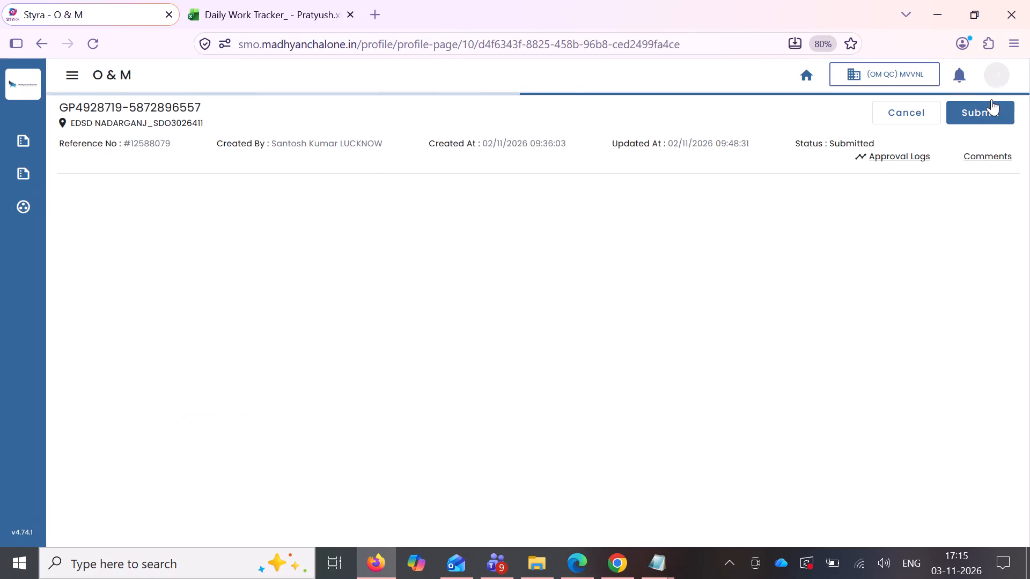
left_click(992, 113)
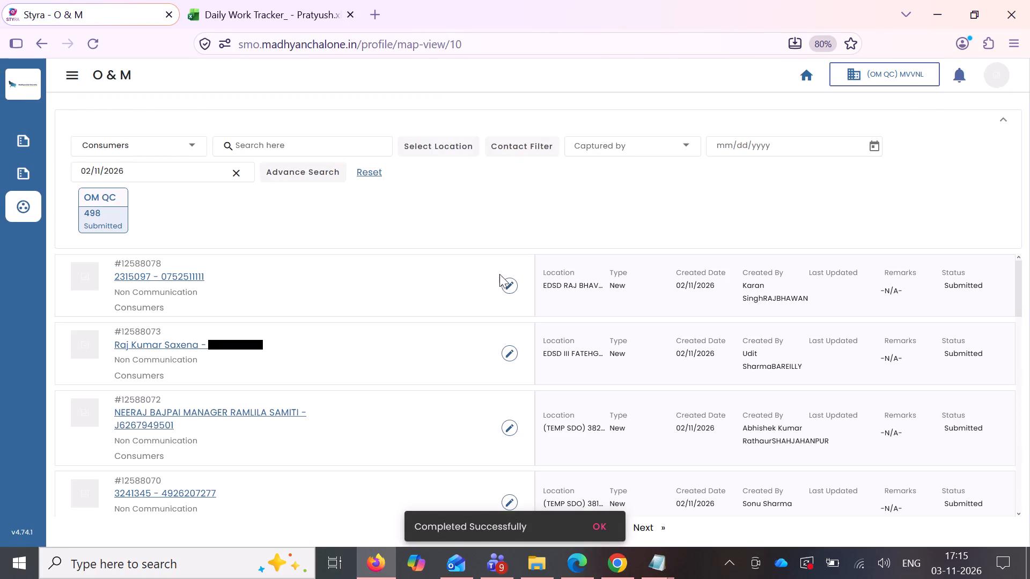
left_click(507, 283)
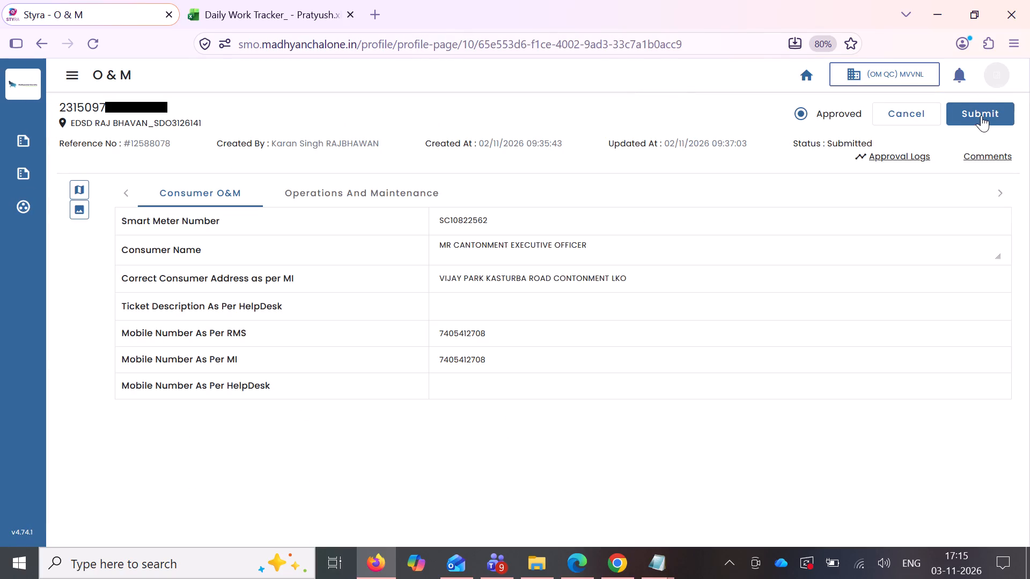
left_click(981, 115)
left_click(509, 282)
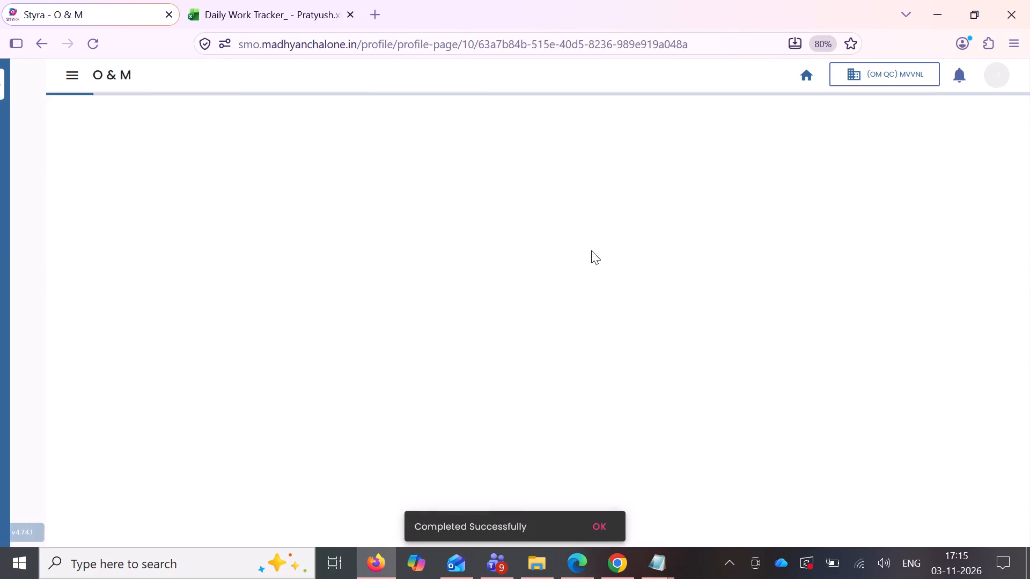
left_click(1004, 115)
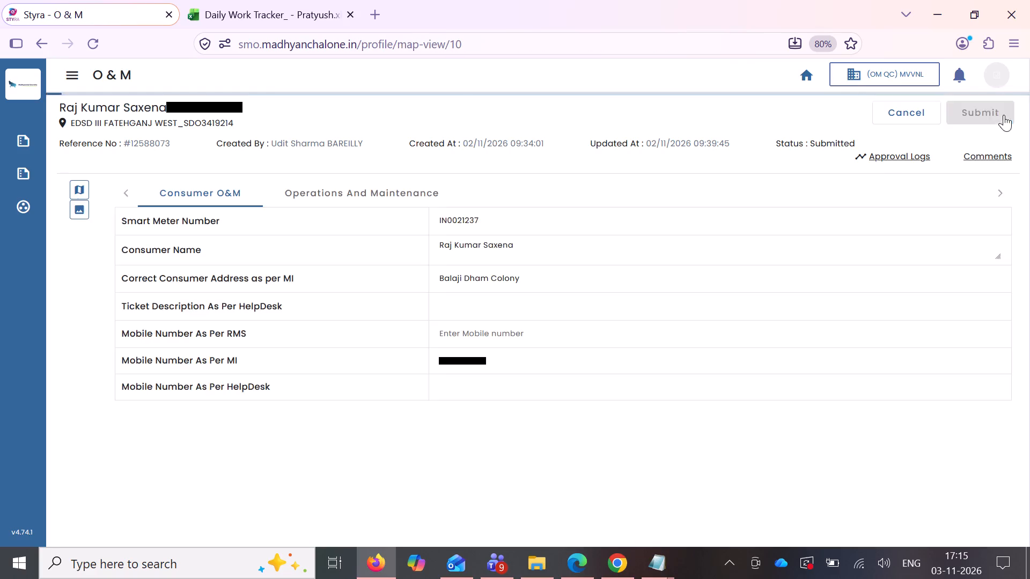
left_click(516, 285)
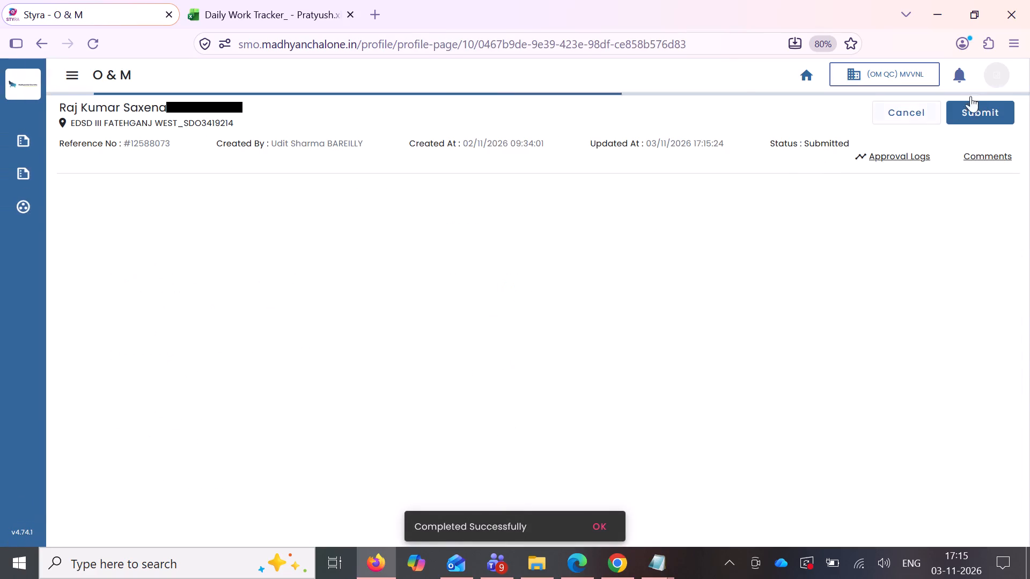
left_click(987, 115)
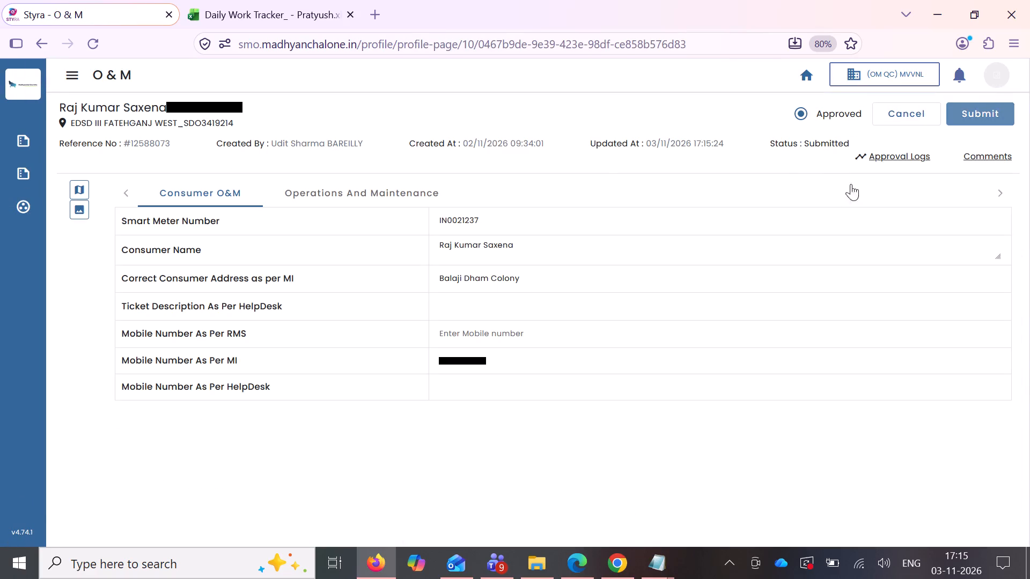
left_click(514, 292)
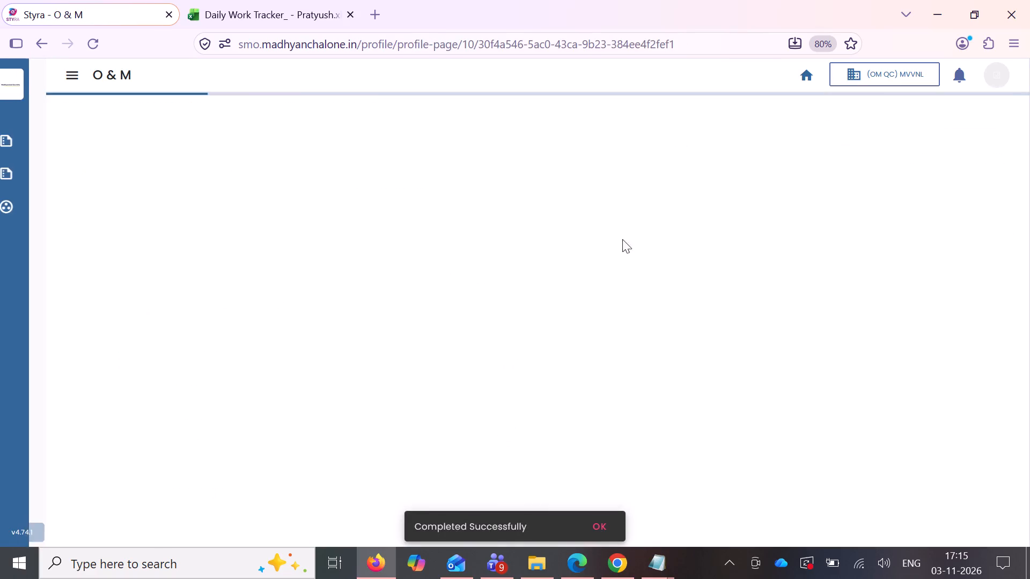
left_click(976, 112)
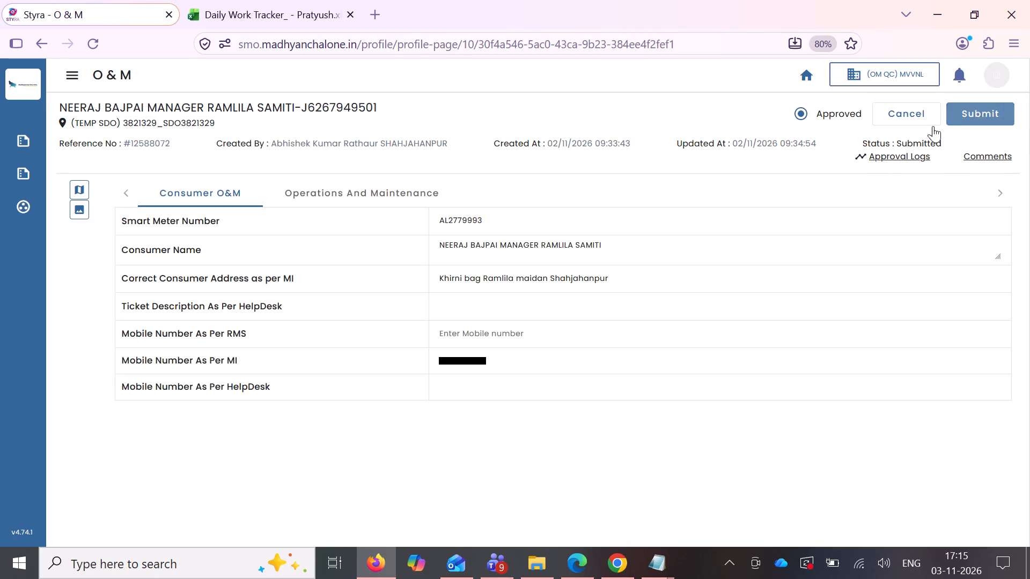
left_click(507, 281)
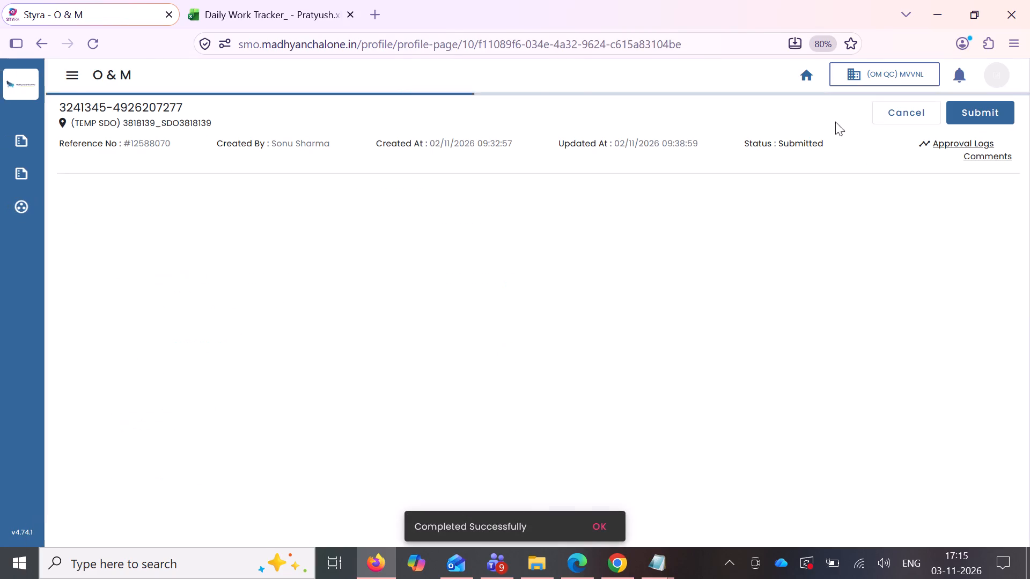
left_click(990, 108)
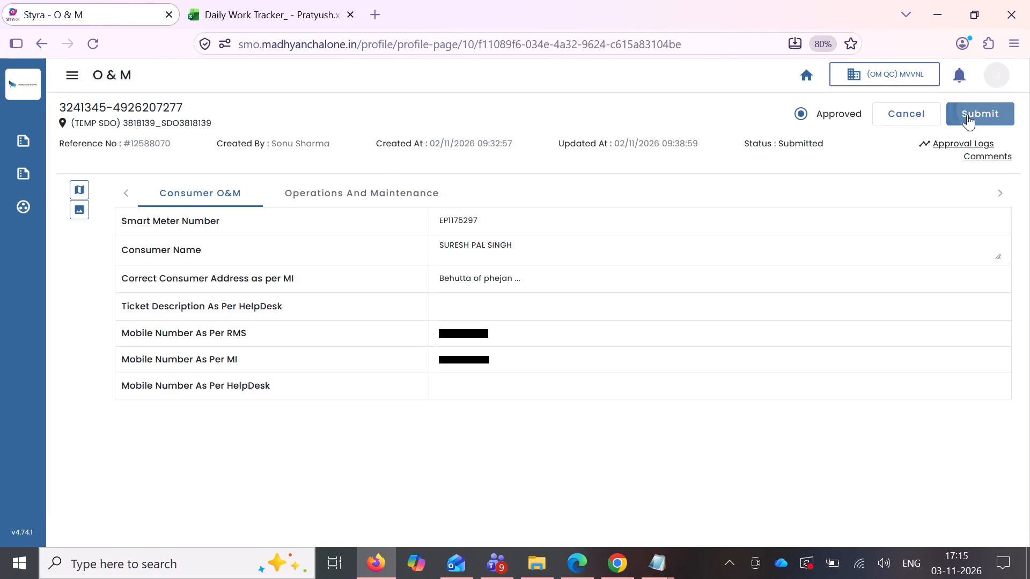
left_click(507, 292)
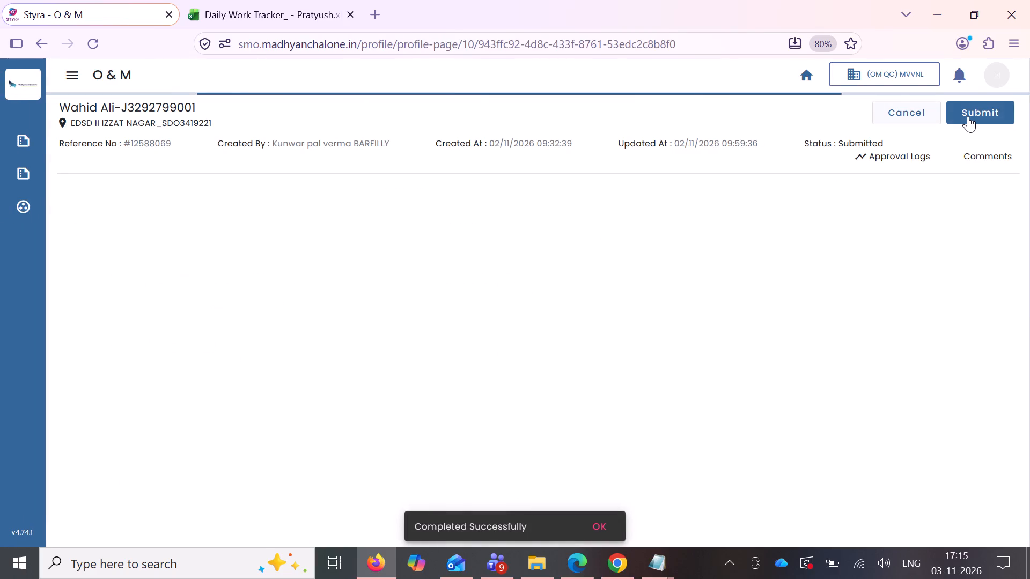
left_click(973, 112)
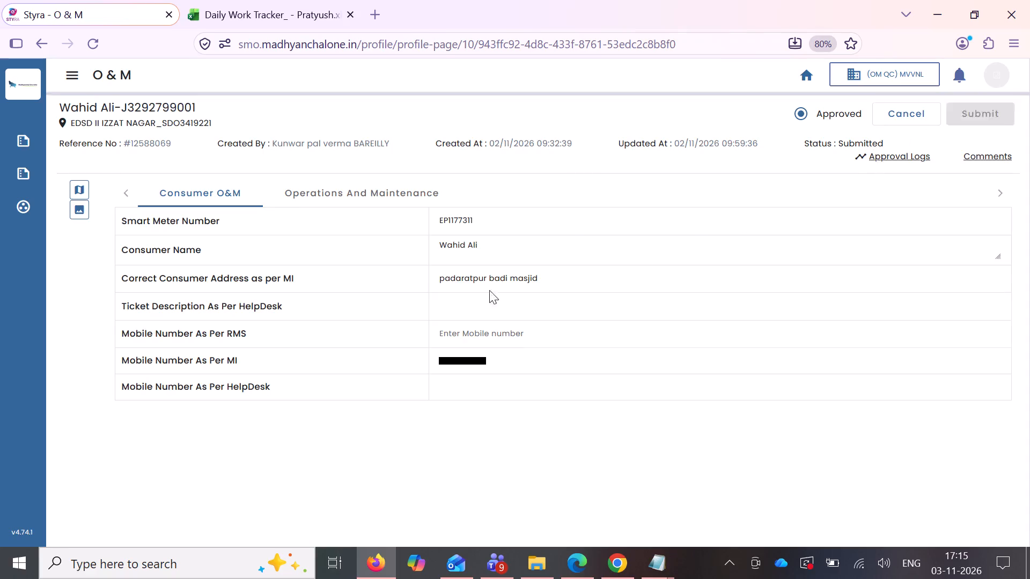
left_click(502, 271)
left_click(516, 279)
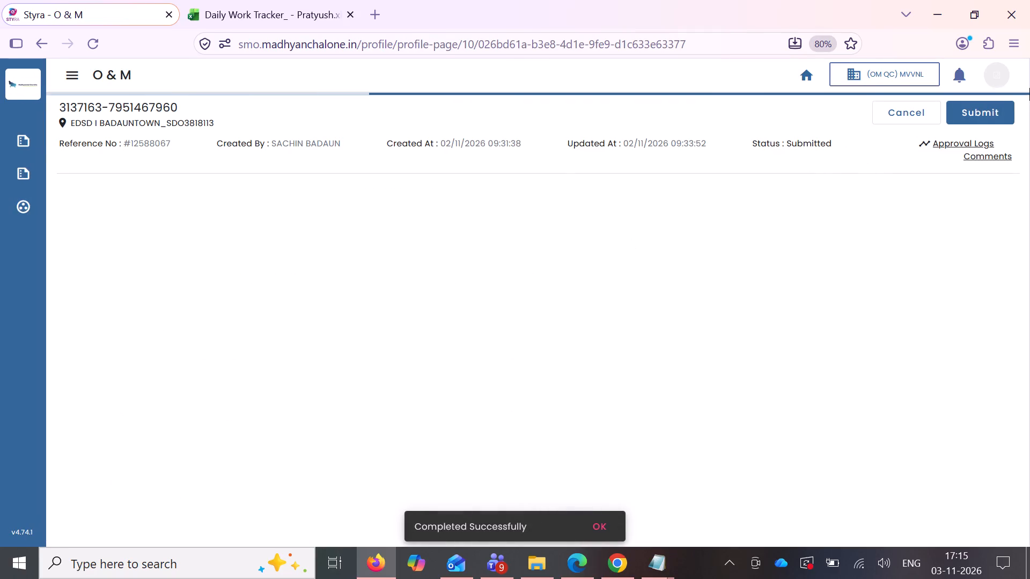
left_click(1007, 104)
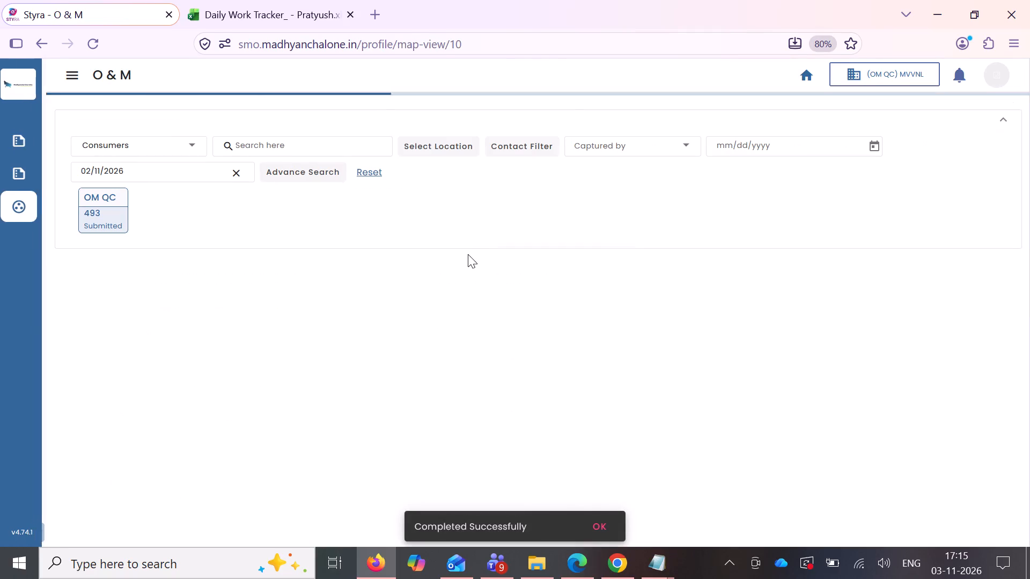
left_click(506, 284)
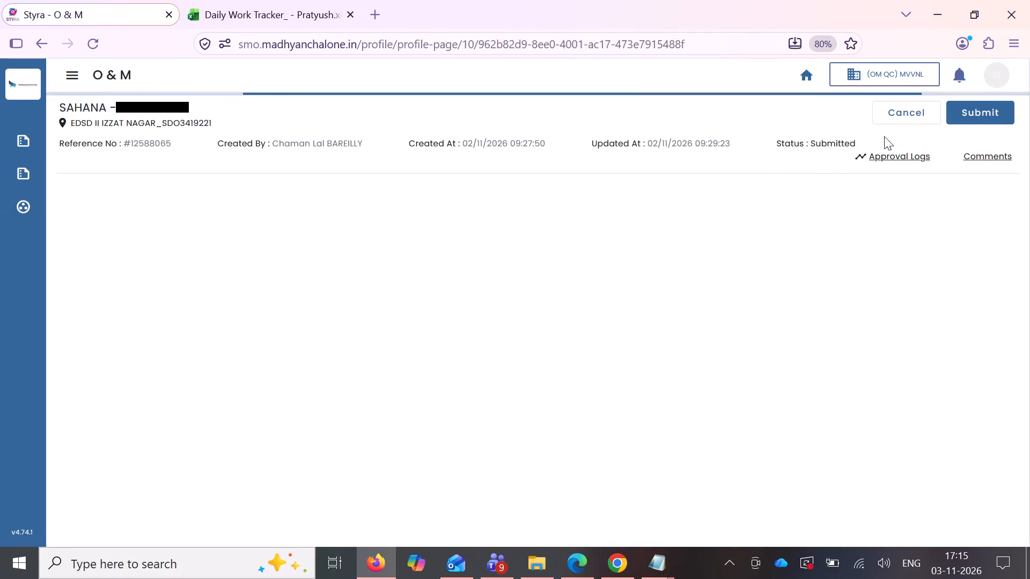
left_click(981, 113)
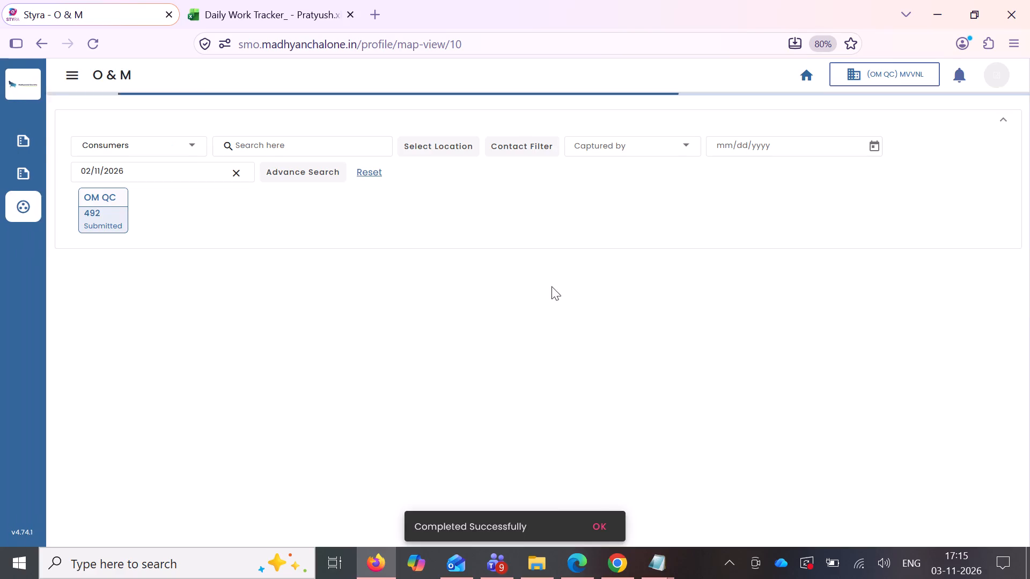
left_click(507, 291)
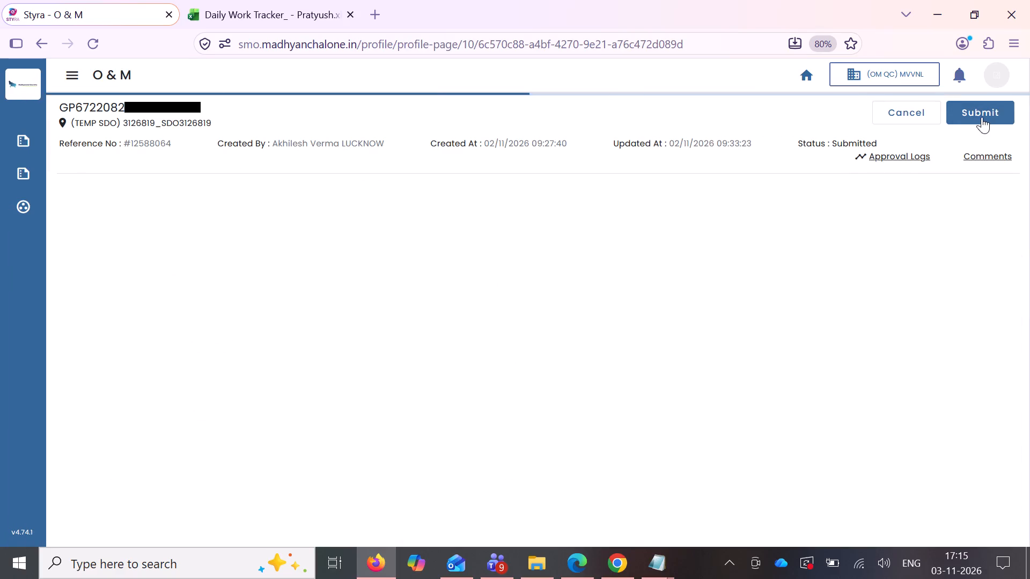
left_click(984, 109)
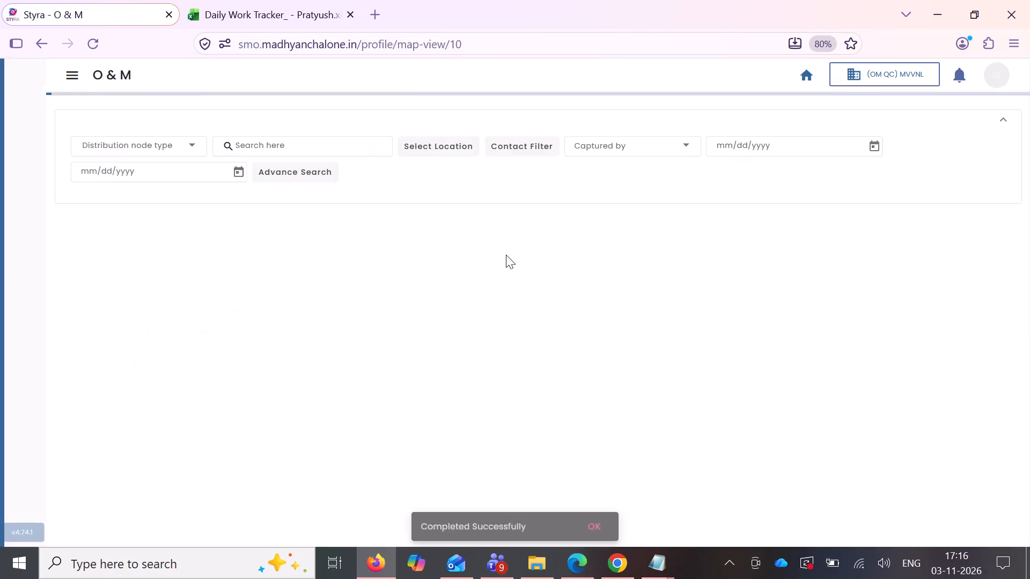
left_click(512, 287)
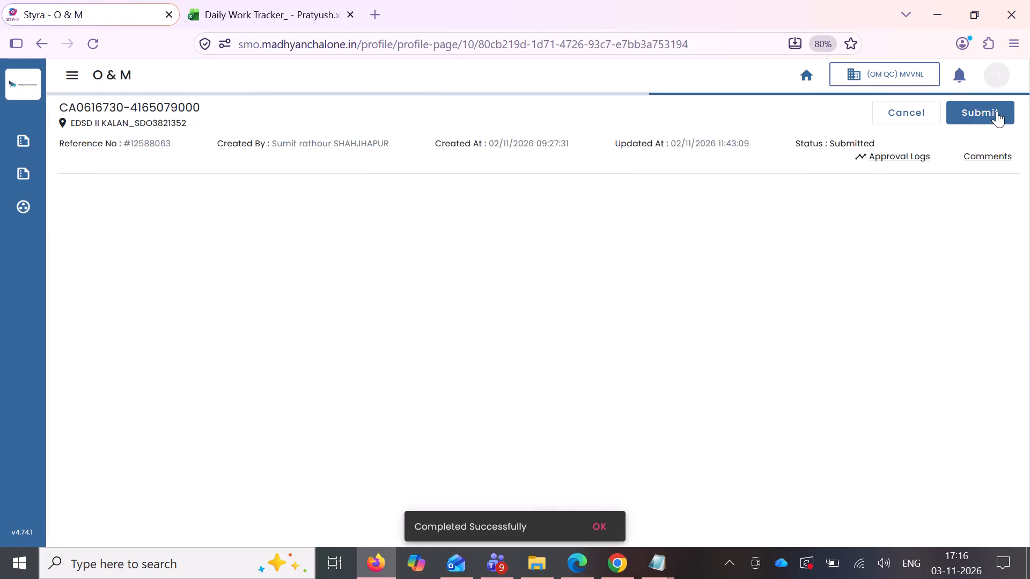
left_click(997, 110)
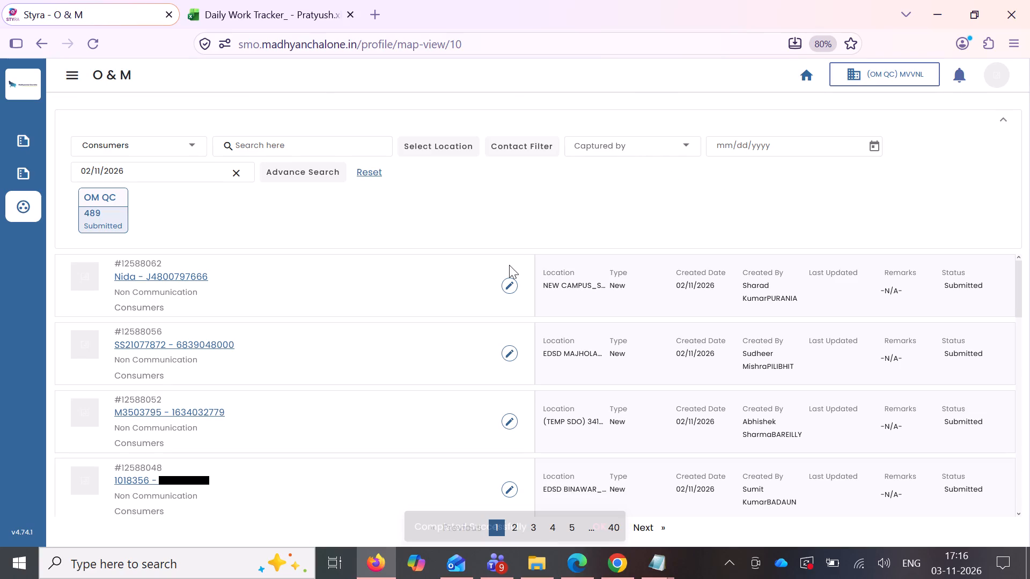
left_click(504, 284)
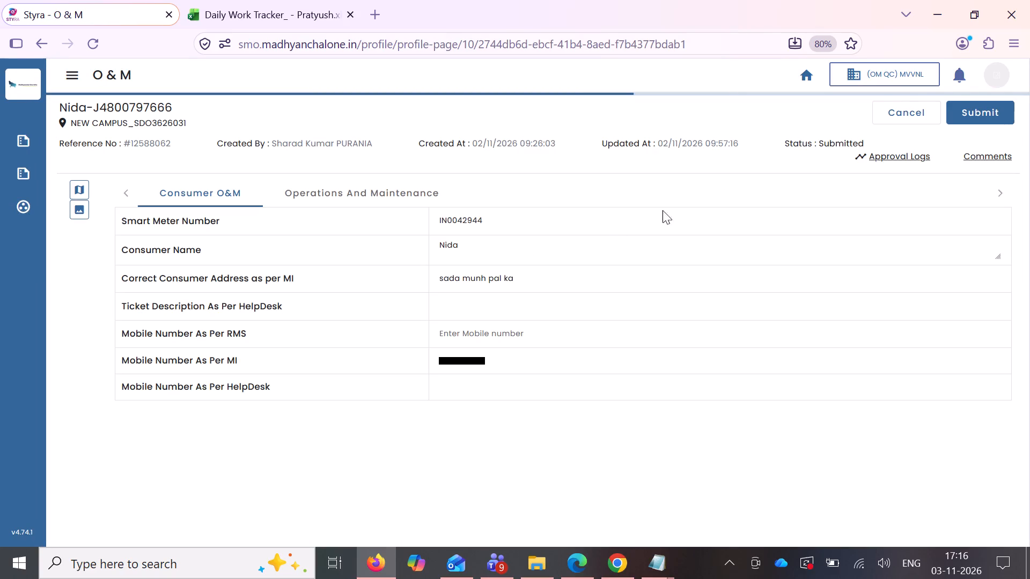
left_click(983, 117)
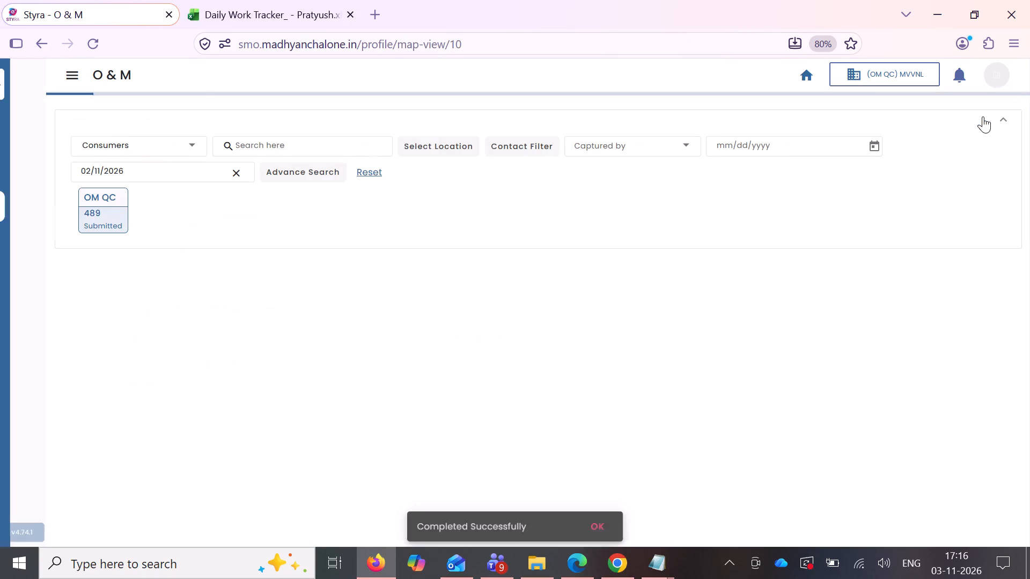
left_click(514, 282)
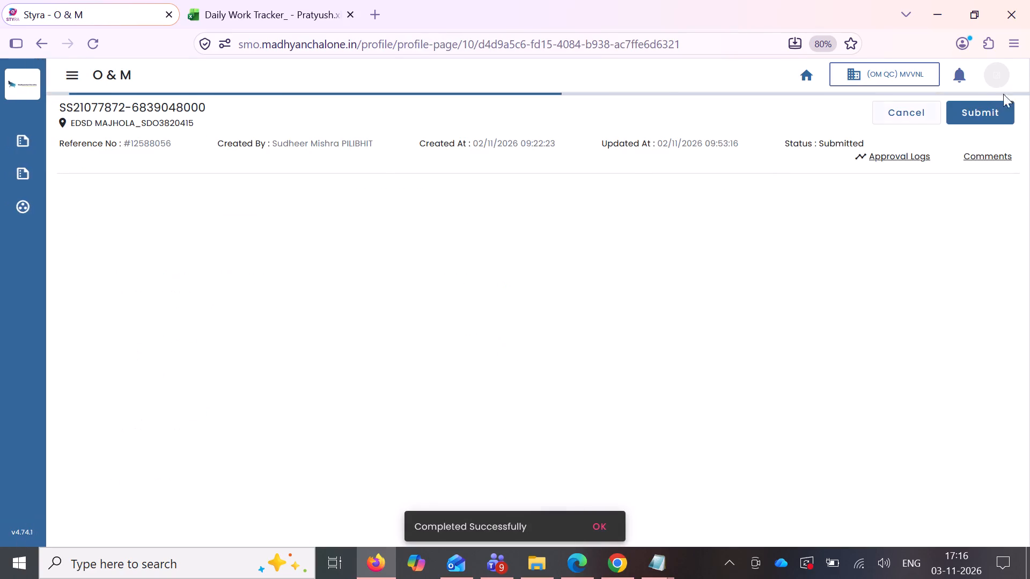
left_click(996, 114)
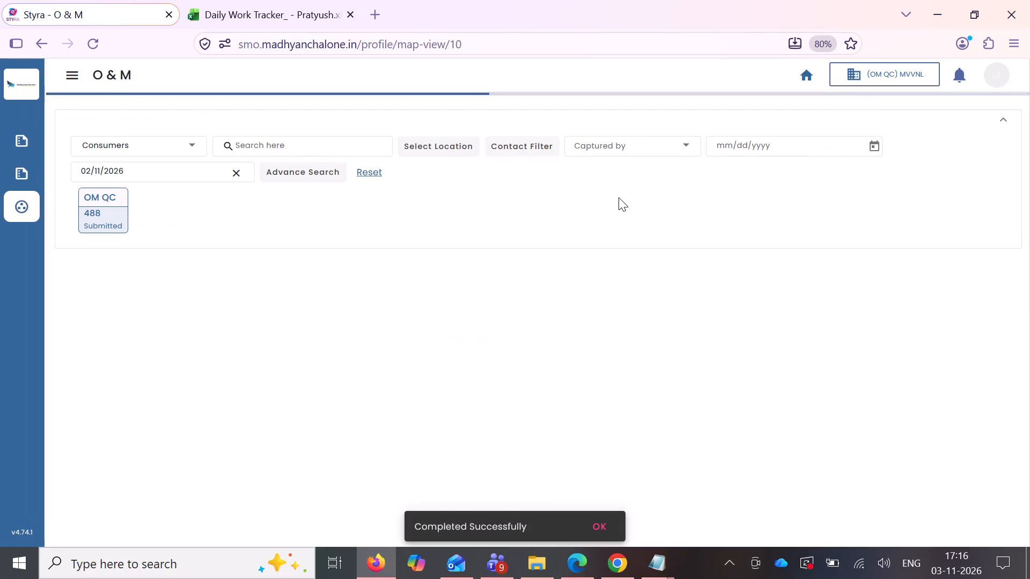
left_click(505, 280)
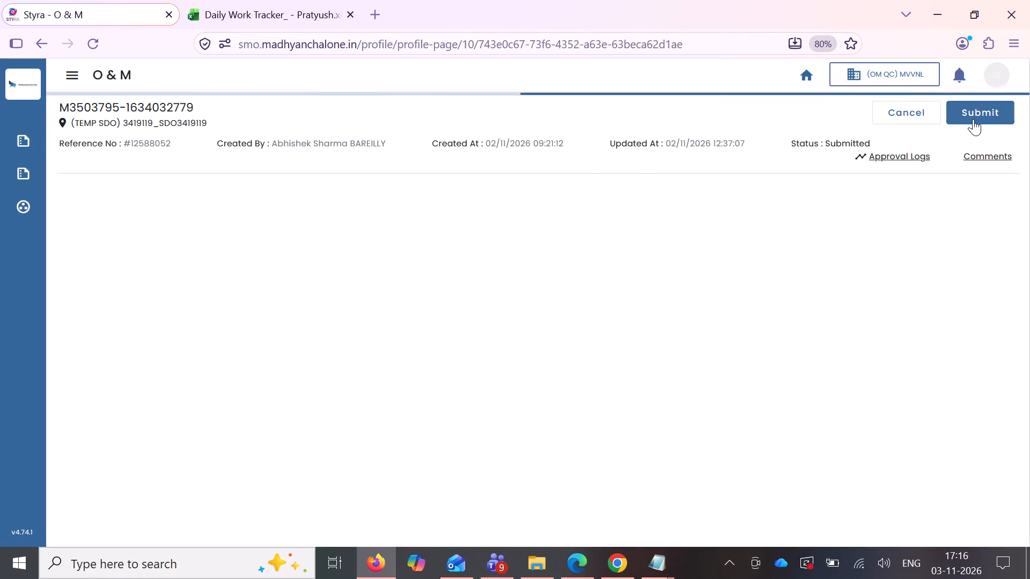
left_click(1002, 112)
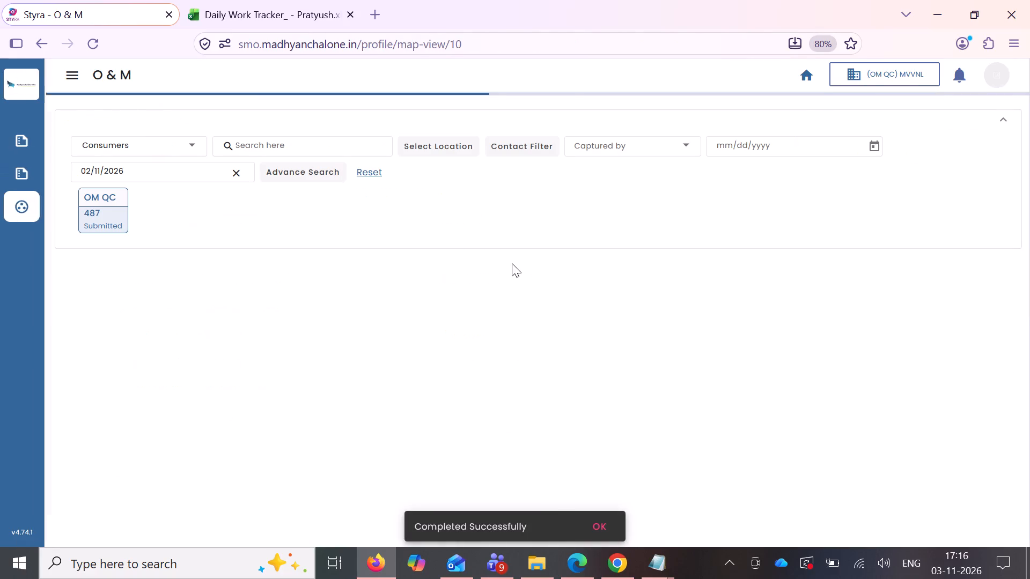
left_click(511, 289)
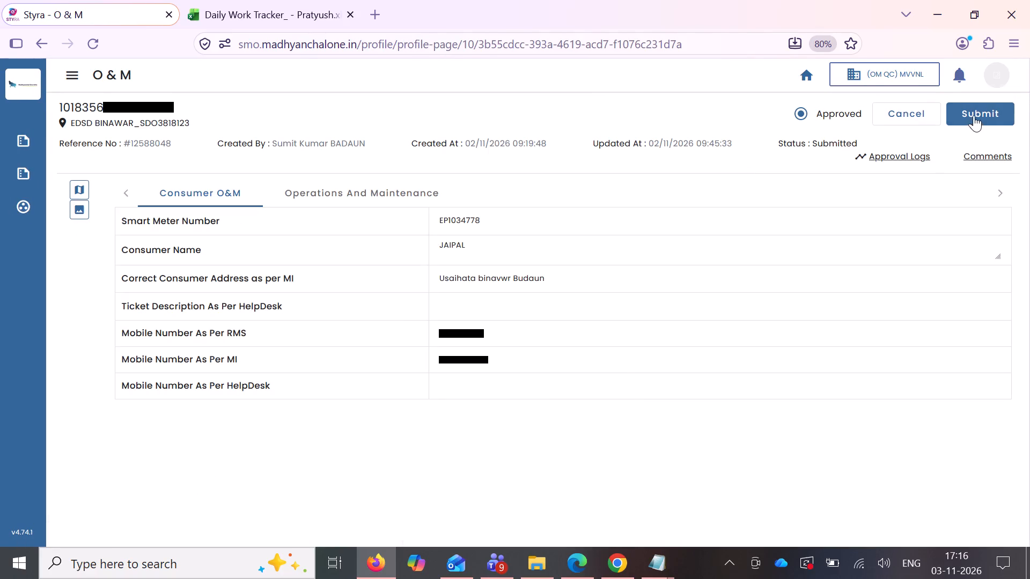
left_click(975, 114)
left_click(510, 280)
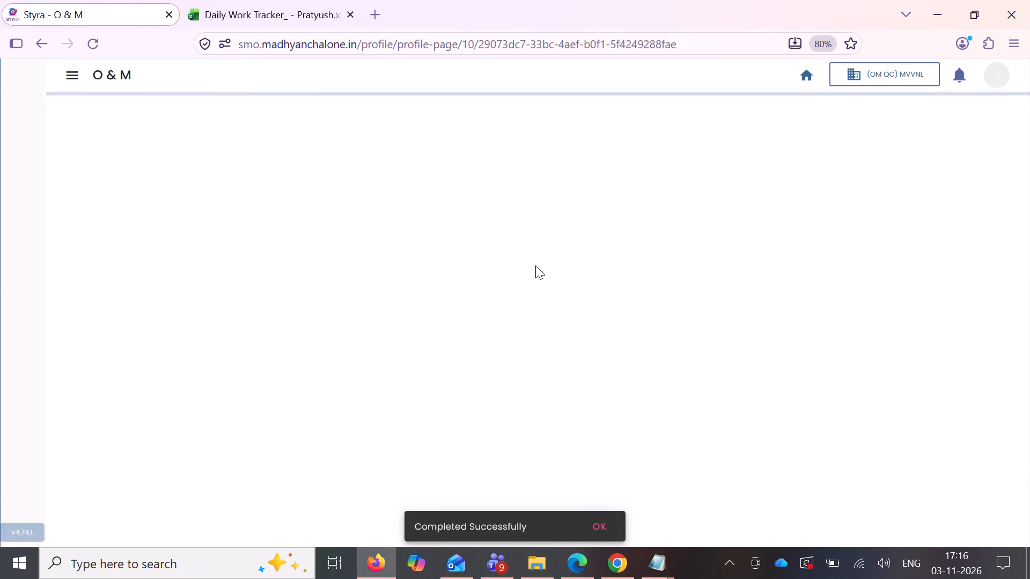
left_click(984, 117)
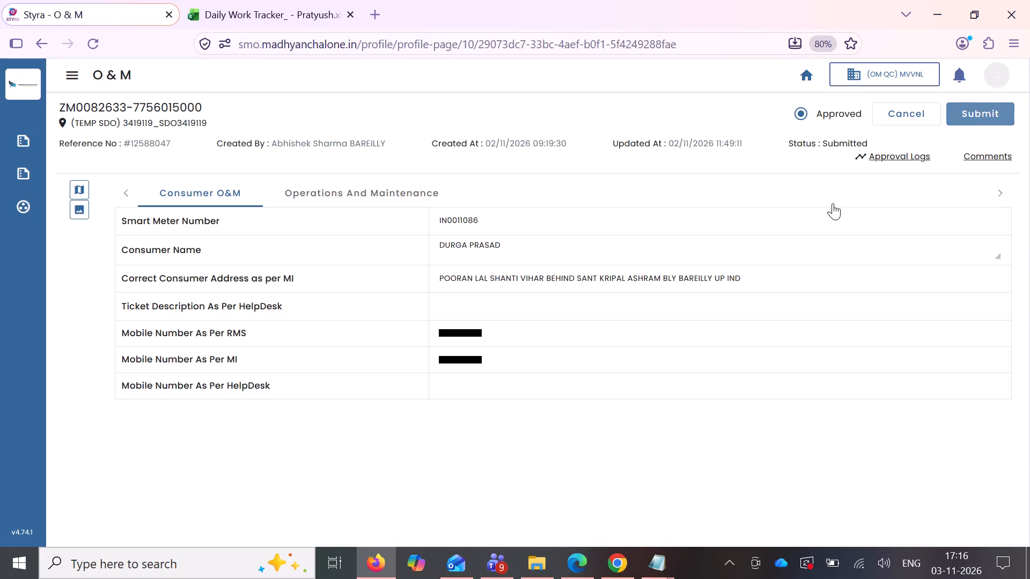
left_click(503, 290)
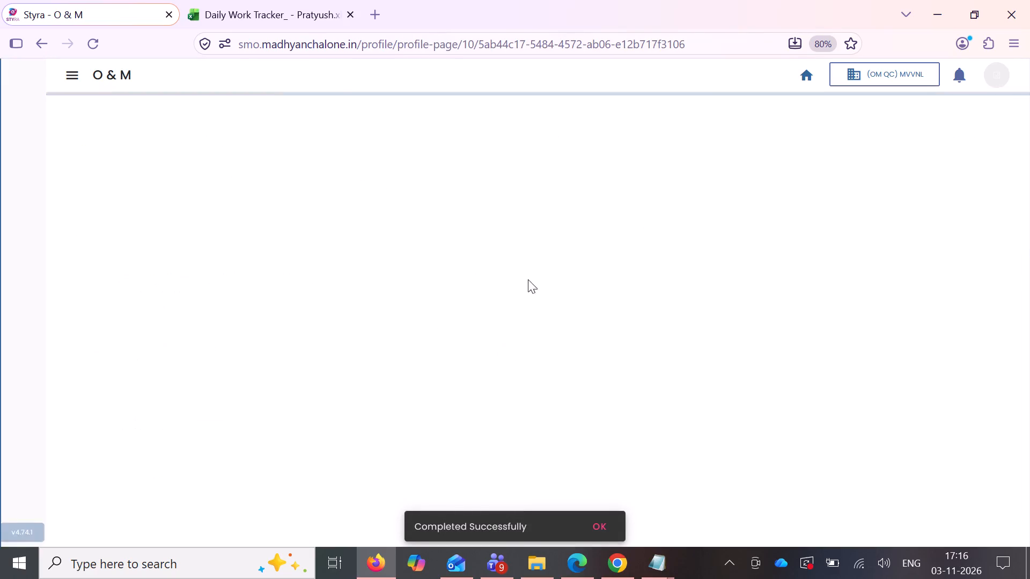
left_click(992, 106)
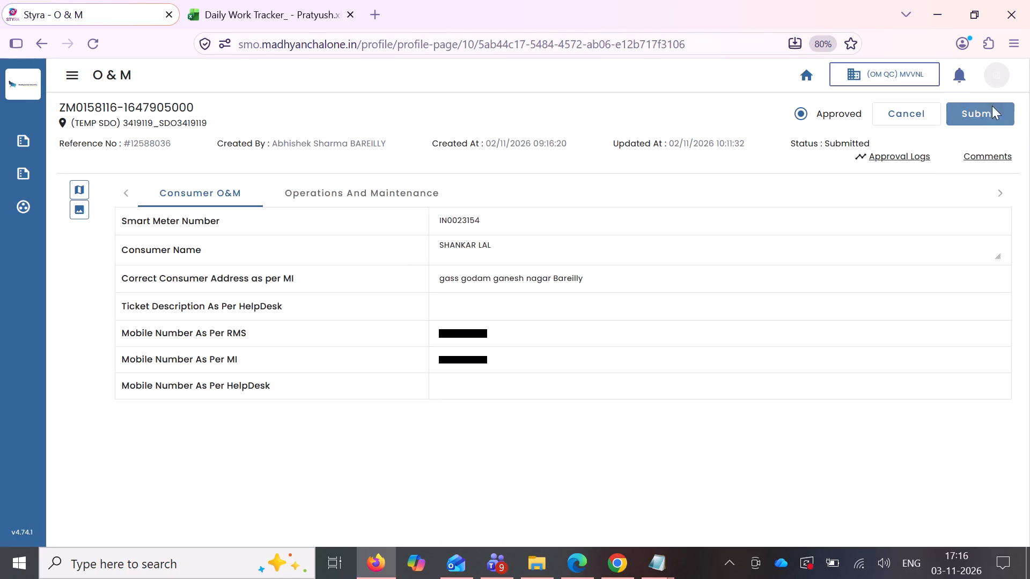
double_click(514, 270)
left_click(510, 274)
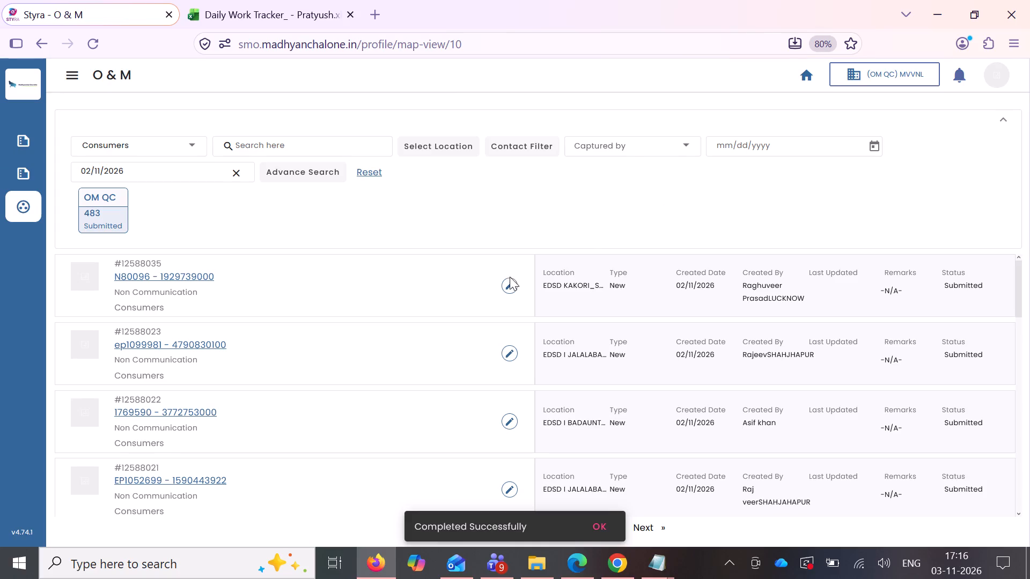
left_click(511, 279)
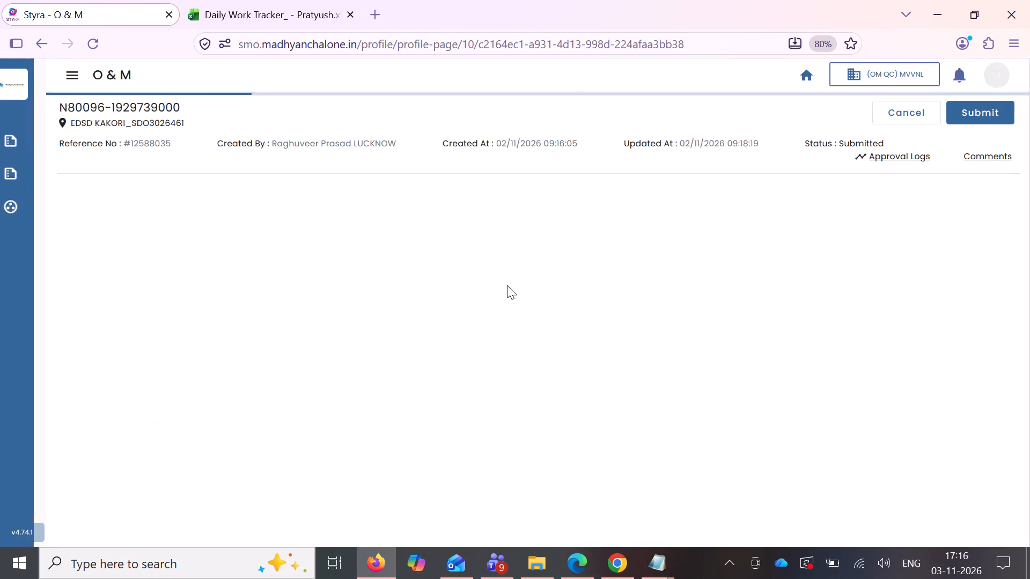
left_click(966, 107)
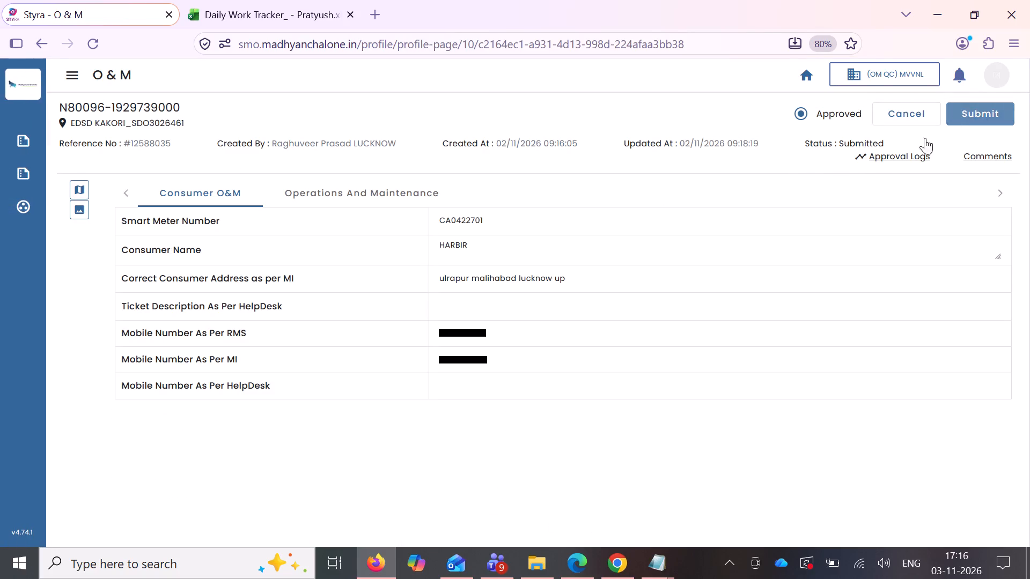
left_click(512, 288)
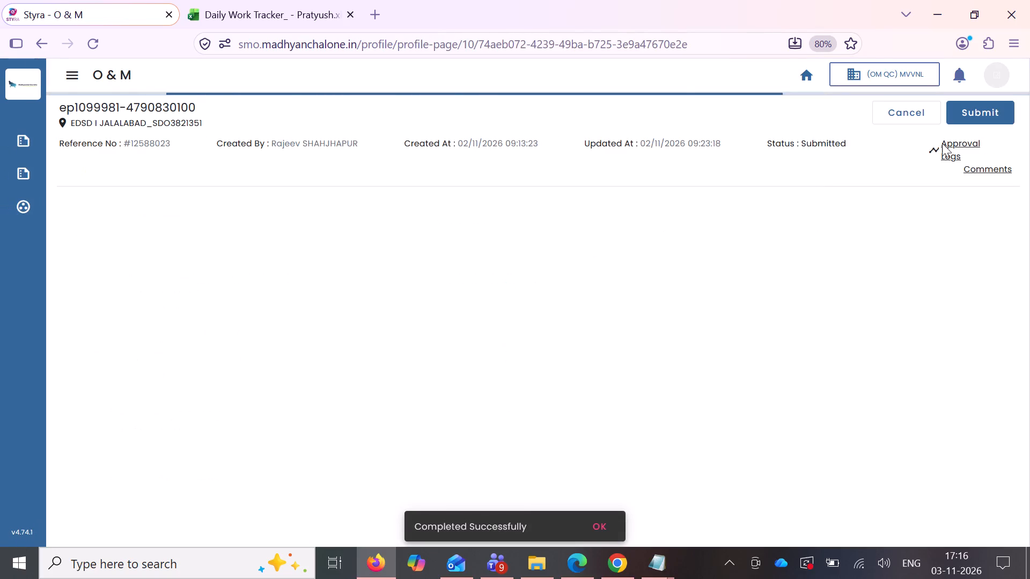
left_click(974, 114)
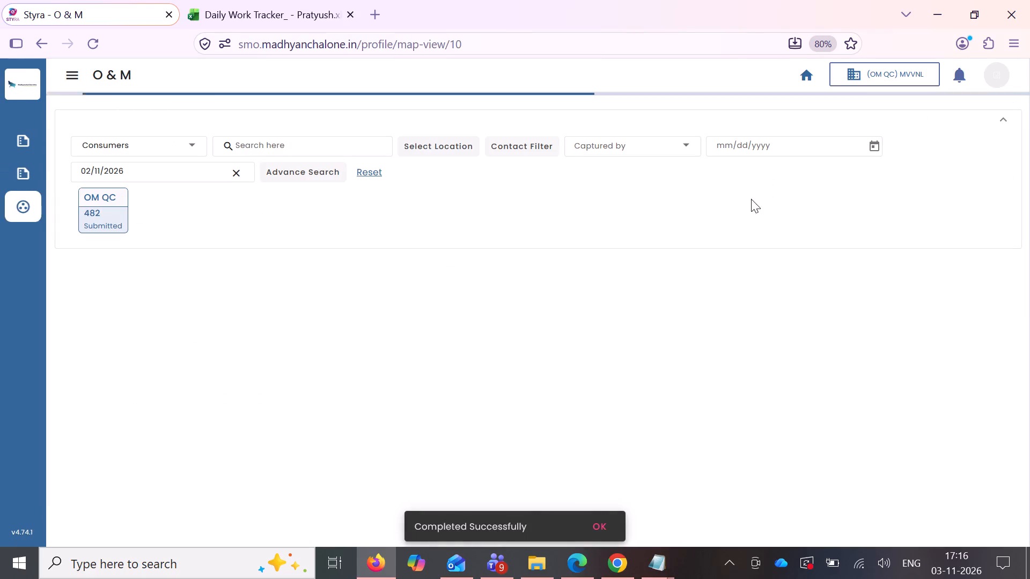
left_click(516, 286)
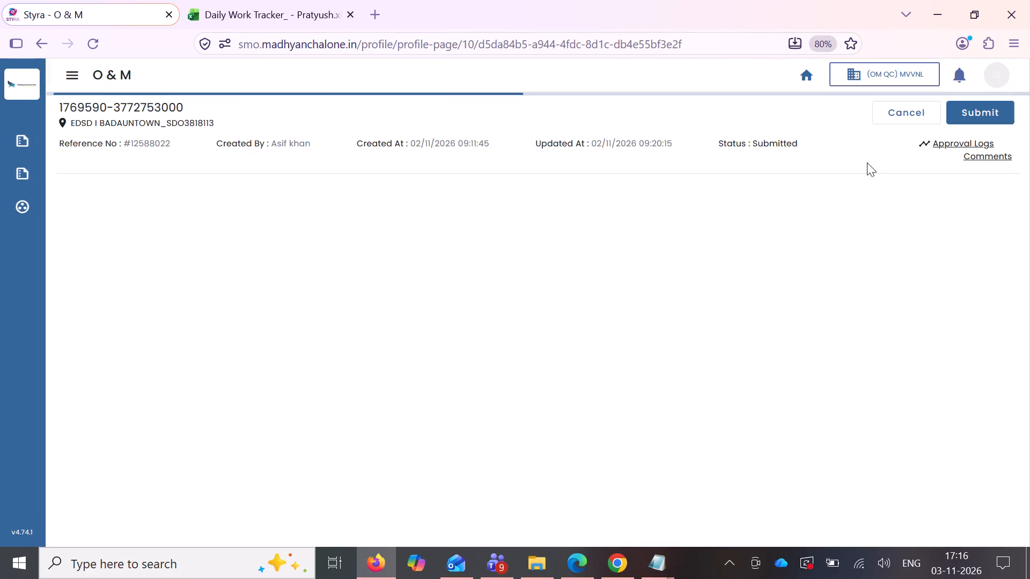
left_click(998, 108)
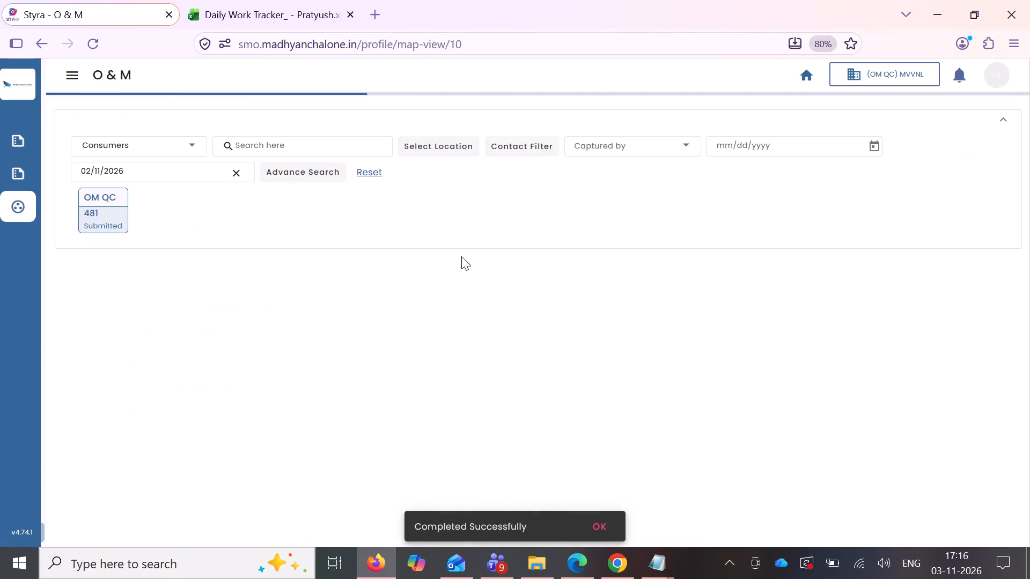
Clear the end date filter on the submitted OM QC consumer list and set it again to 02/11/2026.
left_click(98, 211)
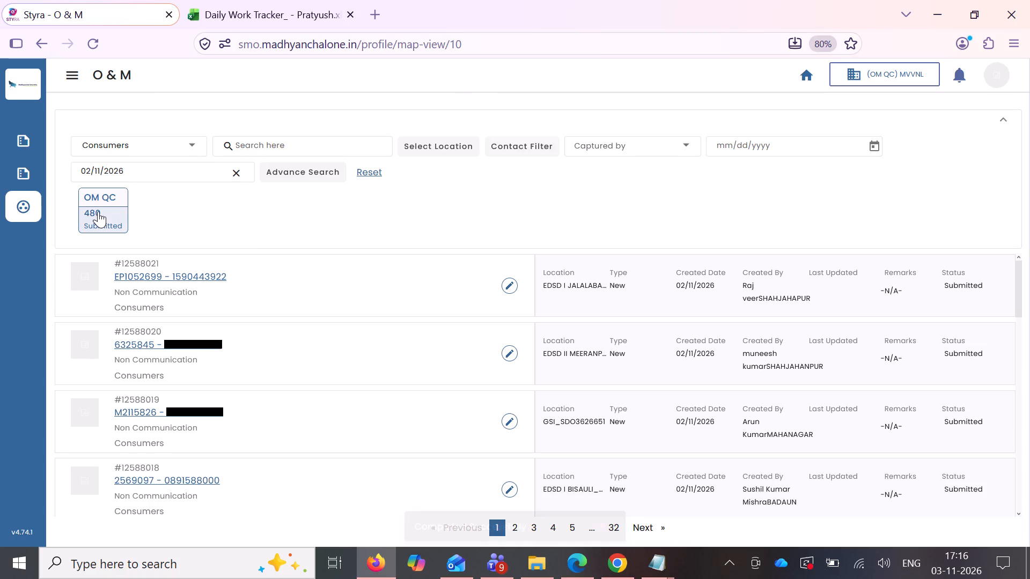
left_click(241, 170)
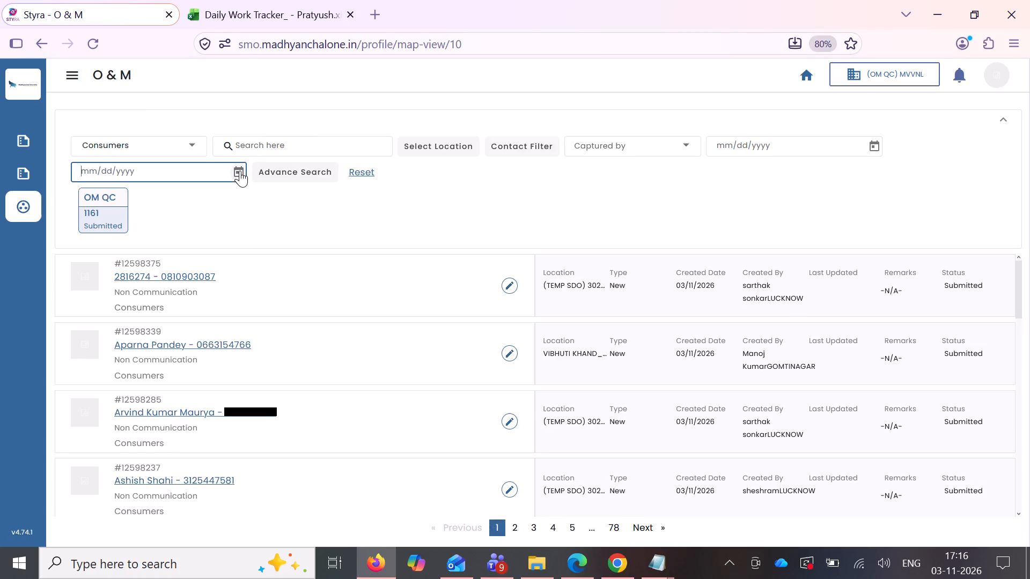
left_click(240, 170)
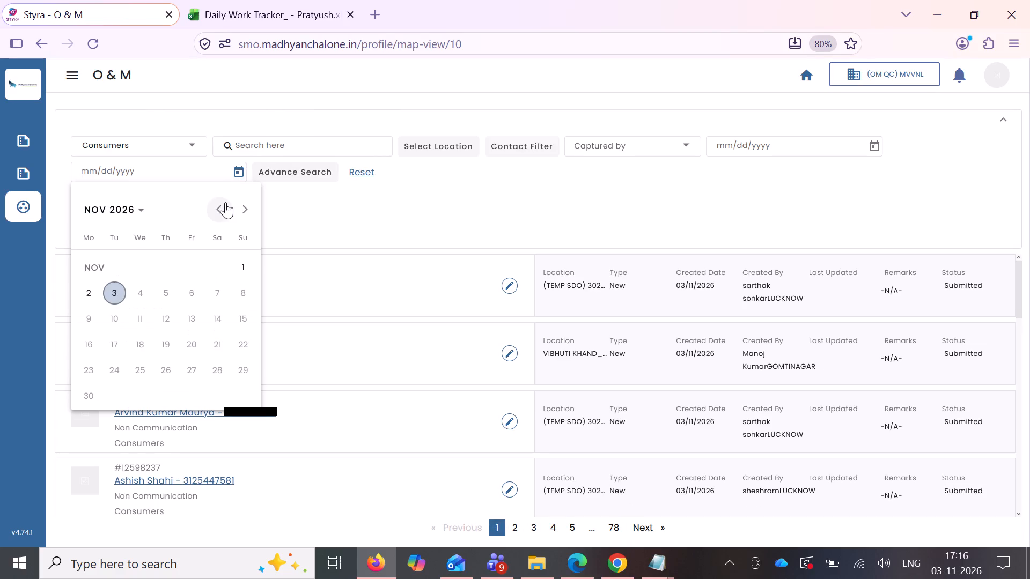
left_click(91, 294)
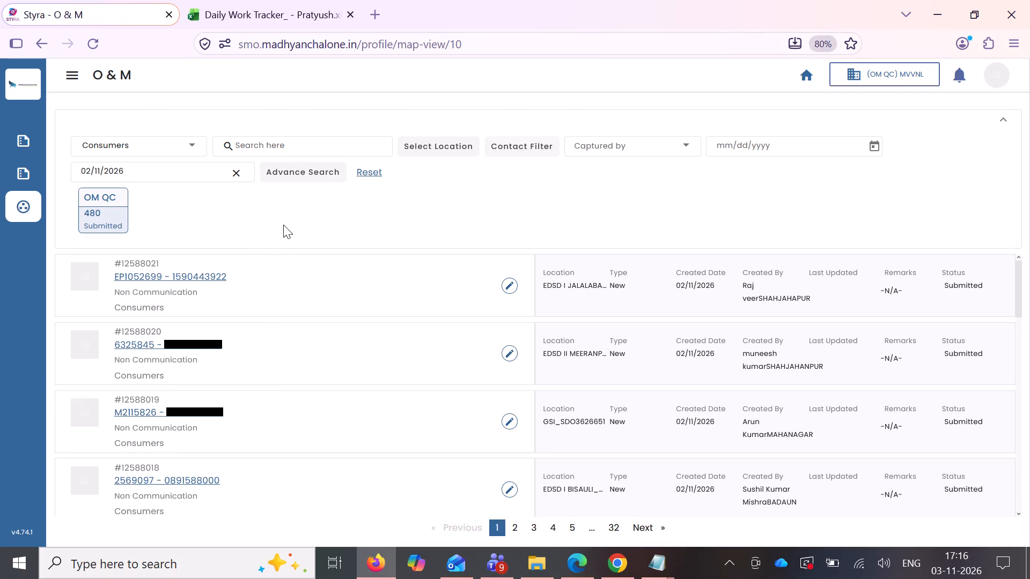
Compare the submitted OM QC consumer list filtered from start date 03/11/2026 with the list filtered to end date 02/11/2026.
left_click(240, 170)
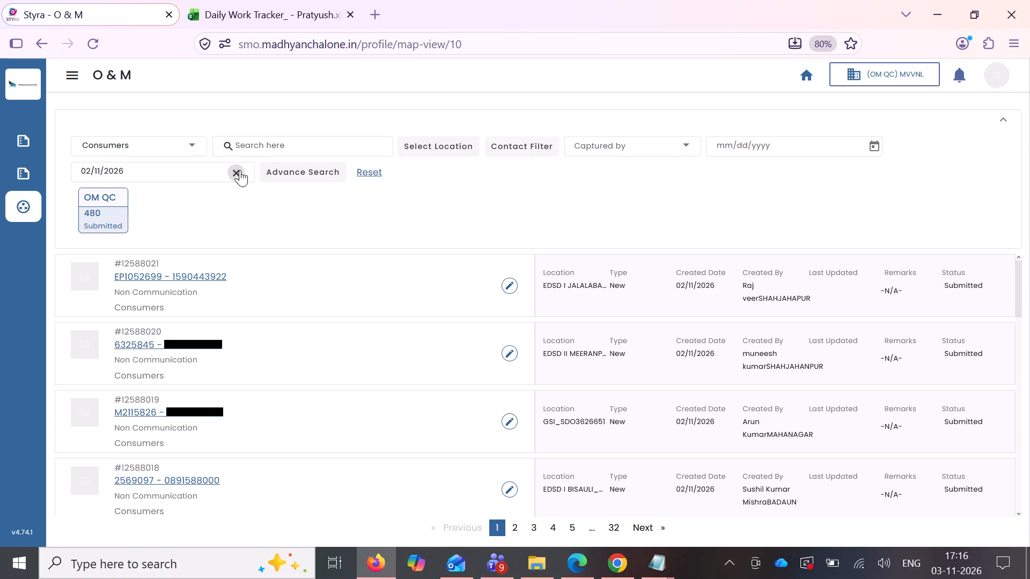
left_click(878, 139)
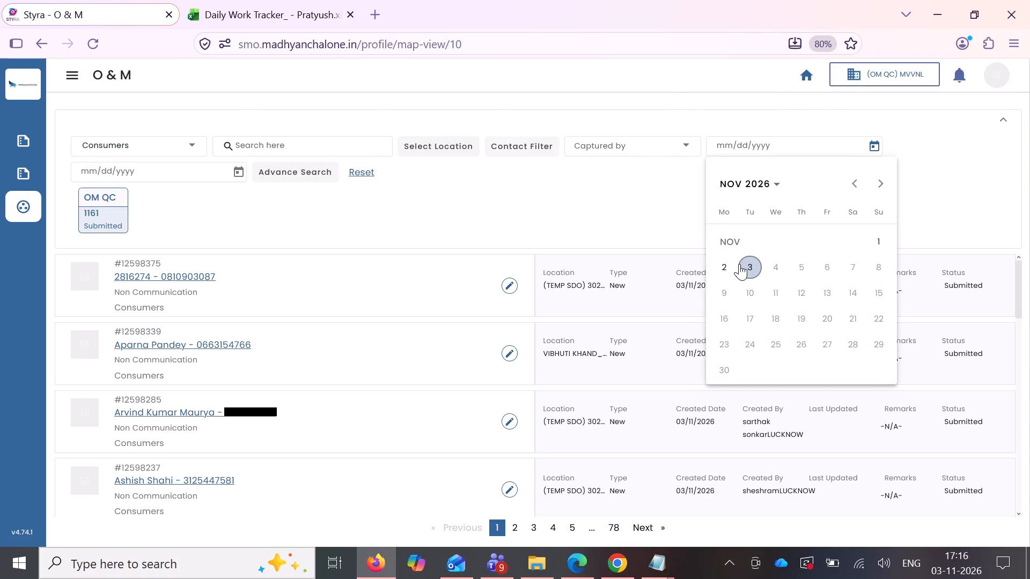
left_click(739, 264)
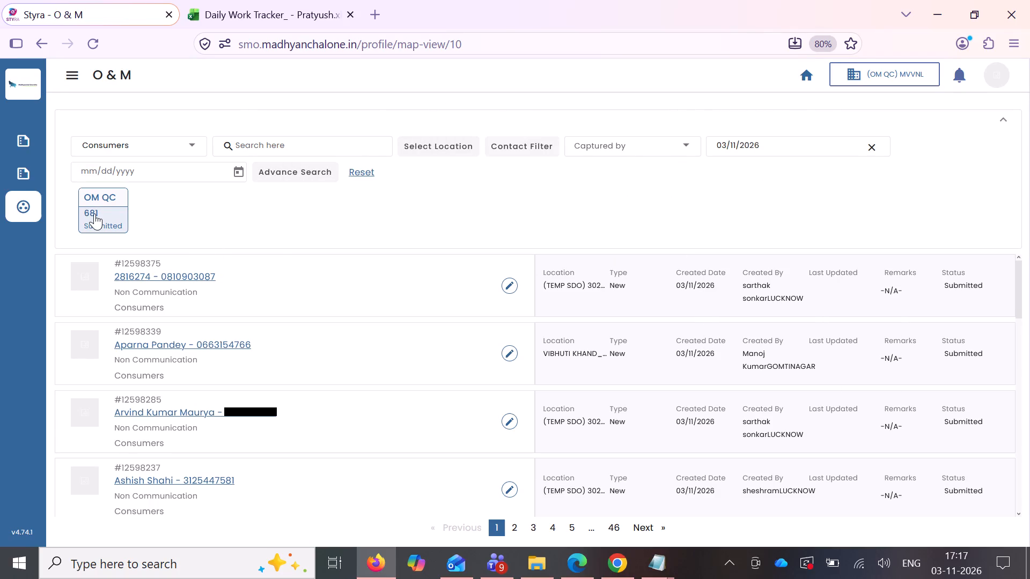
left_click(879, 150)
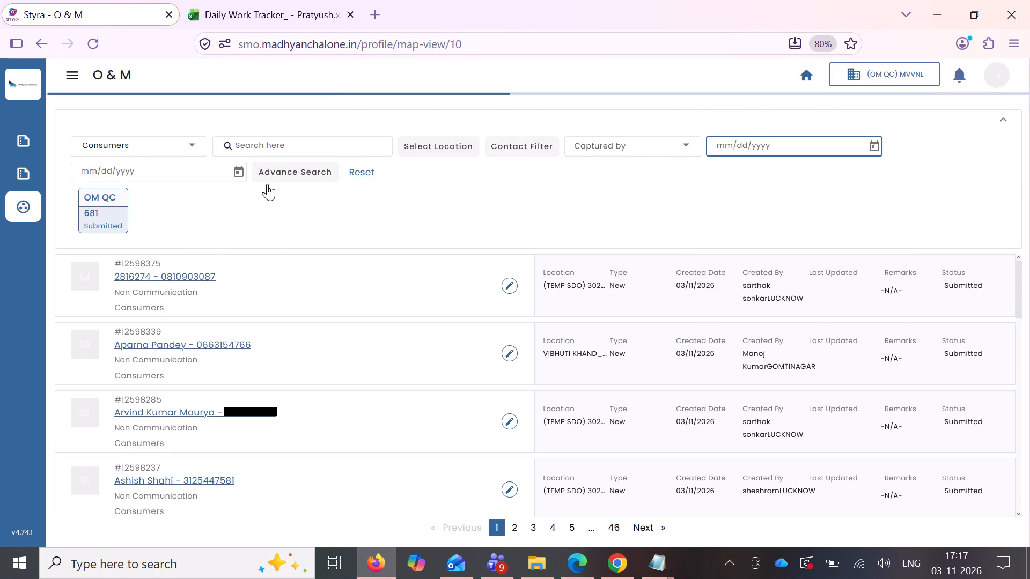
left_click(247, 179)
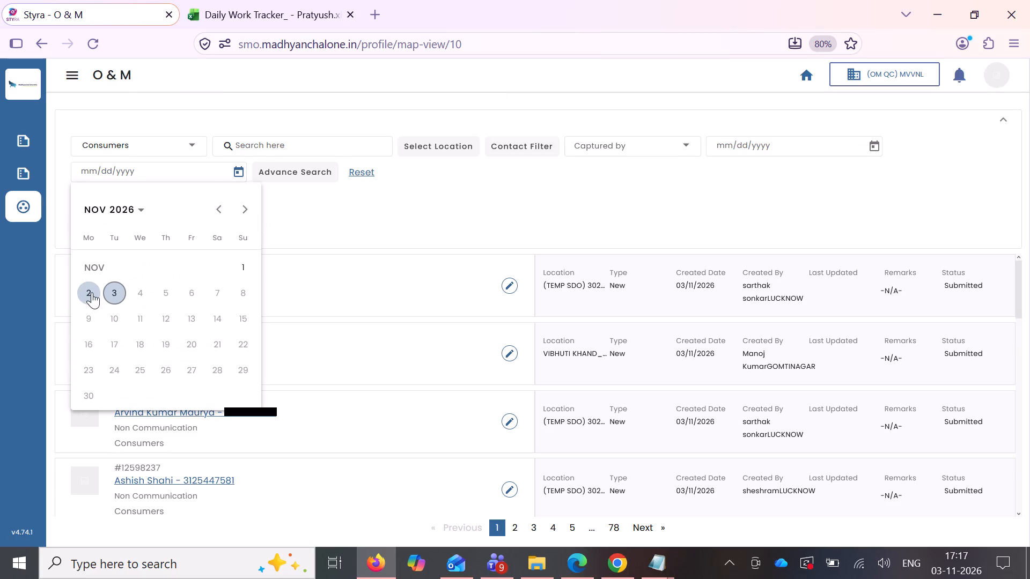
left_click(92, 292)
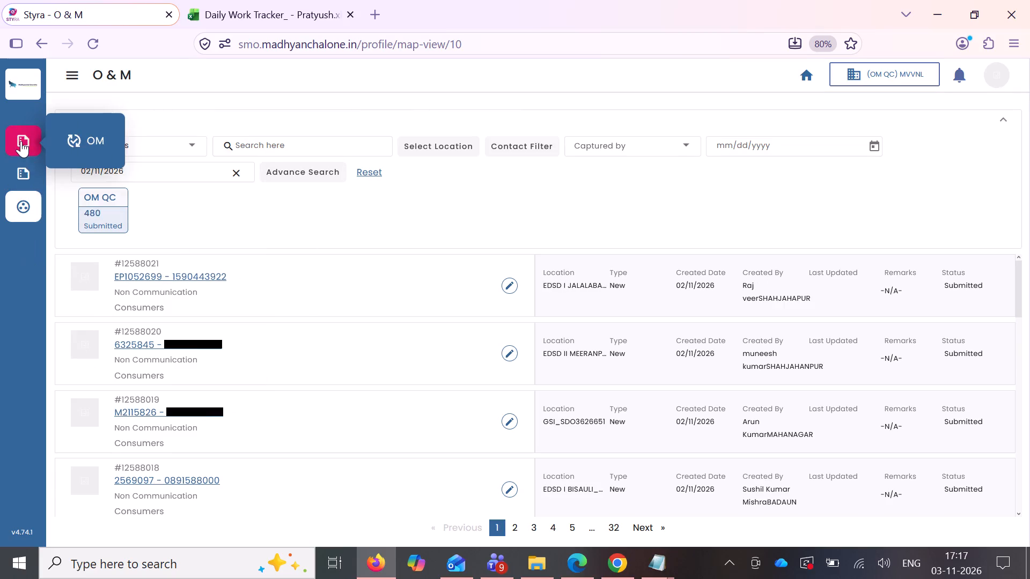
Open the submitted OM QC distribution transformer records in DT O&M.
left_click(120, 172)
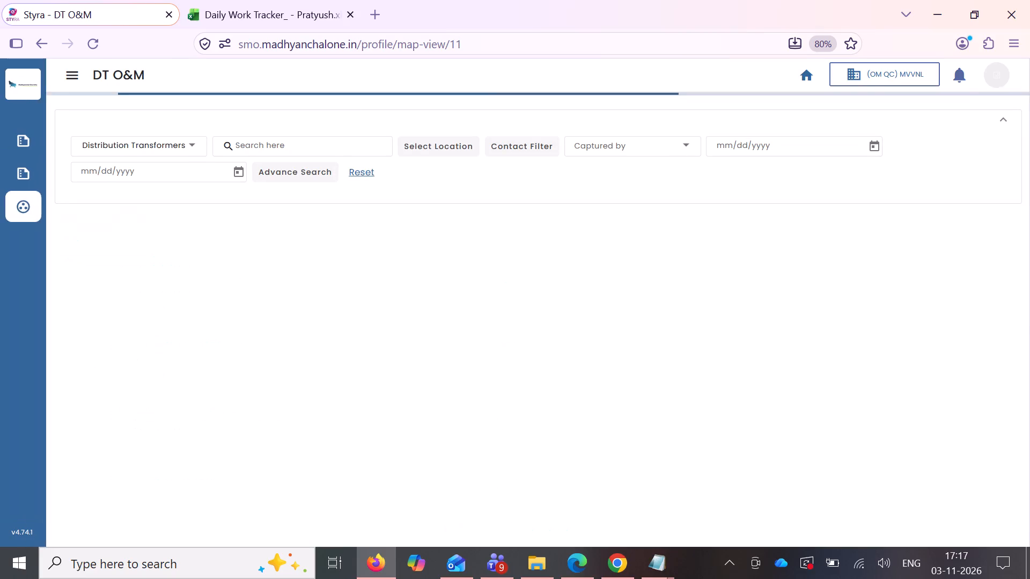
left_click(103, 219)
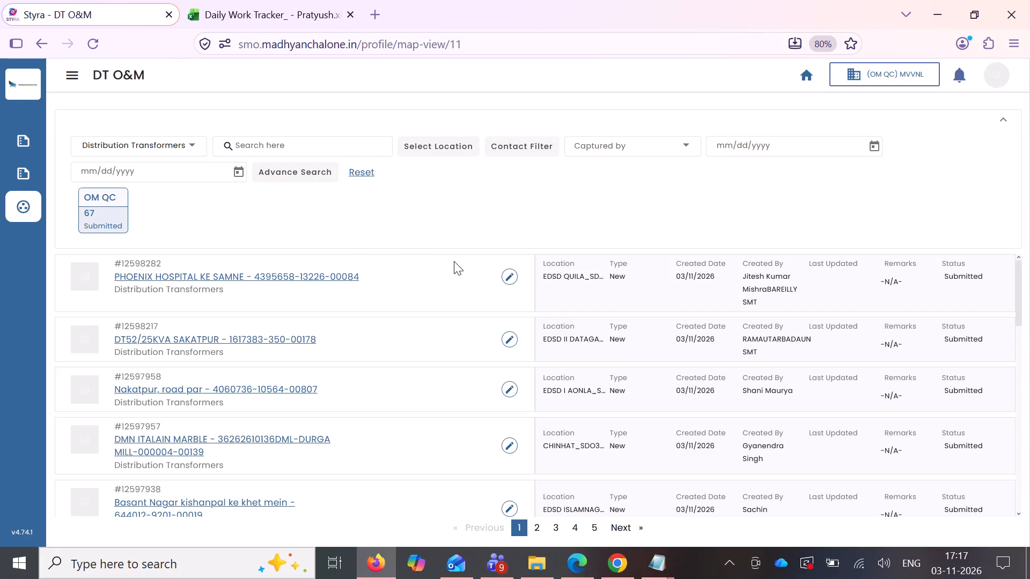
Submit distribution transformer records #12598282, #12598217 and #12597958 as approved.
left_click(516, 279)
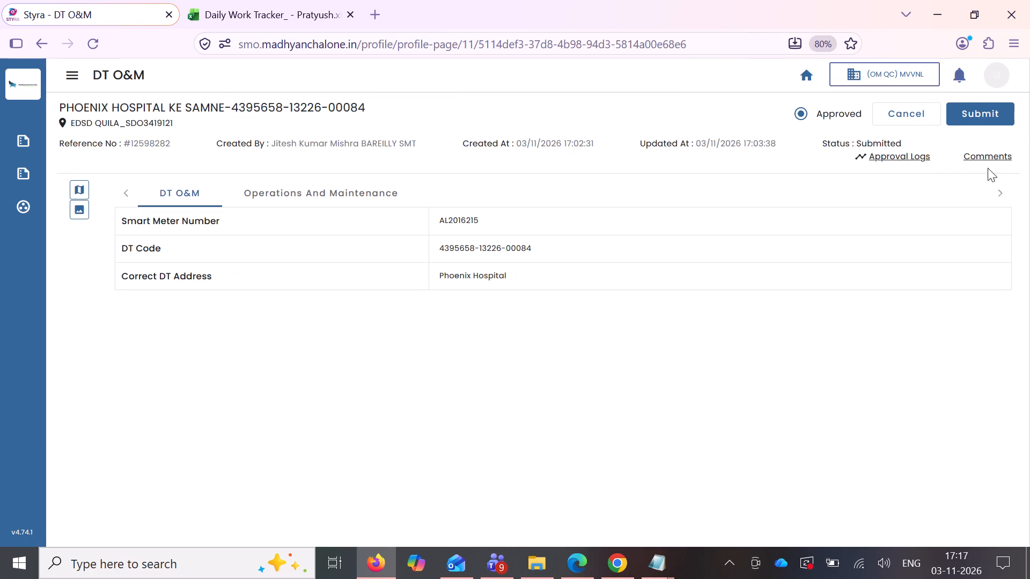
left_click(990, 115)
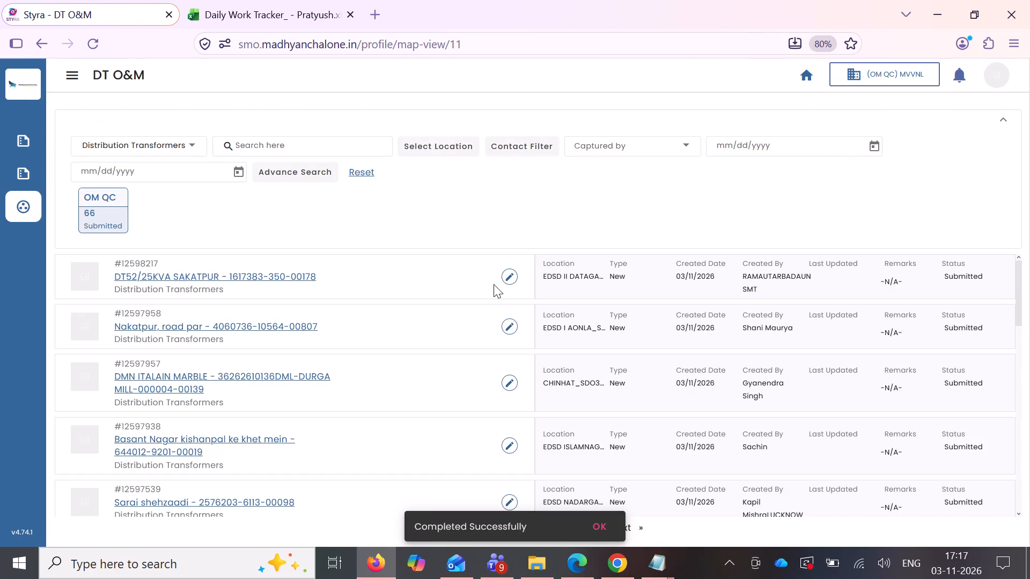
left_click(509, 282)
left_click(974, 118)
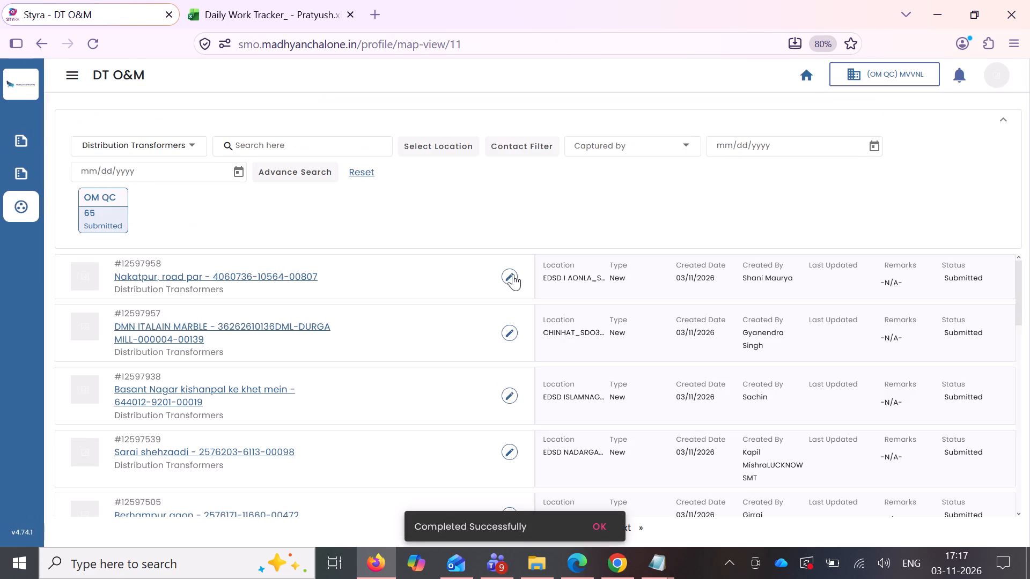
left_click(505, 276)
left_click(990, 113)
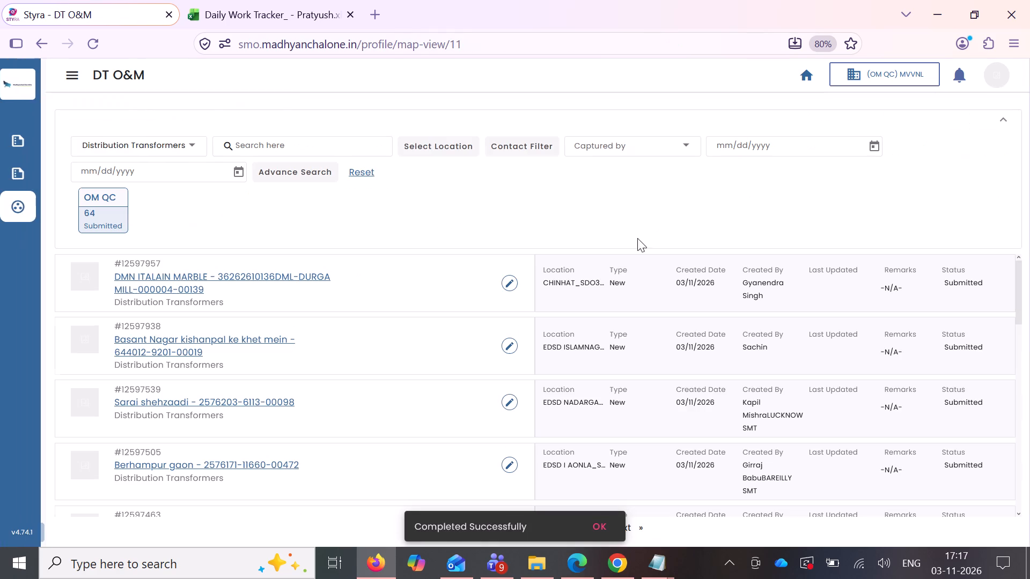
Submit distribution transformer records #12597957, #12597938 and #12597539 as approved.
left_click(510, 286)
left_click(973, 117)
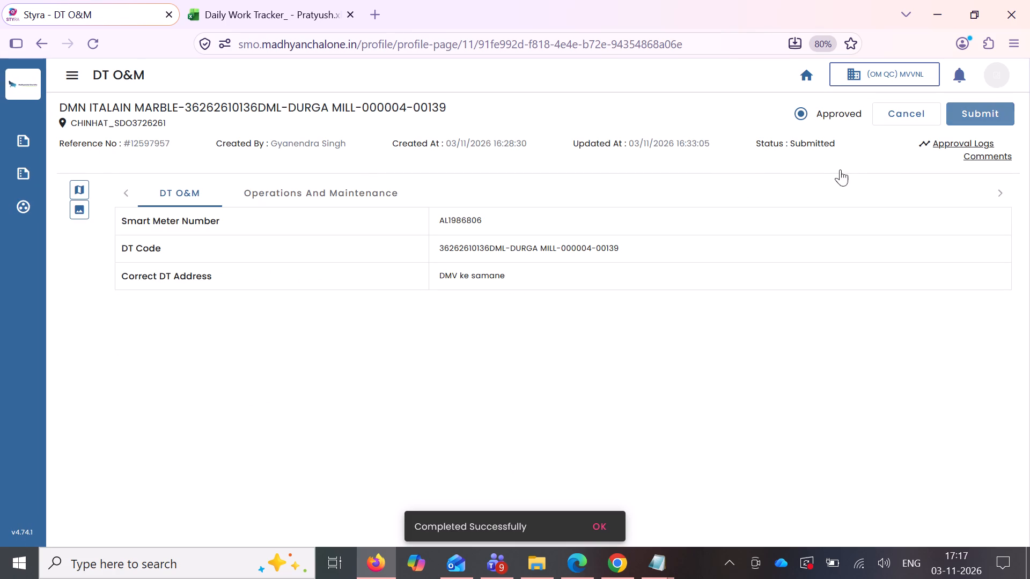
left_click(531, 278)
left_click(523, 280)
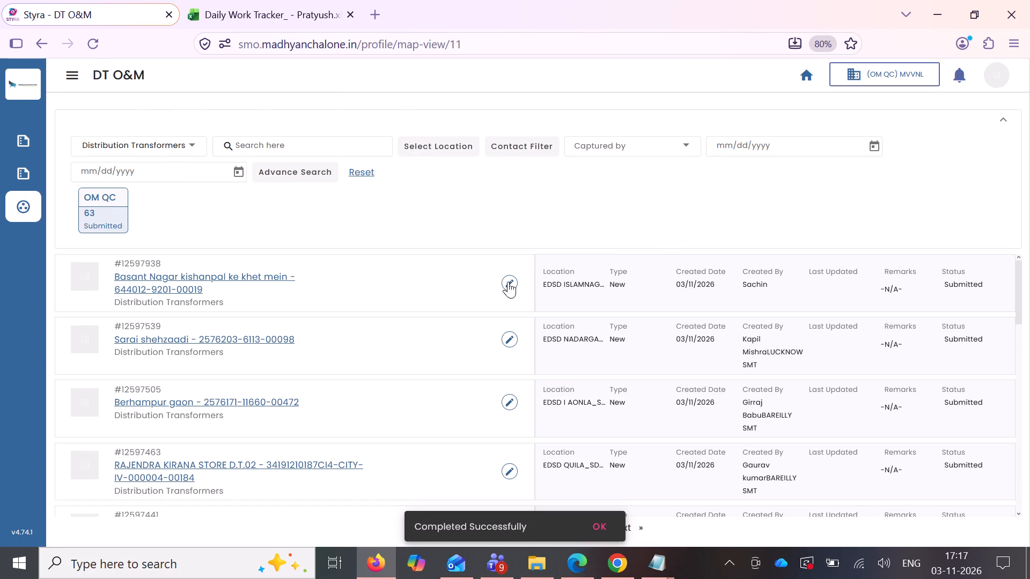
left_click(508, 281)
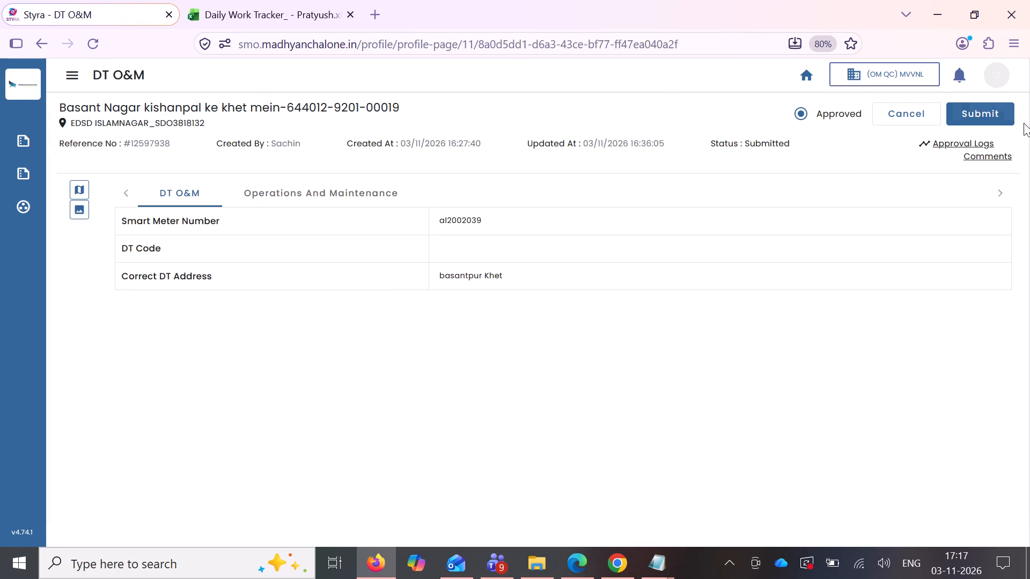
left_click(965, 114)
left_click(513, 280)
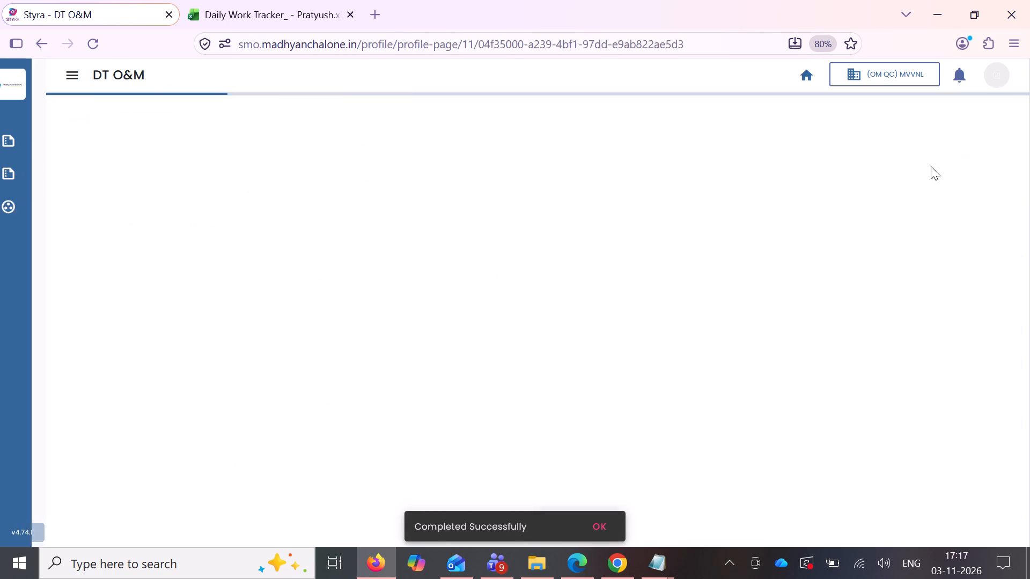
left_click(996, 115)
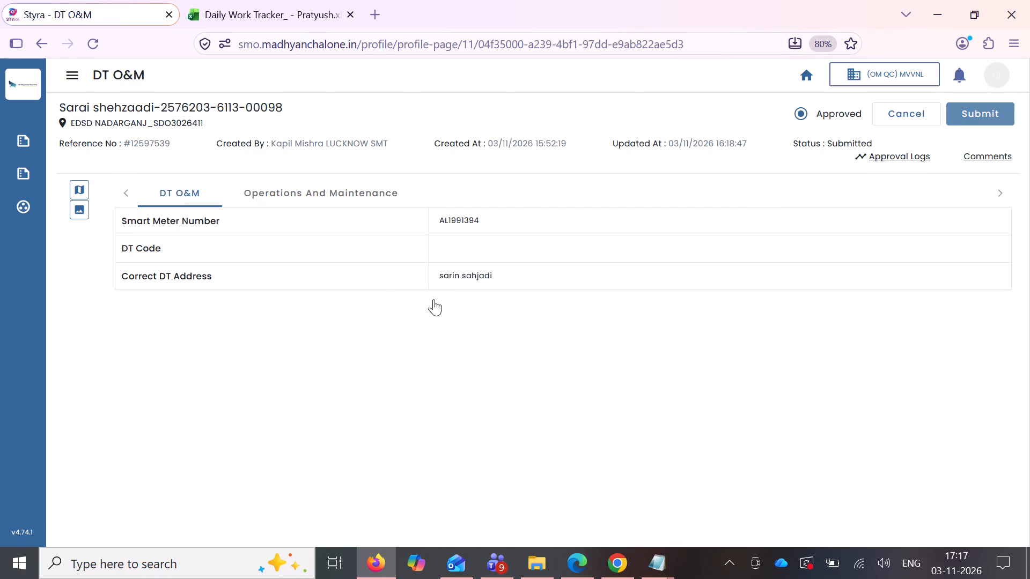
Submit distribution transformer records #12597505, #12597533 and #12597463 as approved.
left_click(504, 279)
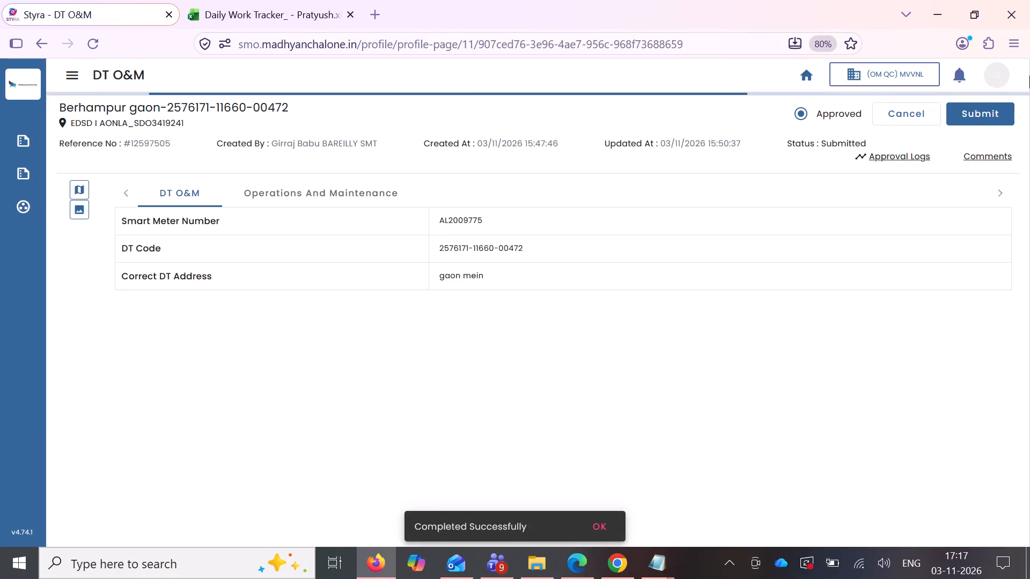
left_click(983, 102)
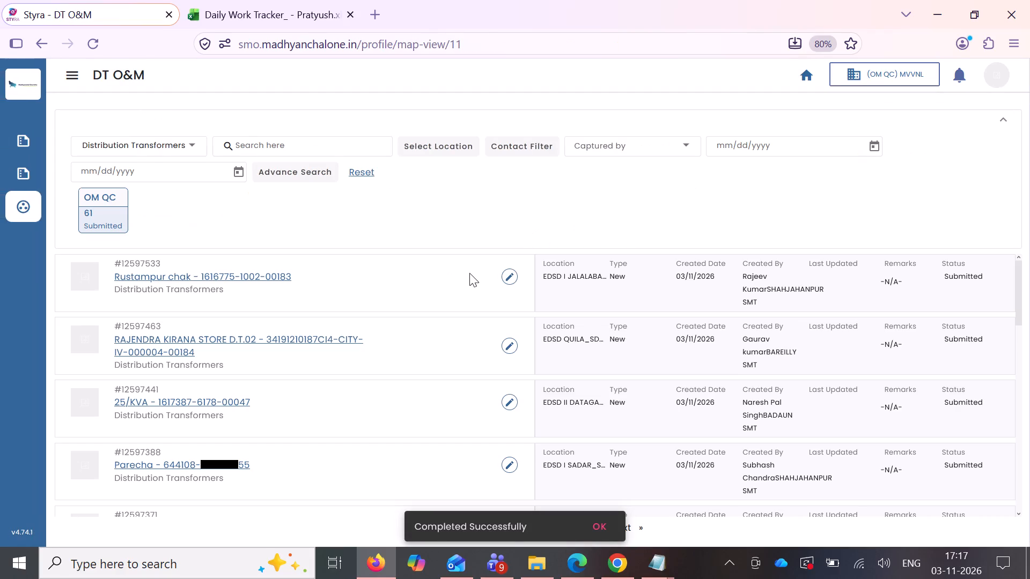
left_click(504, 277)
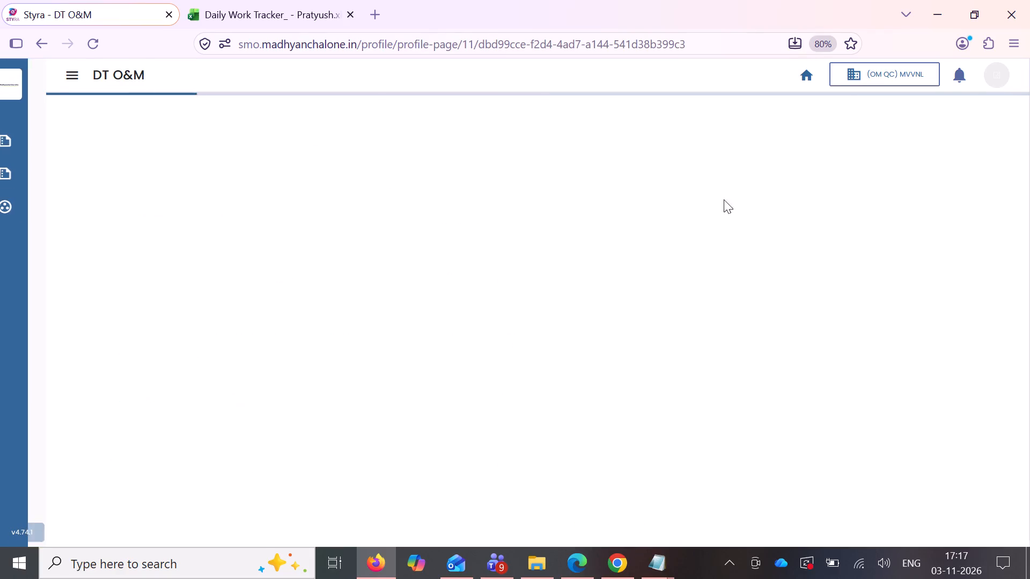
left_click(978, 112)
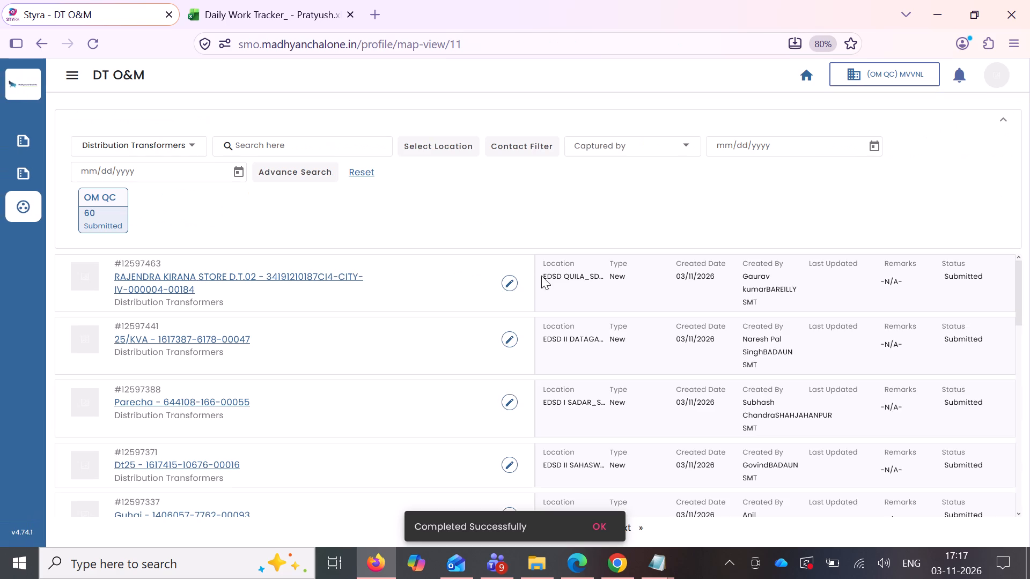
left_click(513, 280)
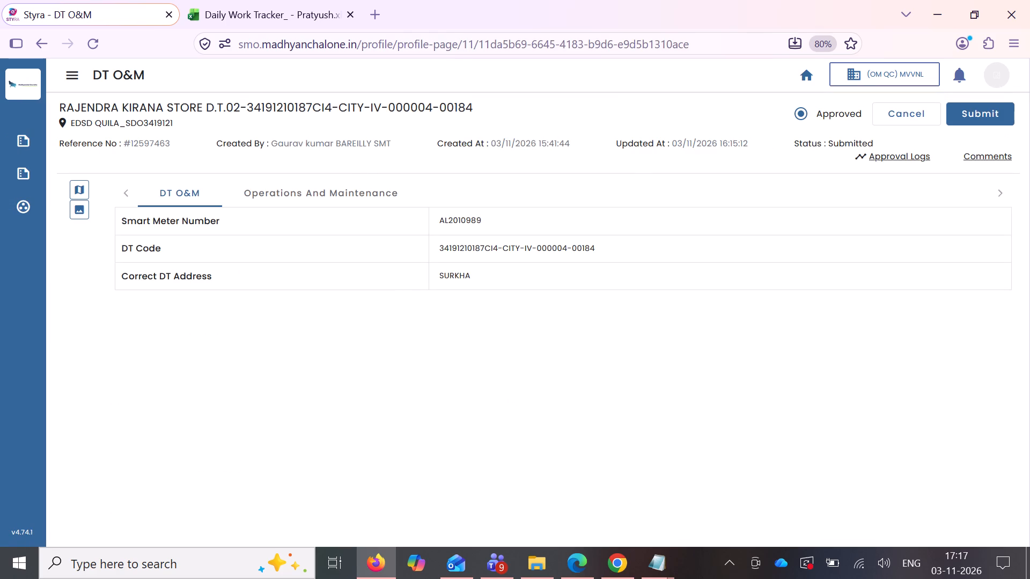
left_click(982, 110)
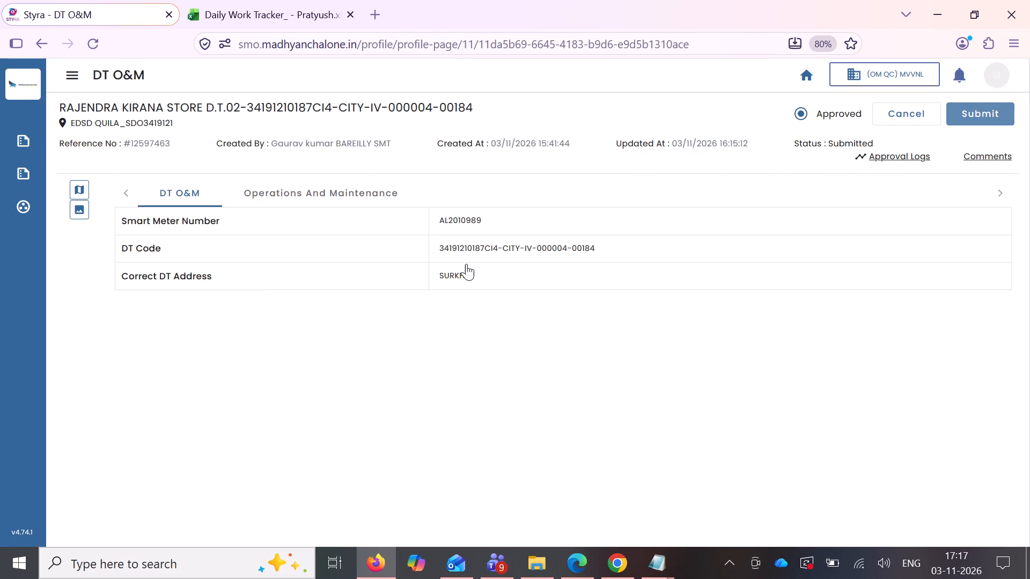
Submit distribution transformer records #12597441, #12597388 and #12597371 as approved.
left_click(509, 280)
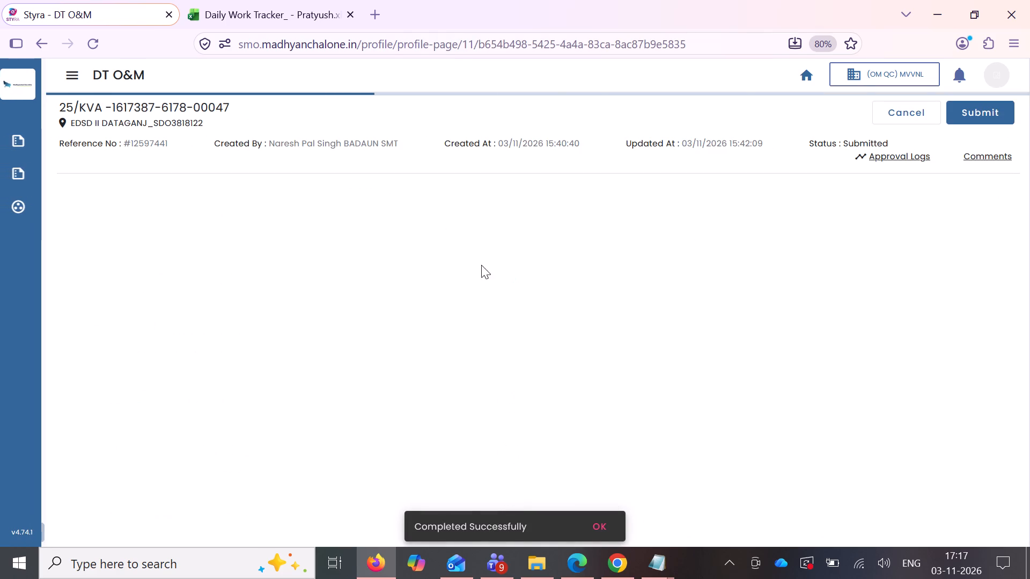
left_click(977, 122)
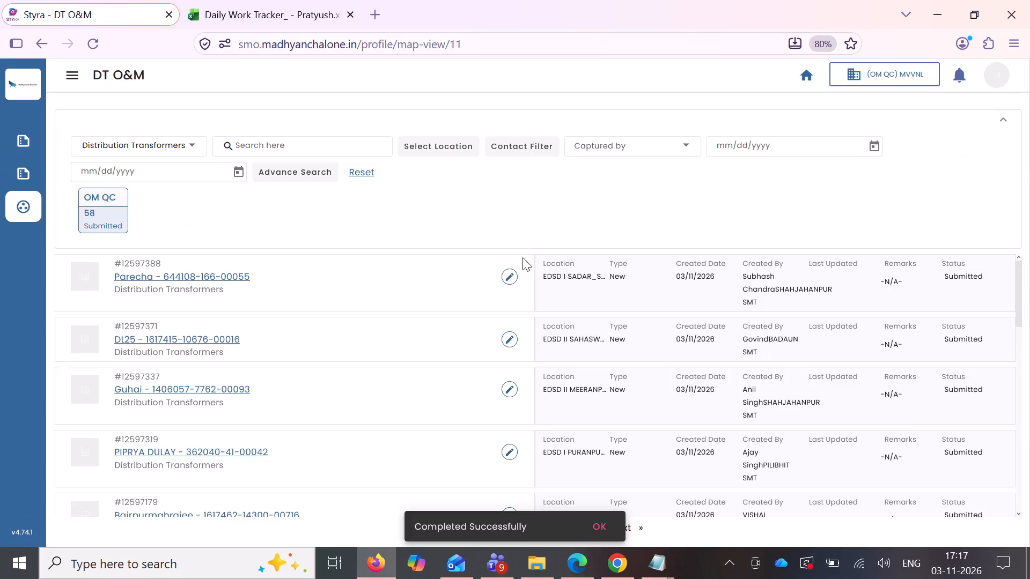
left_click(512, 270)
left_click(1000, 109)
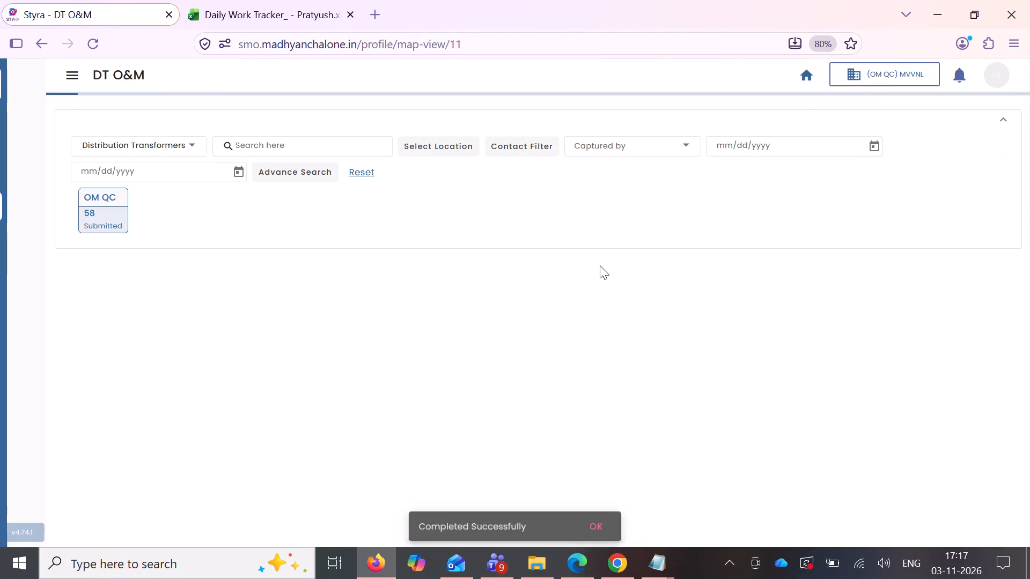
left_click(537, 274)
left_click(513, 278)
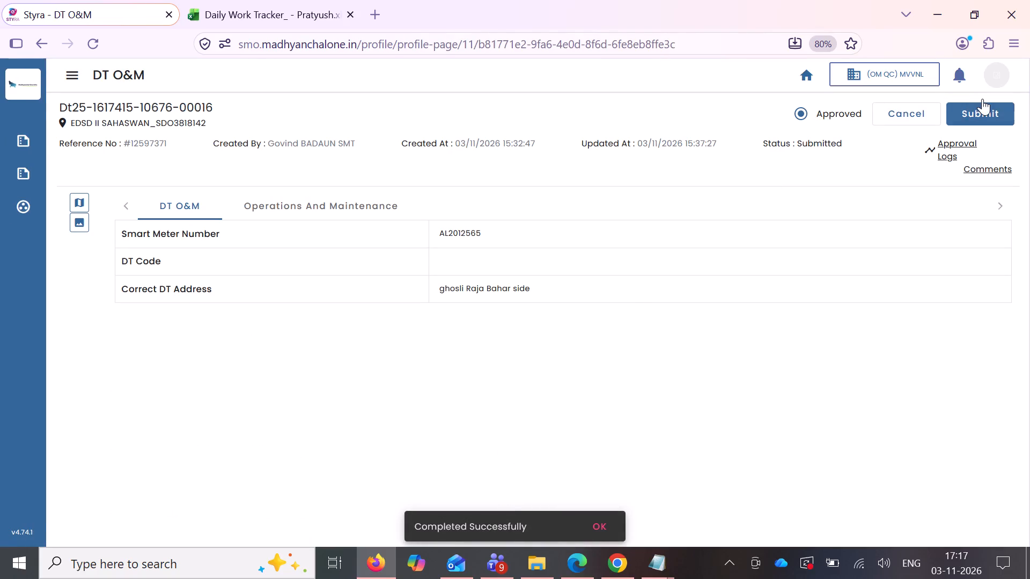
left_click(983, 99)
Submit distribution transformer records #12597337, #12597319 and #12597179 as approved.
left_click(515, 280)
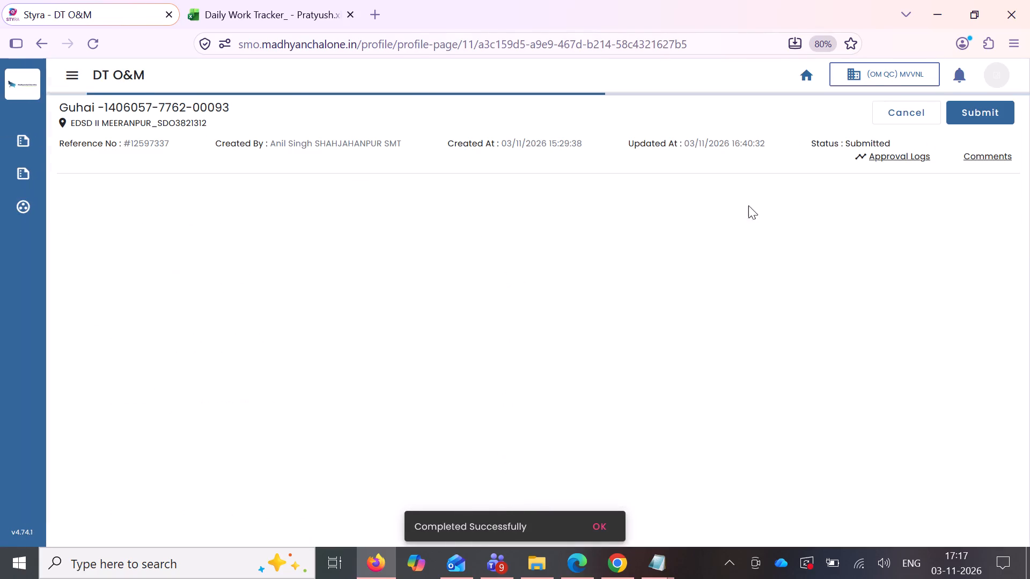
left_click(972, 120)
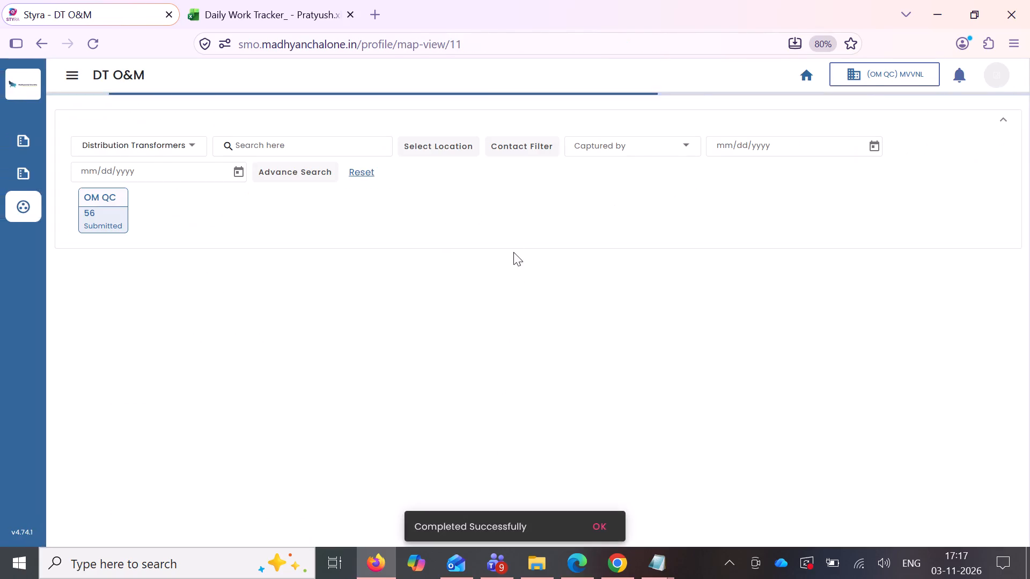
left_click(511, 272)
left_click(999, 109)
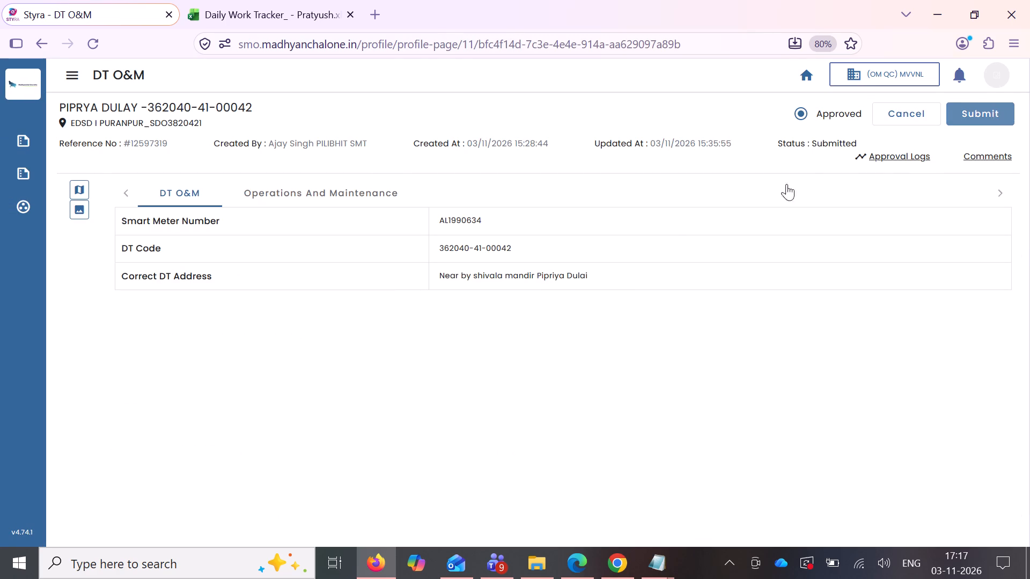
left_click(512, 281)
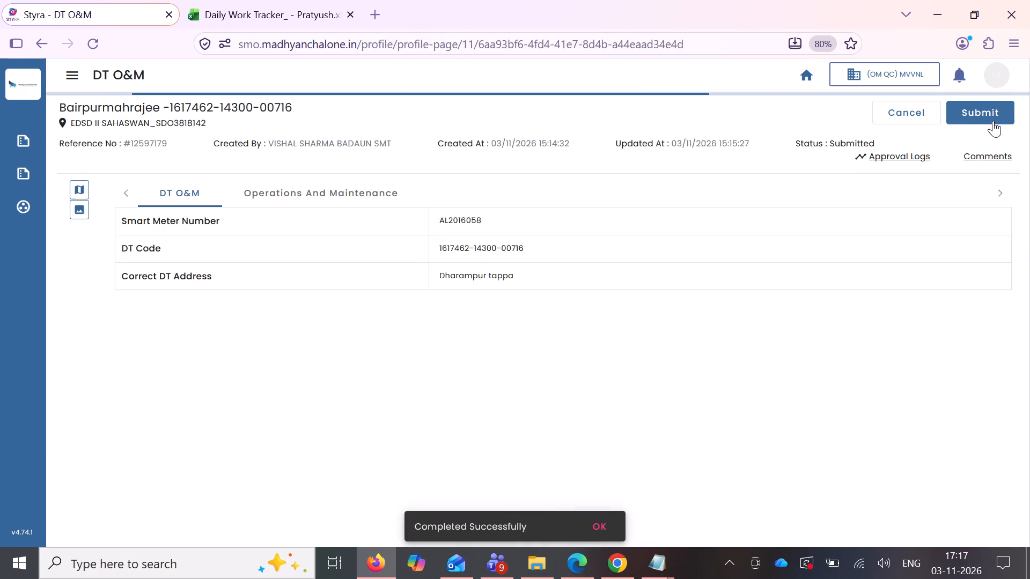
left_click(991, 116)
Submit distribution transformer records #12596887, #12596868 and #12596867 as approved.
left_click(501, 278)
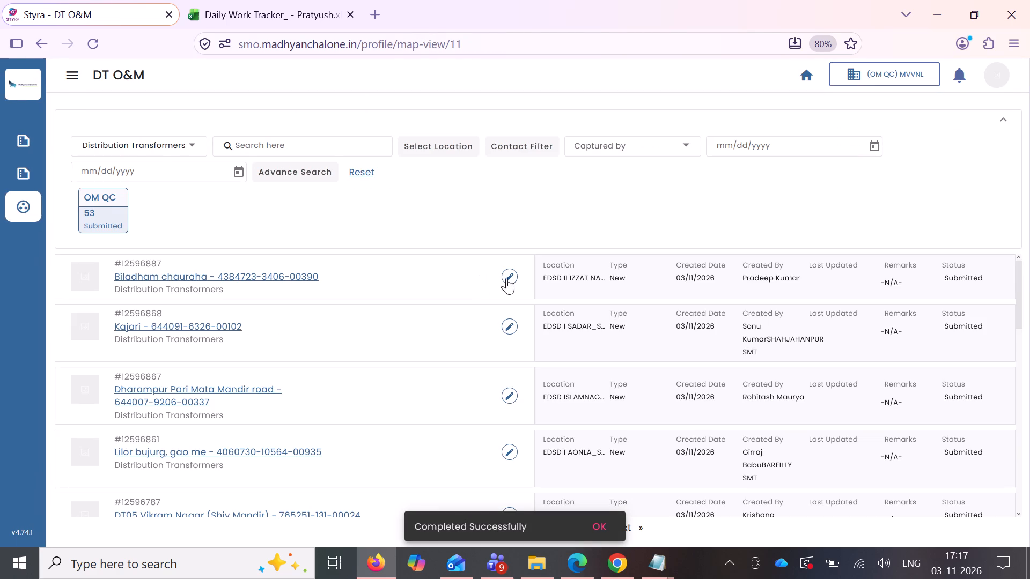
left_click(512, 274)
left_click(994, 104)
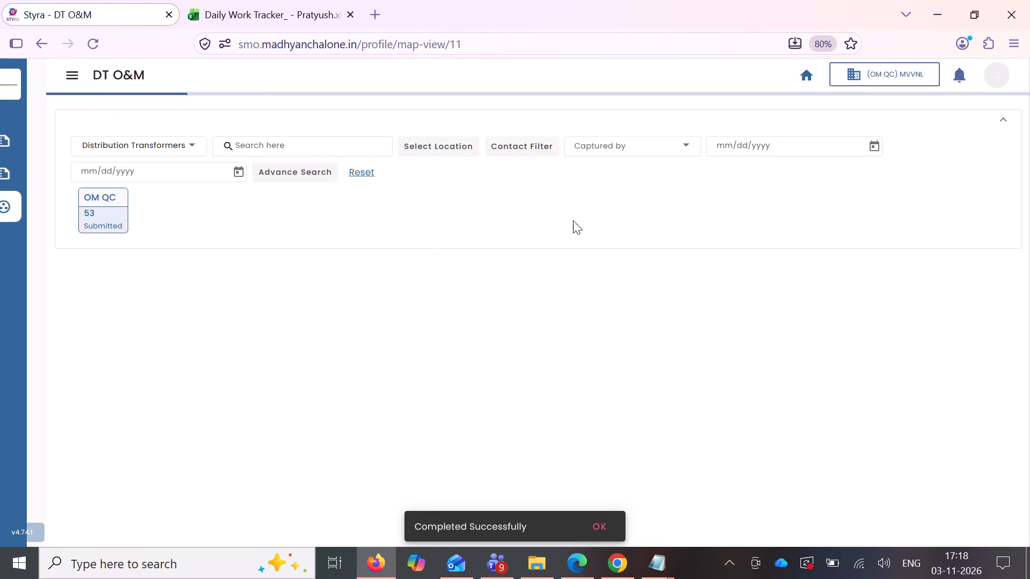
left_click(511, 273)
left_click(997, 107)
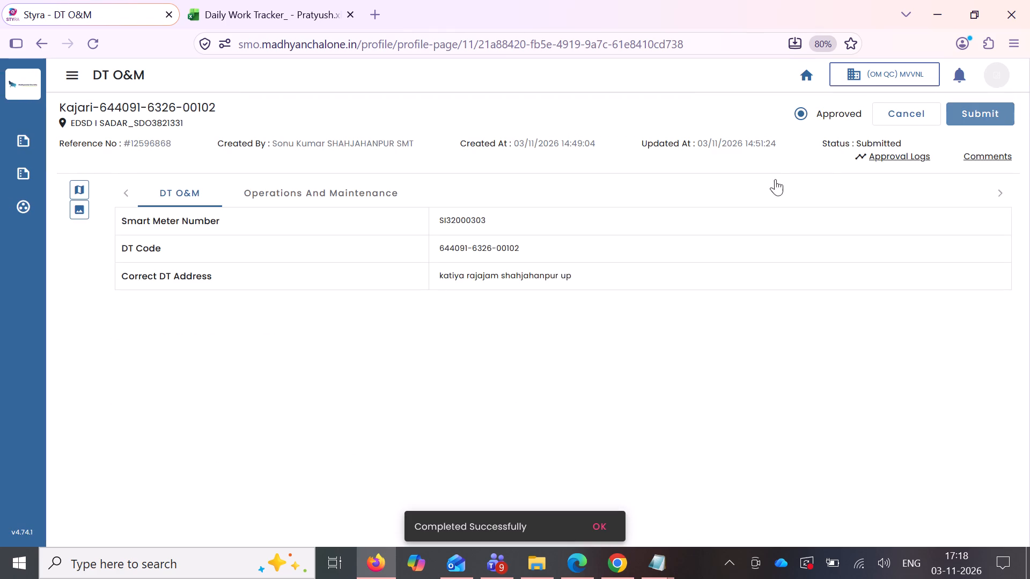
left_click_drag(510, 277, 508, 282)
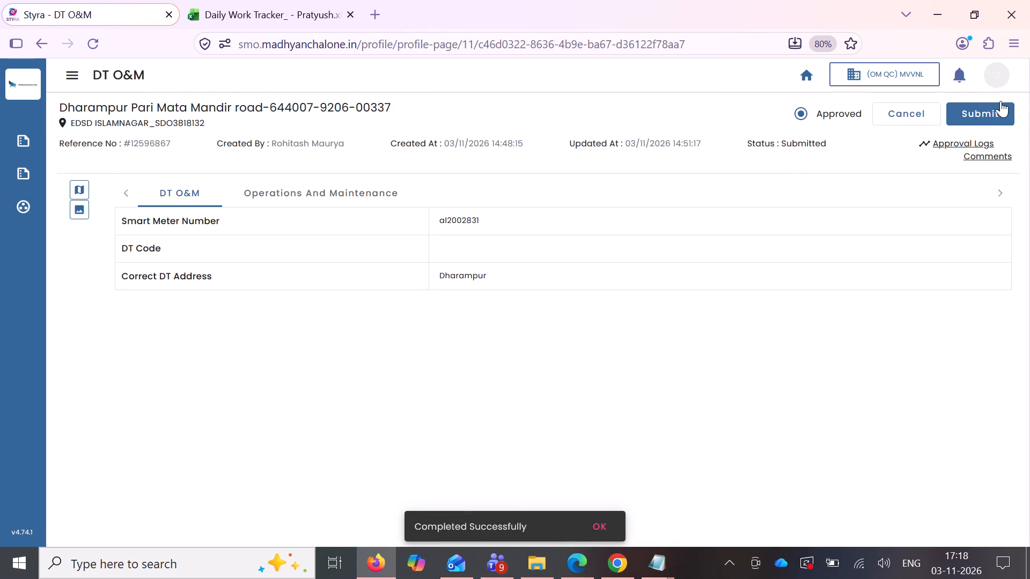
left_click(1000, 101)
Submit distribution transformer records #12596861, #12596787 and #12596174 as approved.
left_click(501, 279)
left_click(508, 274)
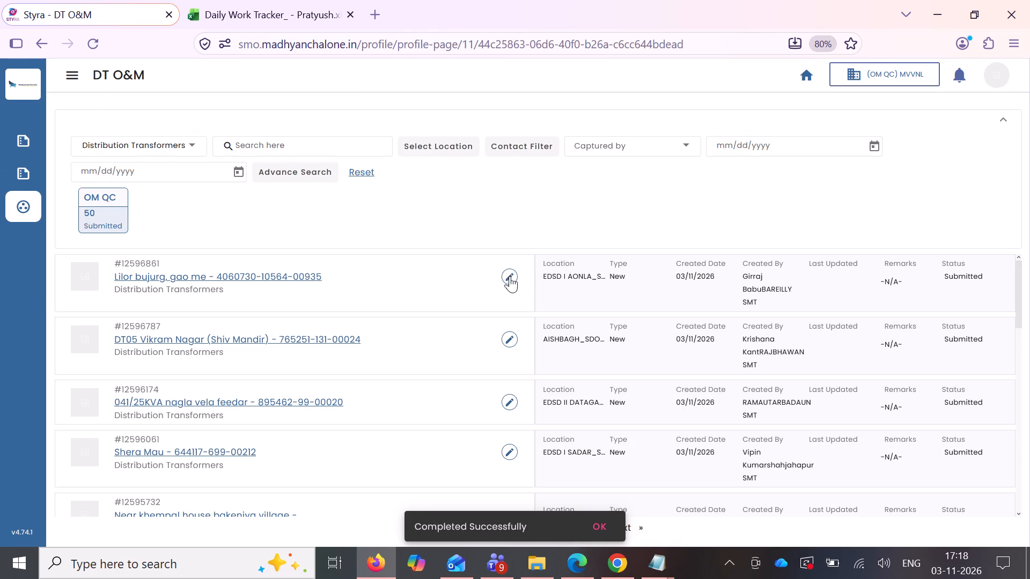
left_click(979, 106)
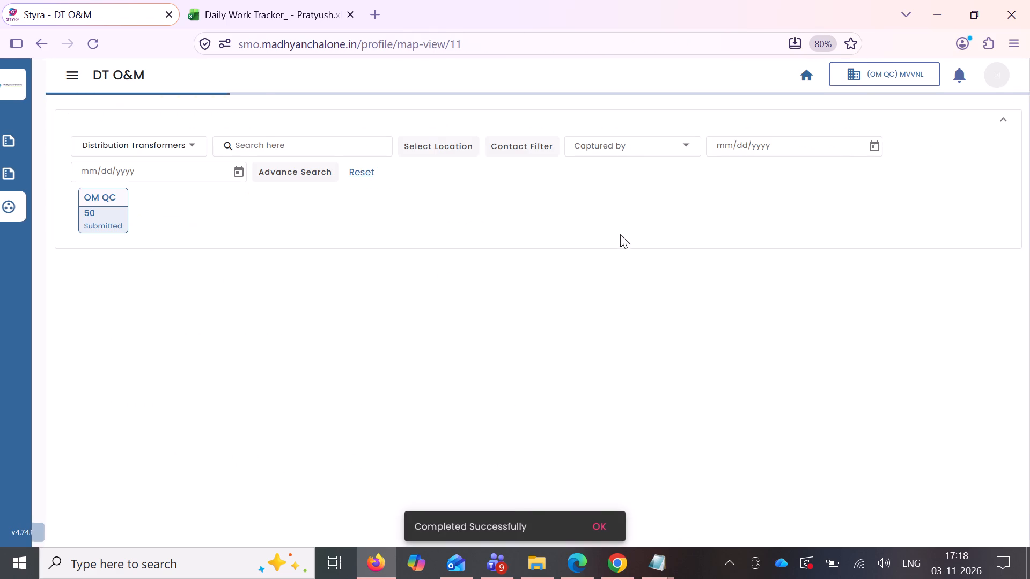
left_click(514, 276)
left_click(992, 115)
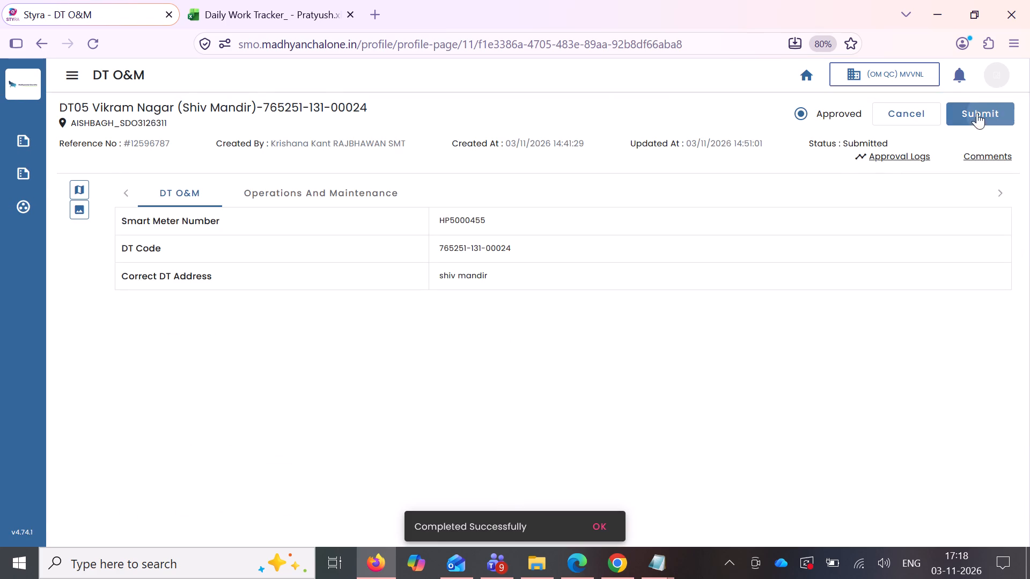
left_click(511, 280)
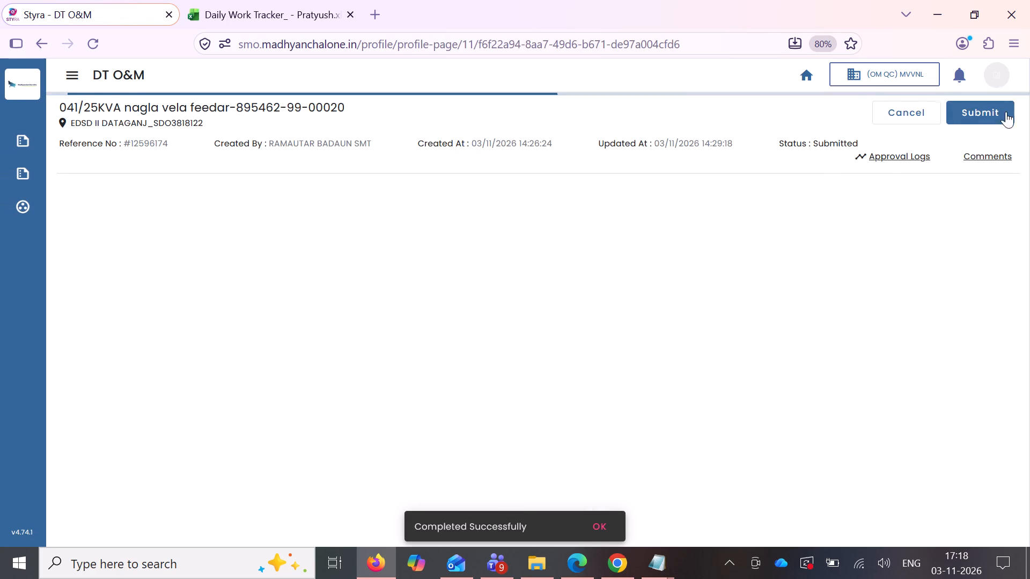
left_click(995, 110)
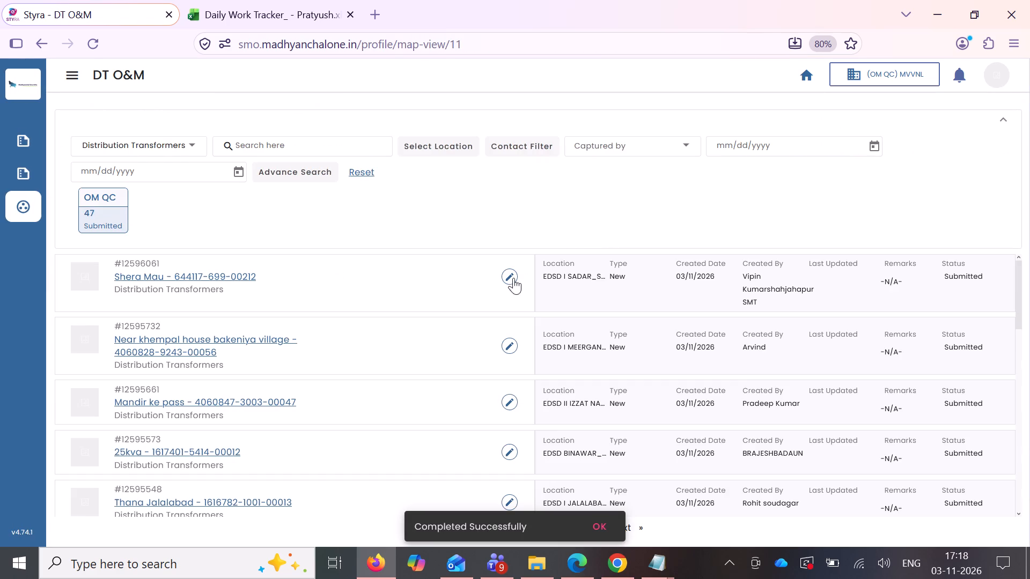
Submit distribution transformer records #12596061, #12595732 and #12595661 as approved.
left_click(513, 278)
left_click(993, 103)
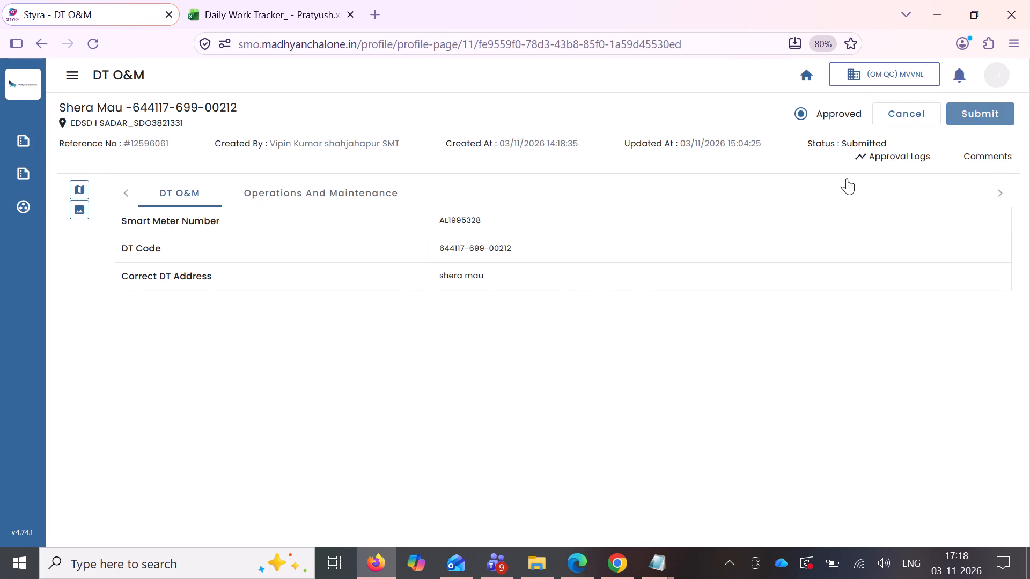
left_click(512, 279)
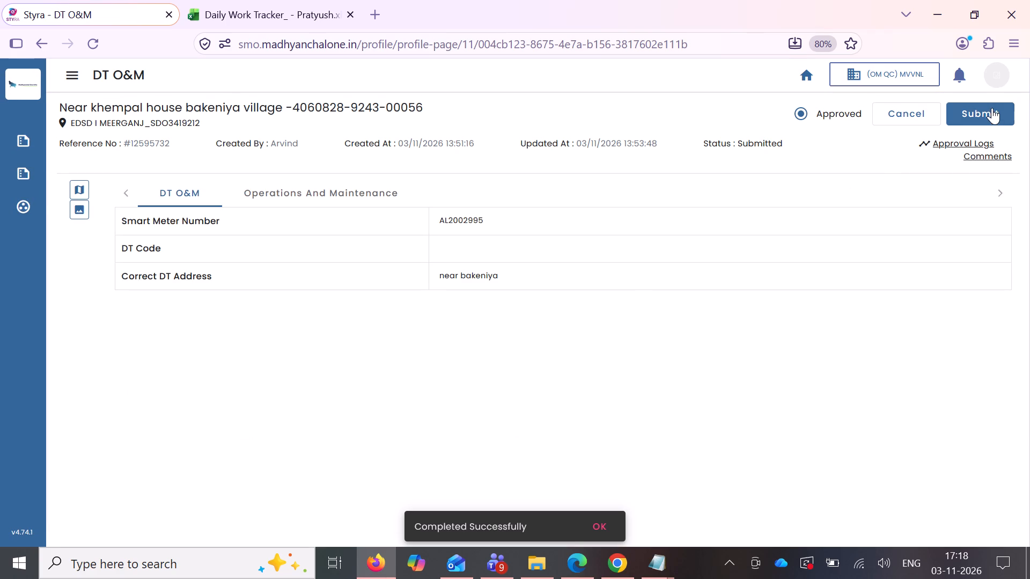
left_click(992, 108)
double_click(501, 282)
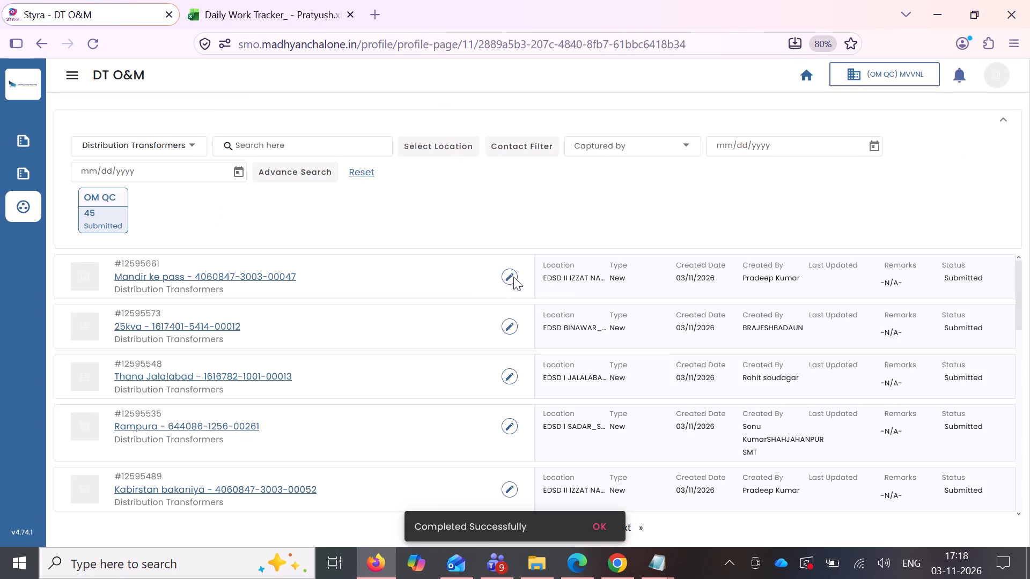
left_click(1004, 113)
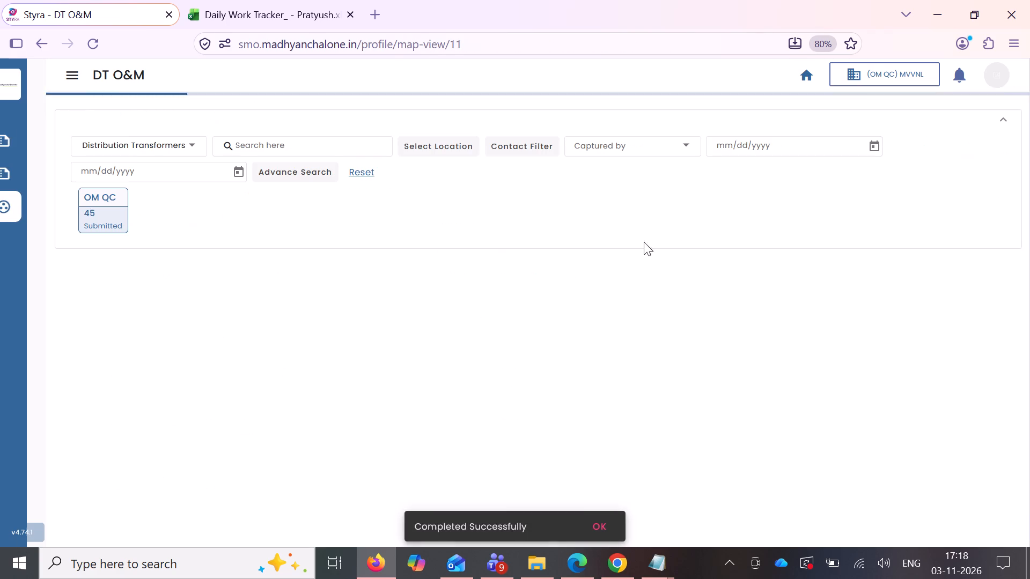
Submit distribution transformer records #12595573, #12595548 and #12595535 as approved.
left_click(518, 274)
left_click(514, 275)
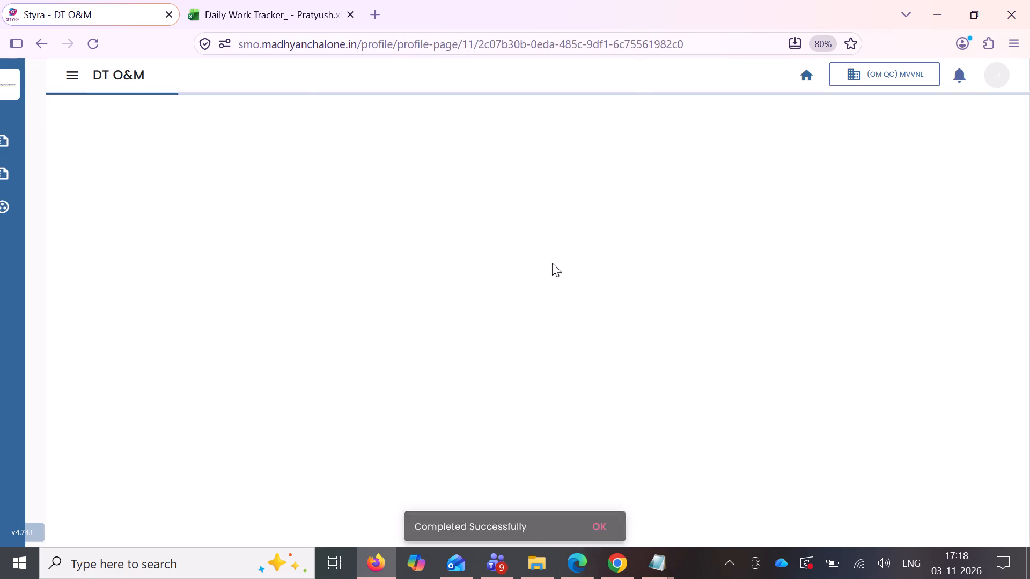
left_click(974, 113)
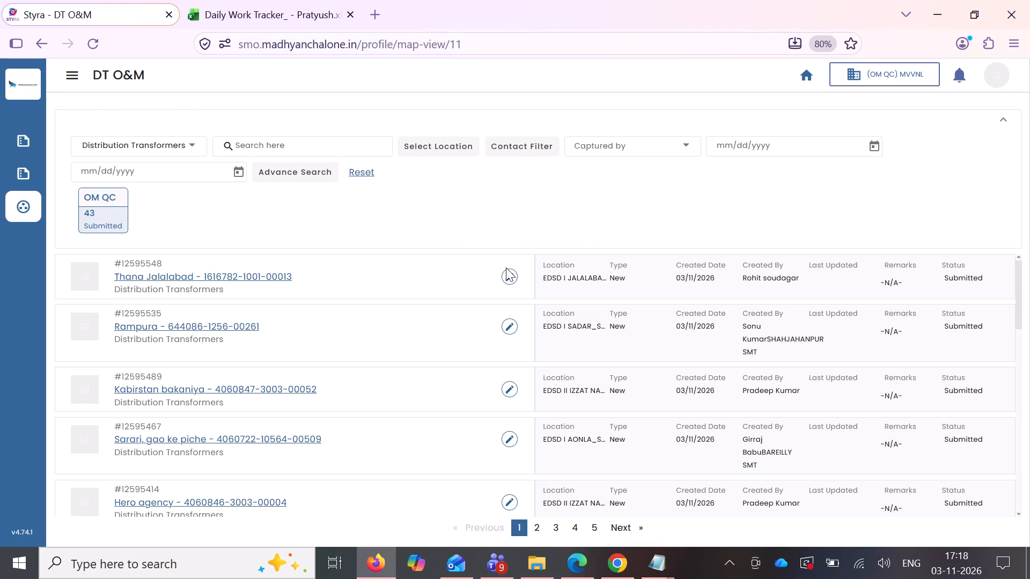
left_click(509, 276)
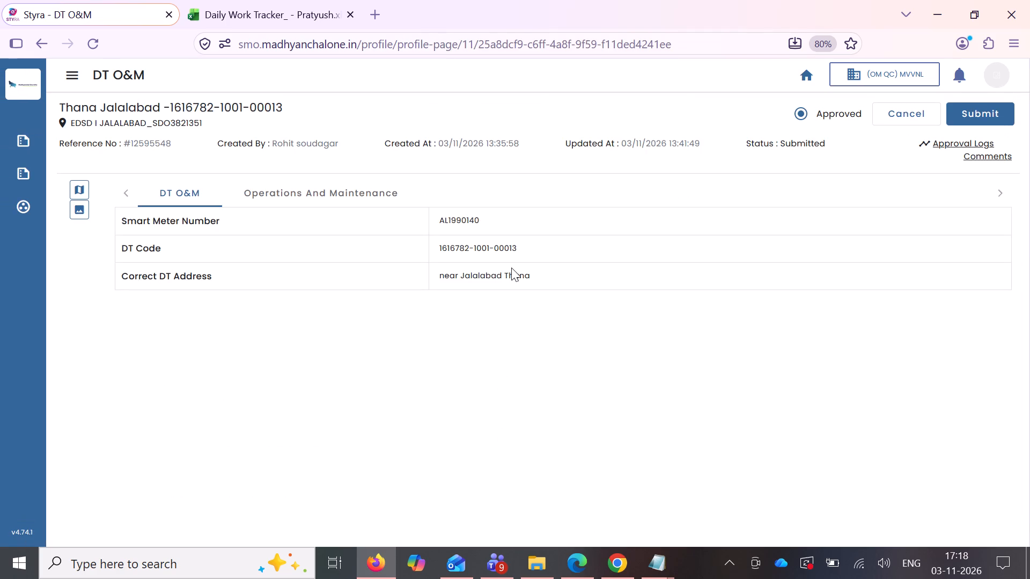
left_click(1002, 108)
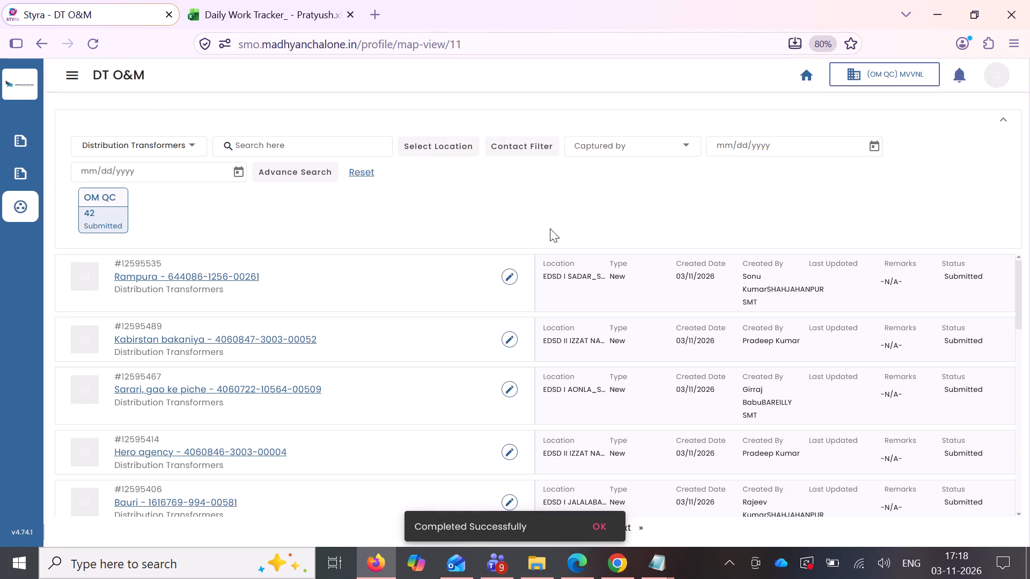
left_click(509, 277)
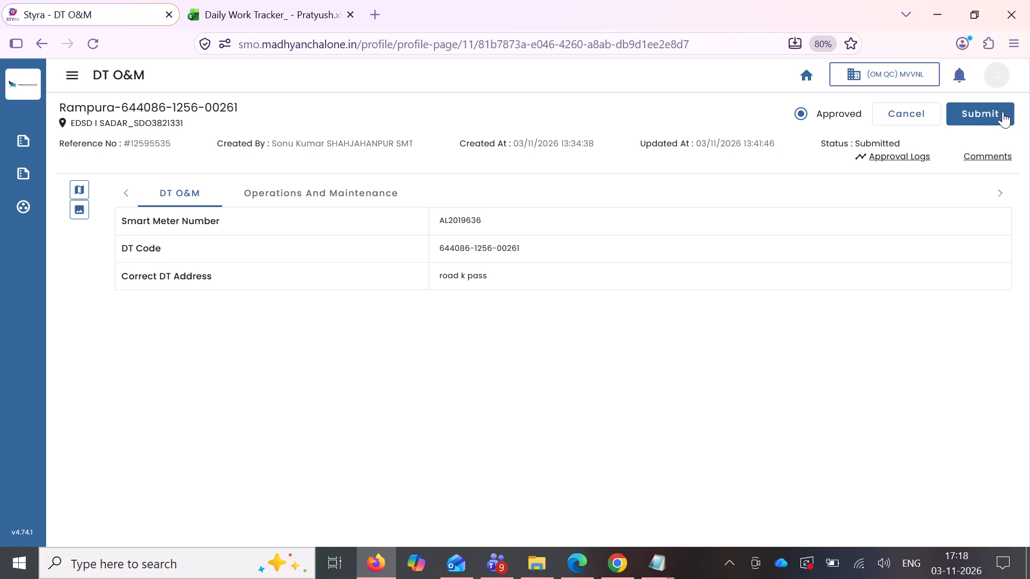
left_click(982, 113)
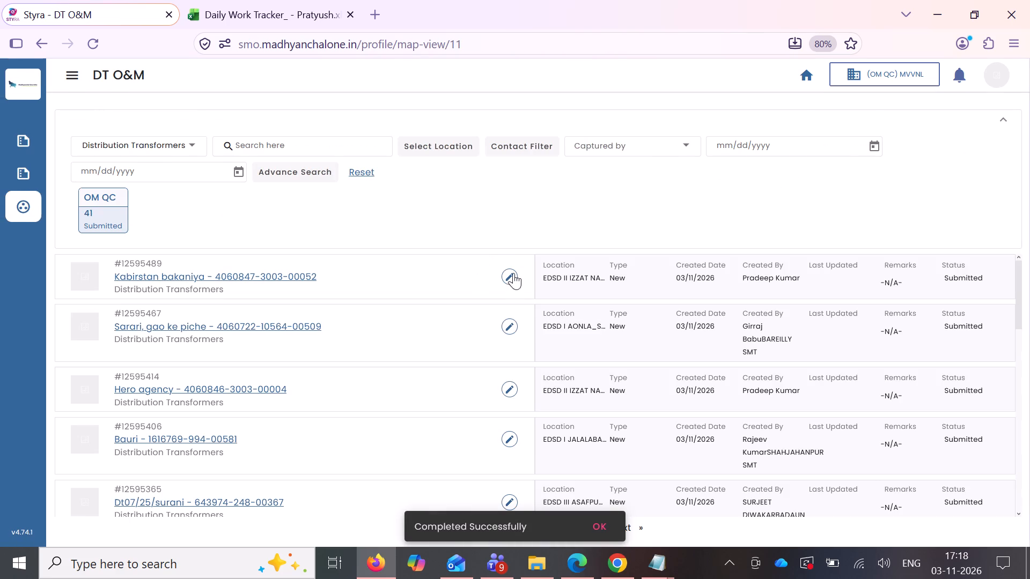
Submit distribution transformer records #12595489, #12595467 and #12595414 as approved.
left_click(513, 273)
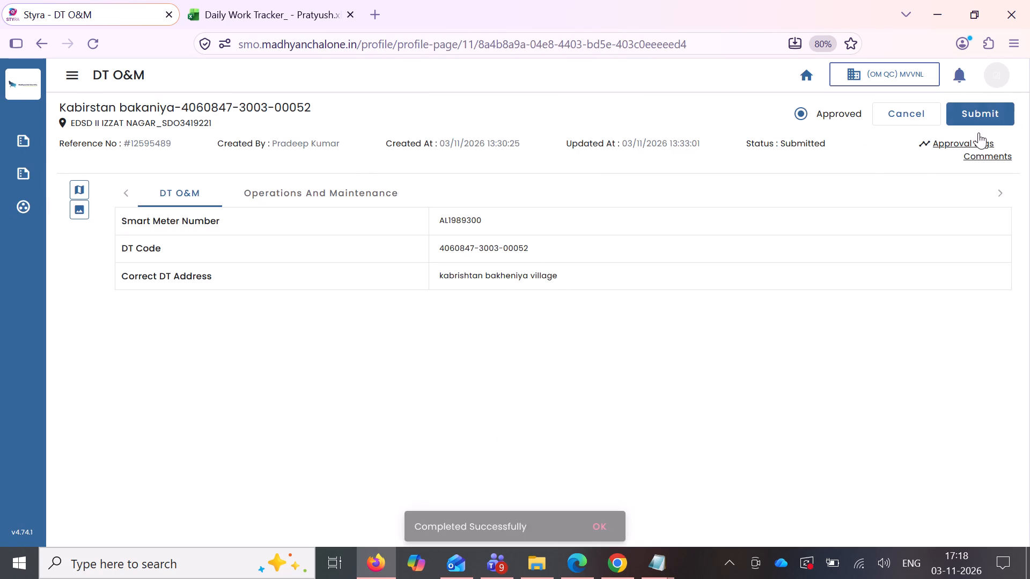
left_click(1022, 109)
left_click(1005, 114)
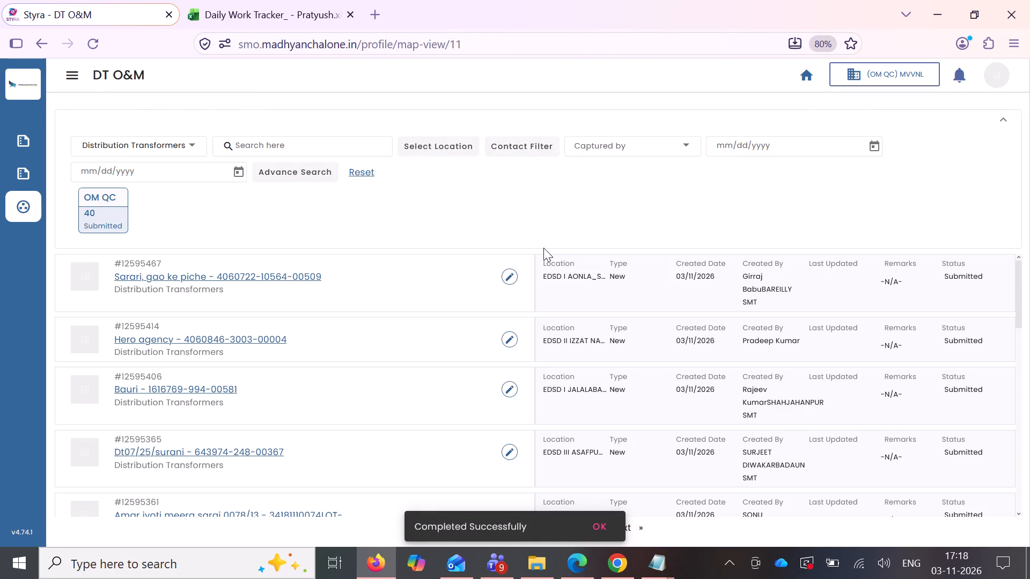
left_click(511, 269)
left_click(510, 271)
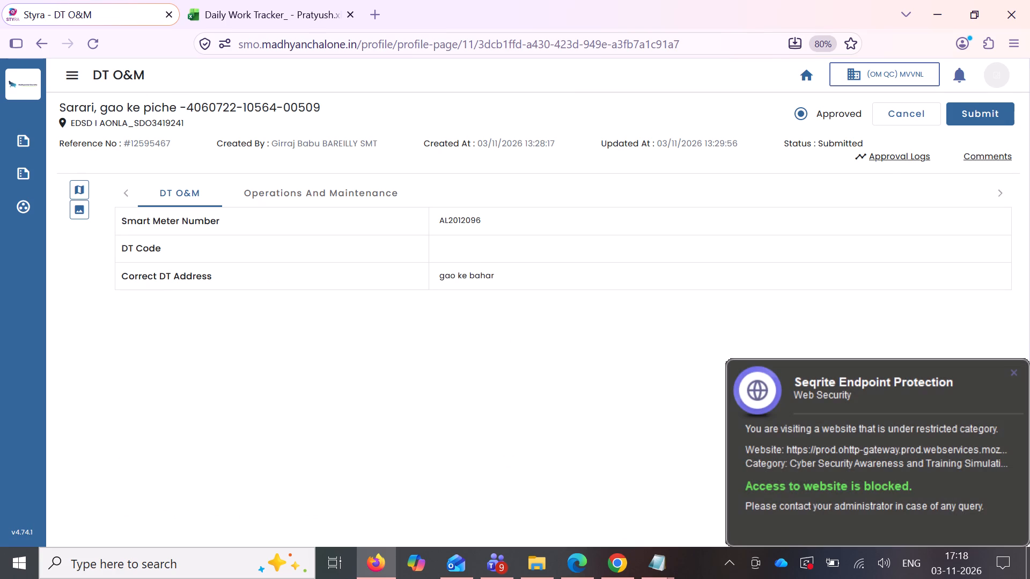
left_click(996, 114)
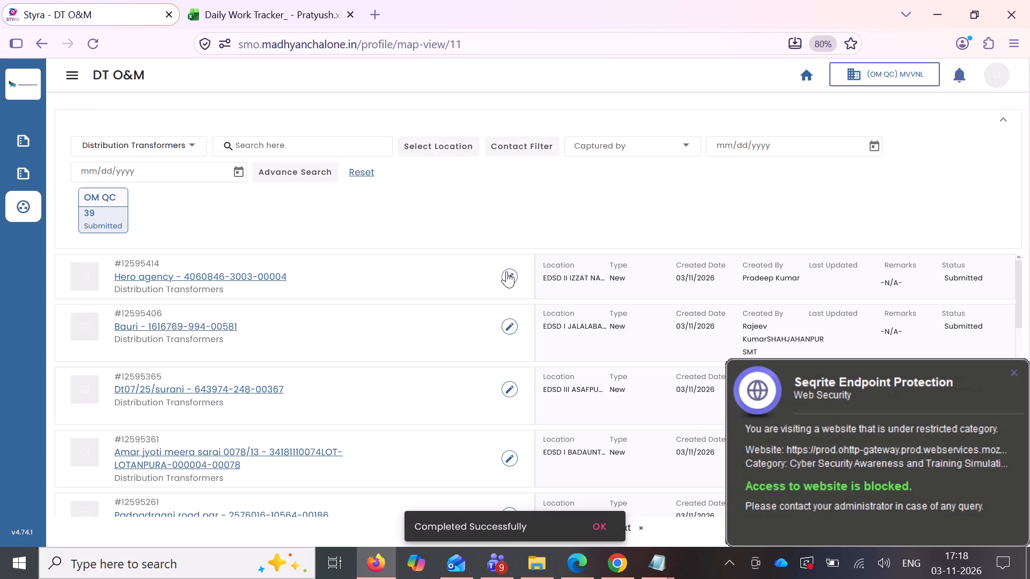
left_click(511, 278)
left_click(982, 108)
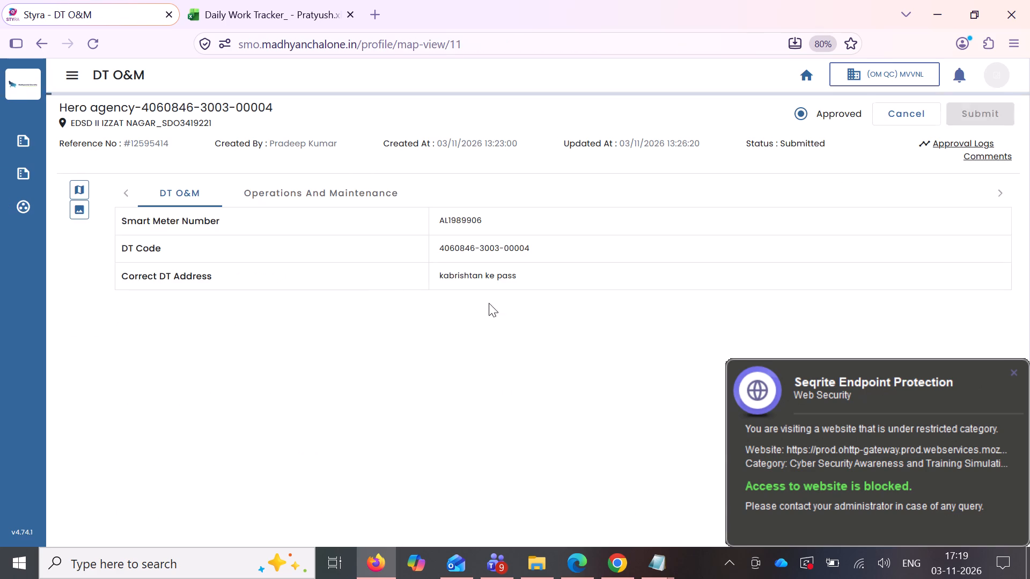
Submit distribution transformer records #12595406, #12595365 and #12595361 as approved.
left_click(512, 284)
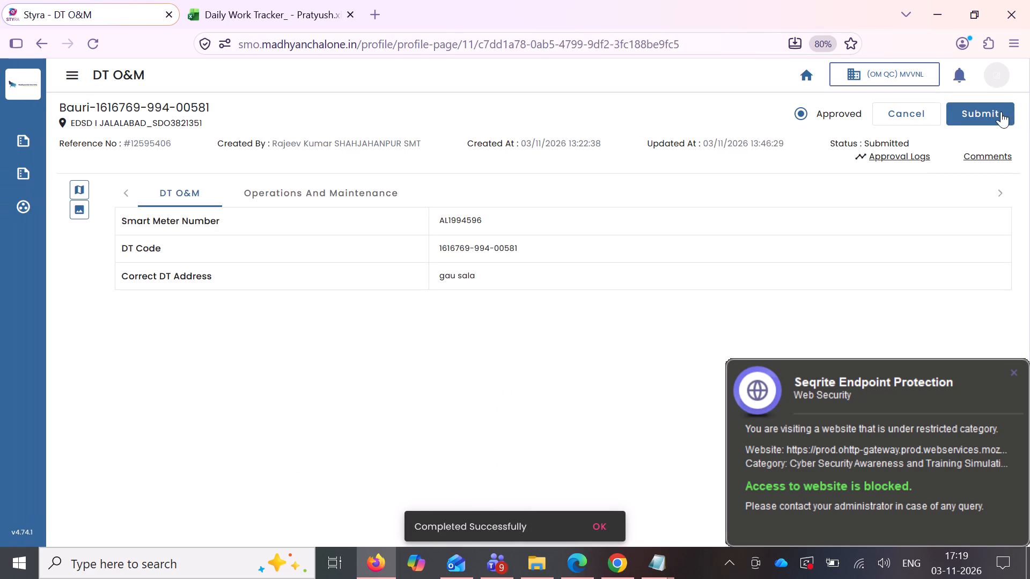
left_click(998, 112)
left_click(510, 276)
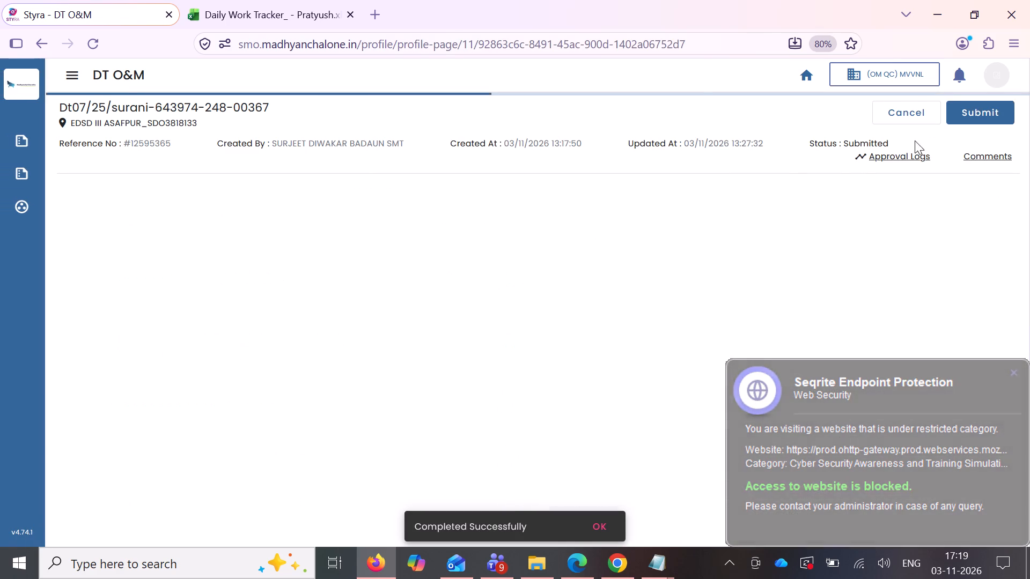
left_click(981, 114)
left_click(511, 280)
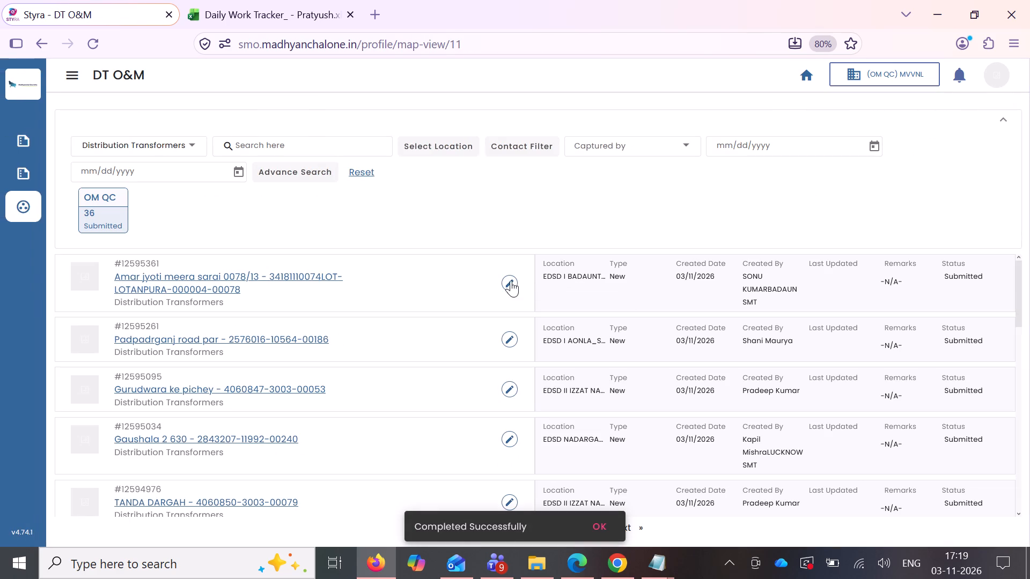
left_click(989, 122)
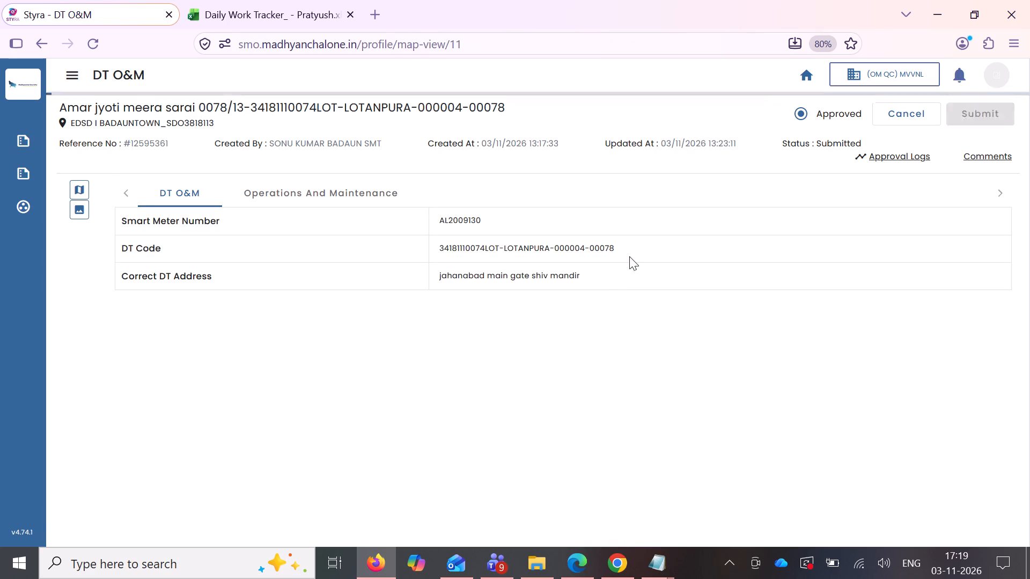
Submit distribution transformer records #12595261, #12595095 and #12595034 as approved.
left_click(505, 272)
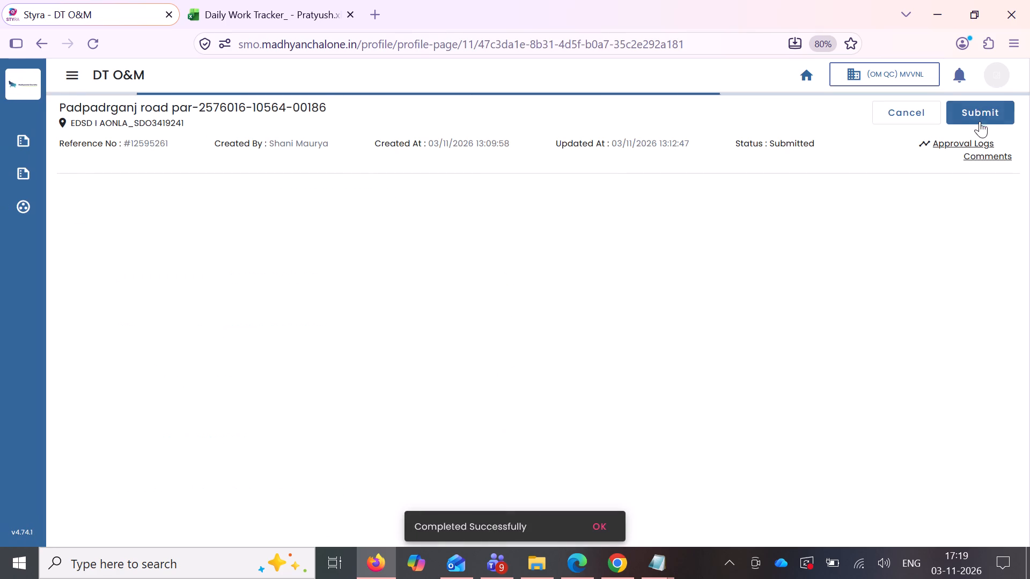
left_click(980, 117)
left_click(510, 276)
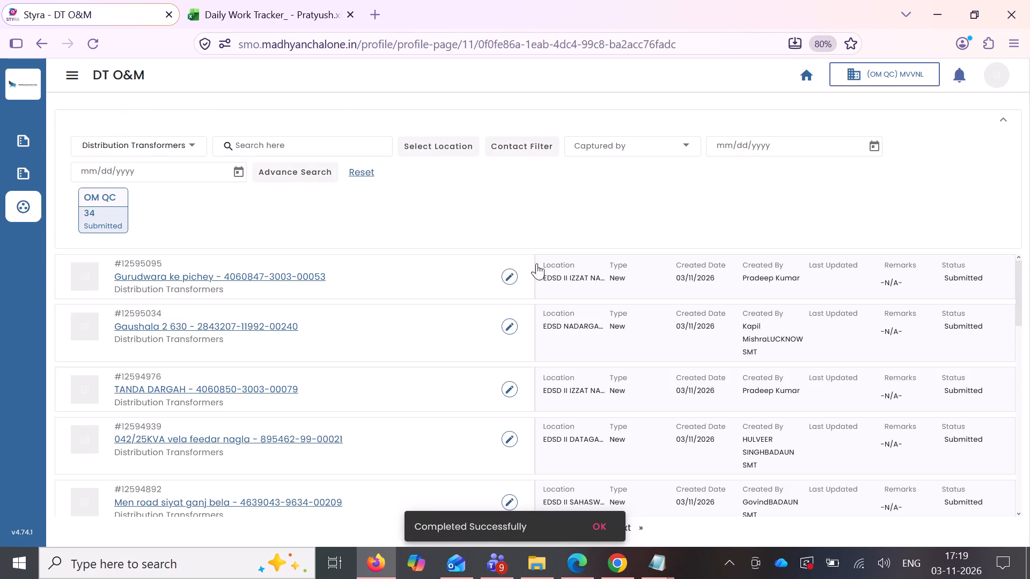
left_click(961, 118)
left_click(497, 280)
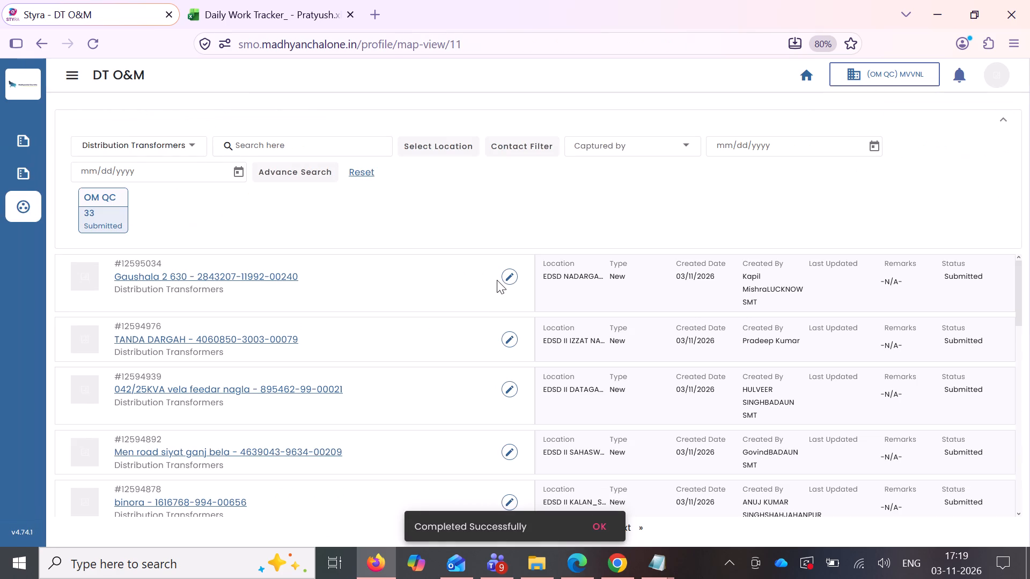
left_click(504, 280)
left_click(991, 114)
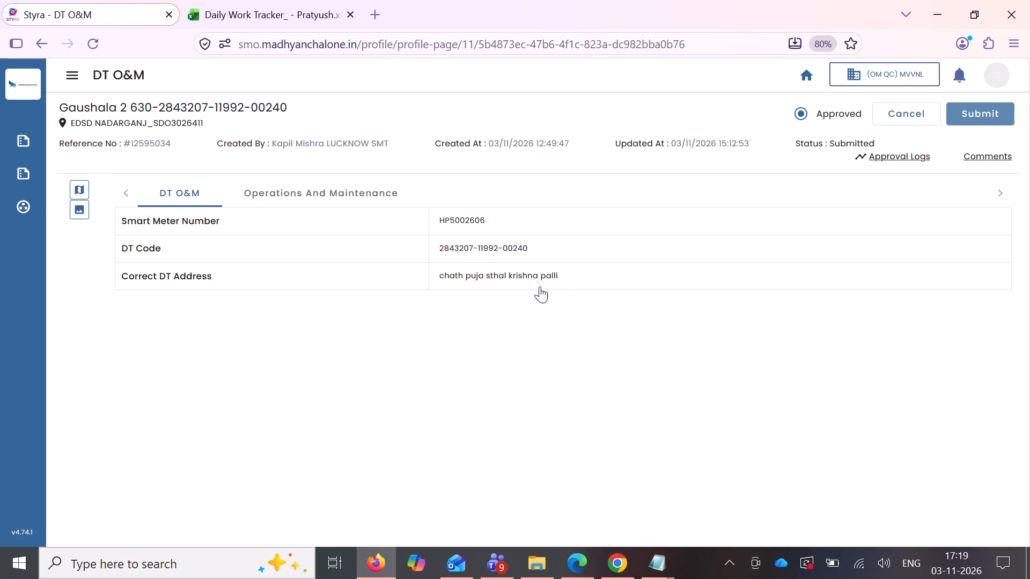
Submit distribution transformer records #12594976 and #12594939 as approved.
left_click(512, 275)
left_click(988, 110)
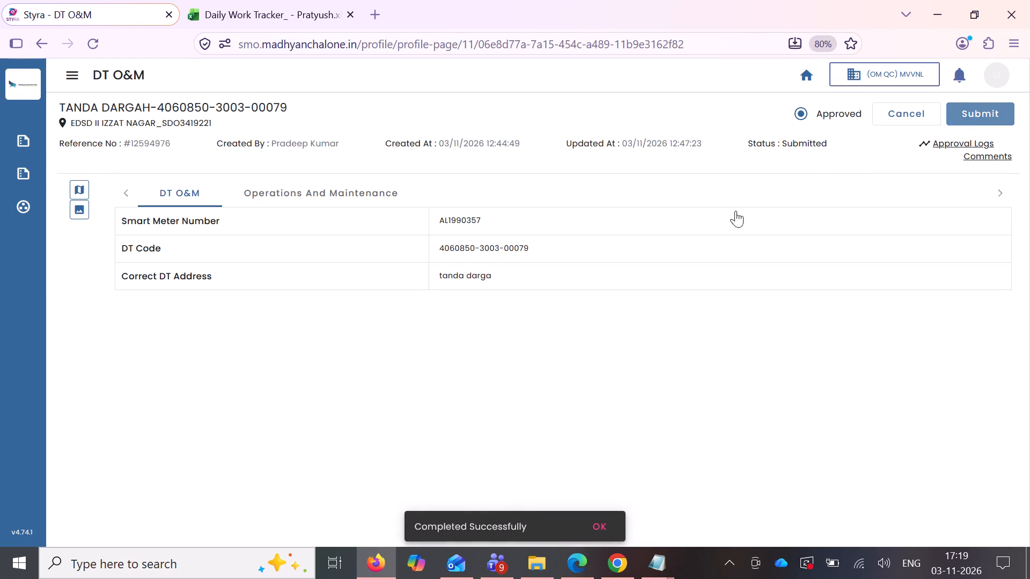
left_click(509, 283)
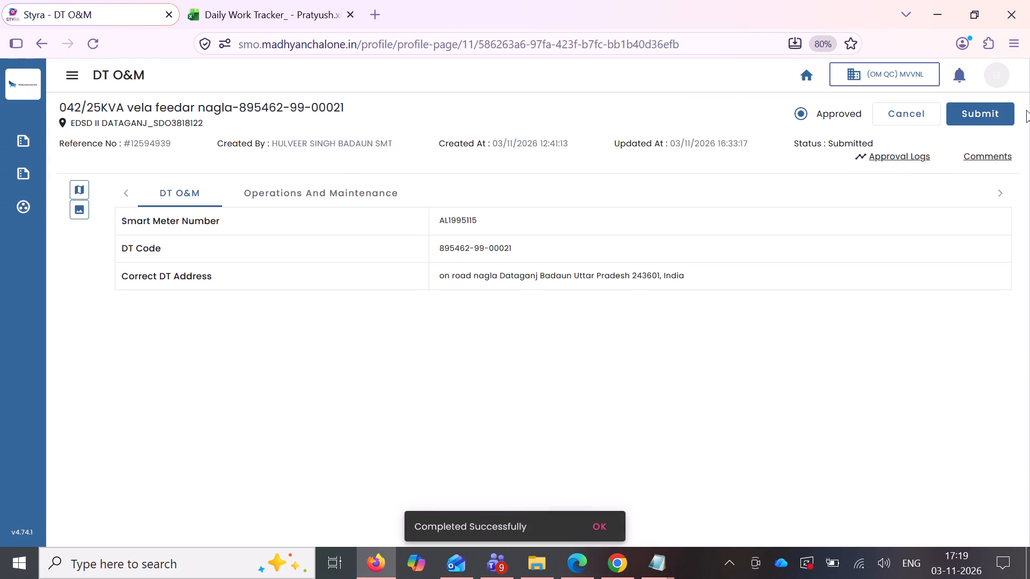
left_click(999, 110)
Submit distribution transformer records #12594892, #12594878 and #12594848 as approved.
left_click(507, 274)
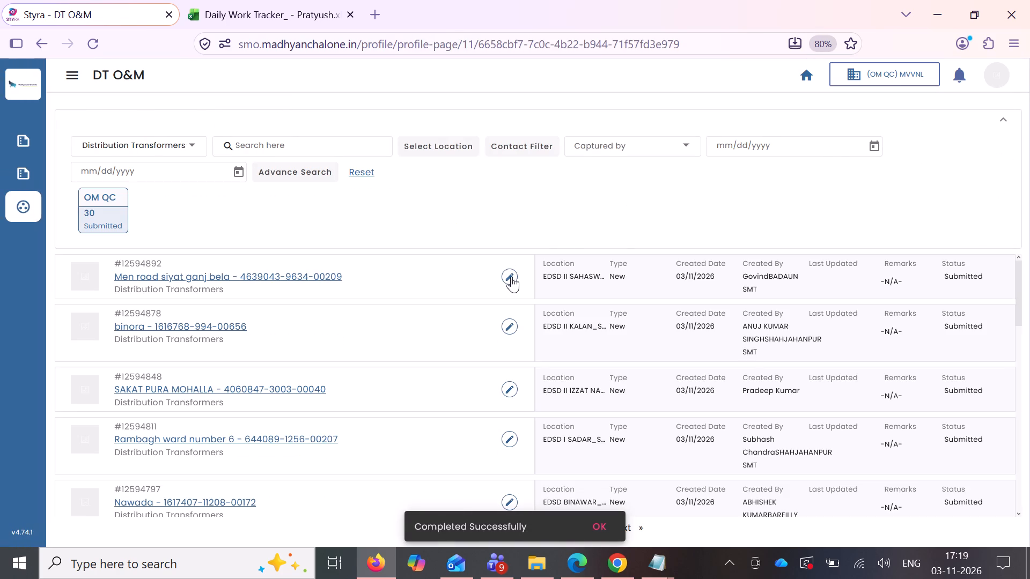
left_click(974, 112)
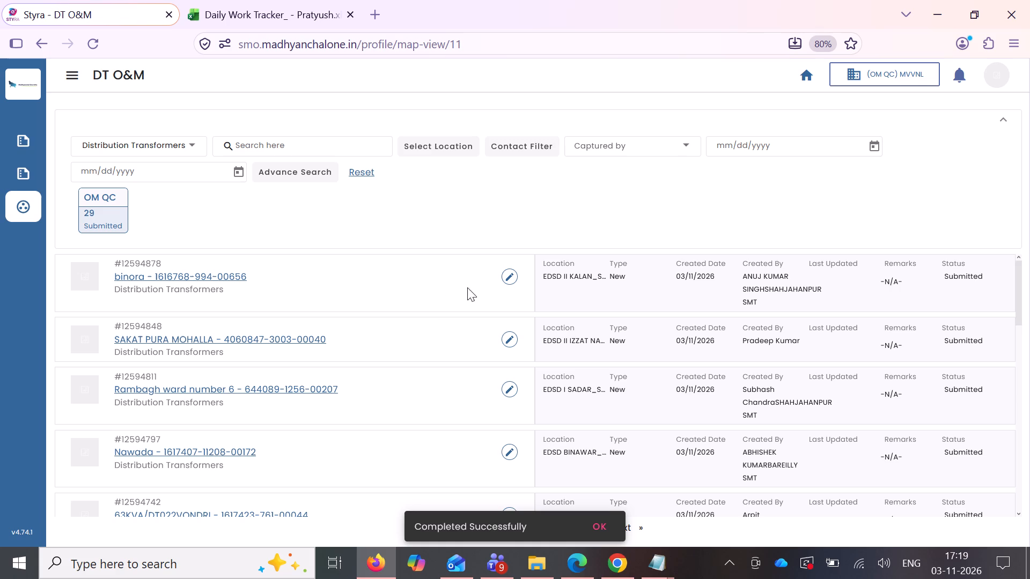
left_click(488, 285)
left_click(499, 281)
left_click(503, 278)
left_click(507, 278)
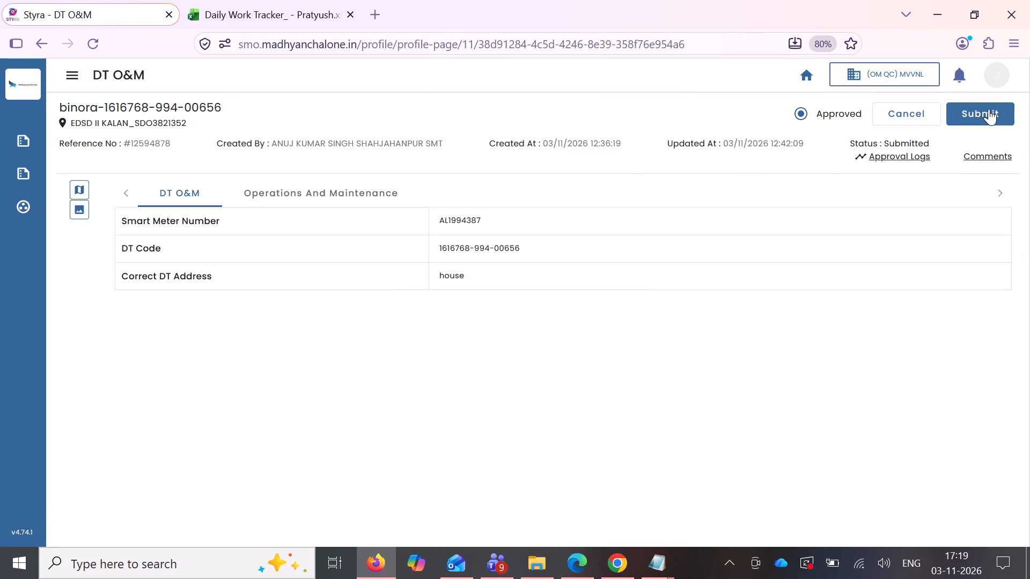
left_click(989, 109)
left_click(517, 279)
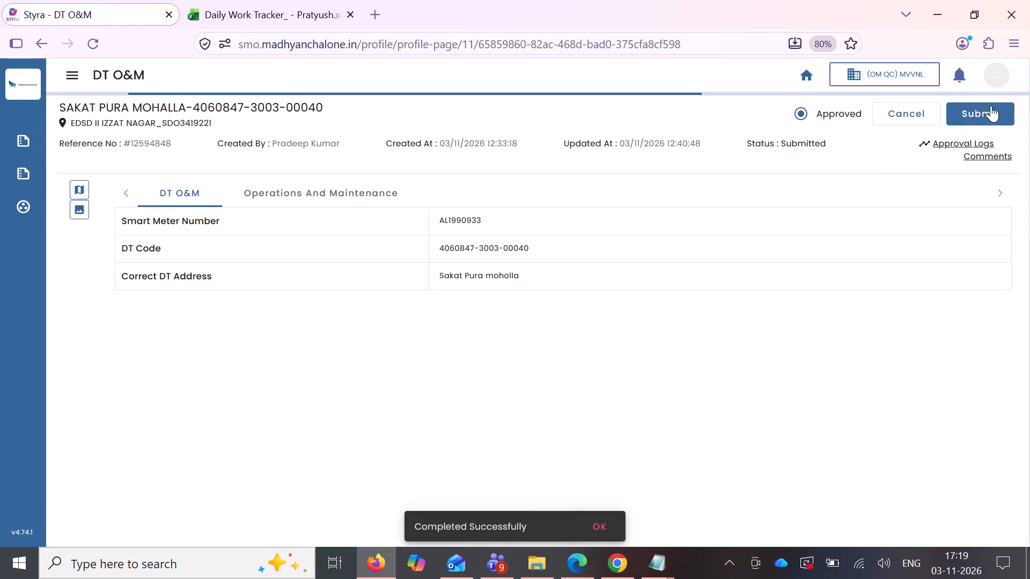
left_click(991, 106)
Submit distribution transformer records #12594811, #12594797 and #12594742 as approved.
left_click(516, 277)
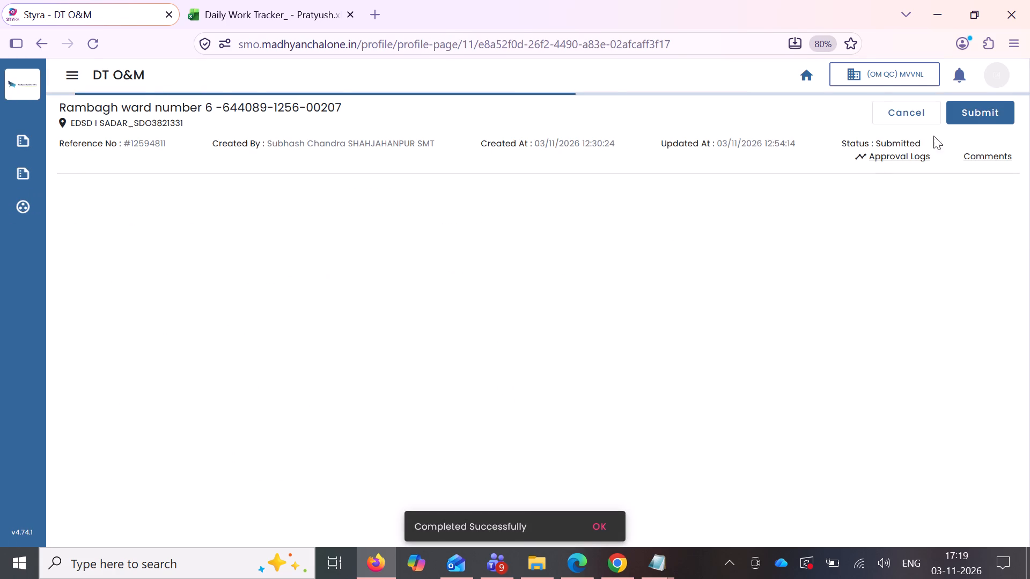
left_click(994, 117)
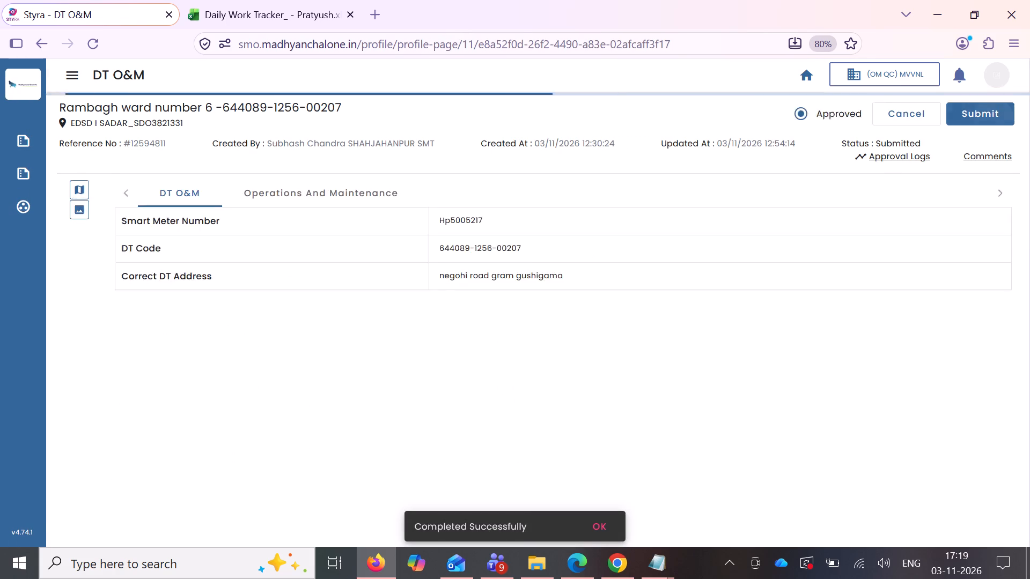
left_click(509, 274)
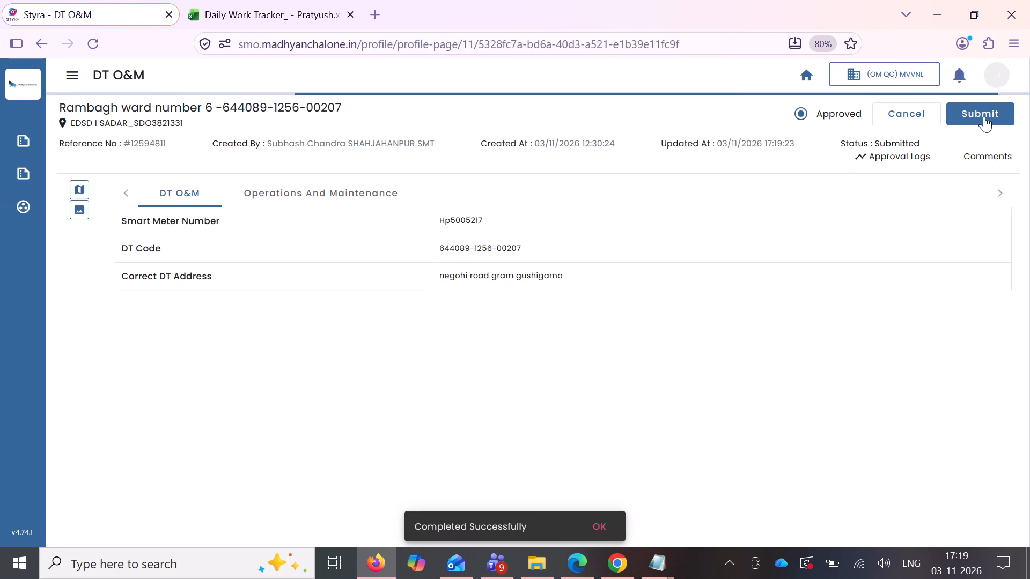
left_click(988, 112)
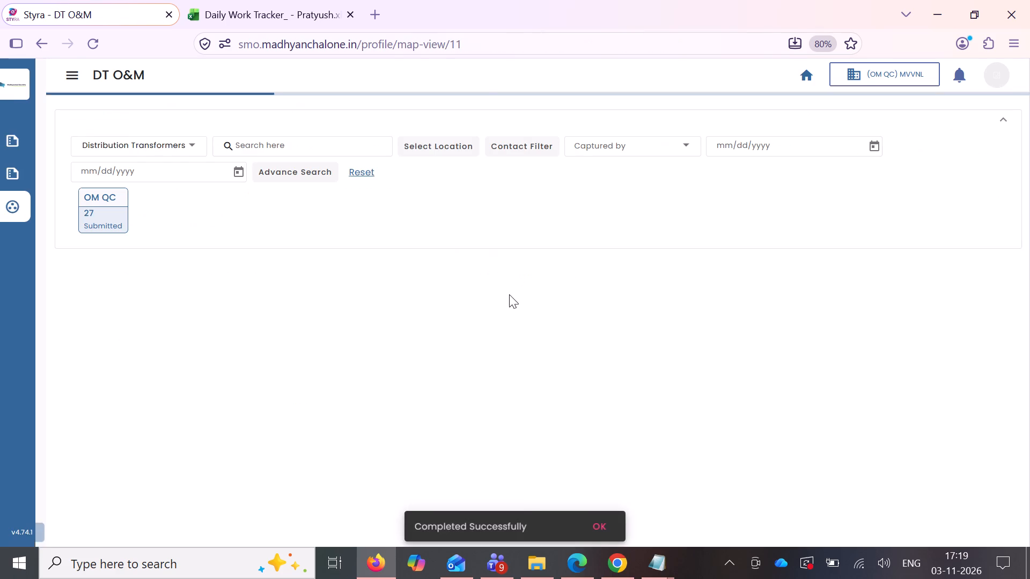
left_click(514, 274)
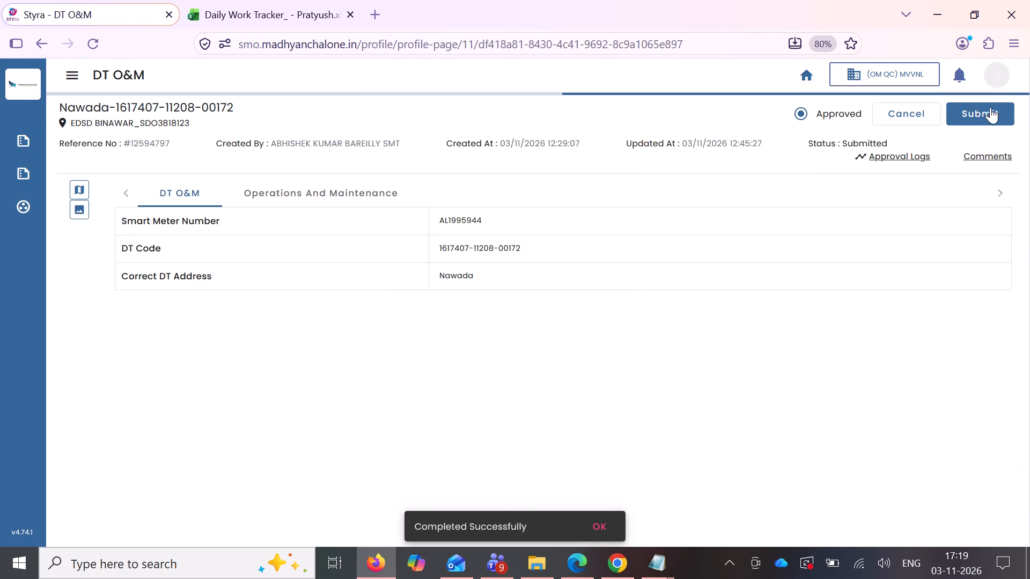
left_click(990, 107)
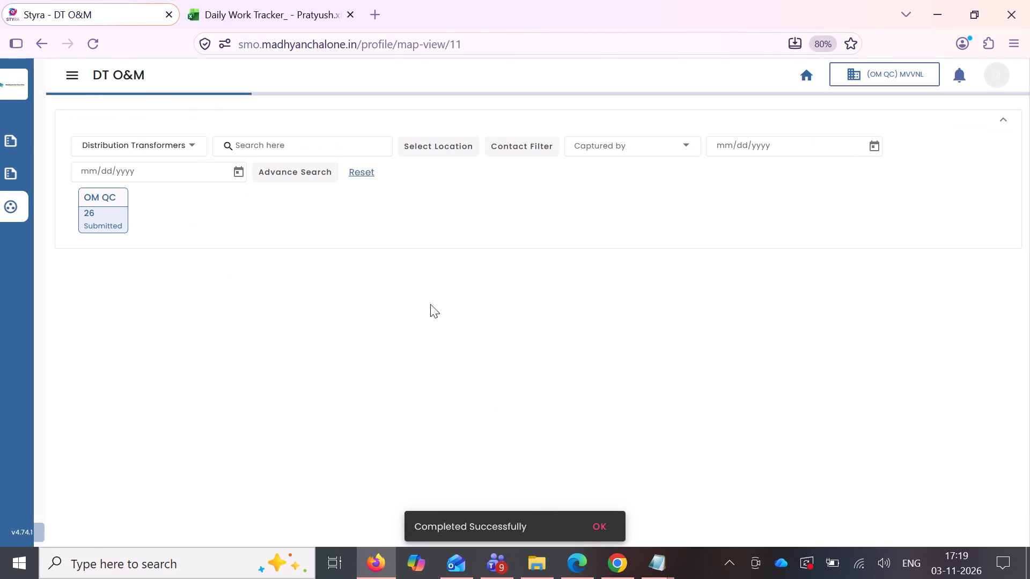
left_click(510, 283)
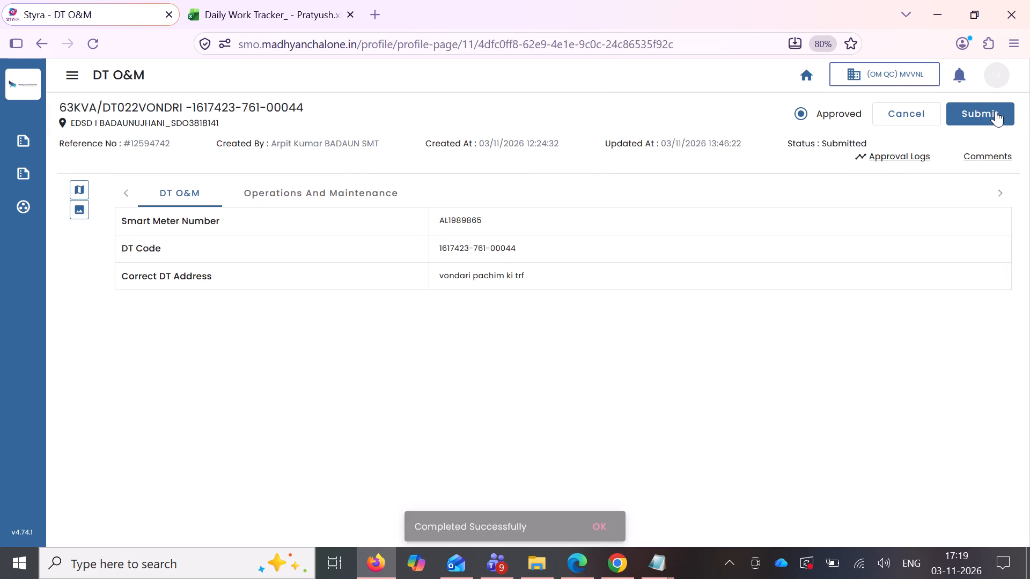
left_click(990, 109)
Submit distribution transformer records #12594684, #12594612 and #12594560 as approved.
left_click(511, 282)
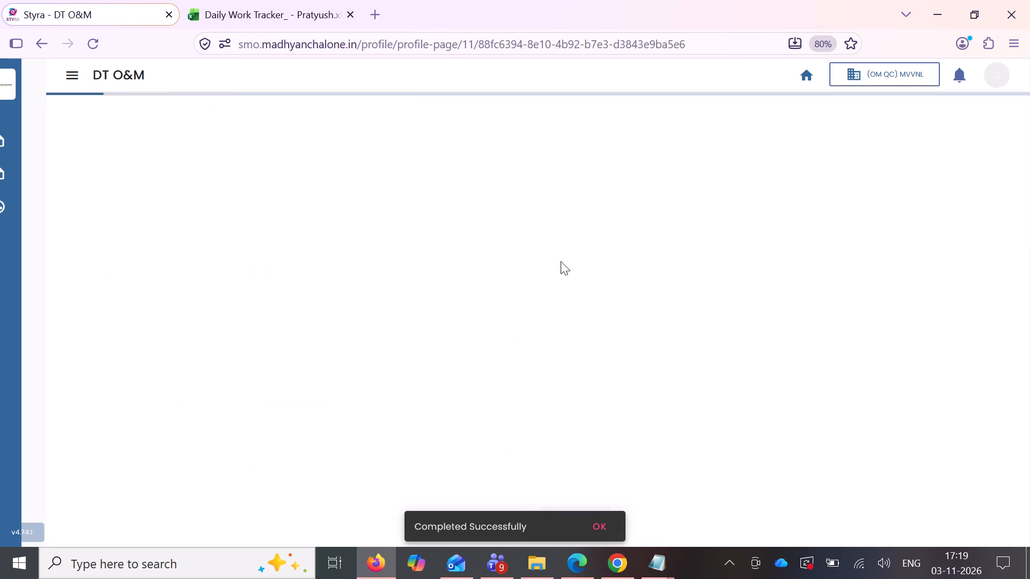
left_click(983, 108)
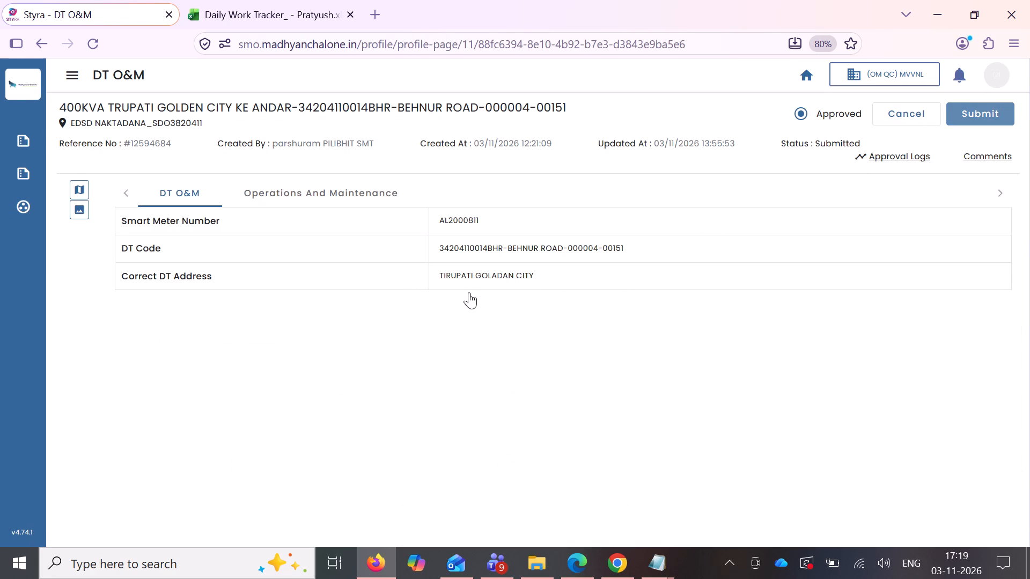
left_click(514, 280)
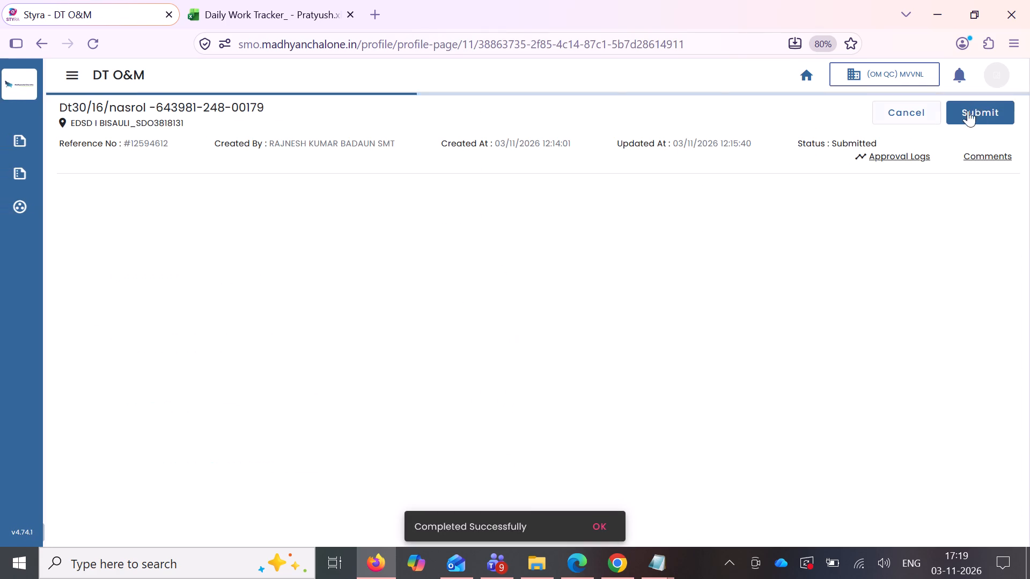
left_click(983, 106)
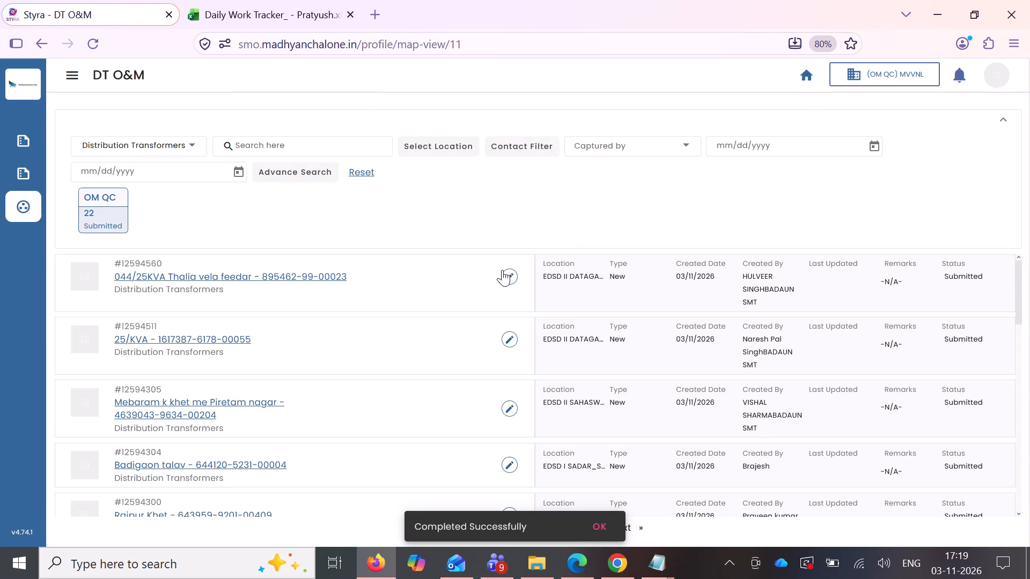
left_click(503, 270)
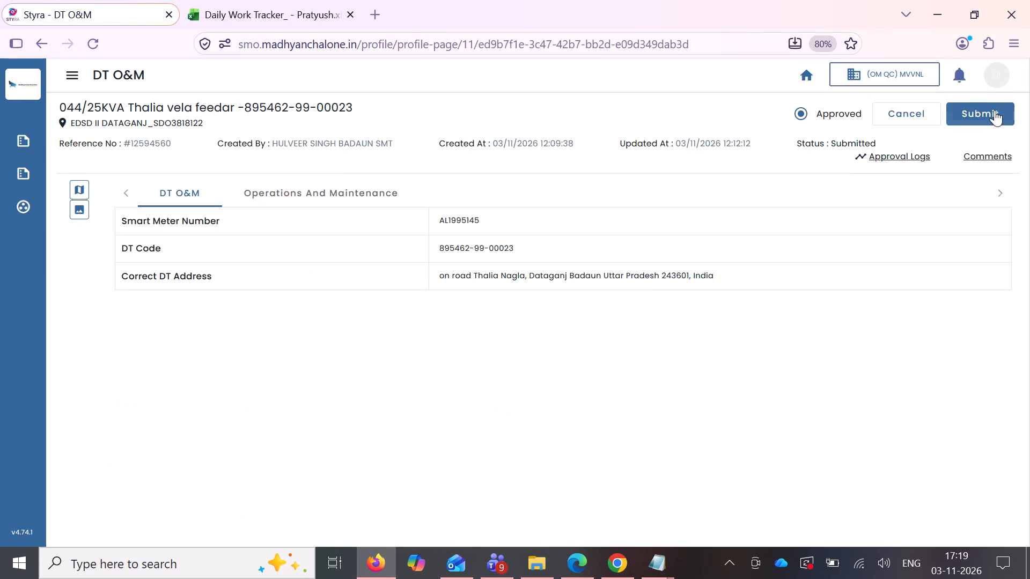
left_click(995, 110)
Submit distribution transformer records #12594511, #12594305 and #12594304 as approved.
left_click(517, 277)
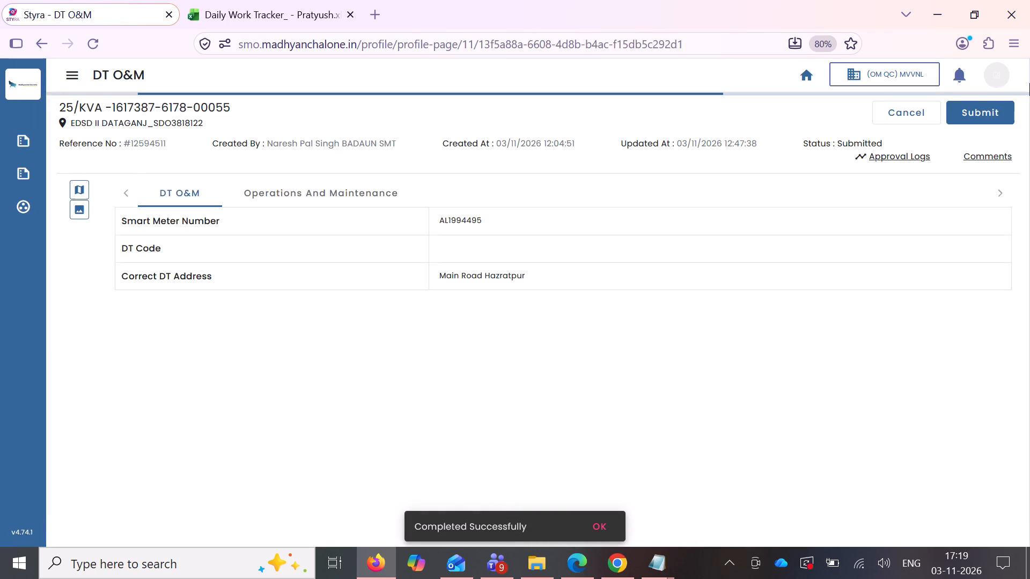
left_click(992, 116)
left_click(513, 280)
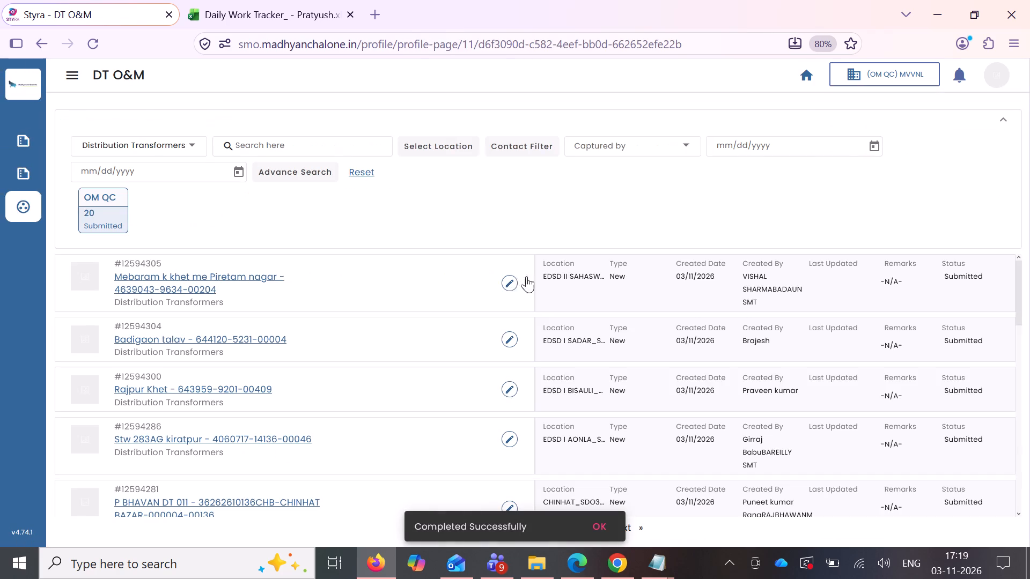
left_click(987, 107)
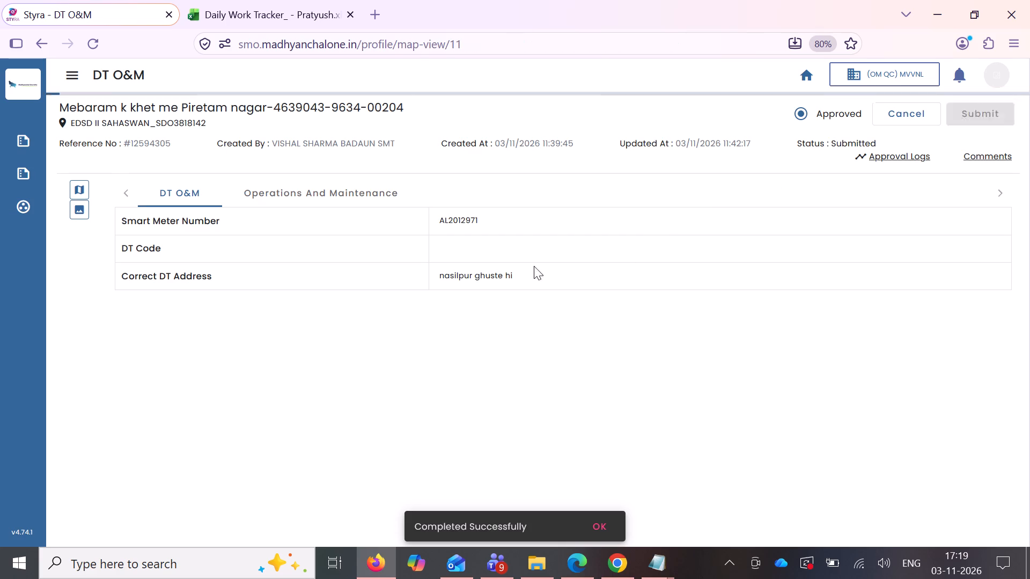
left_click(514, 280)
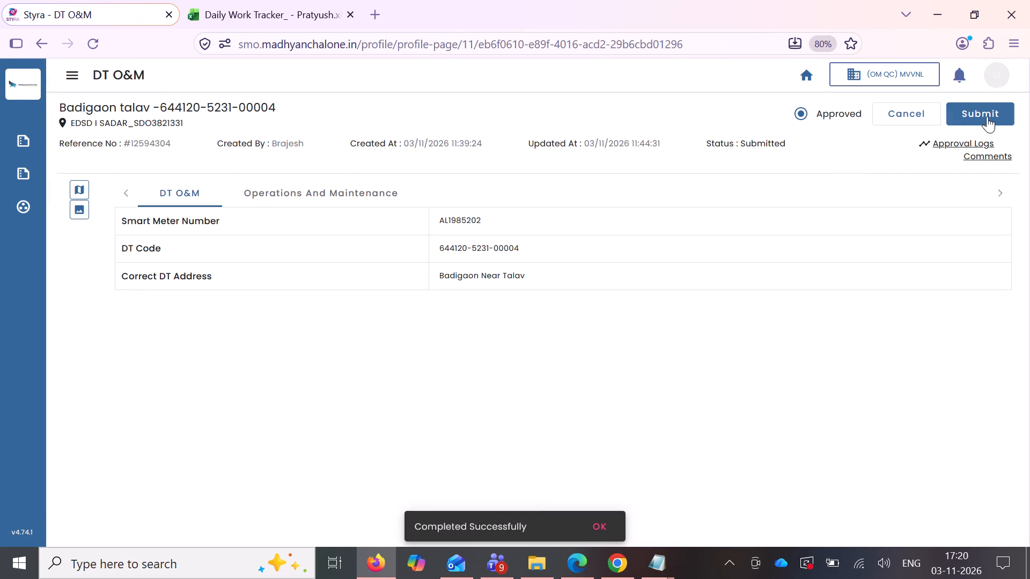
left_click(987, 116)
Submit distribution transformer records #12594300, #12594286 and #12594281 as approved.
left_click(504, 281)
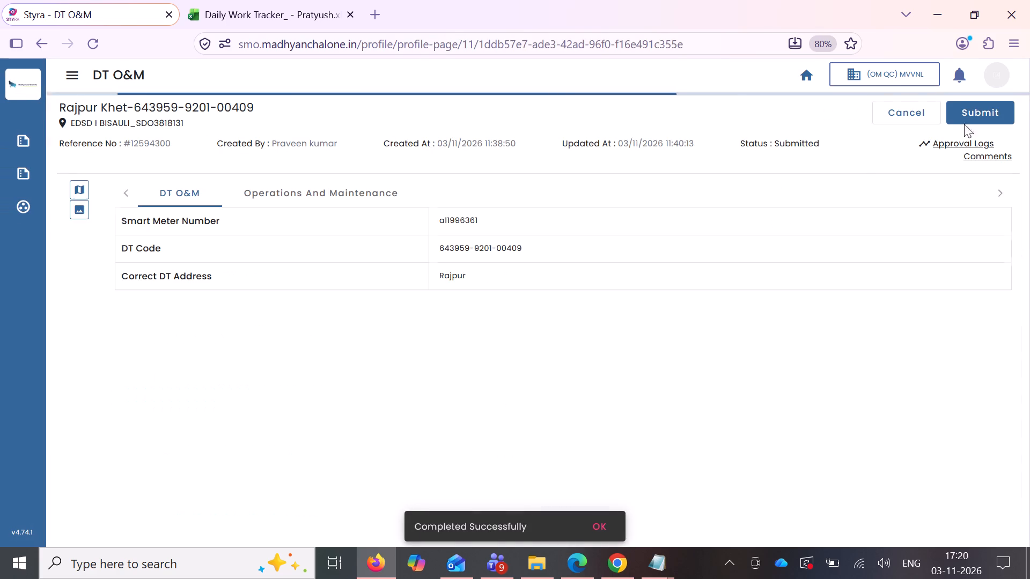
left_click(998, 115)
left_click(519, 276)
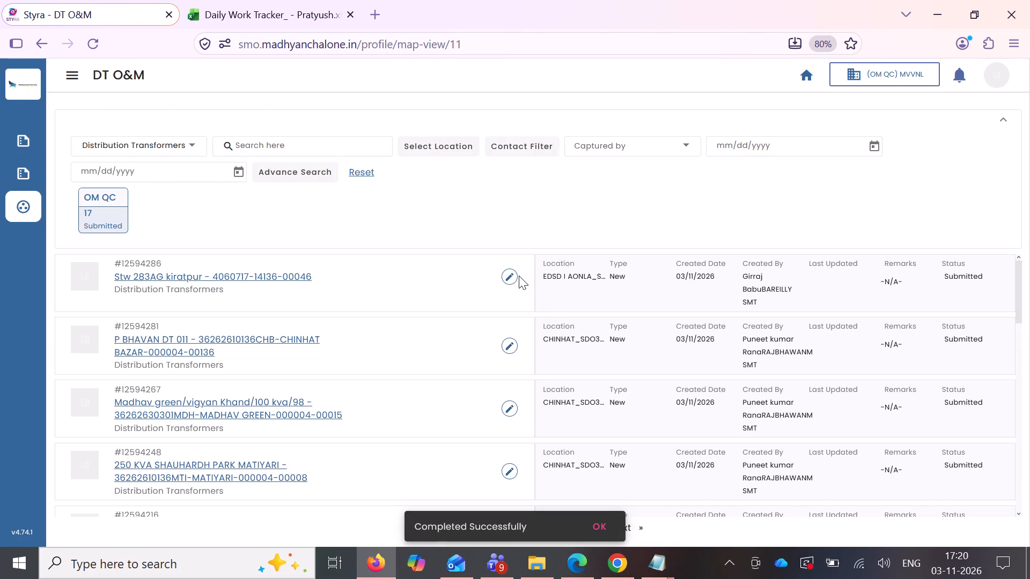
left_click(516, 276)
left_click(996, 111)
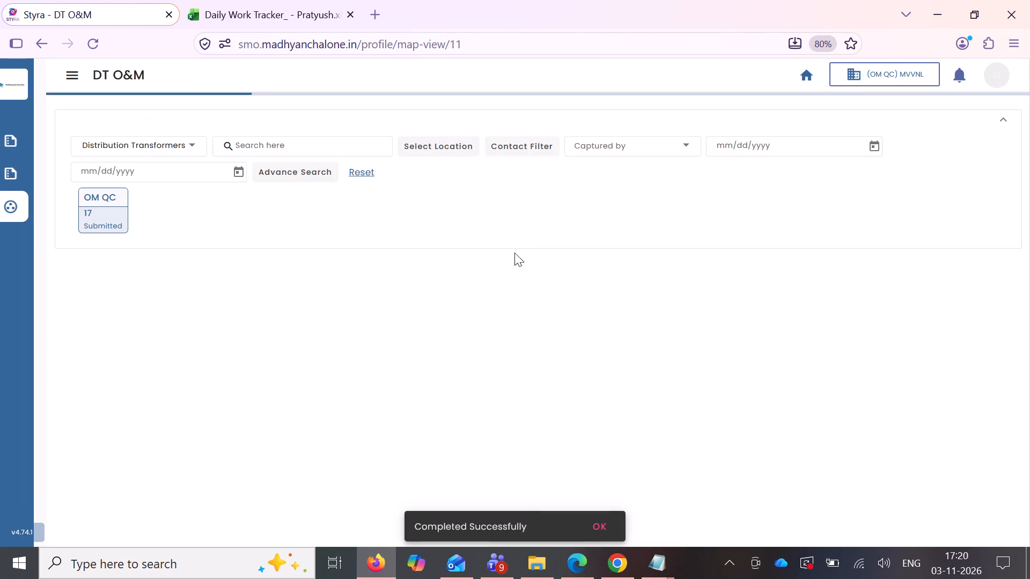
left_click(506, 281)
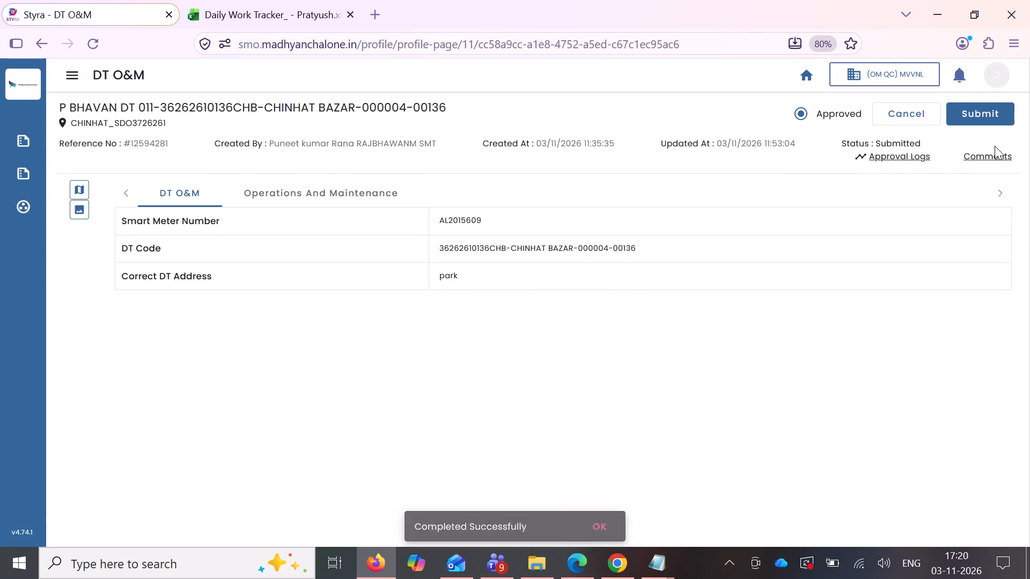
left_click(997, 132)
left_click(997, 123)
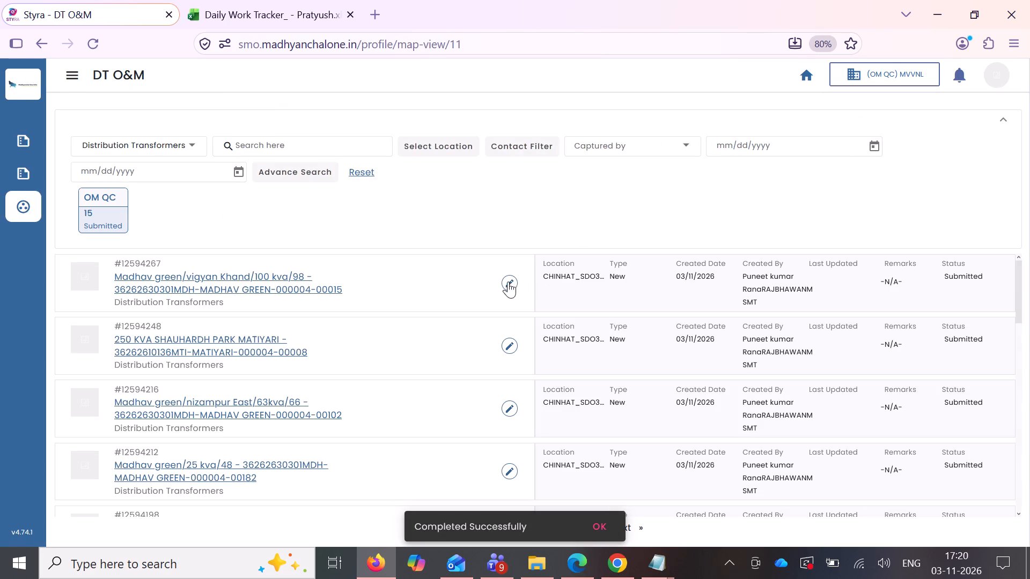
Submit distribution transformer records #12594267, #12594248 and #12594216 as approved.
left_click(508, 281)
left_click(989, 121)
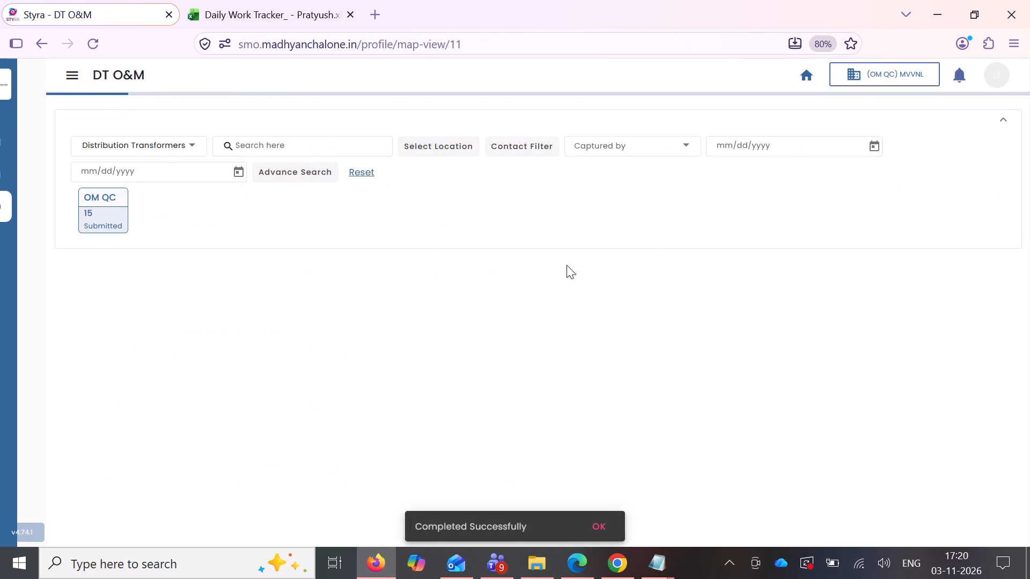
left_click(517, 280)
left_click(979, 119)
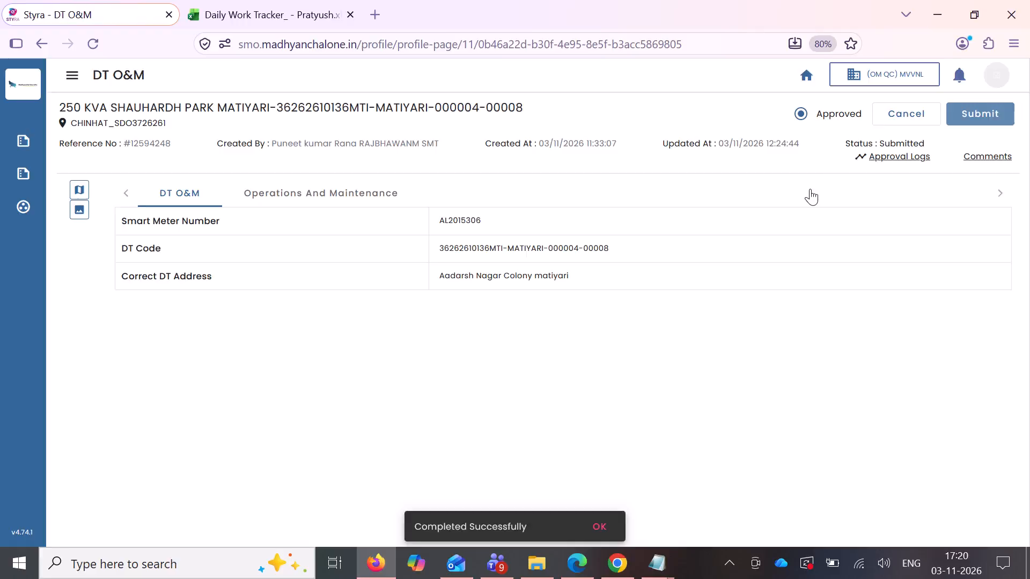
left_click(507, 283)
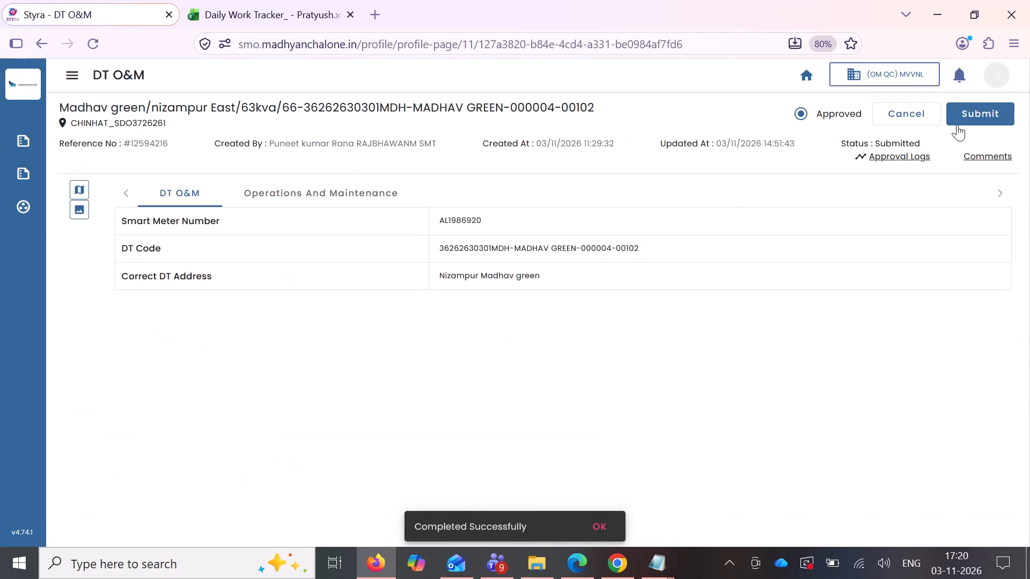
left_click(959, 123)
Submit distribution transformer records #12594212 and #12594198 as approved.
left_click(512, 288)
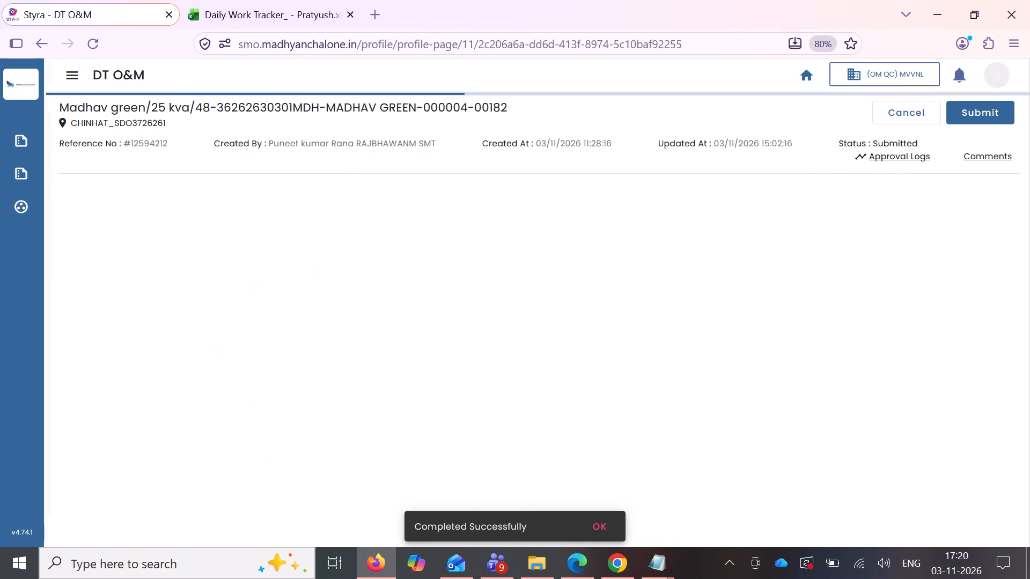
left_click(955, 114)
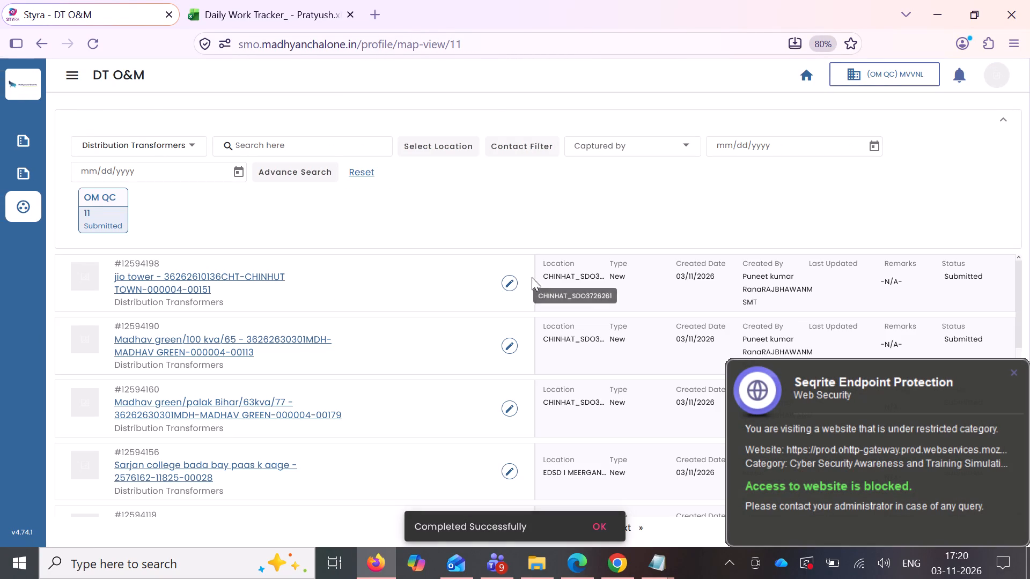
left_click(518, 279)
left_click(519, 281)
left_click(518, 280)
left_click(514, 281)
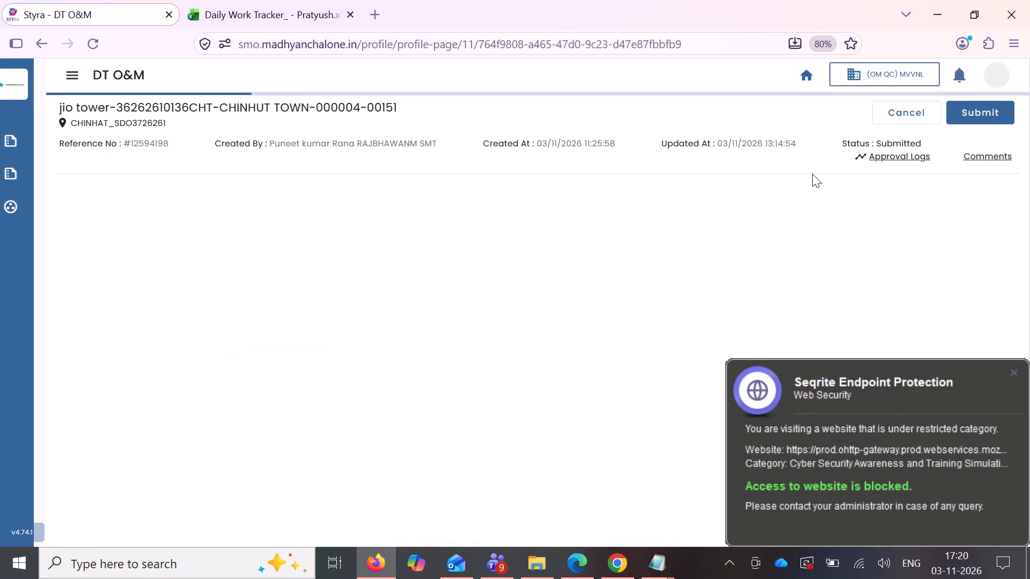
left_click(985, 123)
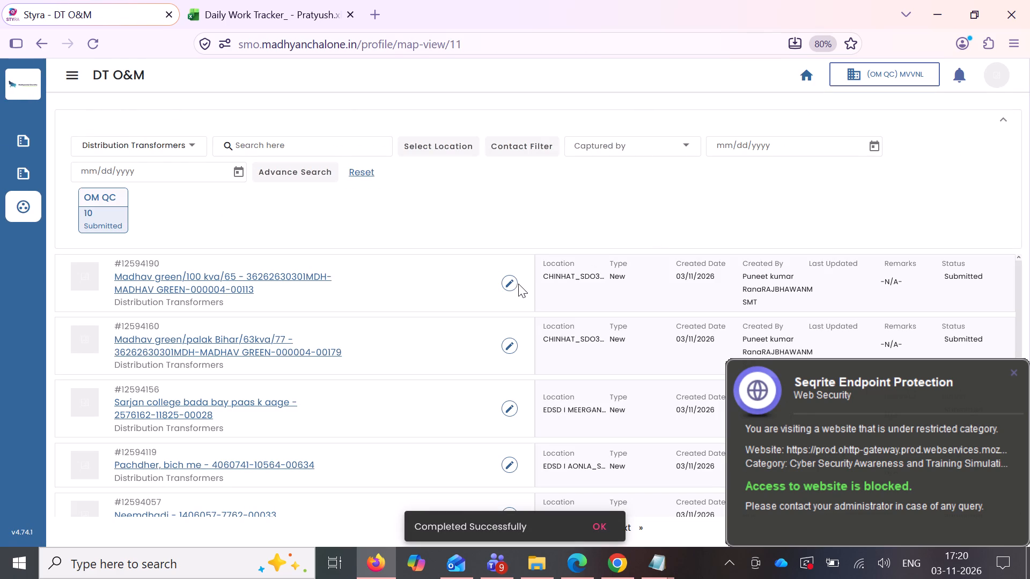
Submit distribution transformer records #12594190 and #12594160 as approved.
left_click(518, 284)
left_click(516, 283)
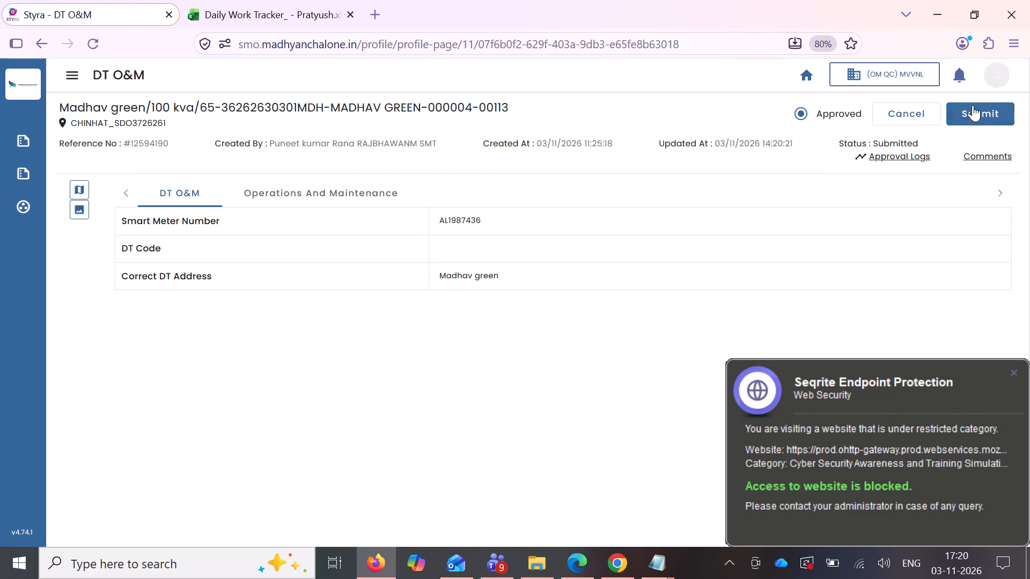
left_click(972, 106)
left_click(513, 281)
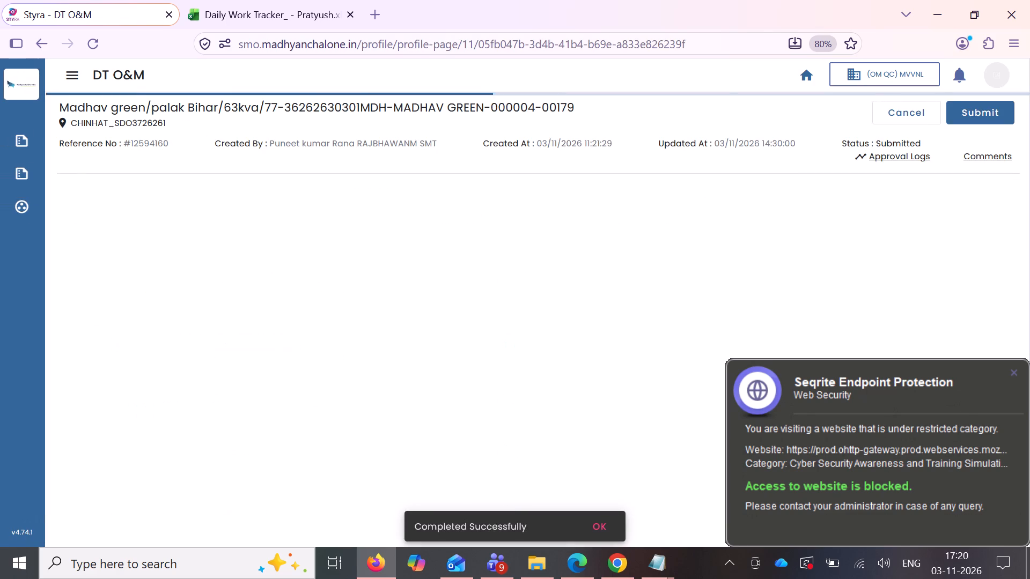
left_click(961, 112)
Submit distribution transformer records #12594156 and #12594119 as approved.
left_click(508, 286)
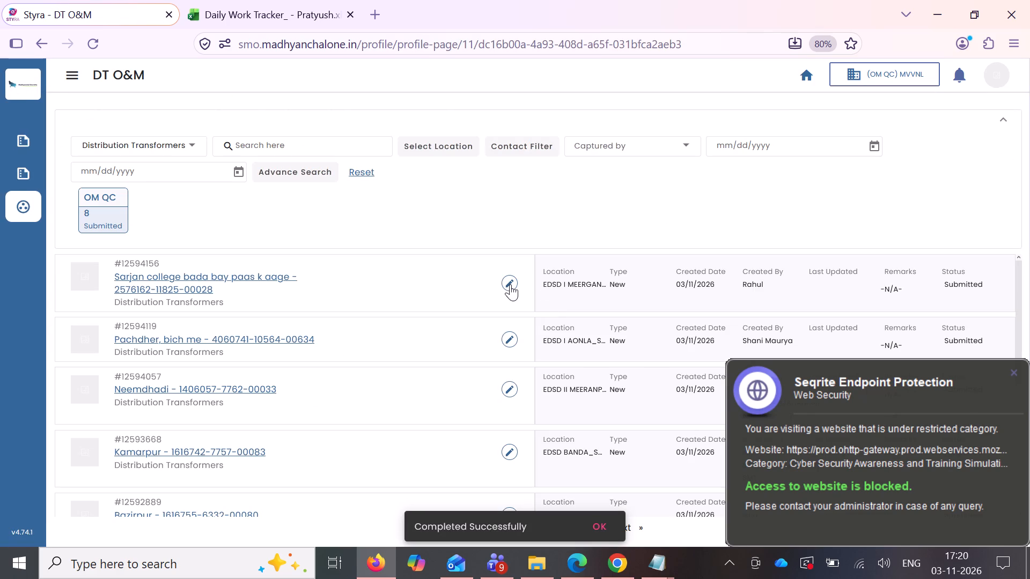
left_click(954, 114)
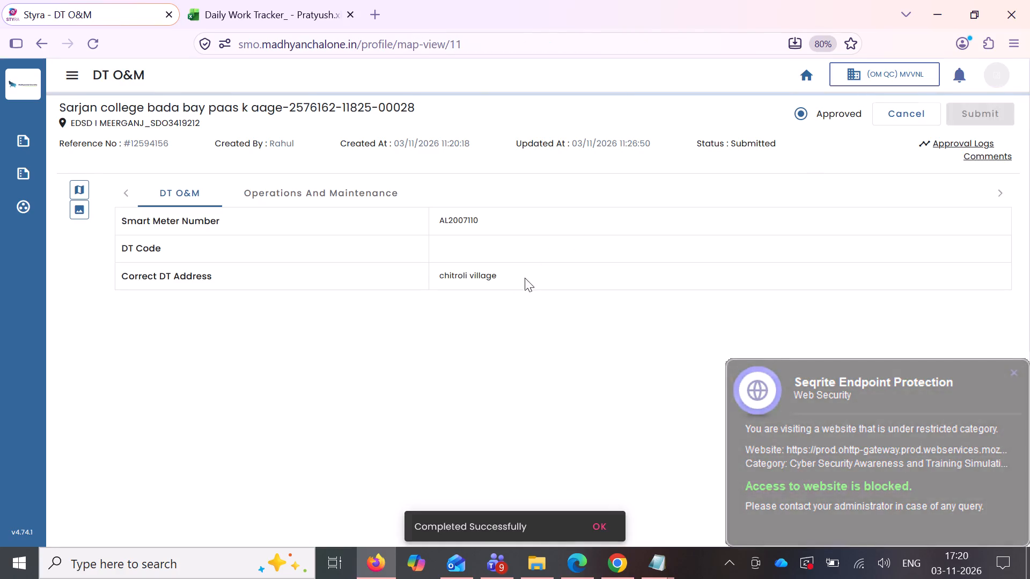
left_click(512, 285)
left_click(514, 278)
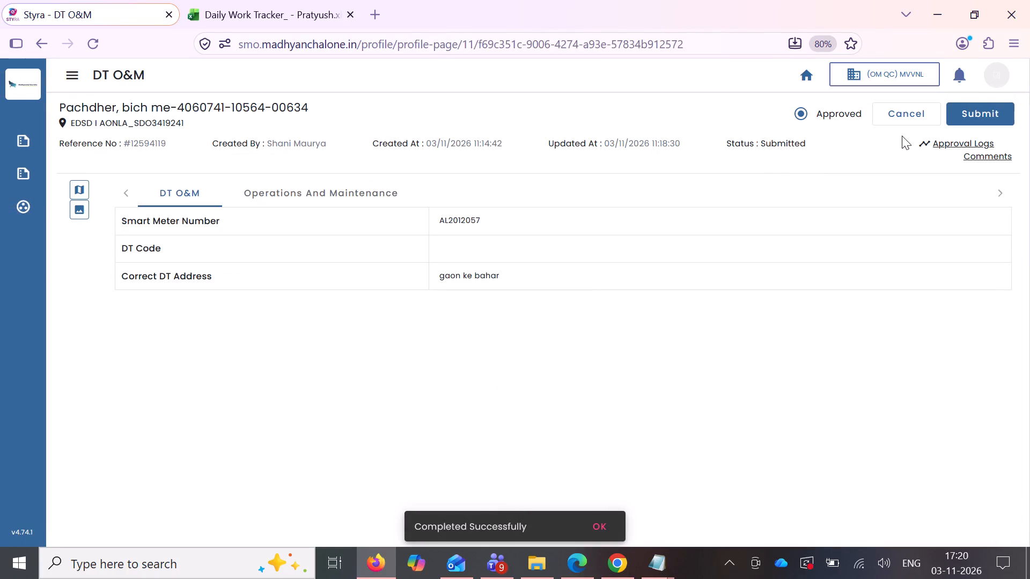
left_click(942, 120)
left_click(939, 122)
left_click(953, 114)
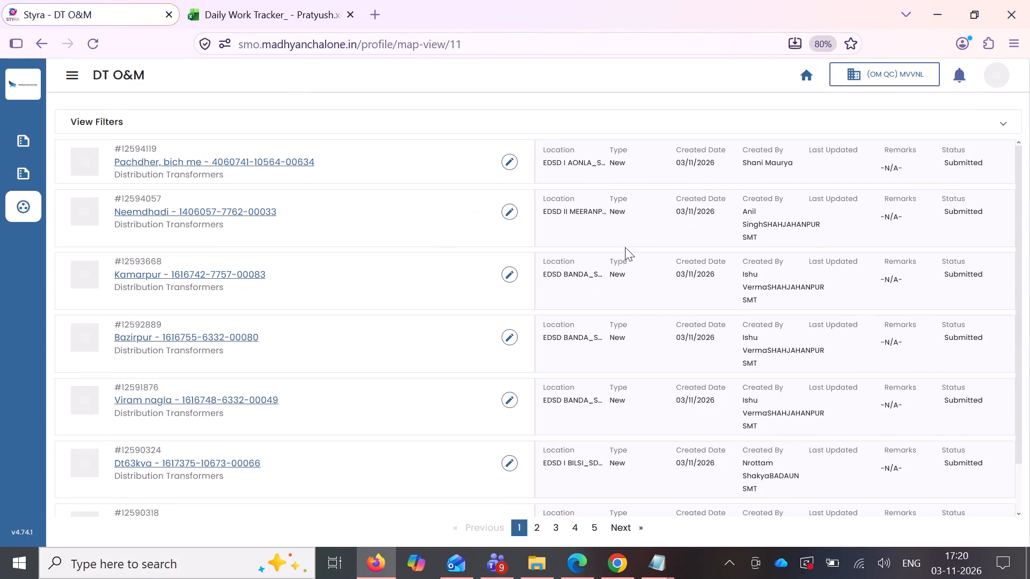
left_click(516, 160)
left_click_drag(995, 114, 989, 115)
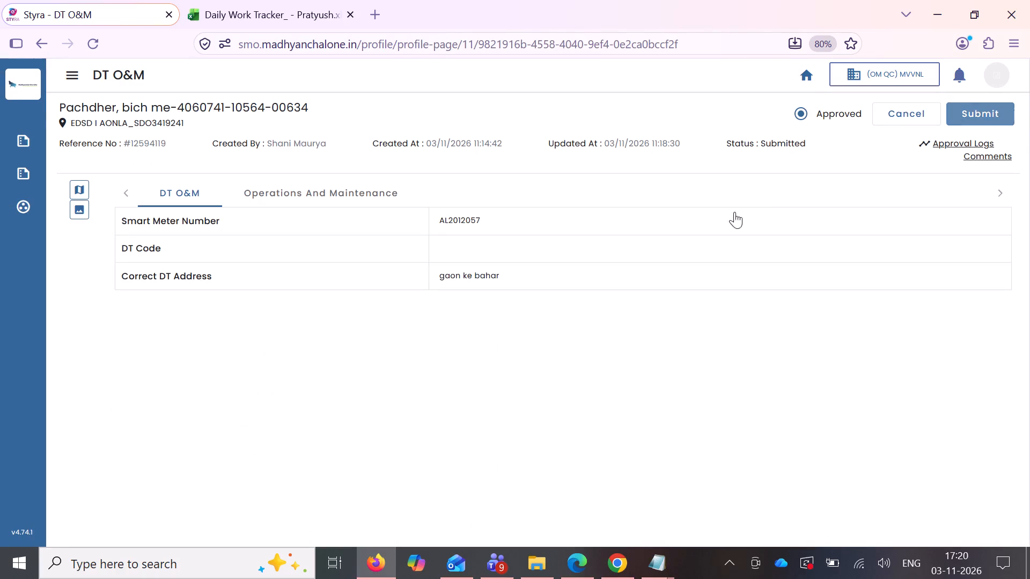
Submit distribution transformer records #12594057 and #12593668 as approved.
left_click(512, 274)
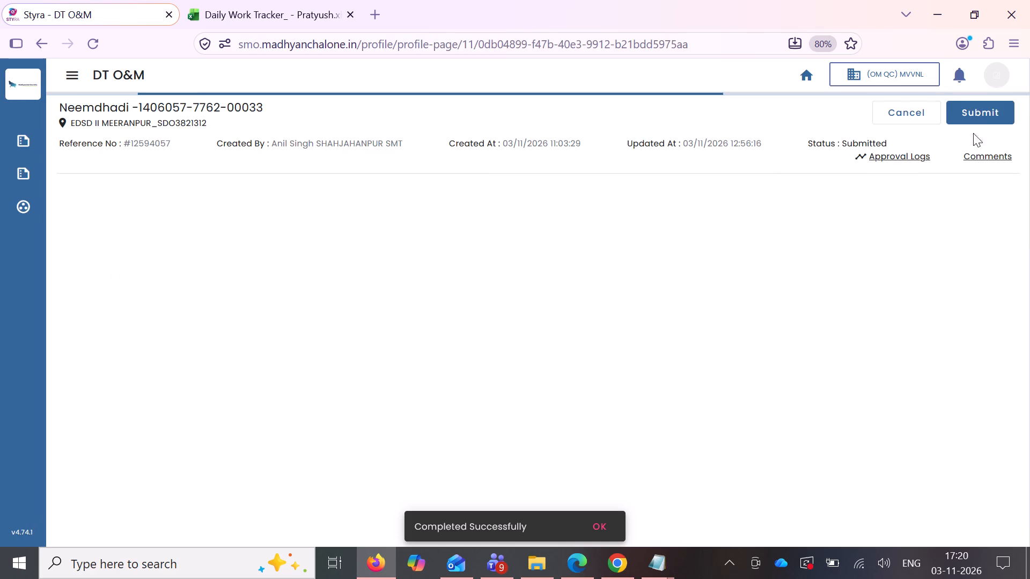
left_click(988, 109)
left_click(499, 275)
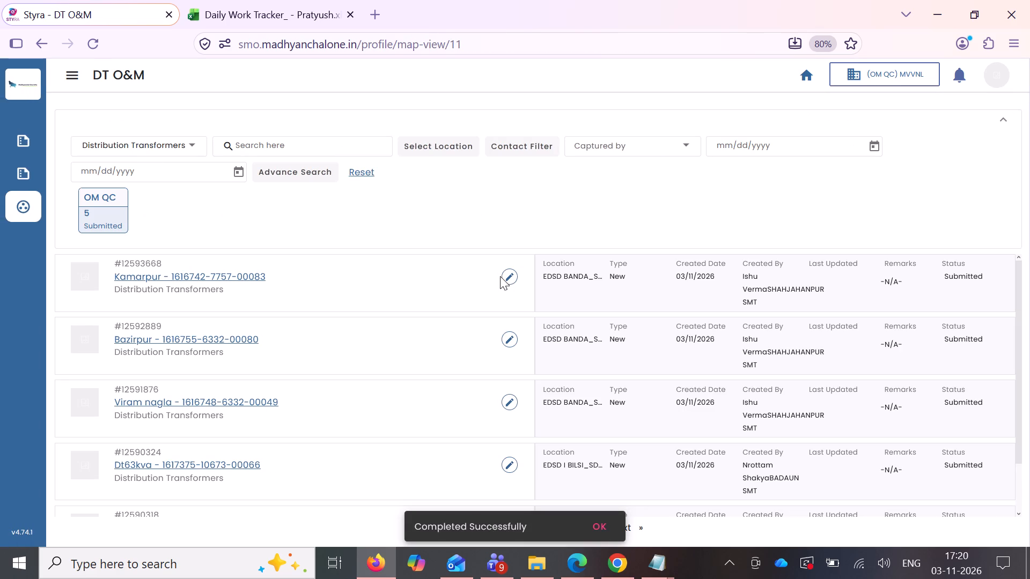
left_click(509, 276)
left_click(984, 114)
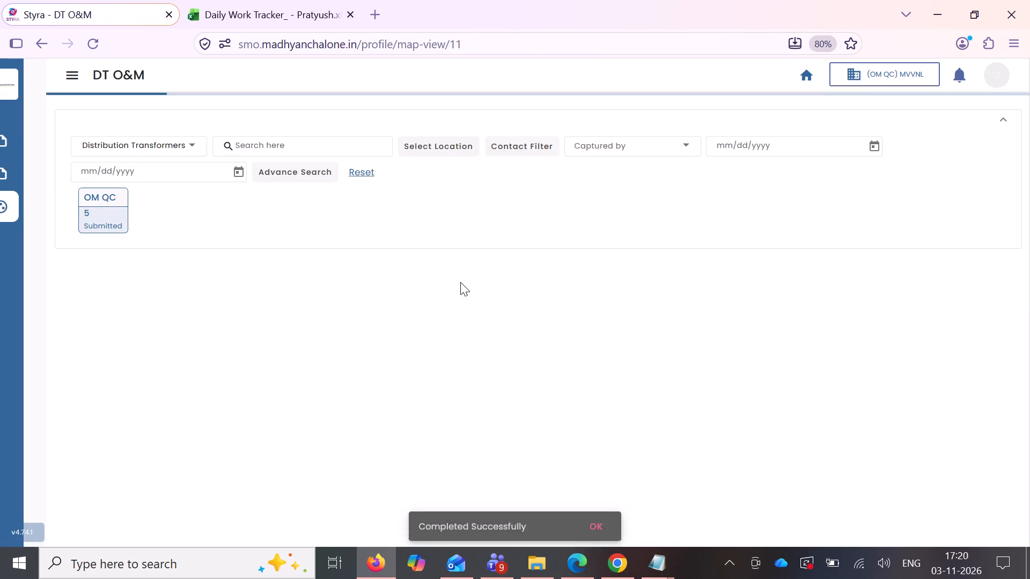
Submit distribution transformer records #12592889 and #12591876 as approved.
left_click(509, 277)
left_click(991, 123)
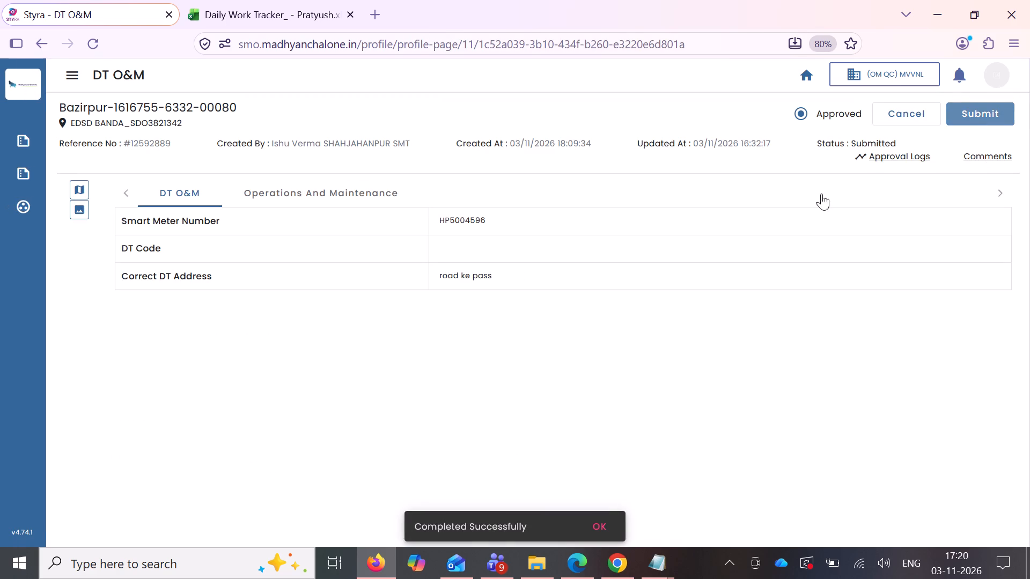
left_click(525, 279)
left_click(515, 277)
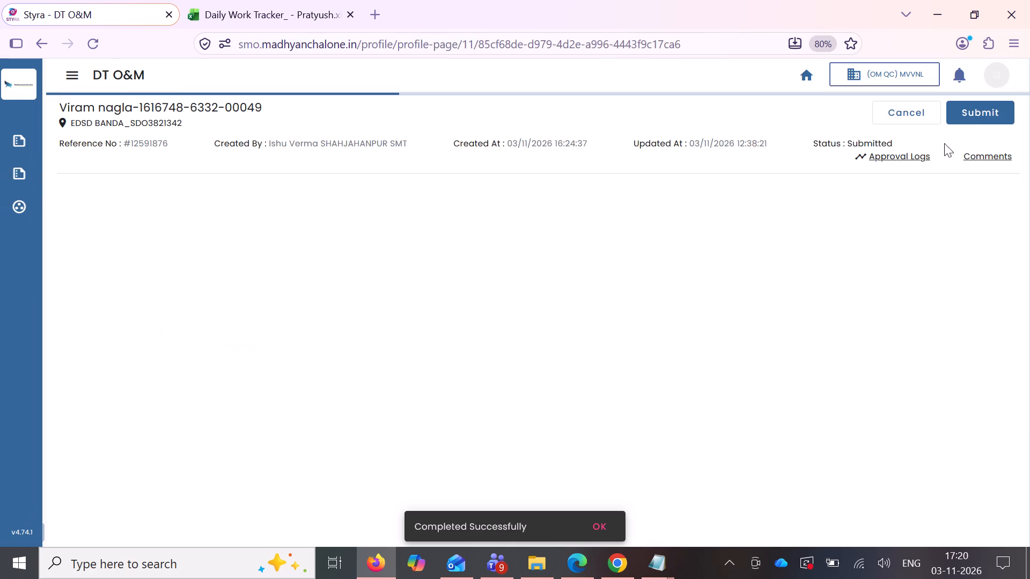
left_click(1006, 101)
Submit distribution transformer records #12590324 and #12590318 as approved.
left_click(513, 274)
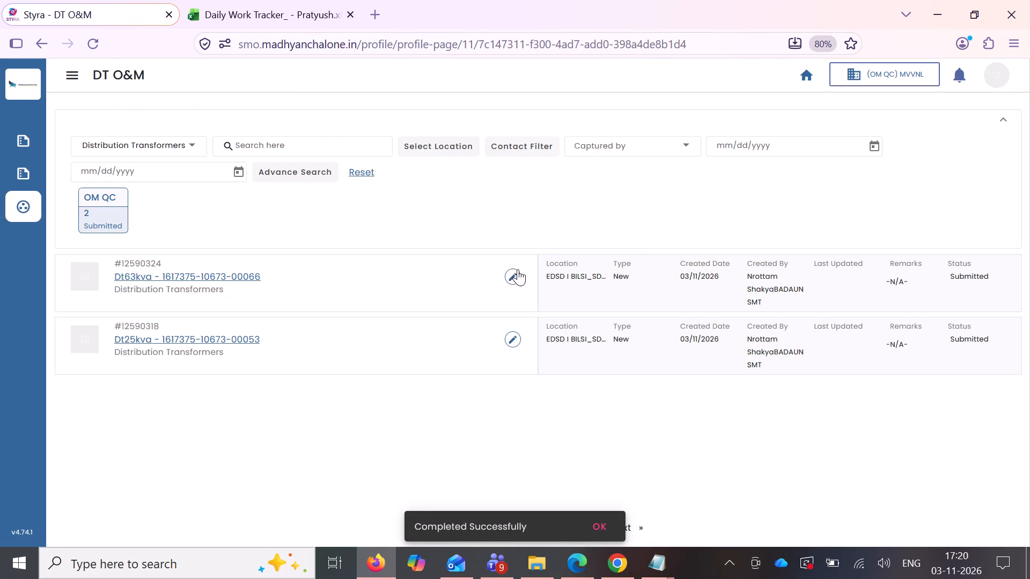
left_click(992, 113)
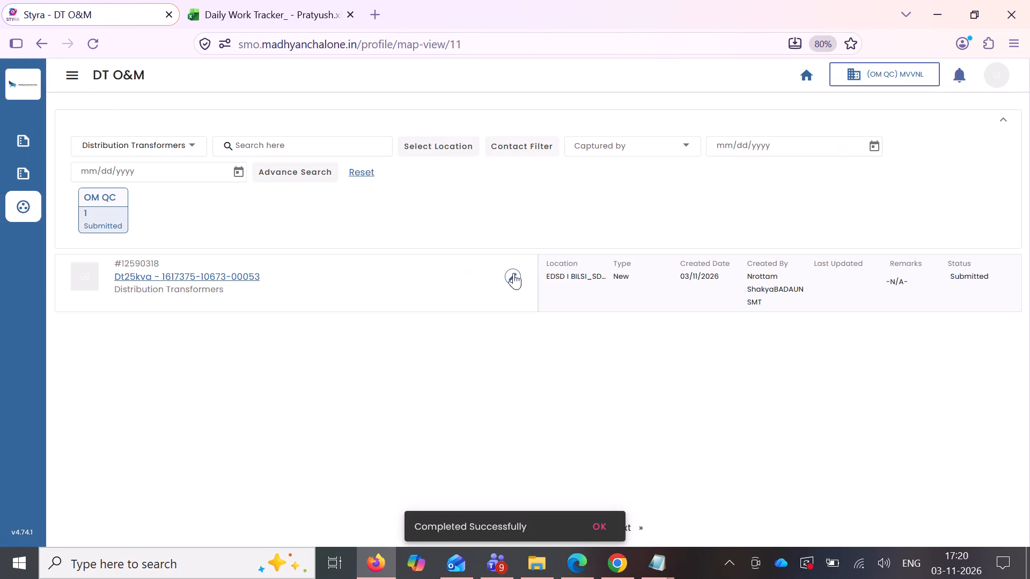
left_click(510, 277)
left_click(988, 106)
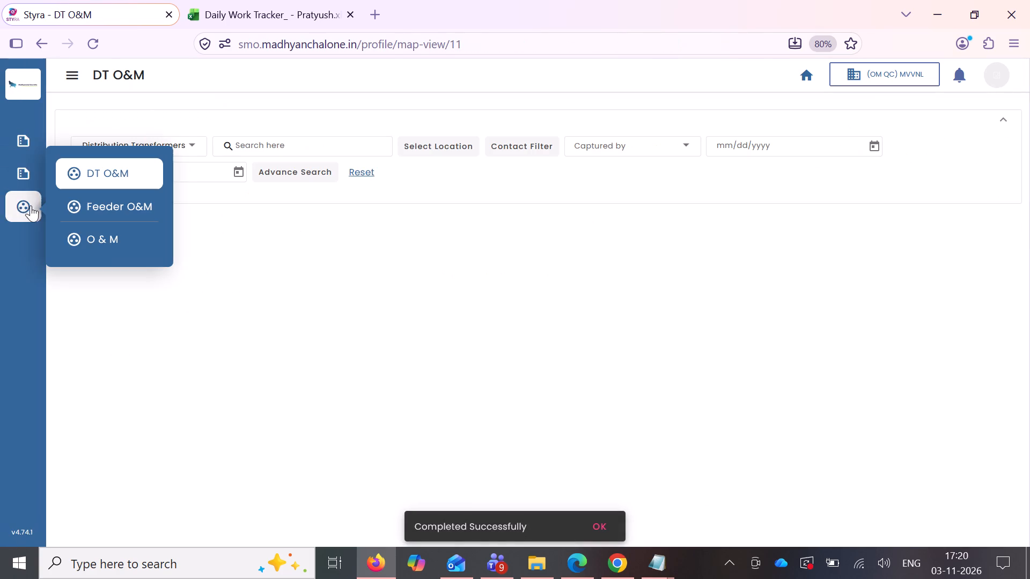
Switch to the O & M consumer records and list the submitted OM QC ones with the end date filter set to 02/11/2026.
left_click(25, 205)
left_click(126, 242)
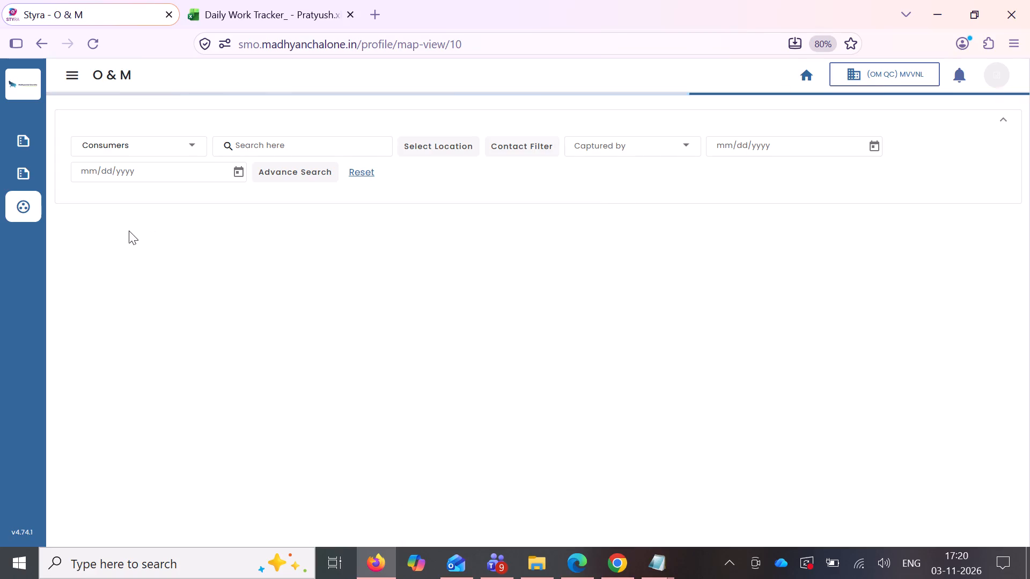
left_click(120, 225)
left_click(247, 169)
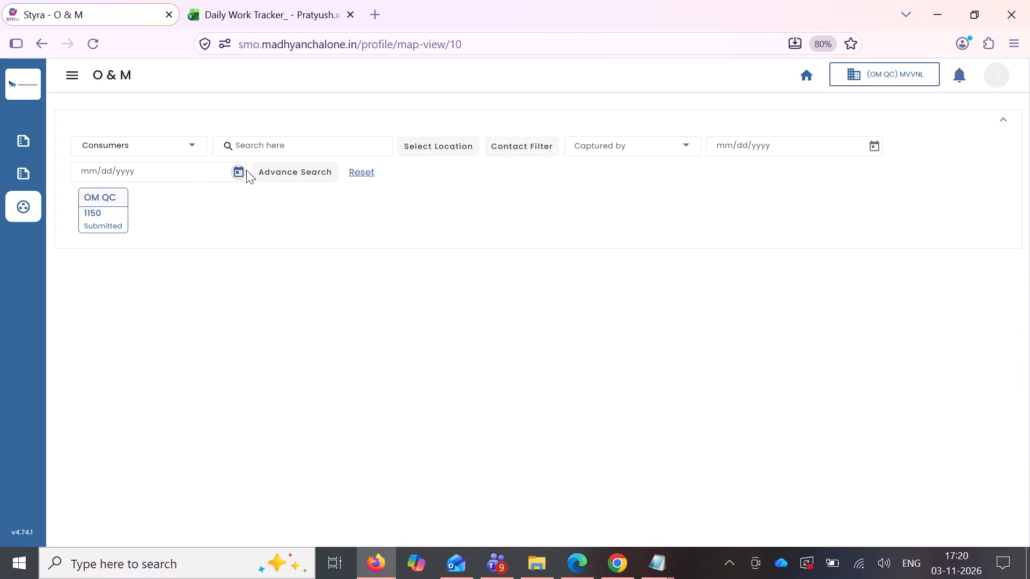
left_click(220, 207)
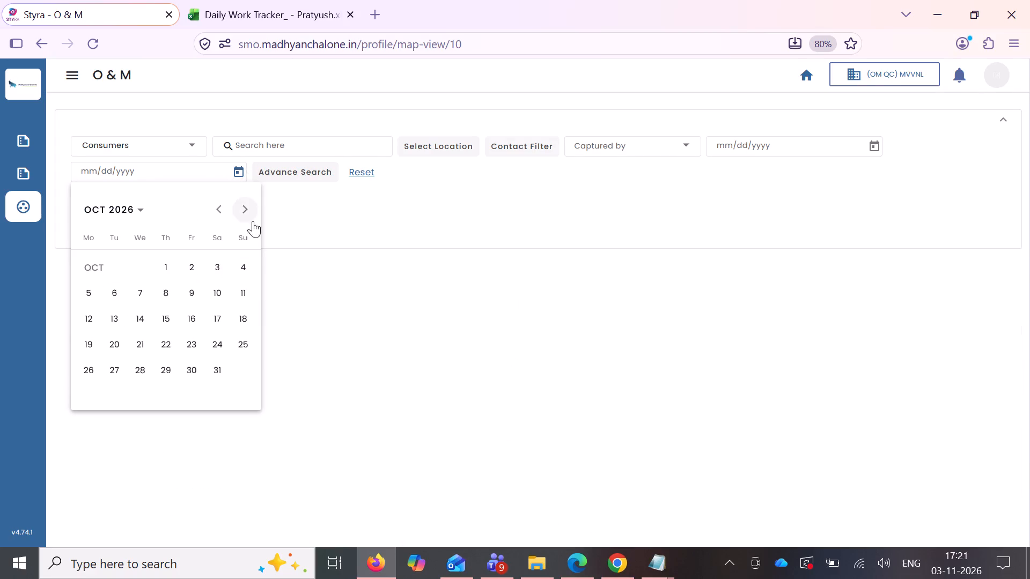
left_click(253, 220)
left_click(90, 294)
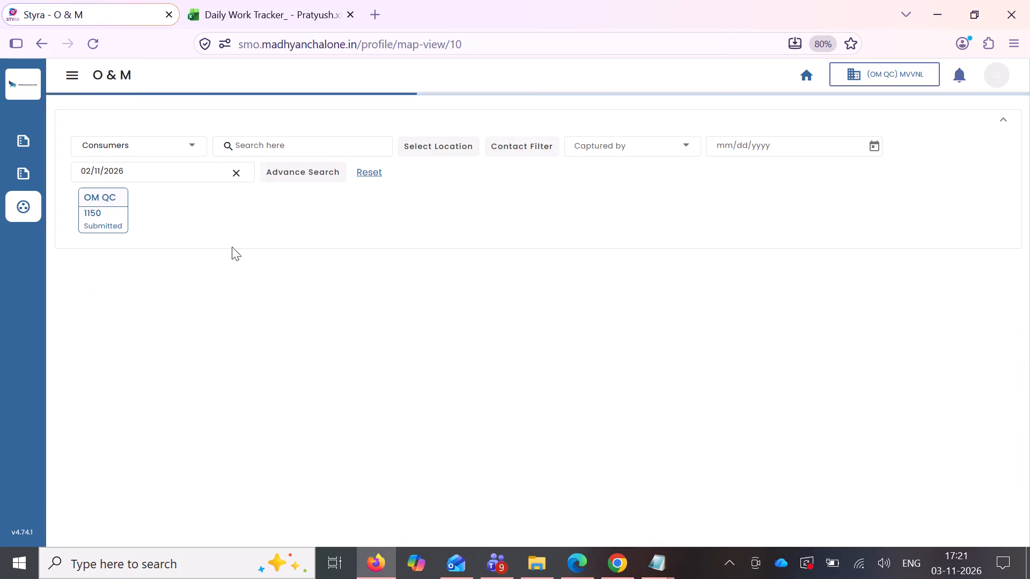
left_click(97, 210)
left_click(501, 283)
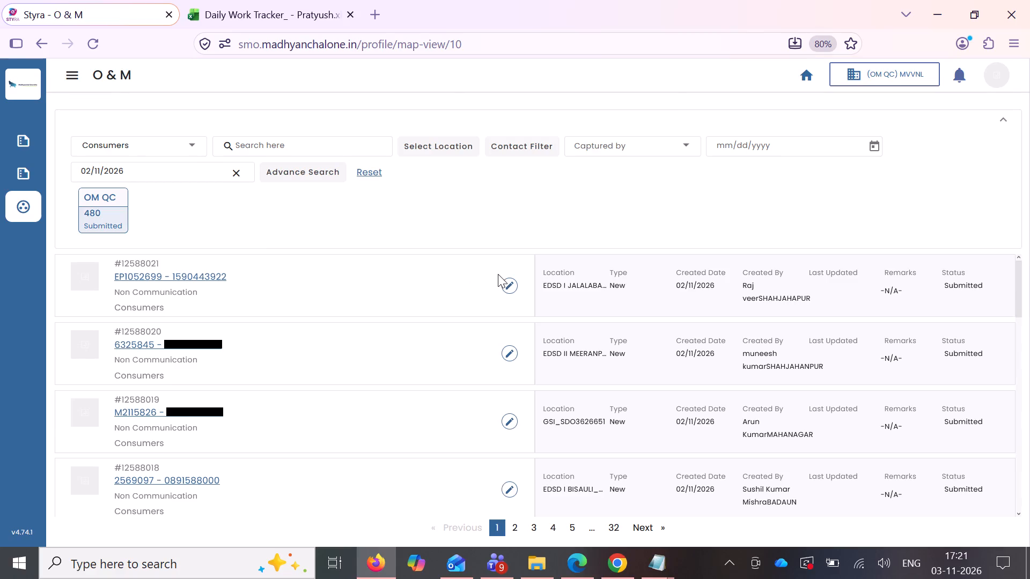
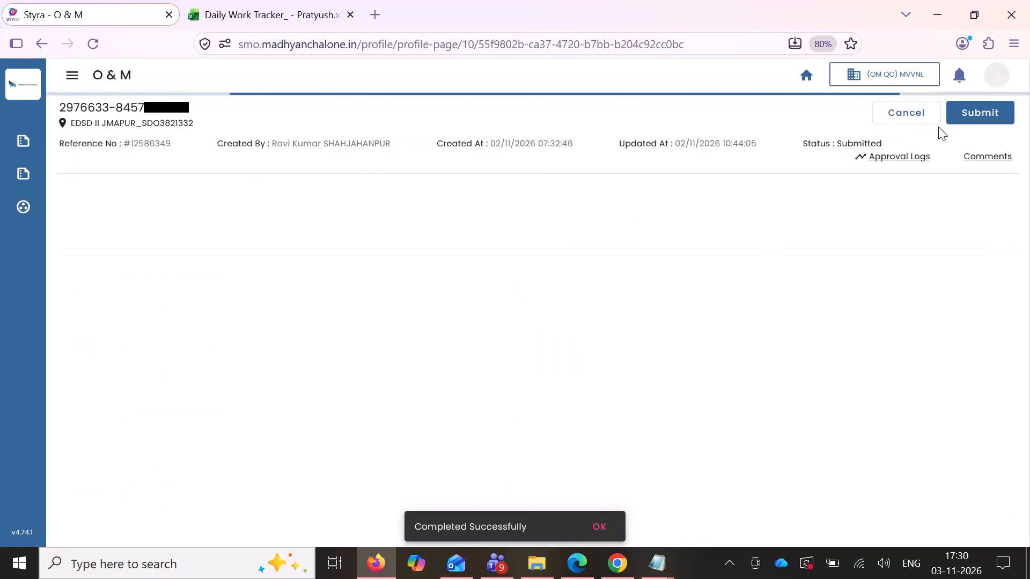
left_click(980, 107)
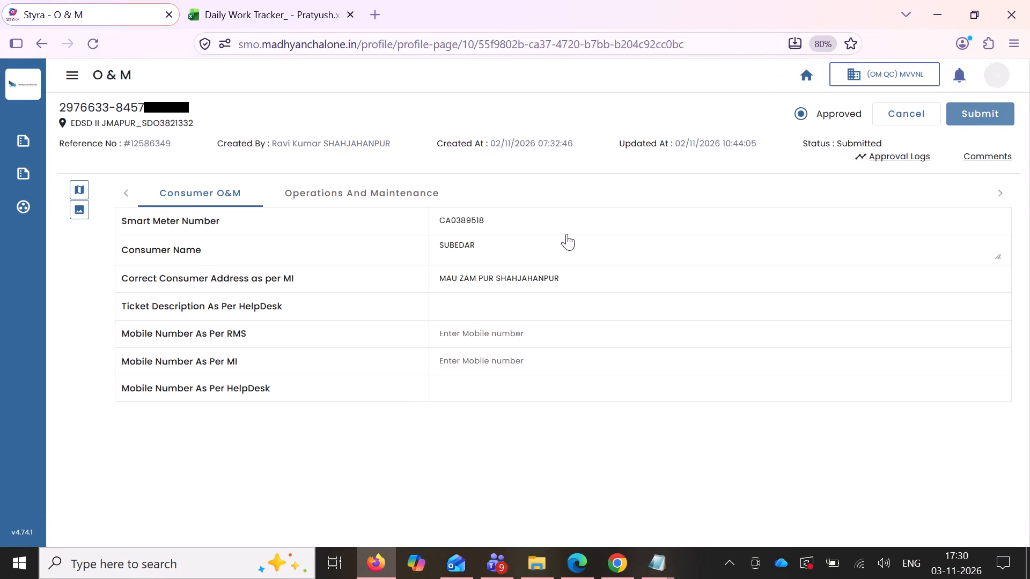
left_click(512, 280)
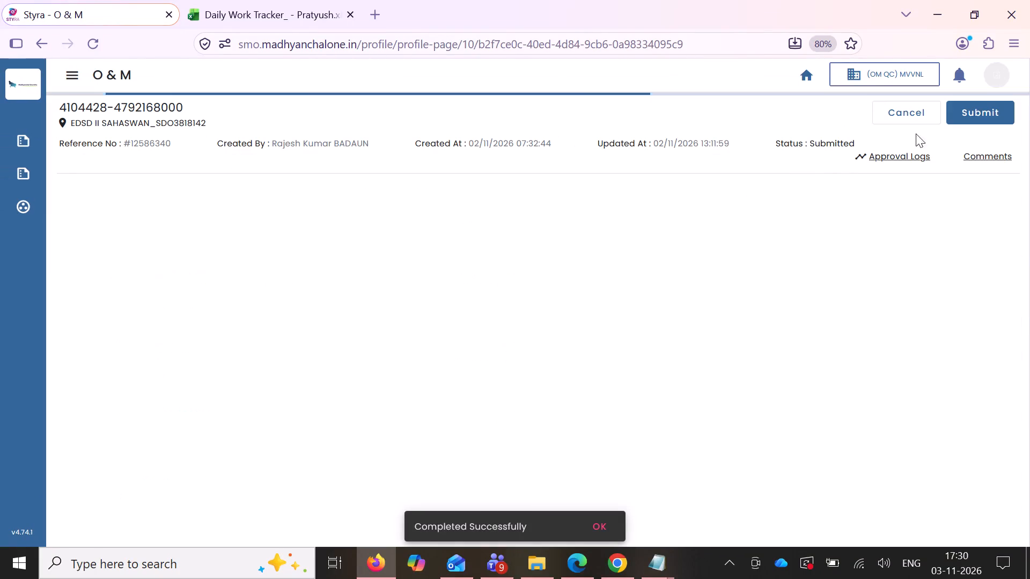
left_click(979, 110)
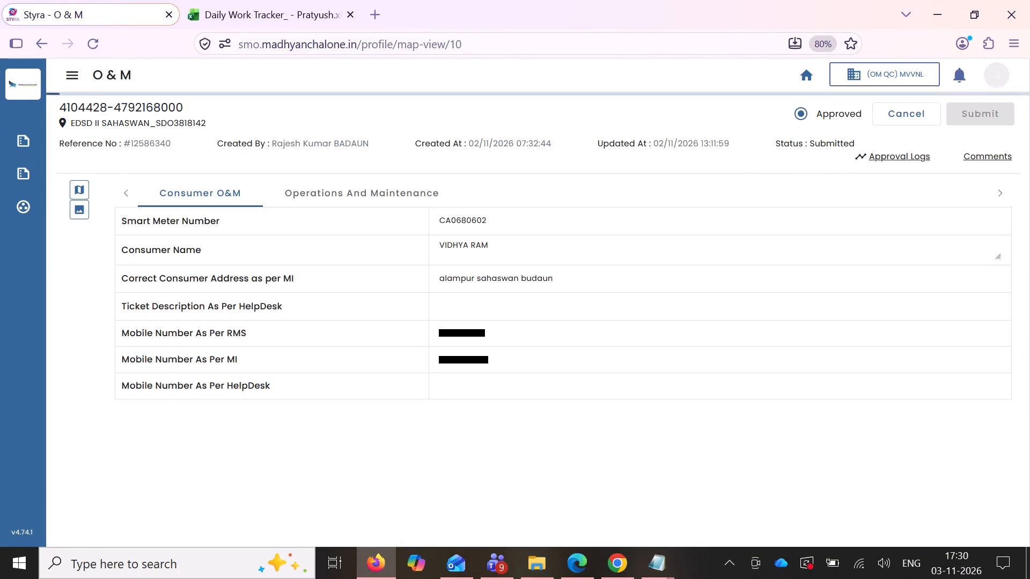
left_click(510, 286)
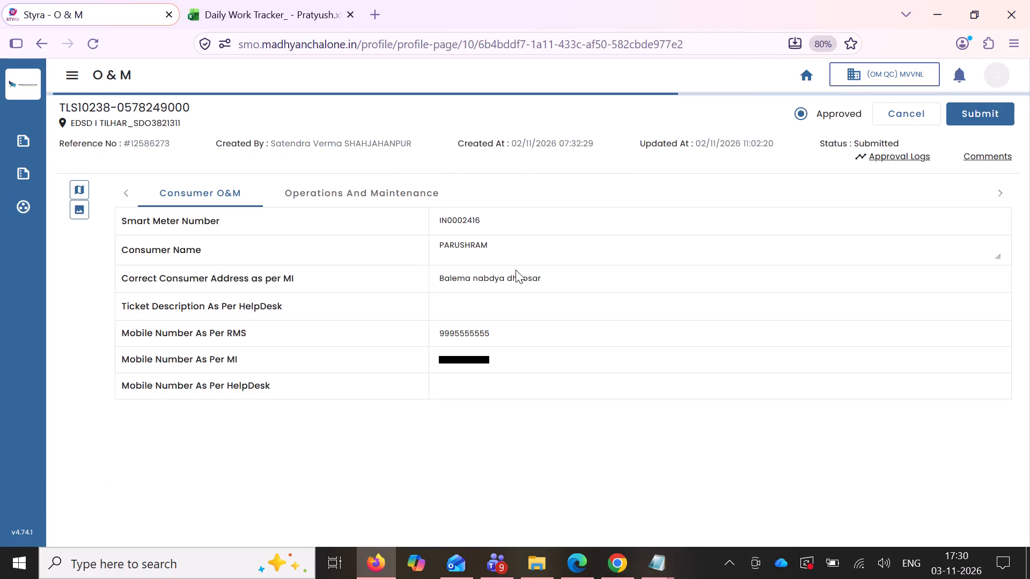
left_click(981, 104)
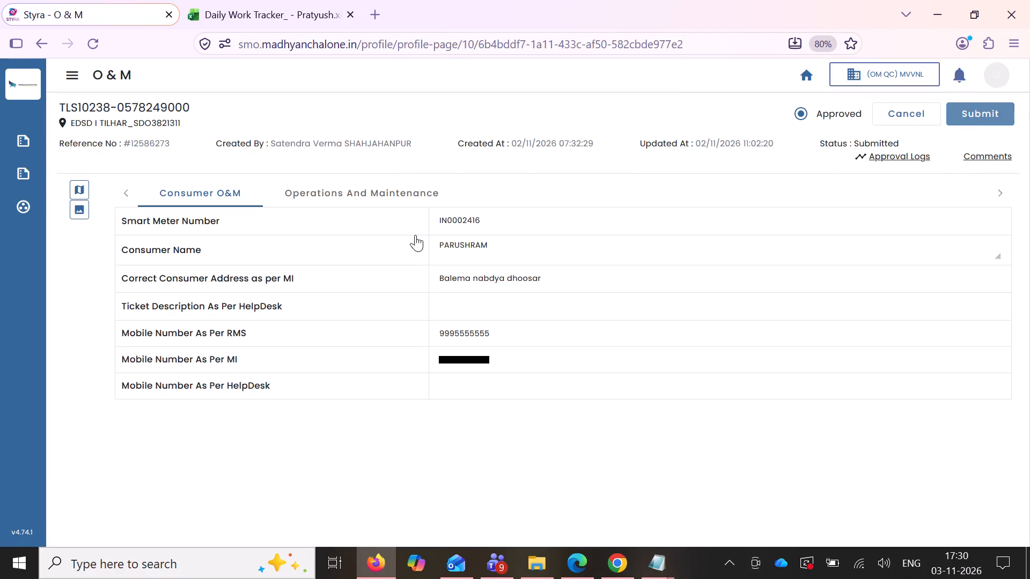
left_click(505, 280)
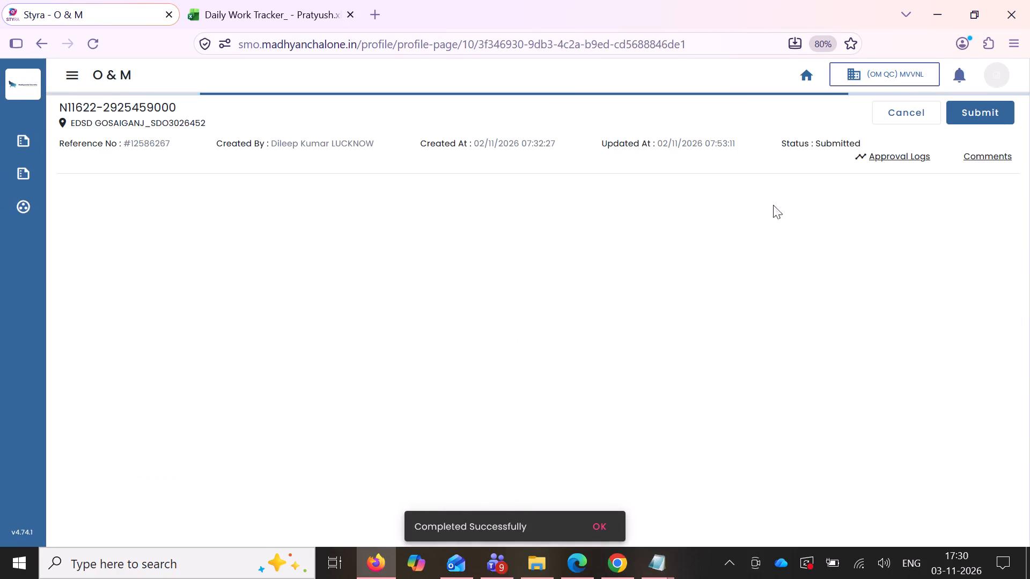
left_click(990, 116)
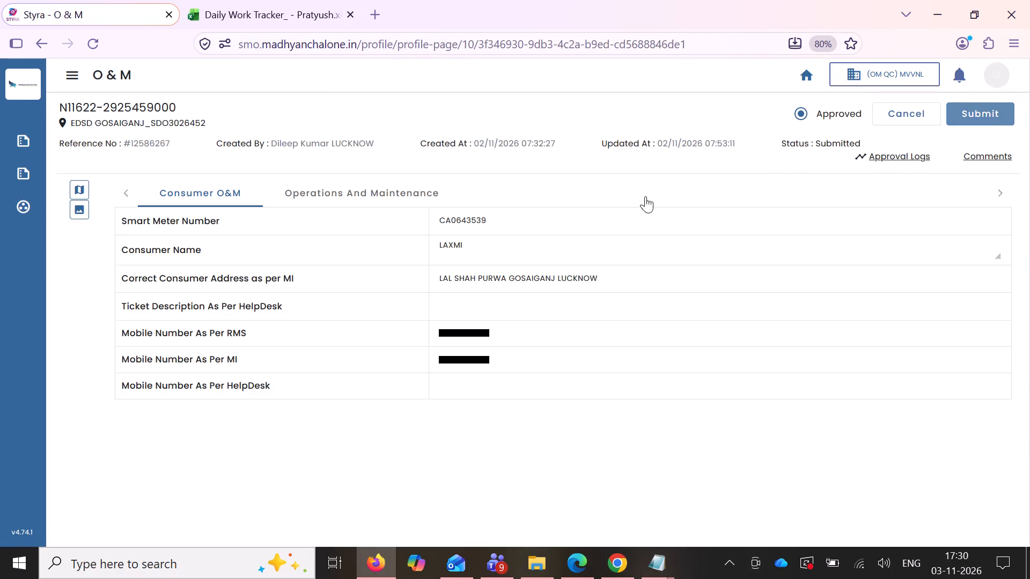
left_click(512, 299)
left_click(504, 291)
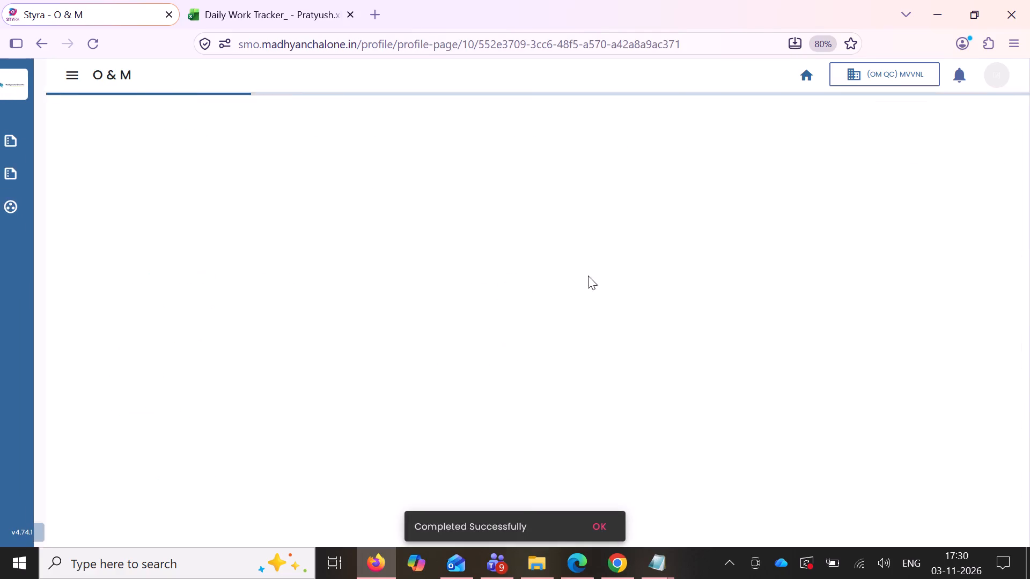
left_click(995, 119)
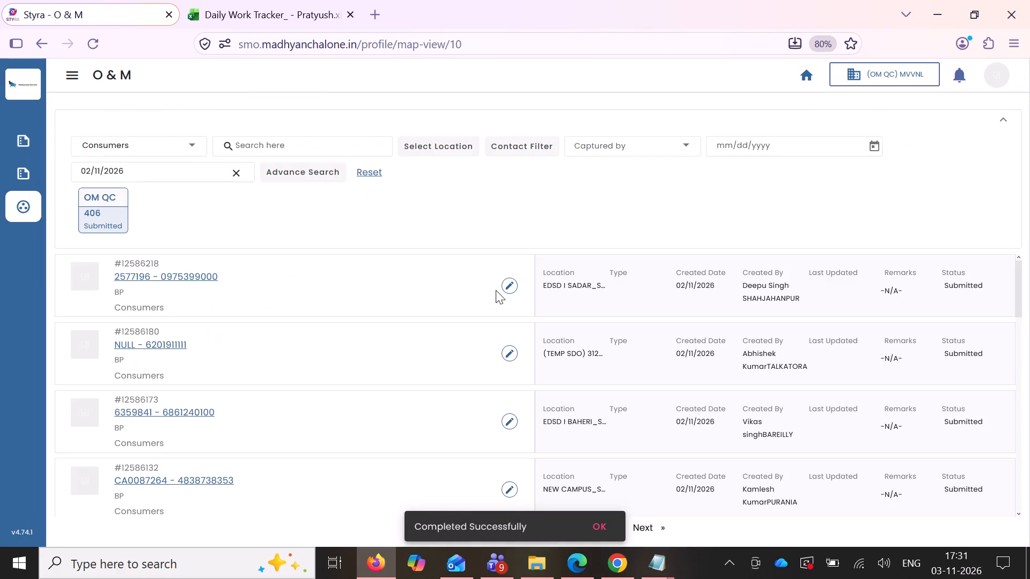
left_click(509, 289)
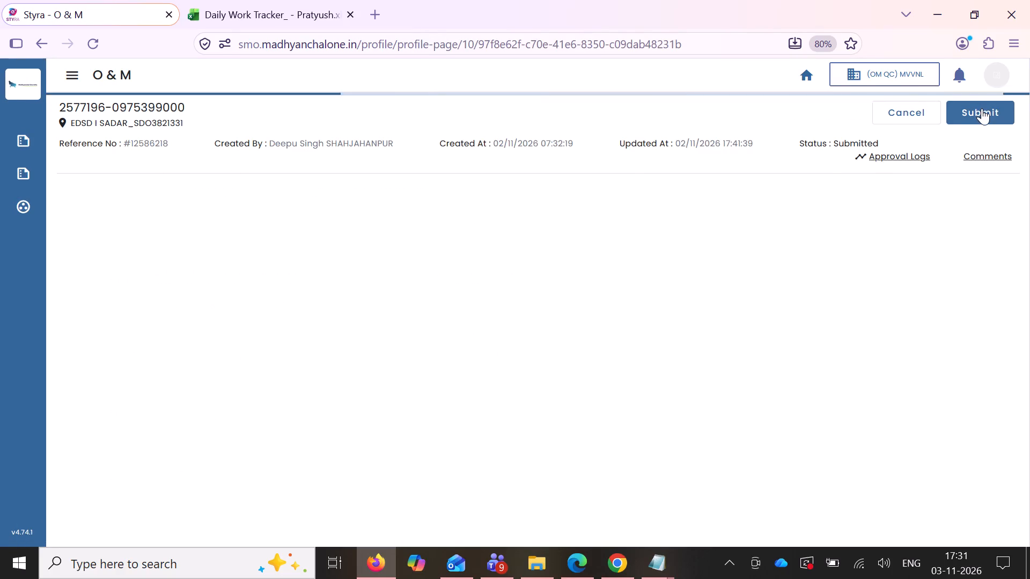
left_click(982, 108)
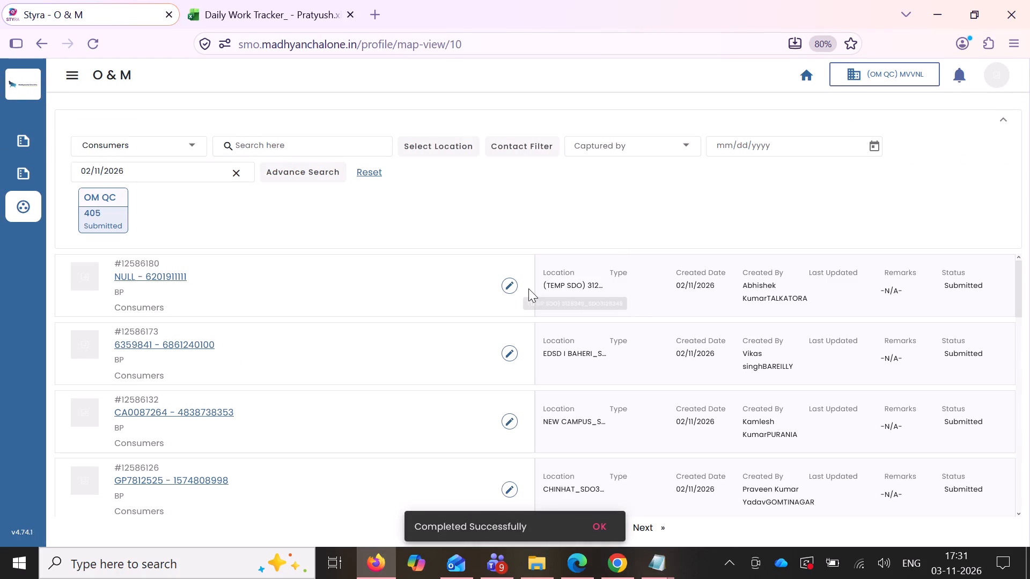
left_click(510, 289)
left_click(991, 116)
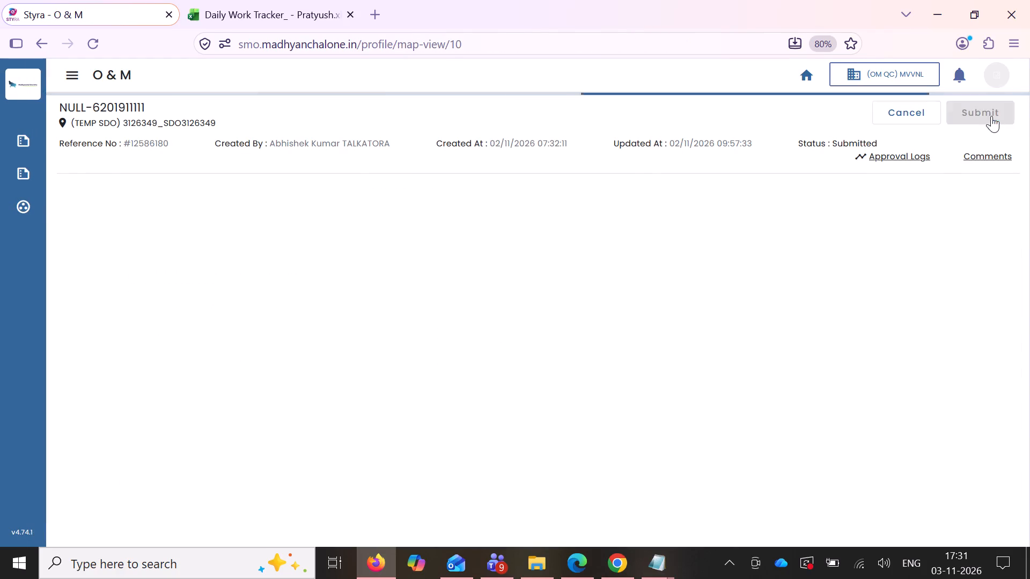
left_click(502, 288)
left_click(511, 287)
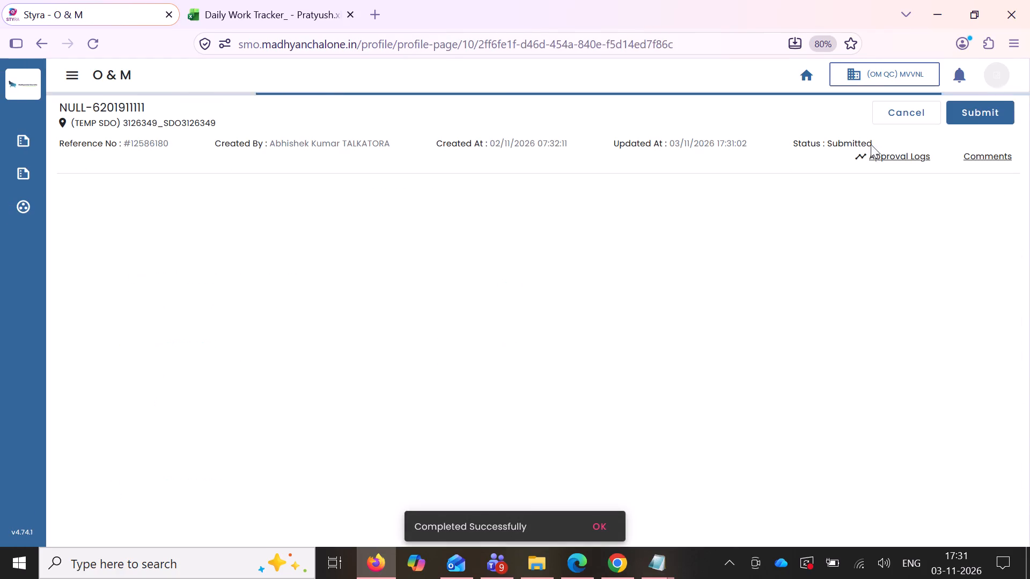
left_click(982, 108)
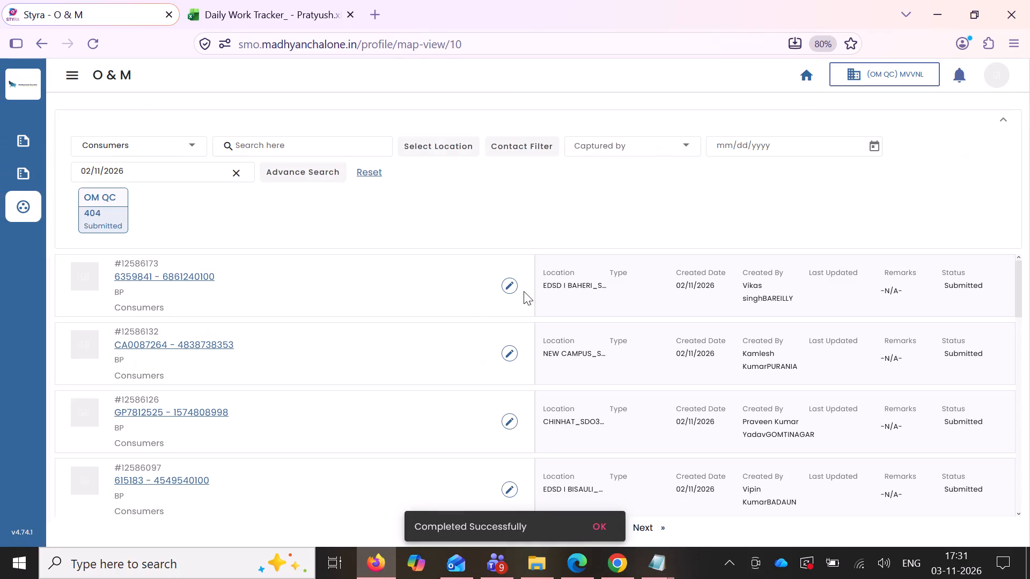
left_click(505, 289)
left_click(511, 286)
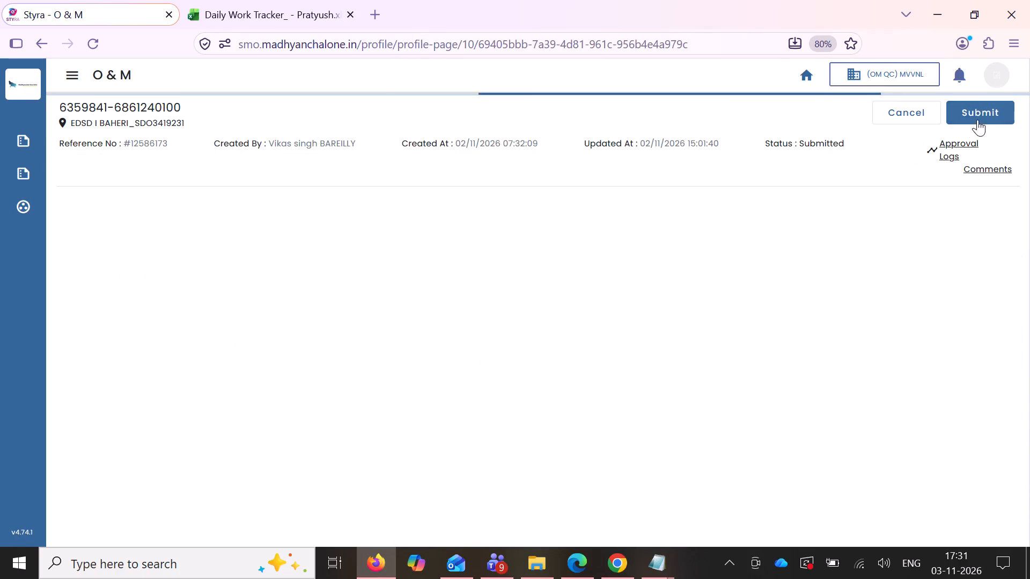
left_click(993, 108)
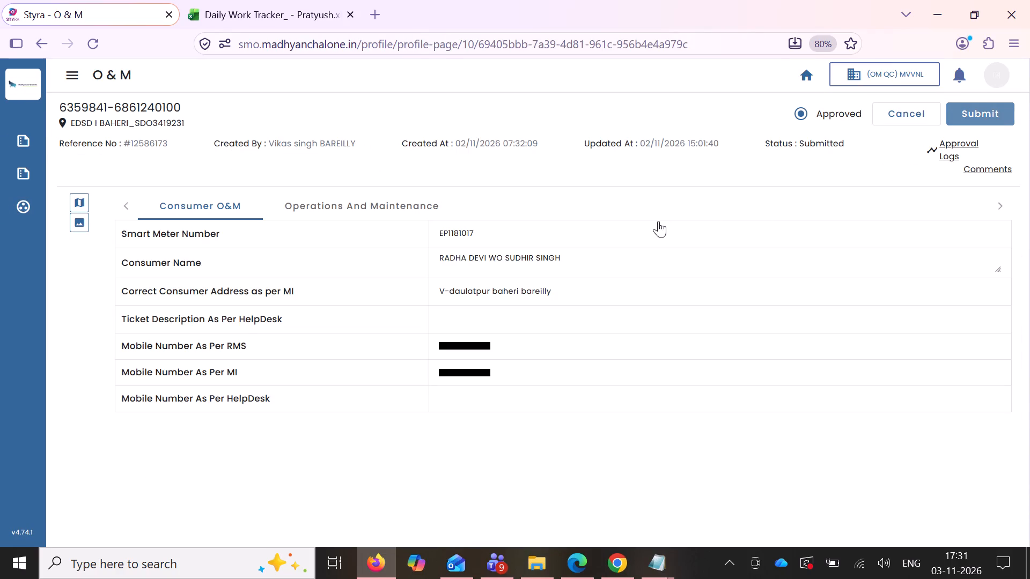
left_click(495, 288)
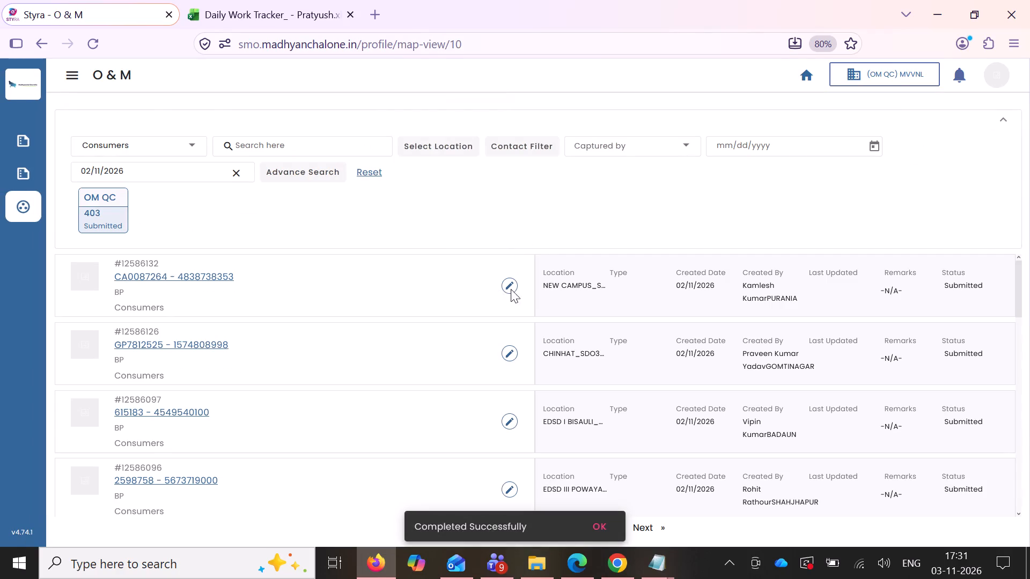
left_click(511, 289)
left_click(965, 118)
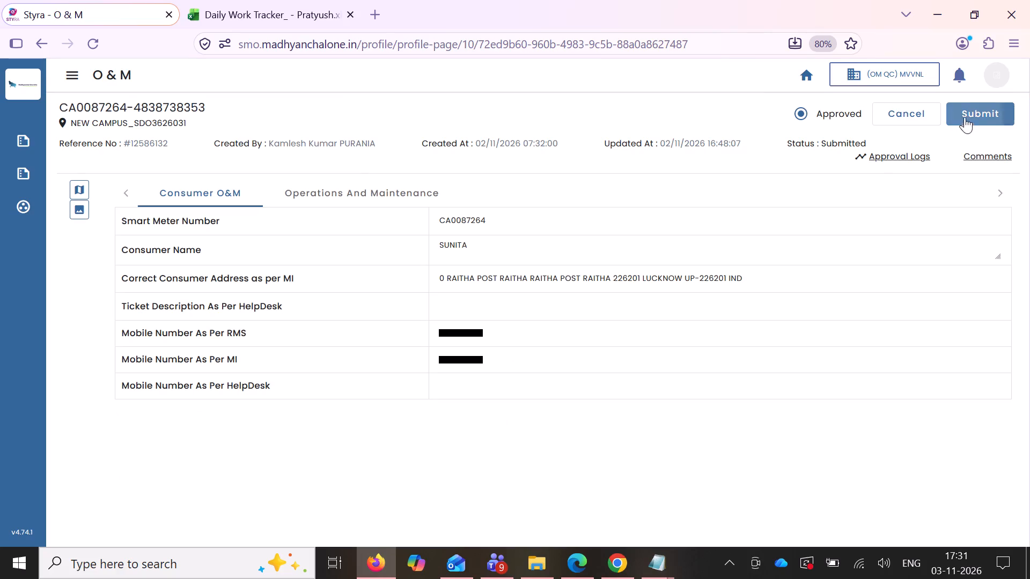
left_click(512, 286)
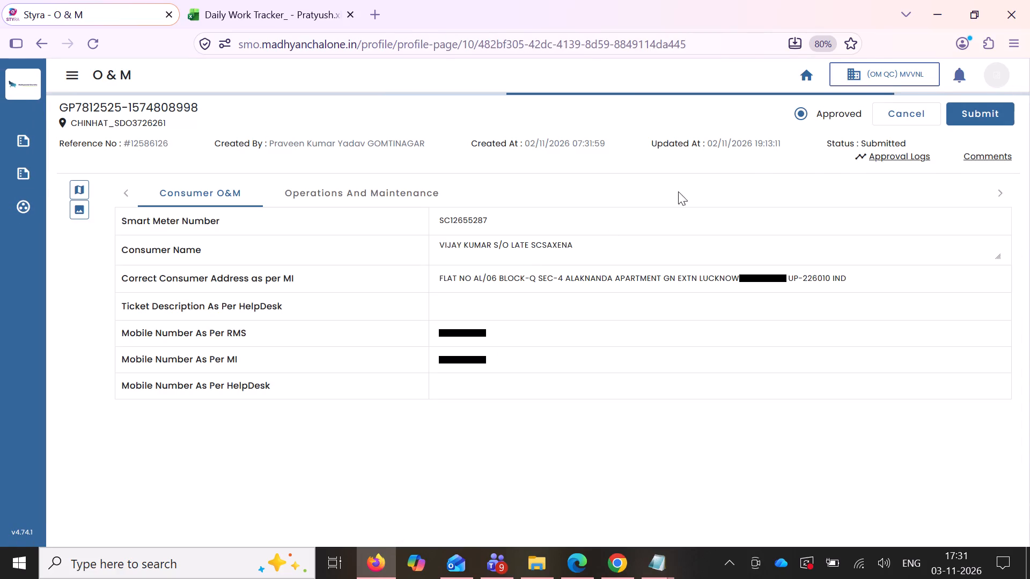
left_click(986, 115)
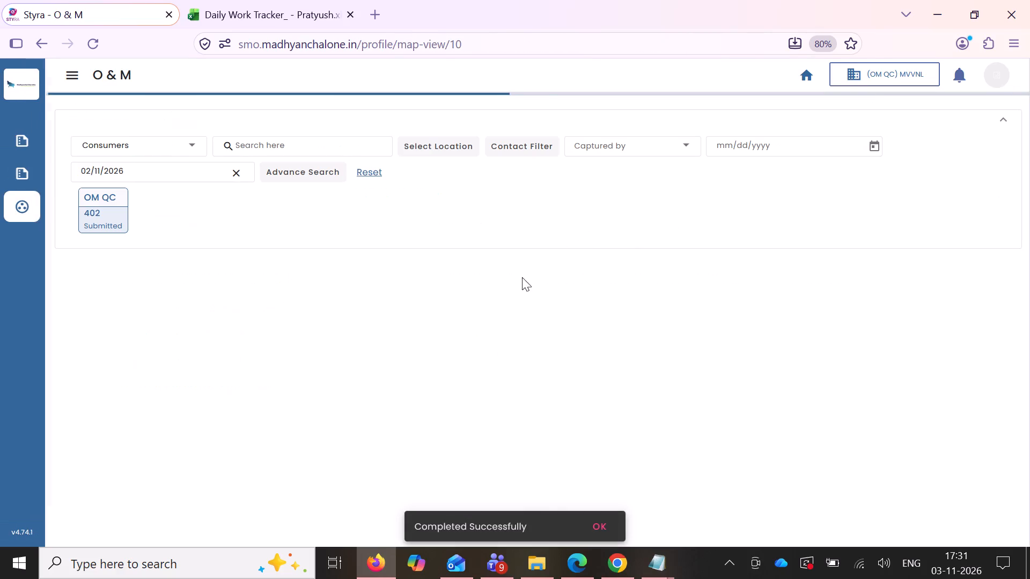
left_click(515, 285)
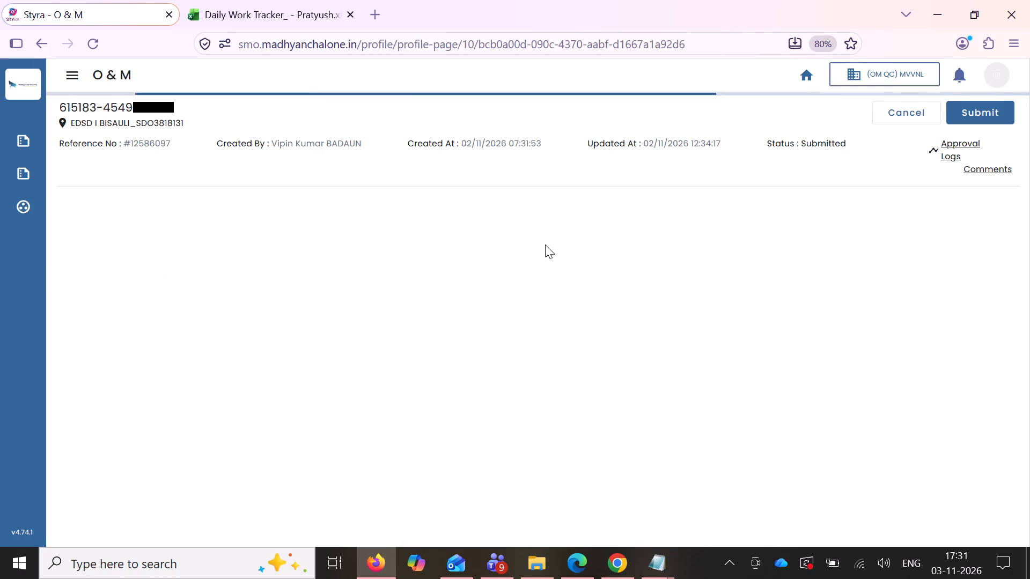
left_click(987, 105)
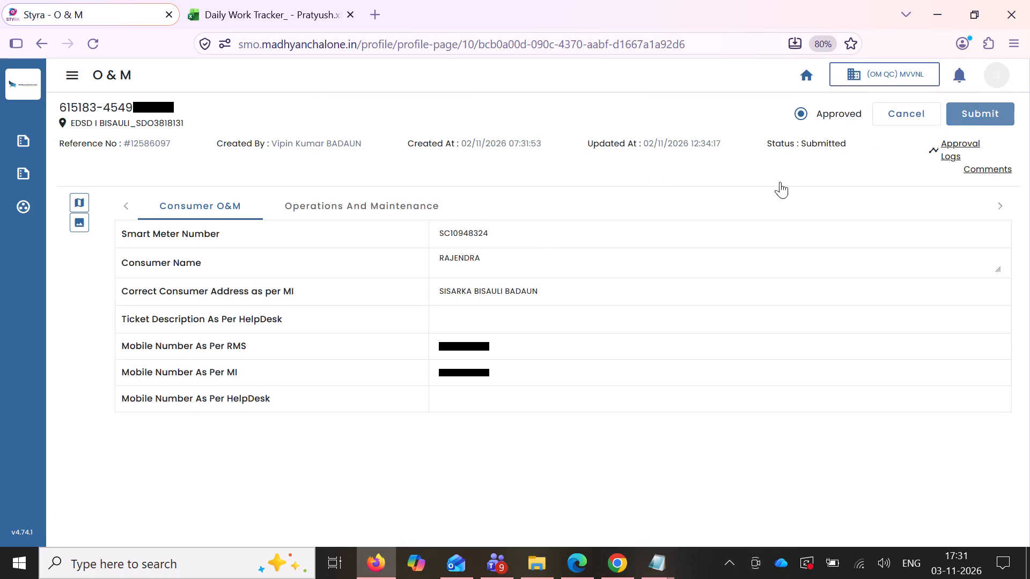
left_click(518, 287)
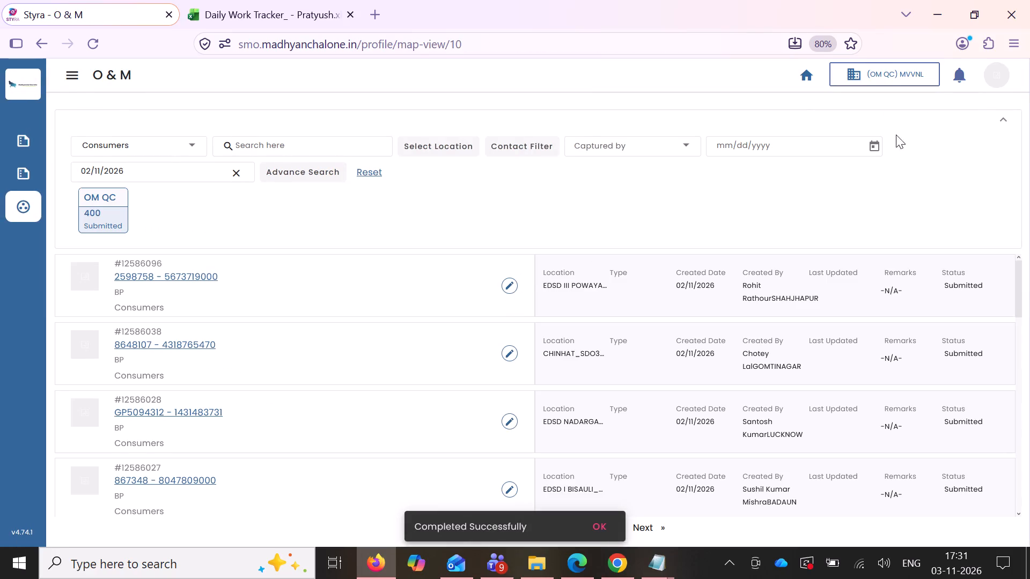
left_click(507, 283)
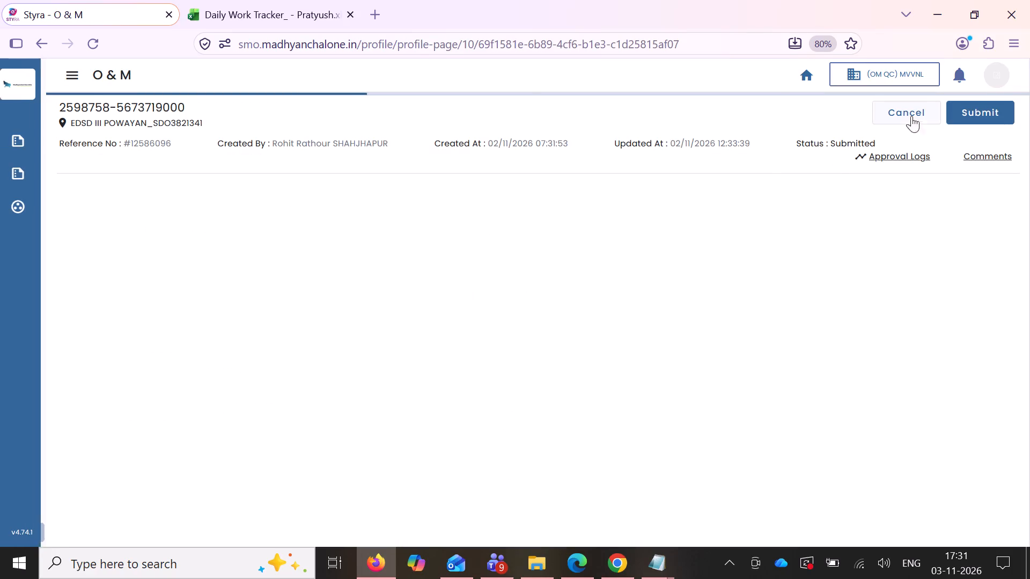
left_click(962, 106)
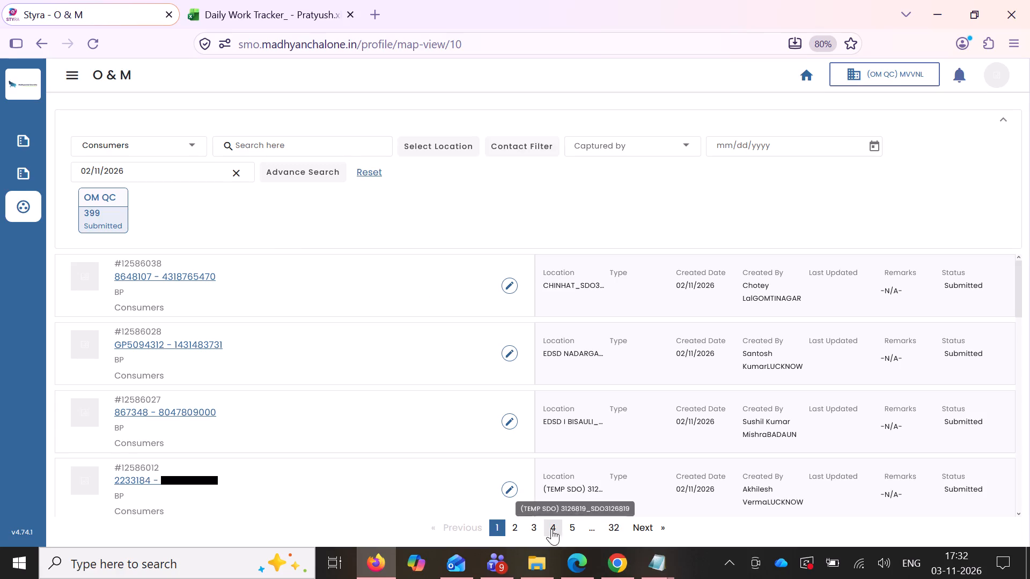
left_click(517, 524)
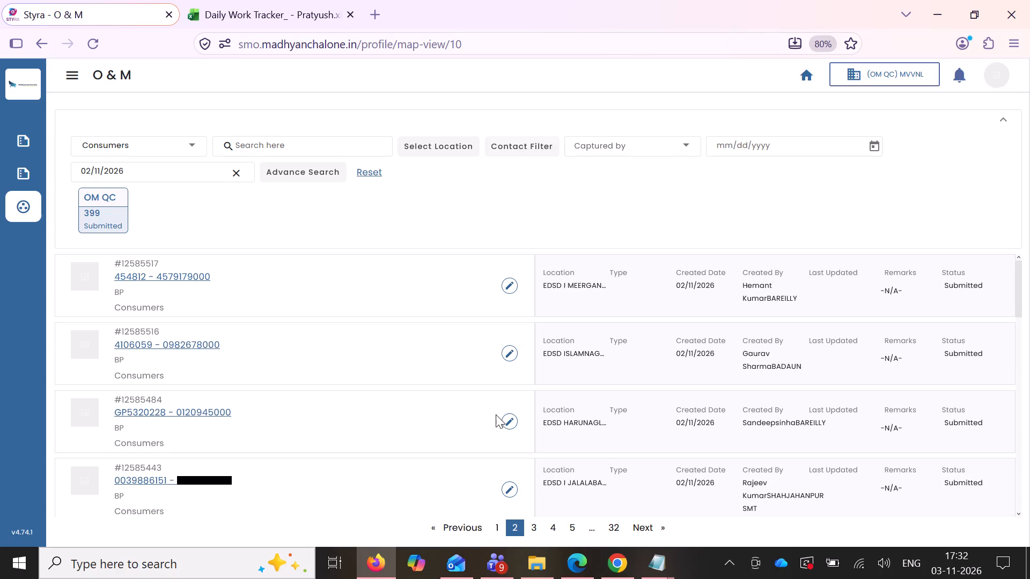
left_click(509, 284)
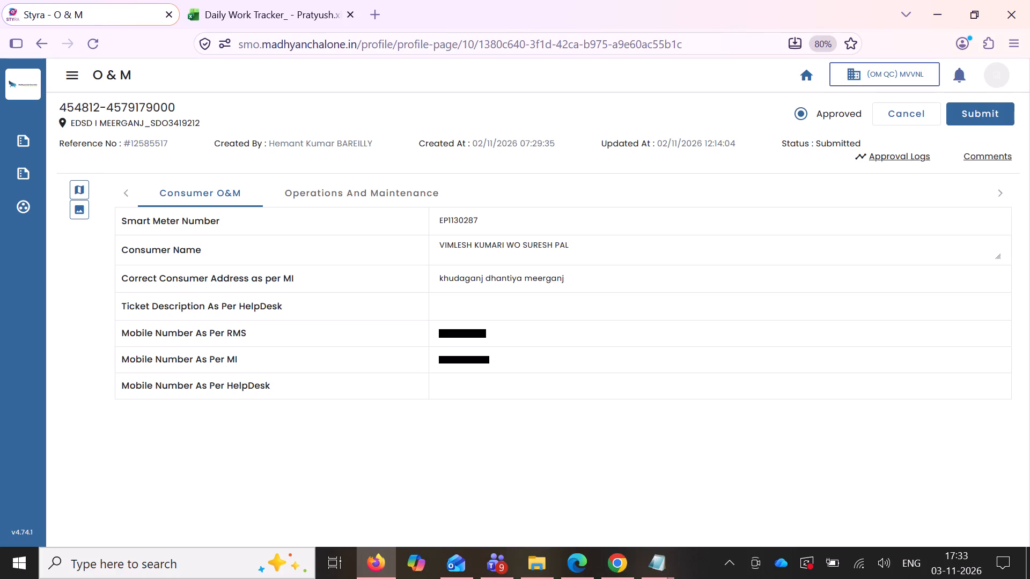
left_click(977, 120)
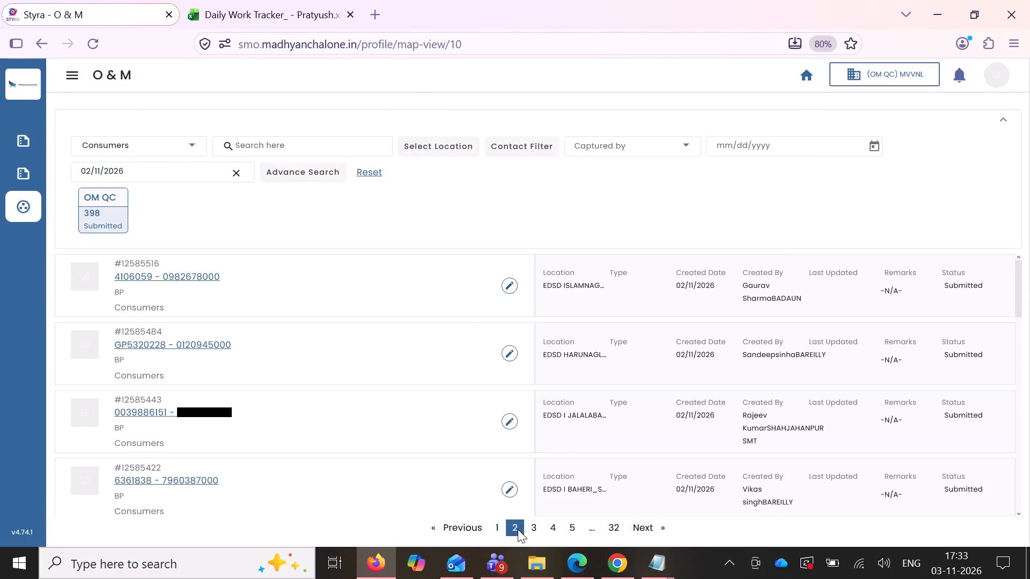
left_click(517, 279)
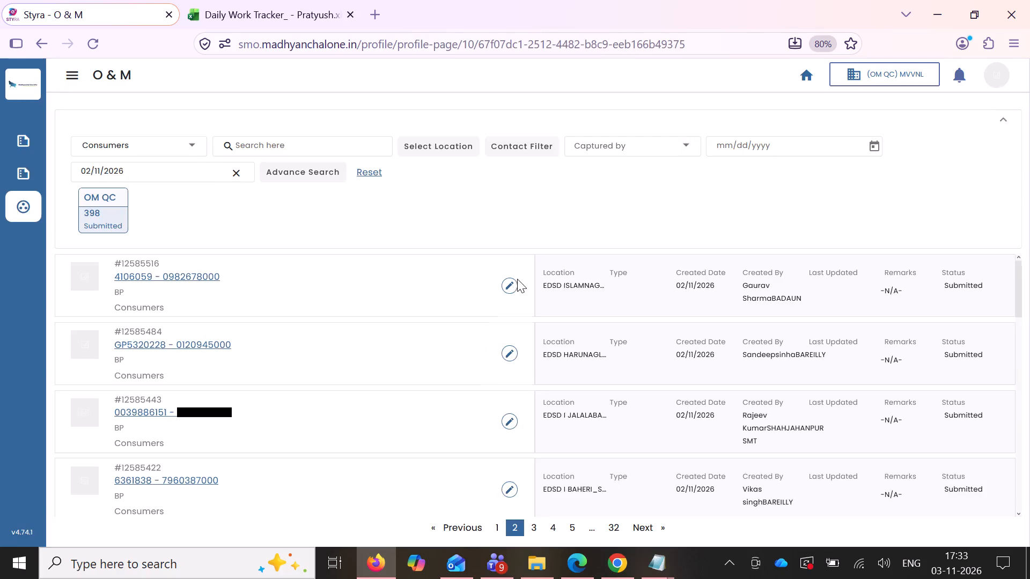
left_click(506, 285)
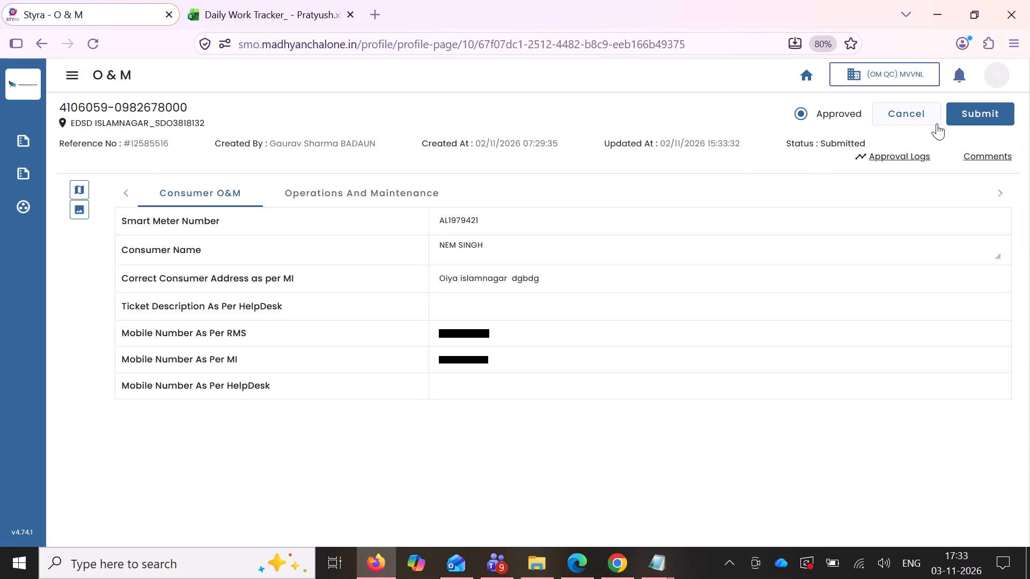
left_click(957, 115)
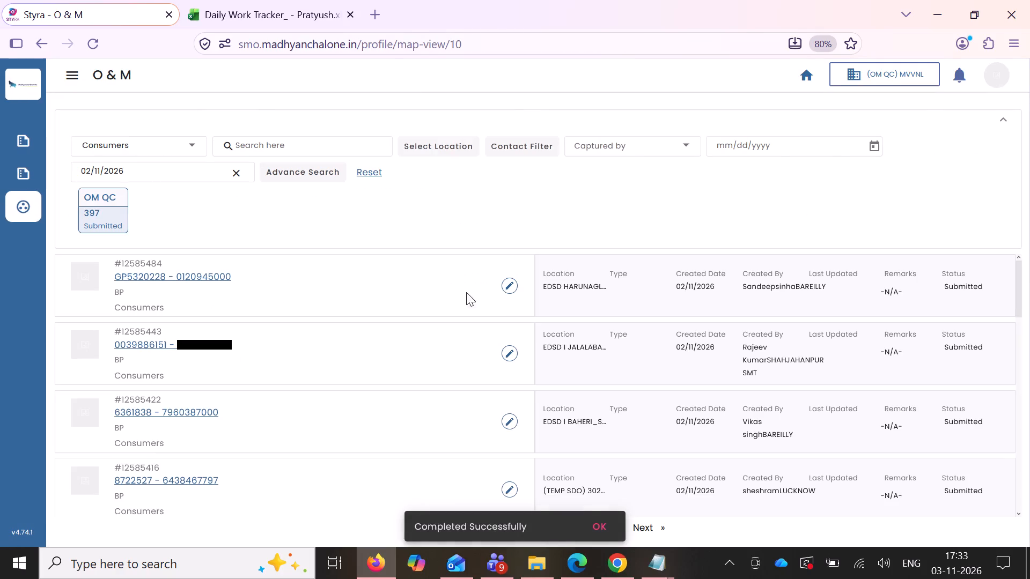
left_click(502, 289)
left_click(510, 284)
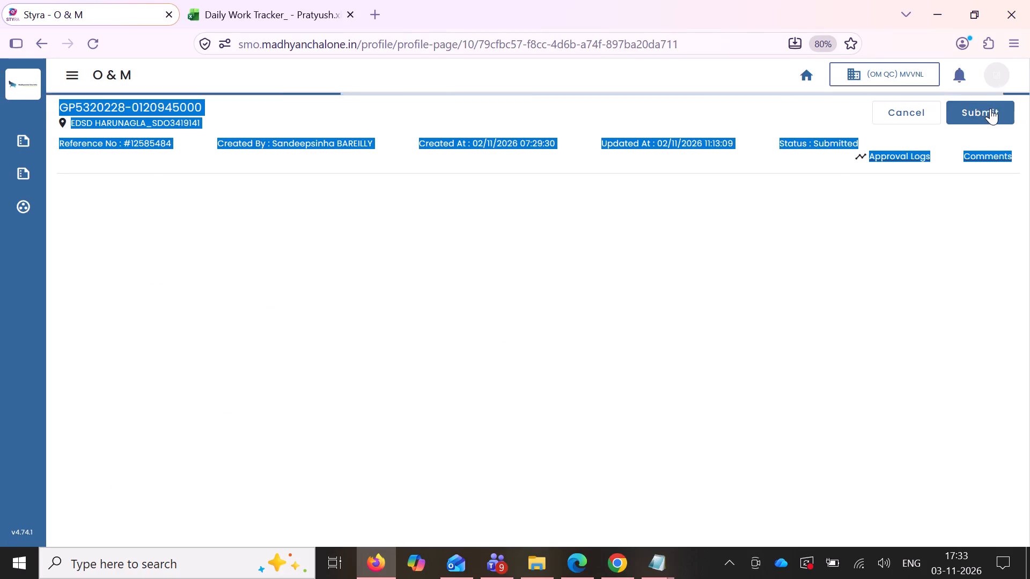
left_click(985, 108)
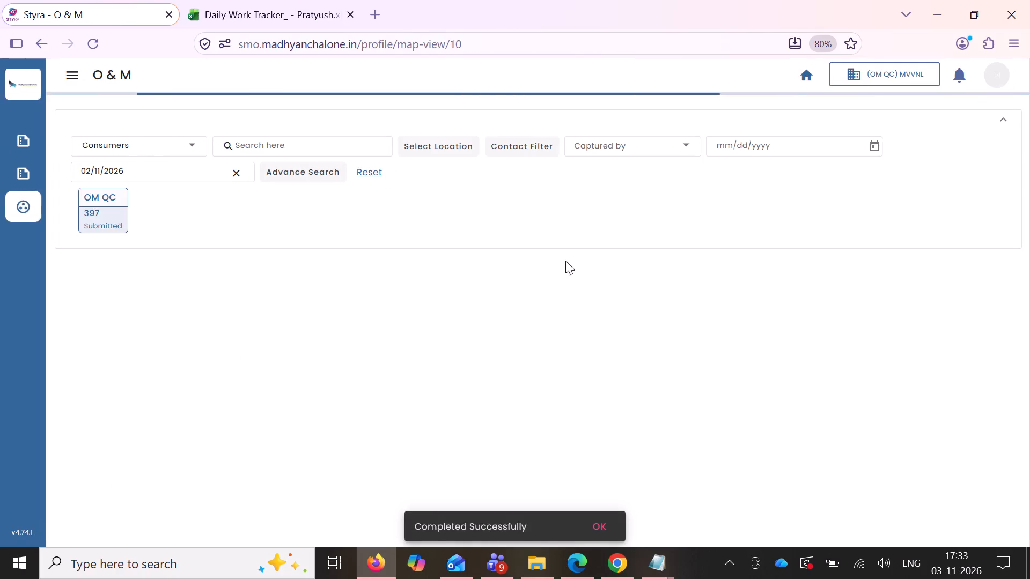
left_click(504, 287)
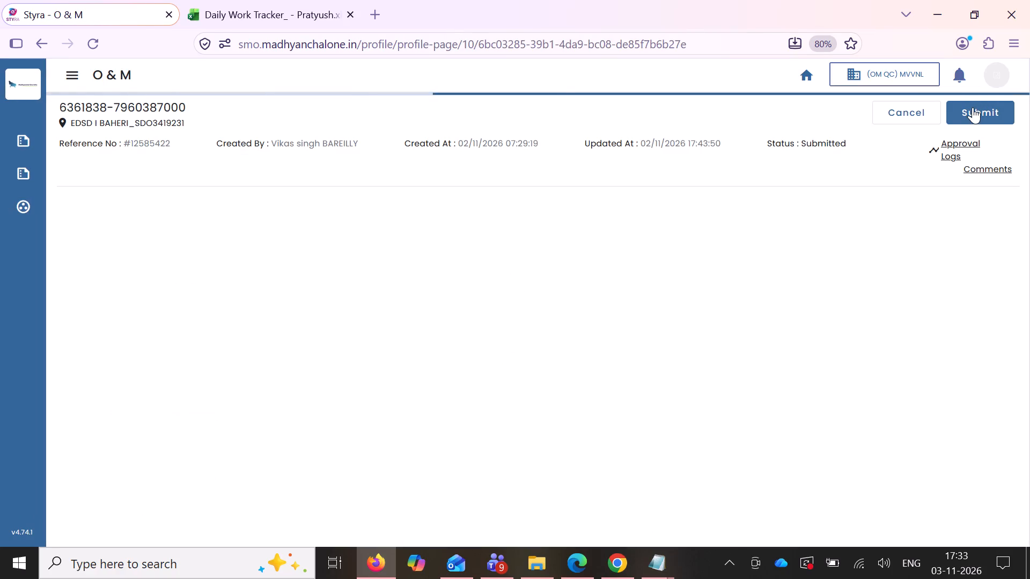
left_click(976, 108)
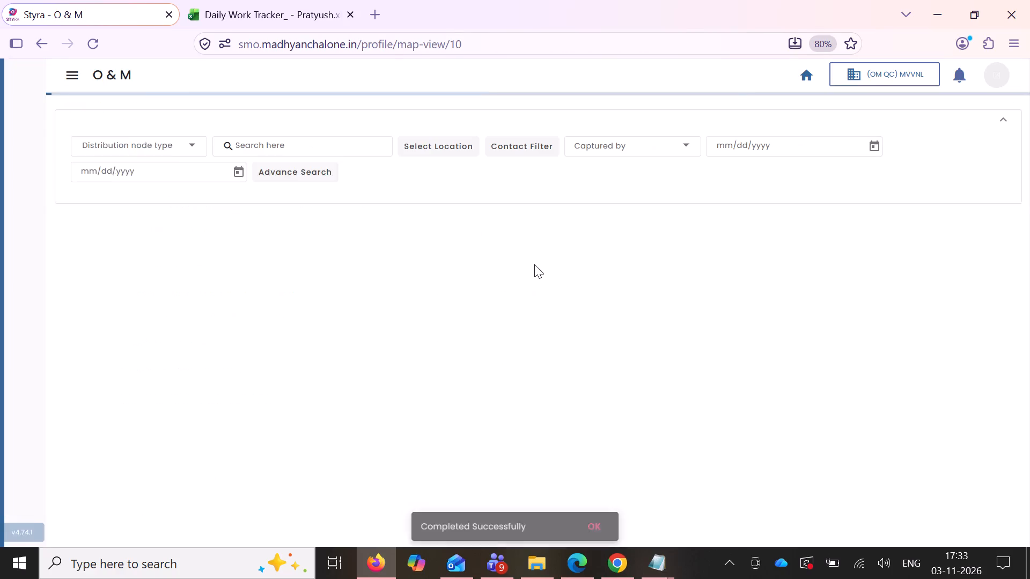
left_click(507, 284)
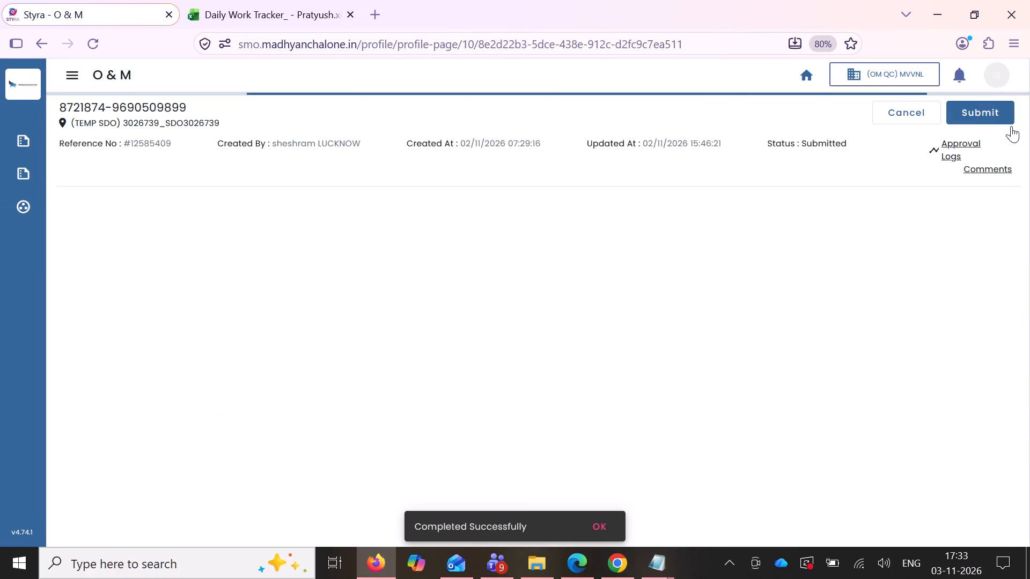
left_click(992, 116)
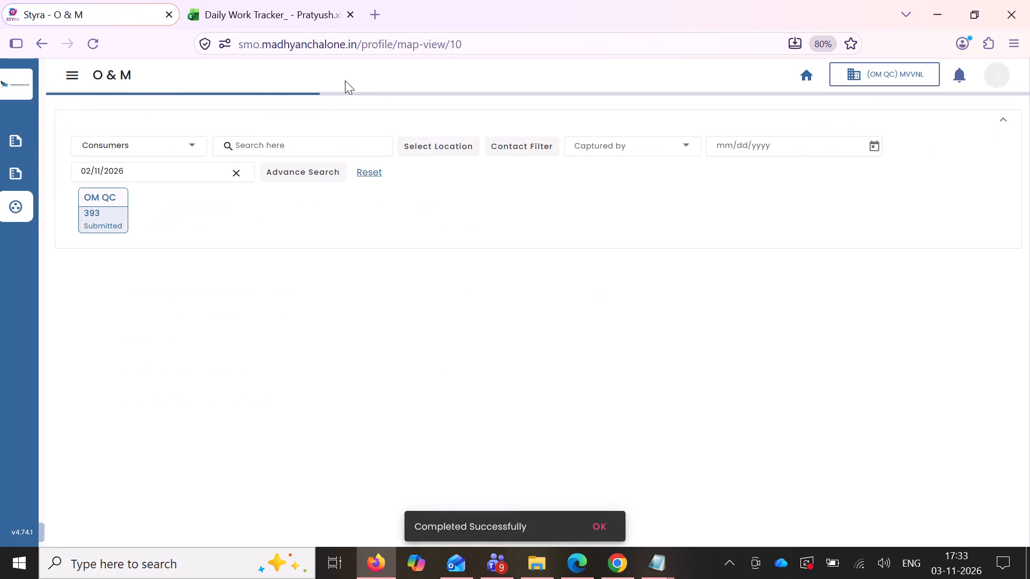
Reload the site, reopen the O&M consumers list filtered to the date 02/11/2026, and go to its page 2.
left_click(92, 45)
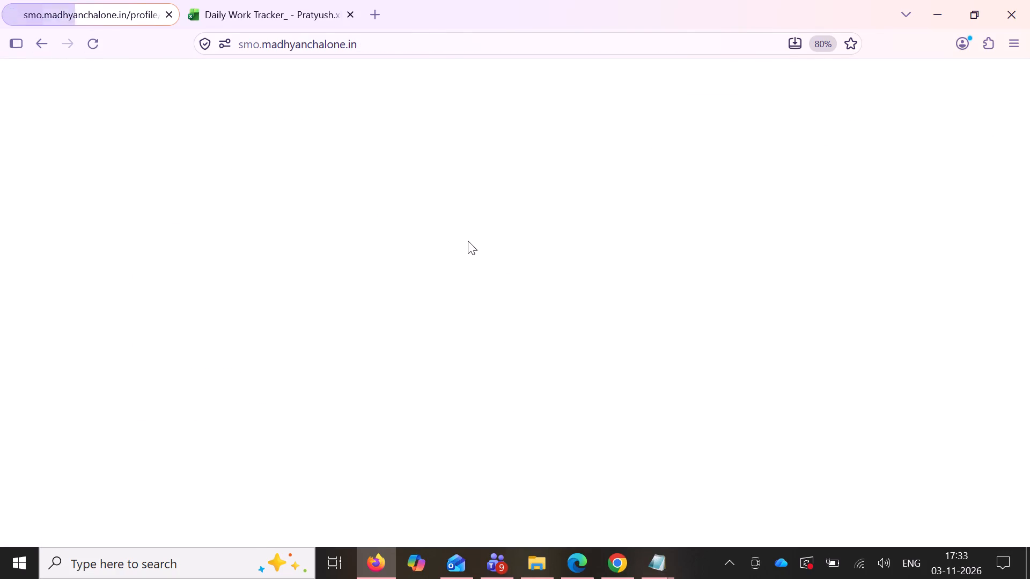
left_click(98, 39)
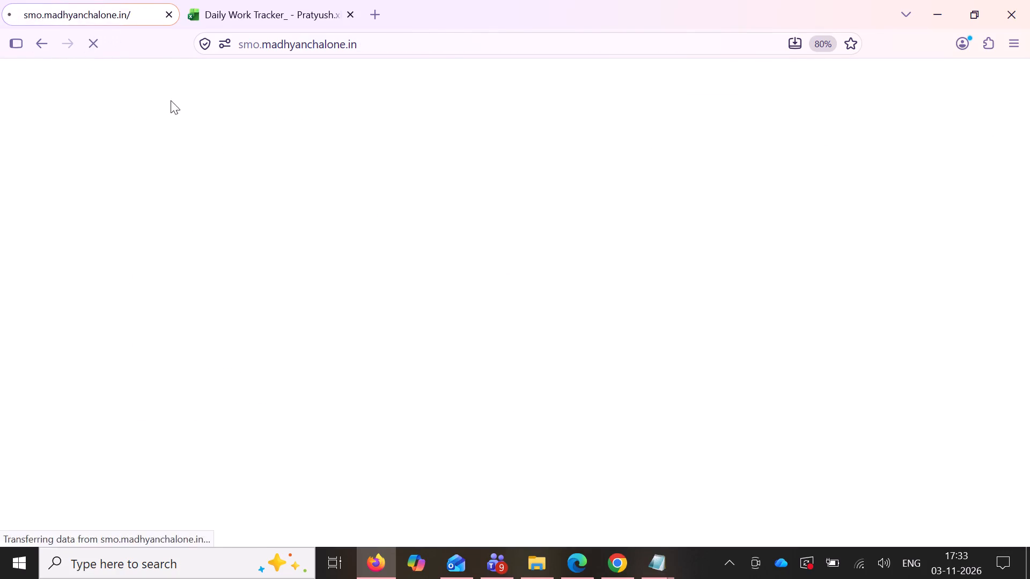
left_click(2, 213)
left_click(30, 210)
left_click(139, 241)
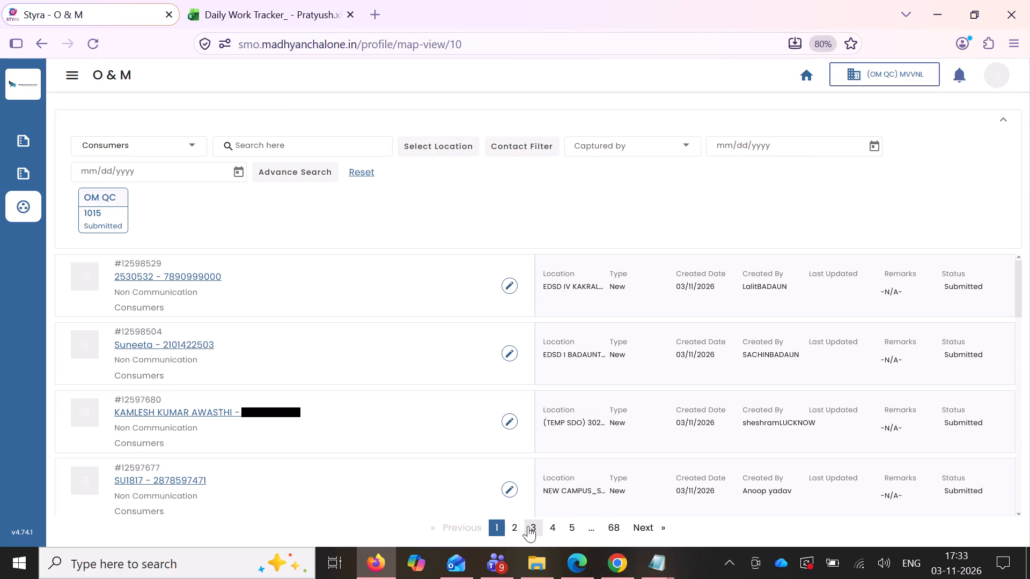
left_click(519, 526)
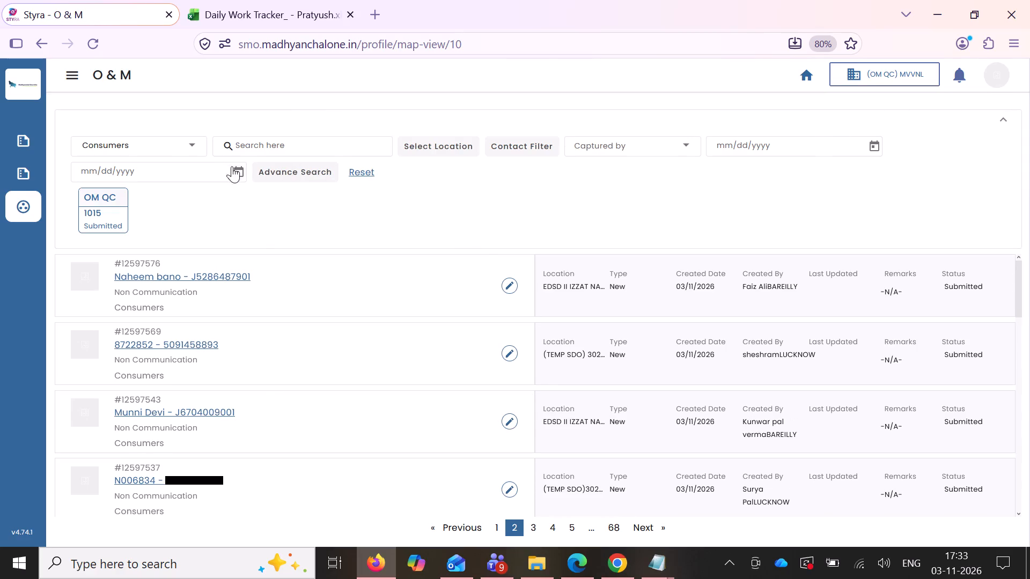
left_click(236, 170)
left_click(93, 294)
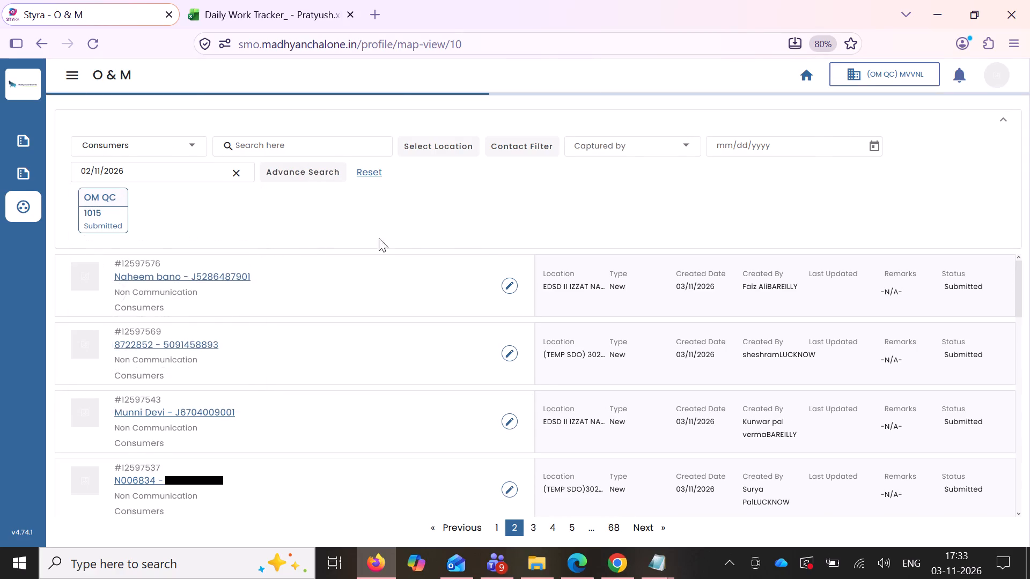
left_click(514, 529)
left_click(506, 284)
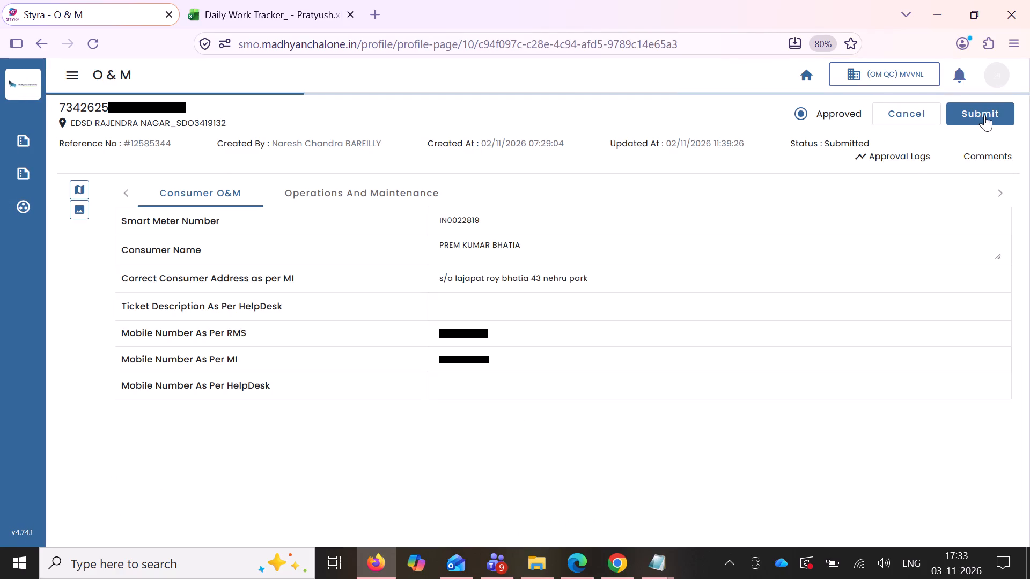
left_click(984, 112)
left_click(511, 284)
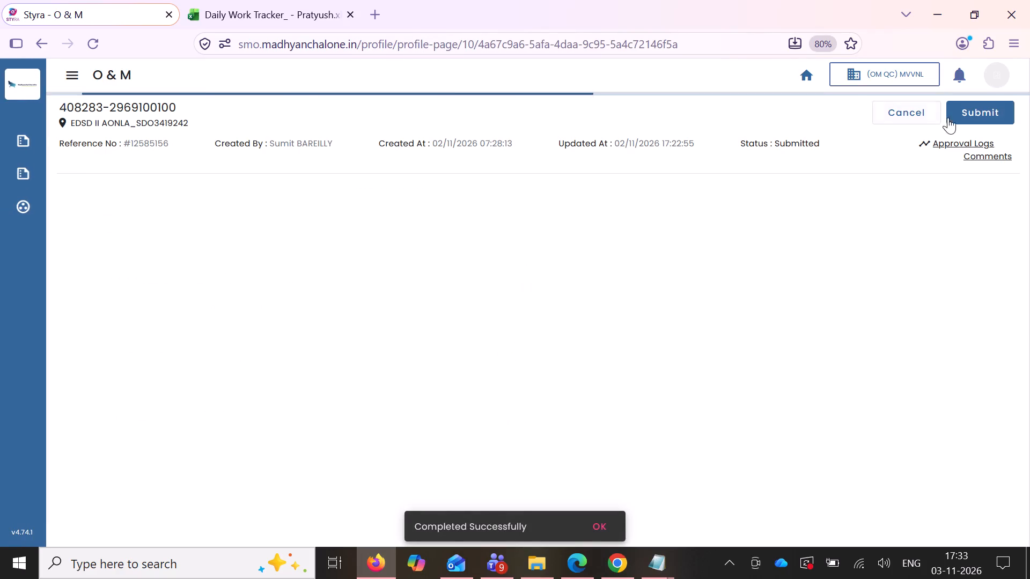
left_click(985, 114)
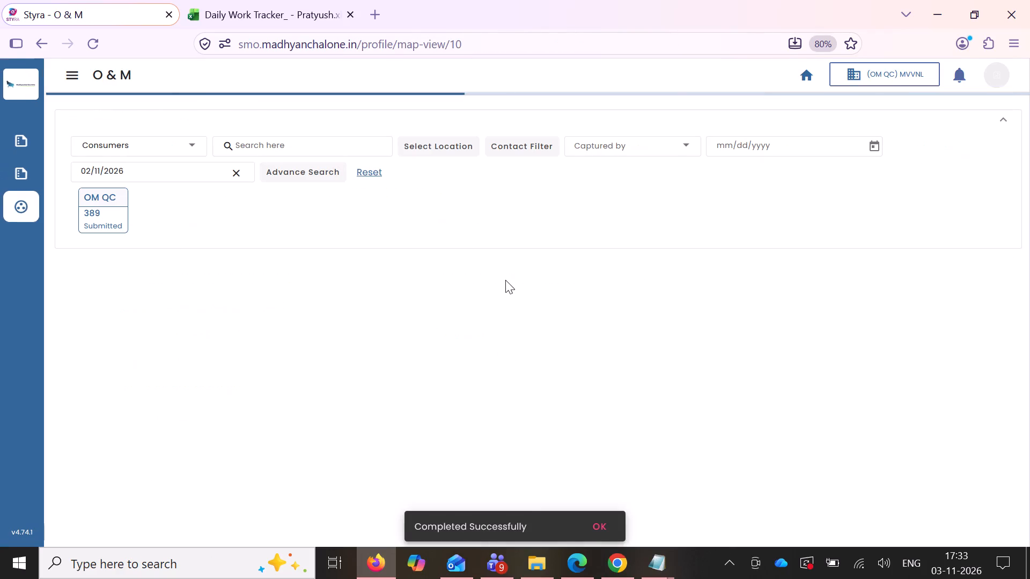
left_click(521, 287)
left_click(516, 287)
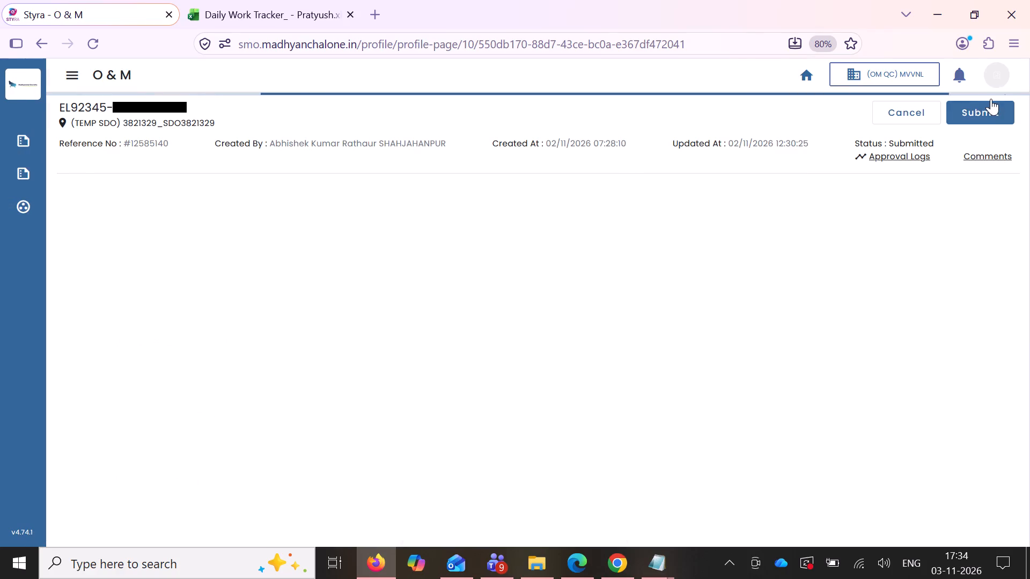
left_click(988, 114)
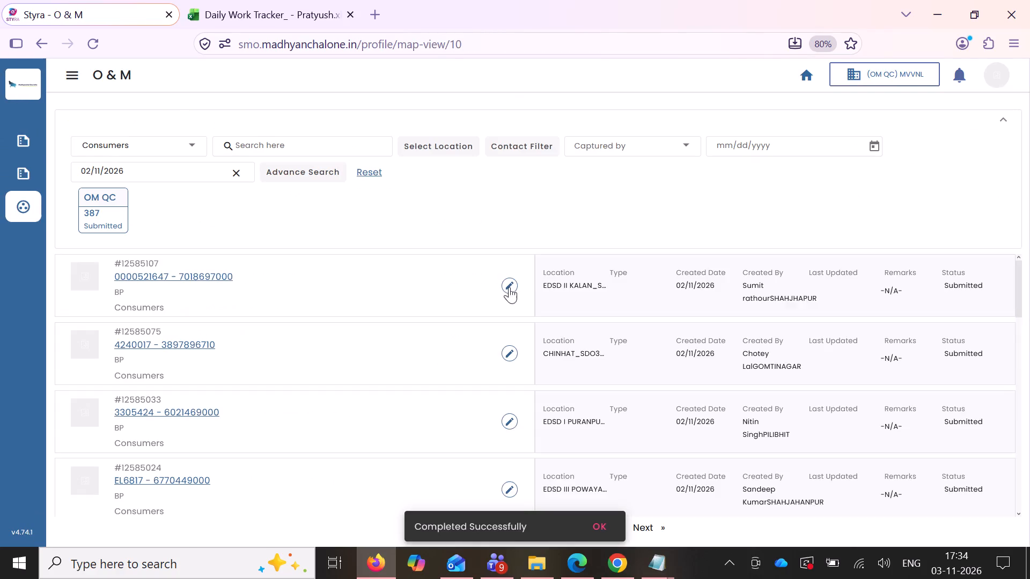
left_click(509, 287)
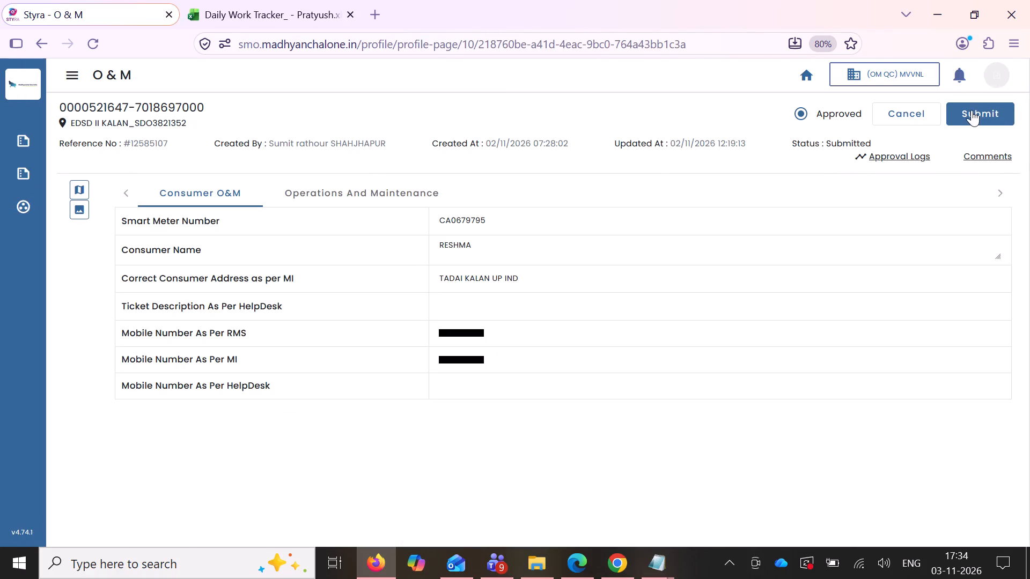
left_click(971, 110)
left_click(514, 291)
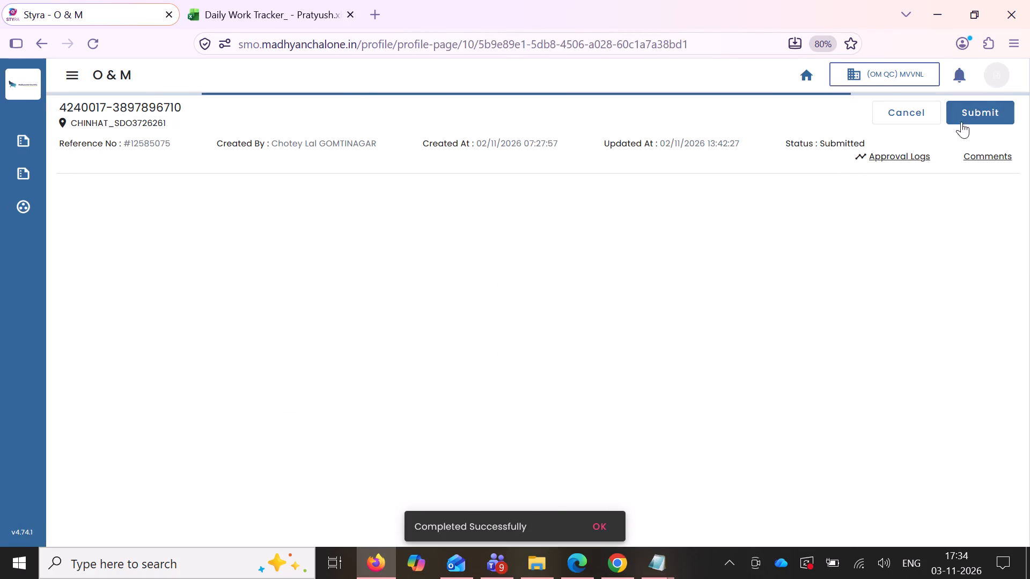
left_click(982, 109)
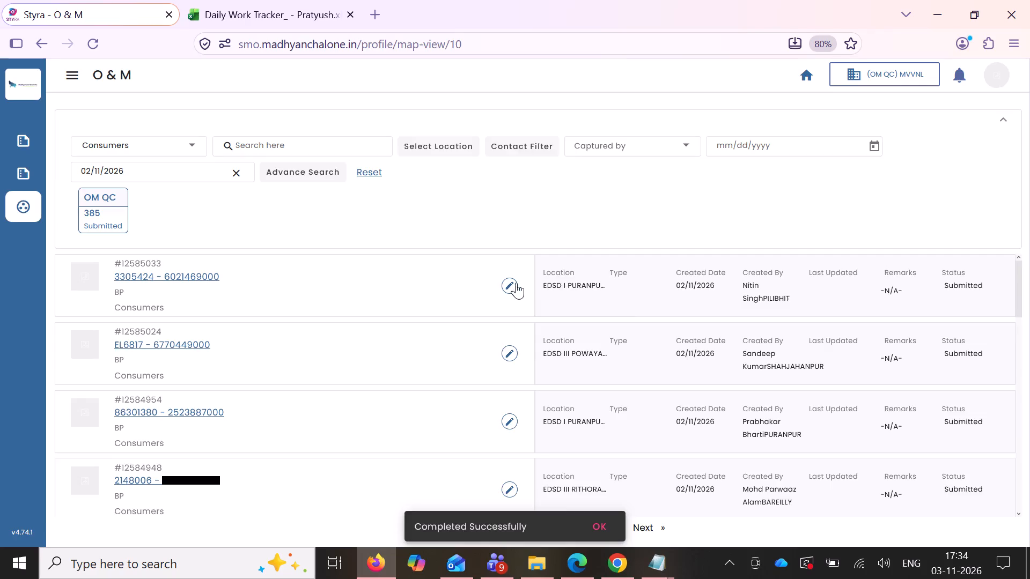
left_click(513, 283)
left_click(988, 107)
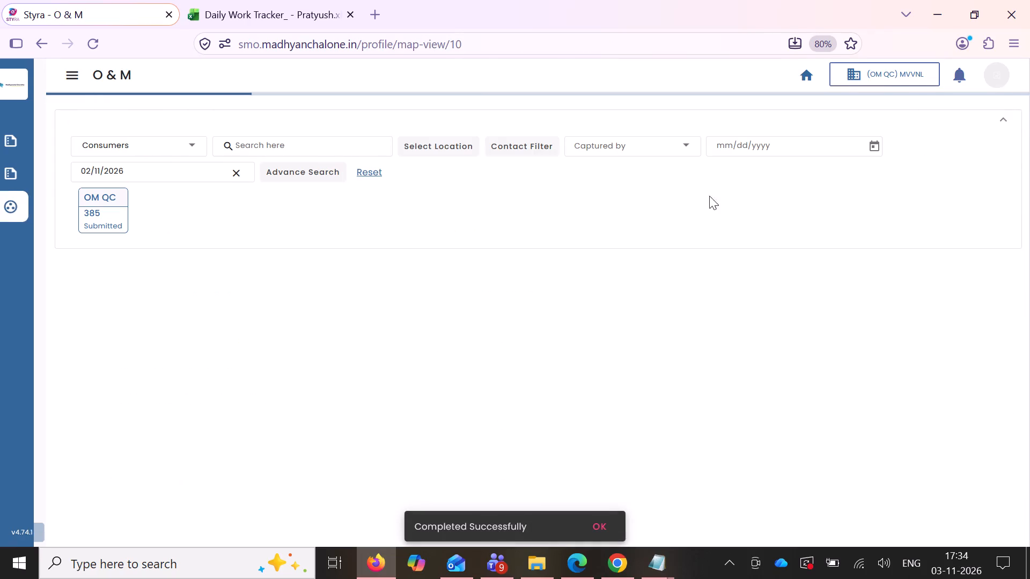
left_click(509, 283)
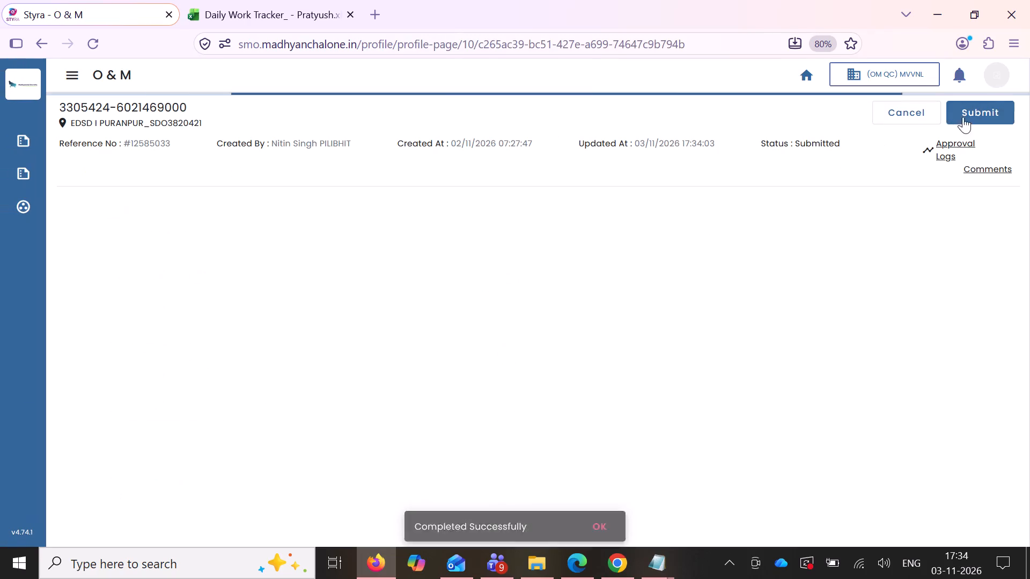
left_click(968, 114)
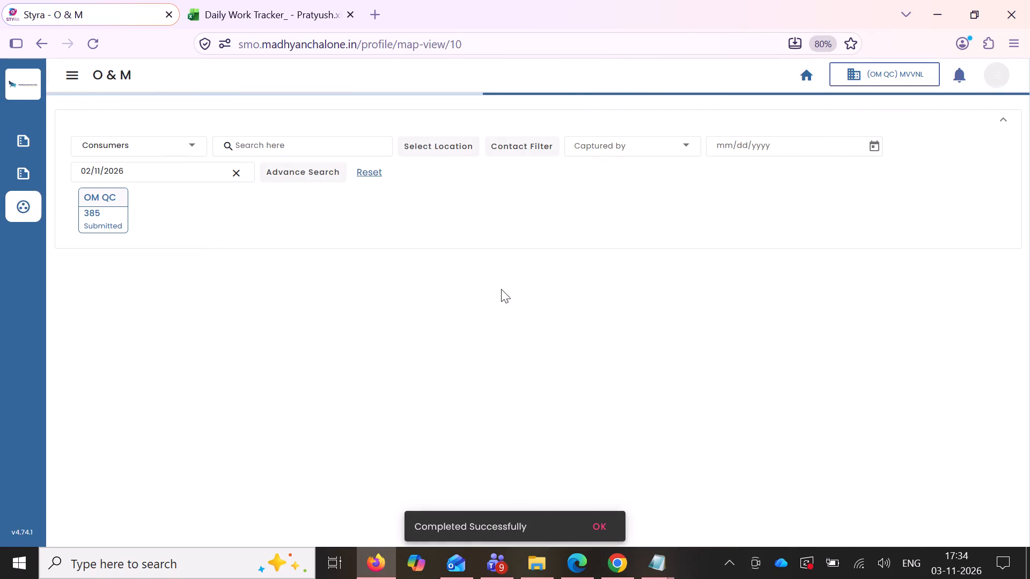
left_click(516, 284)
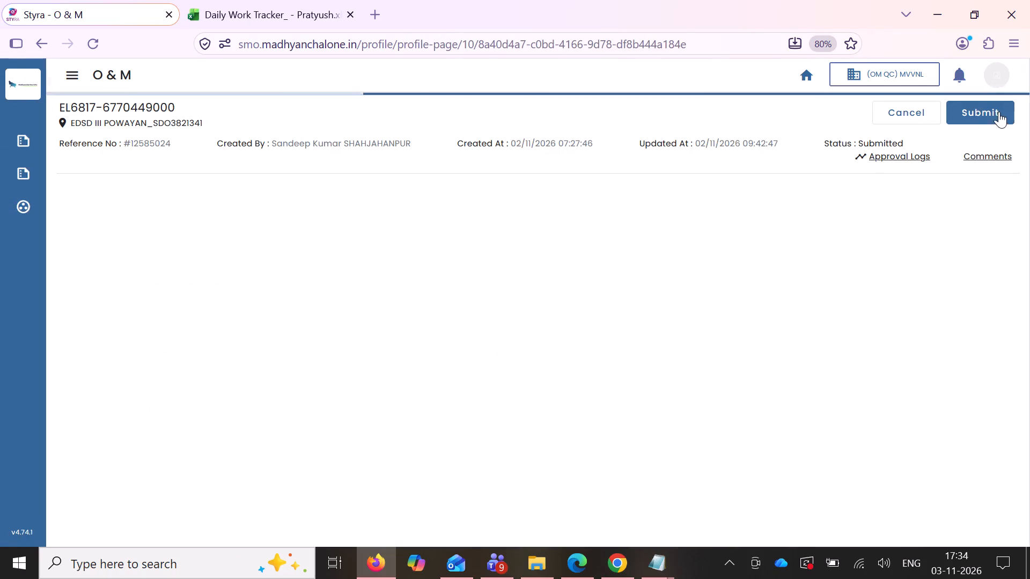
left_click(999, 112)
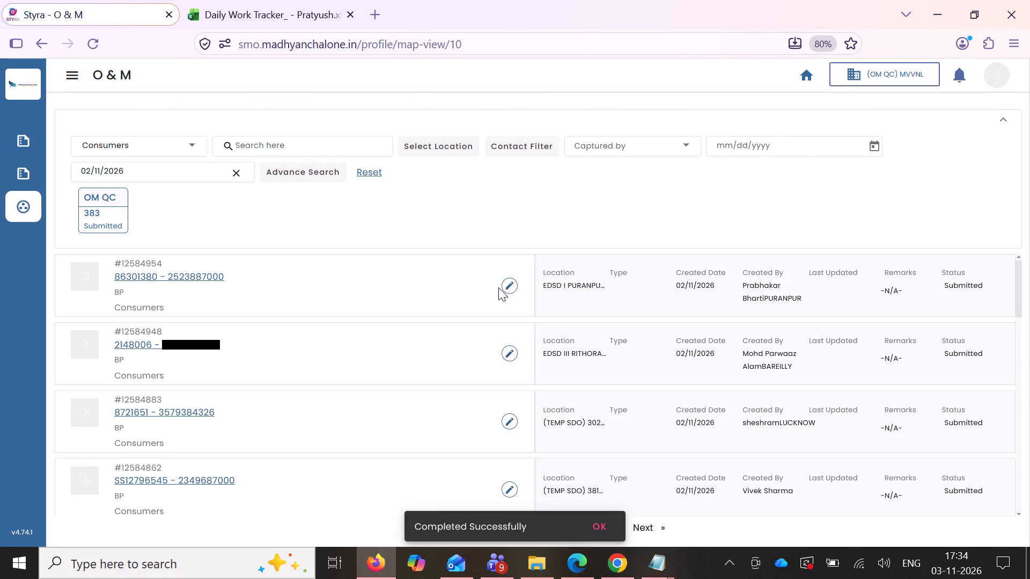
left_click(498, 287)
left_click(507, 287)
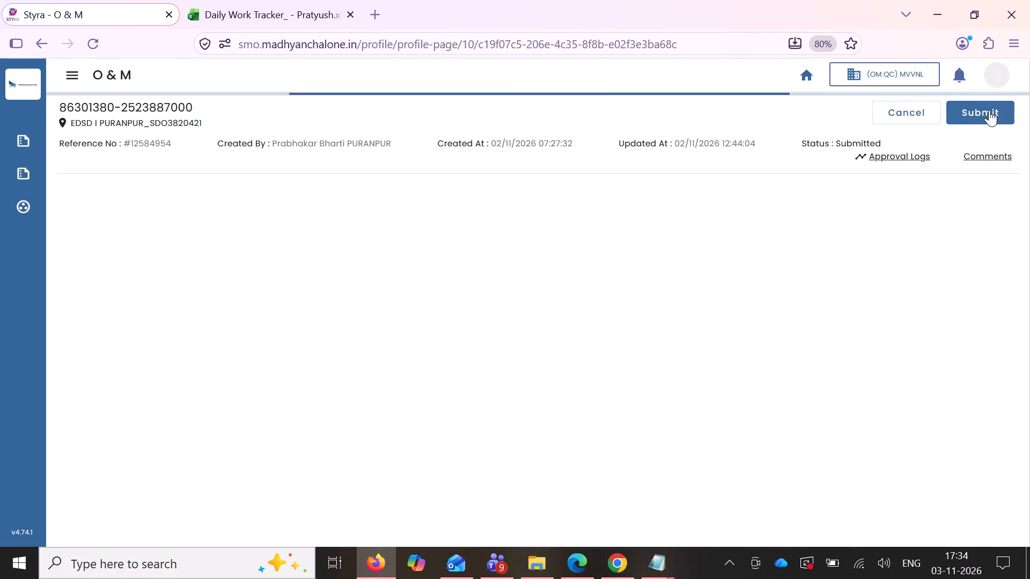
left_click(990, 102)
left_click(517, 290)
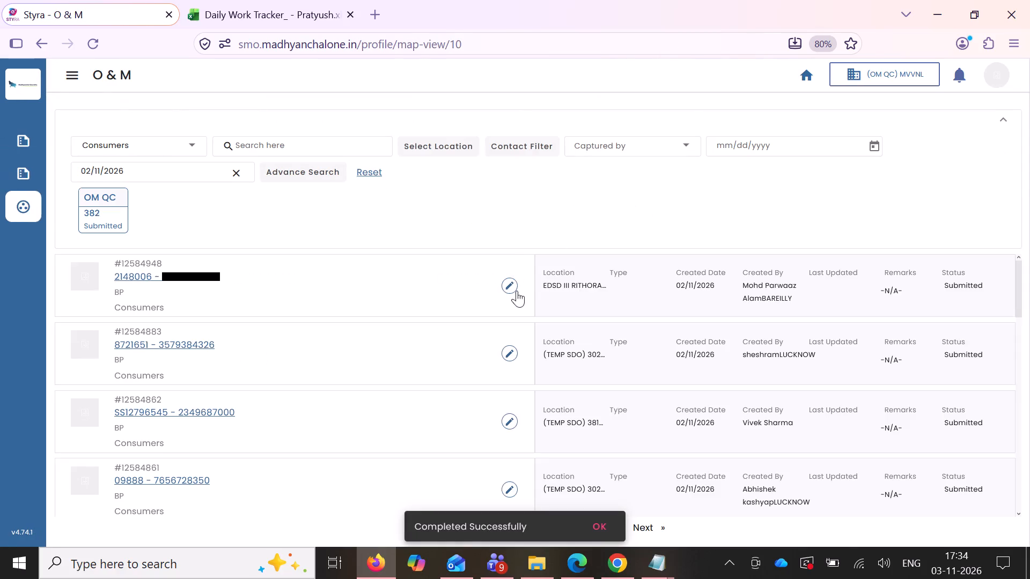
left_click(962, 112)
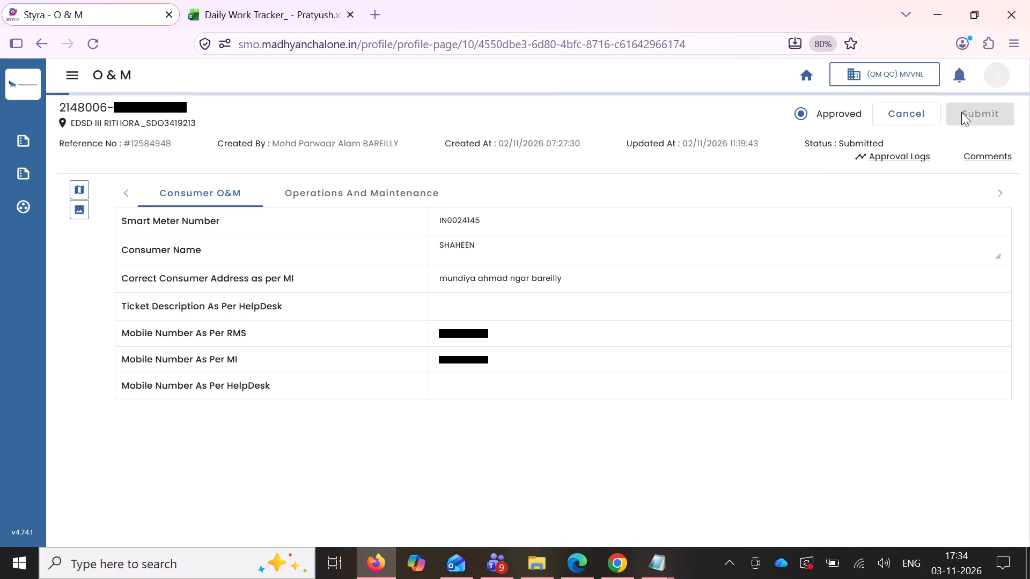
left_click(505, 285)
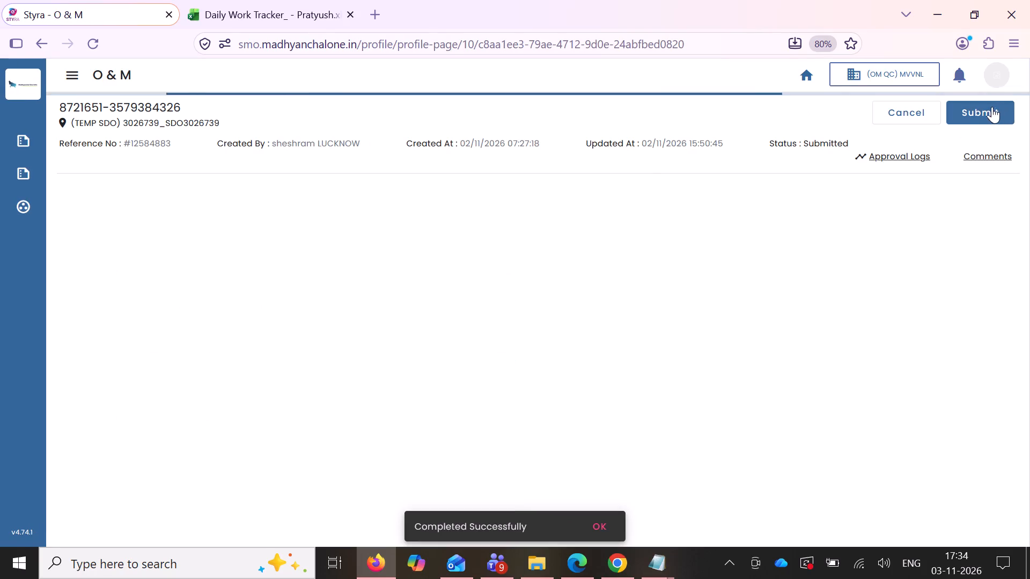
left_click(991, 110)
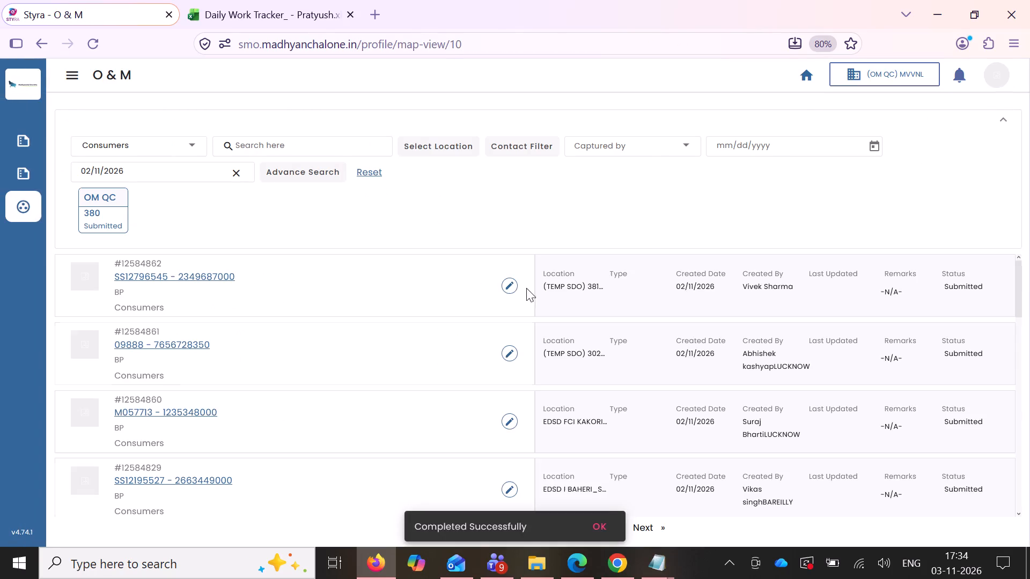
left_click(511, 286)
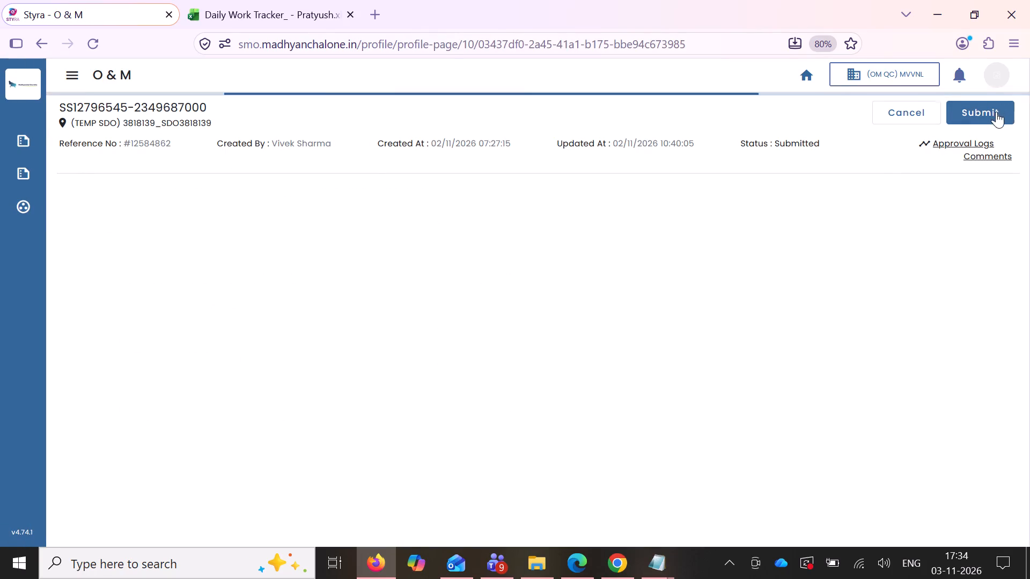
left_click(996, 112)
left_click(511, 288)
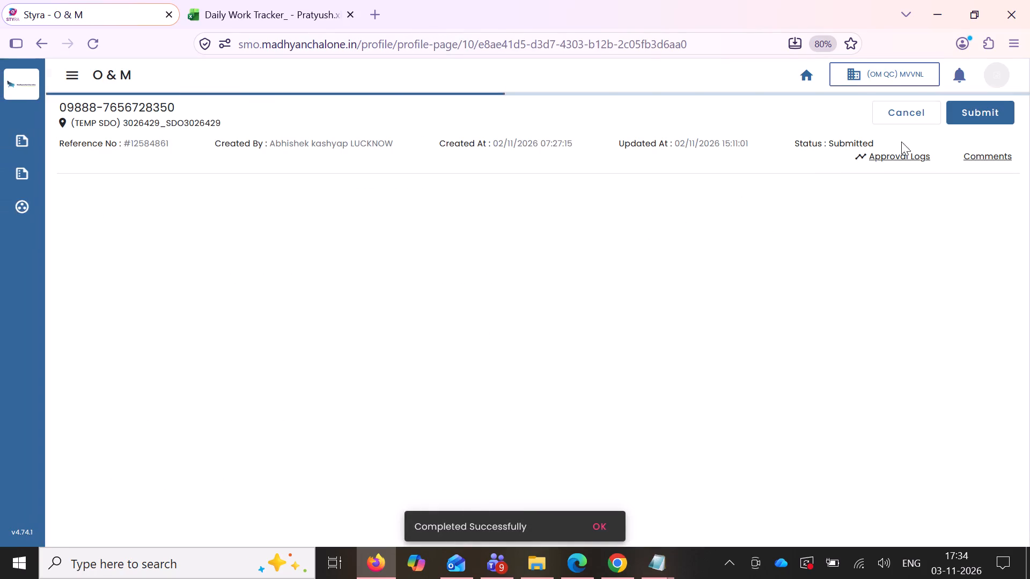
left_click(988, 114)
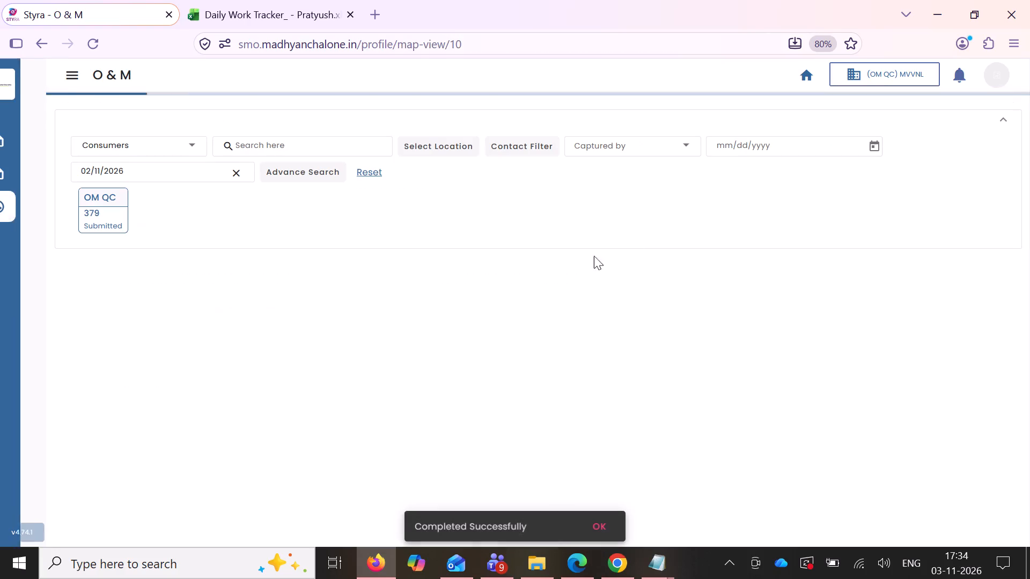
left_click(525, 284)
left_click(516, 288)
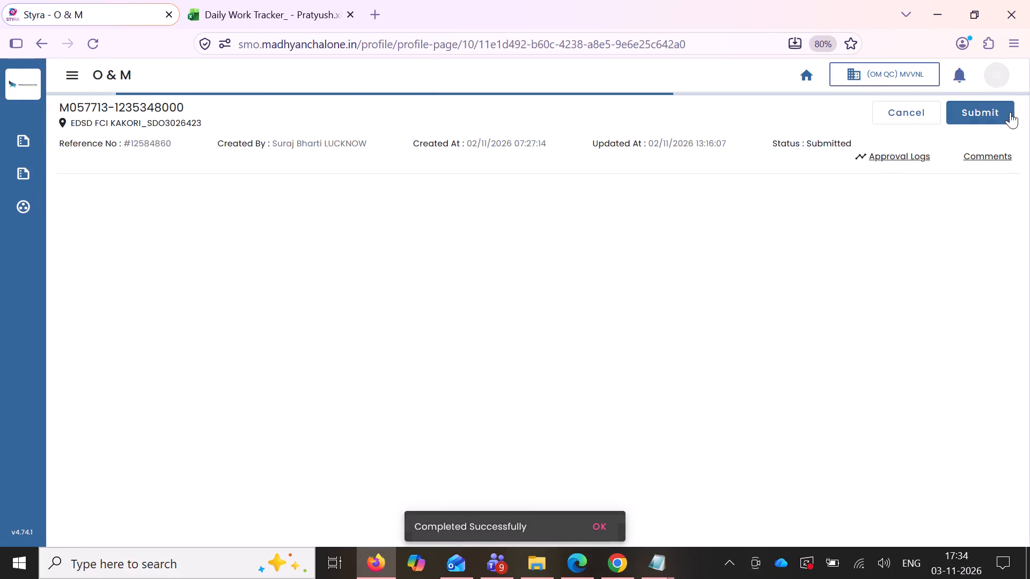
left_click(993, 114)
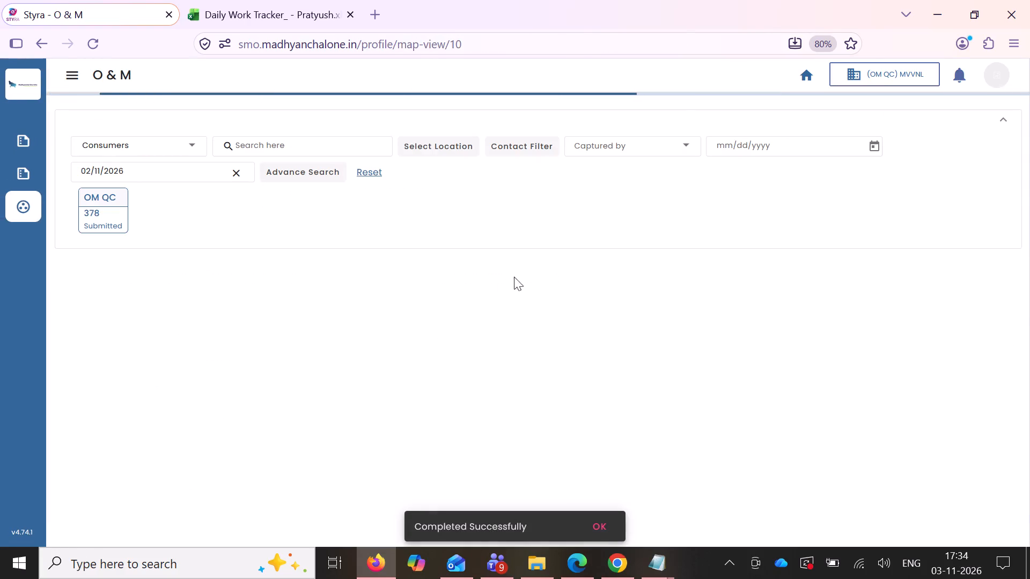
left_click(511, 284)
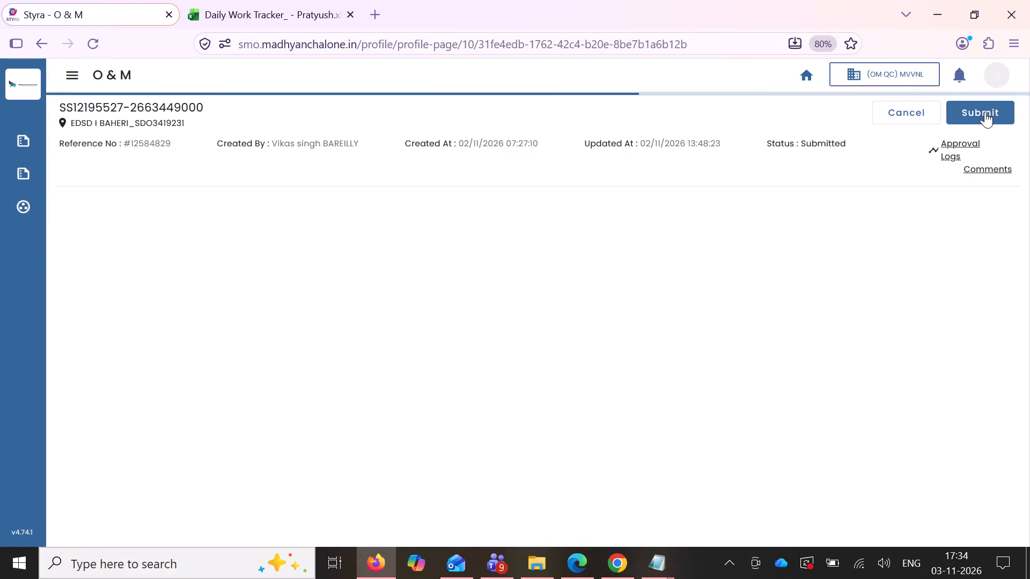
left_click(982, 110)
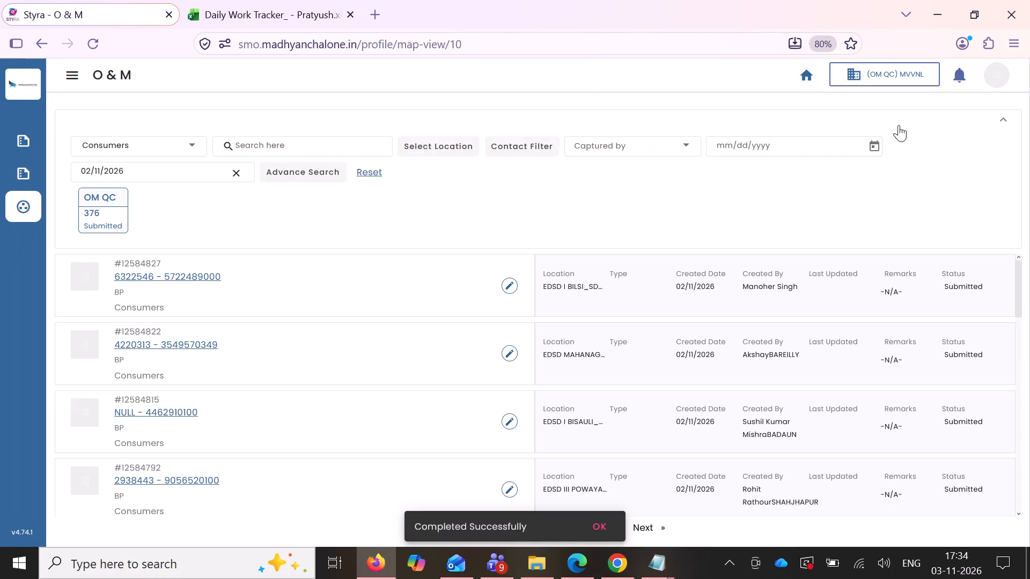
left_click(509, 283)
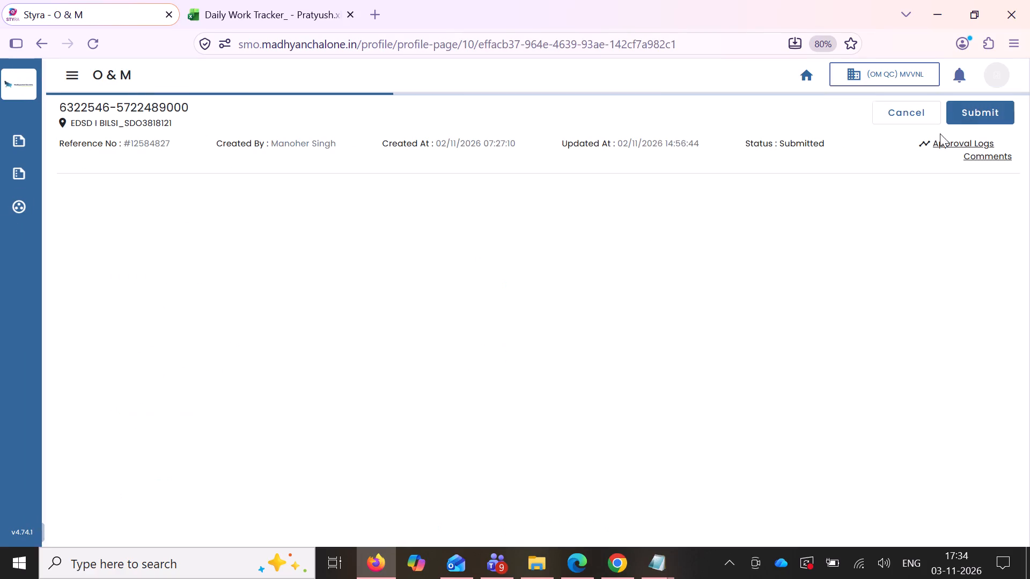
left_click(968, 112)
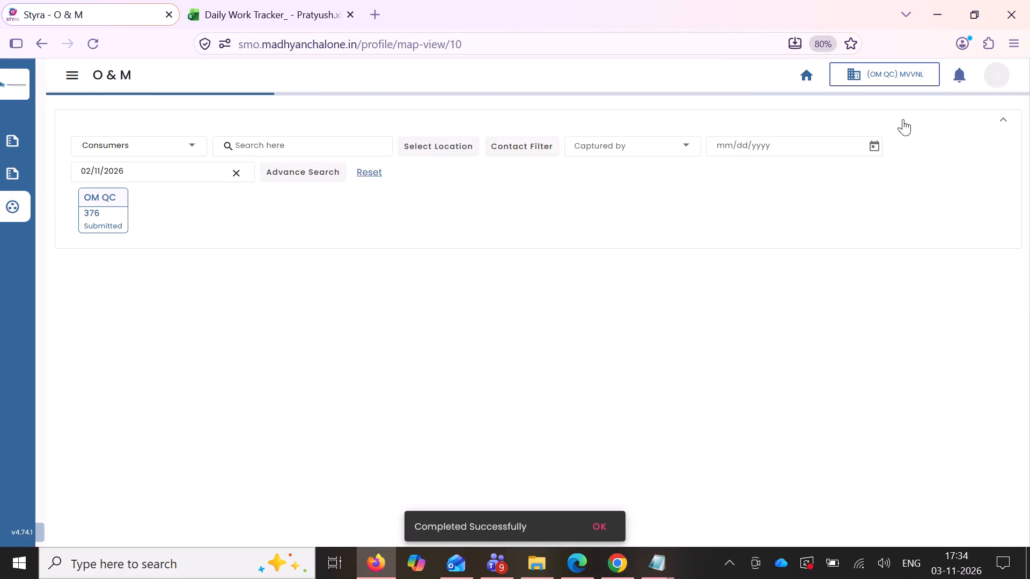
left_click(510, 286)
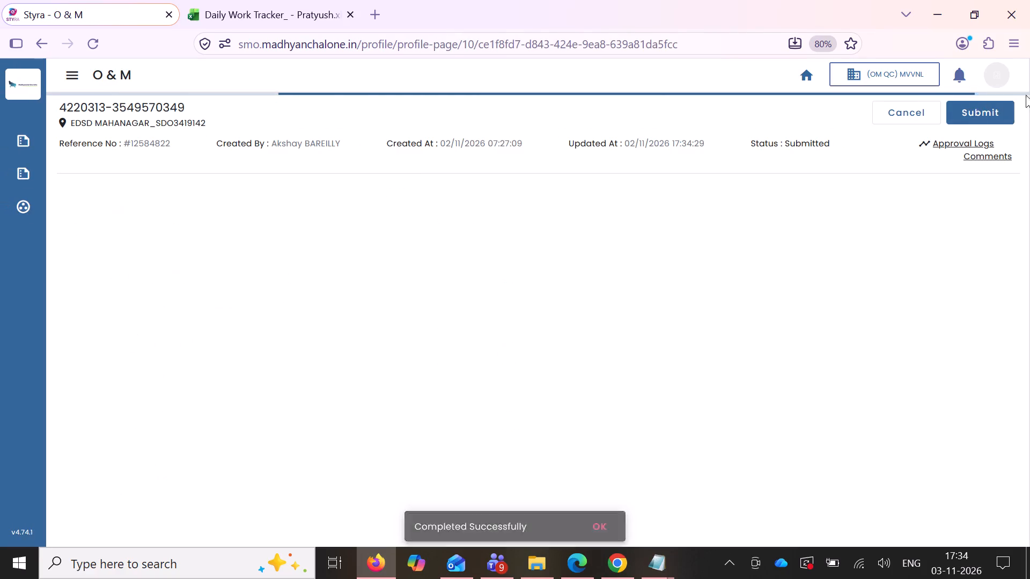
left_click(1000, 112)
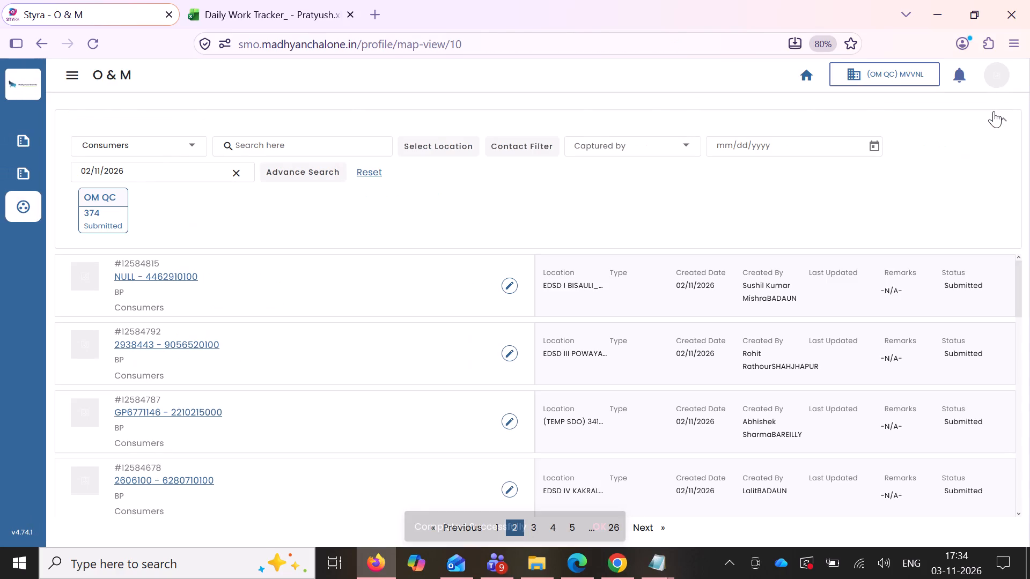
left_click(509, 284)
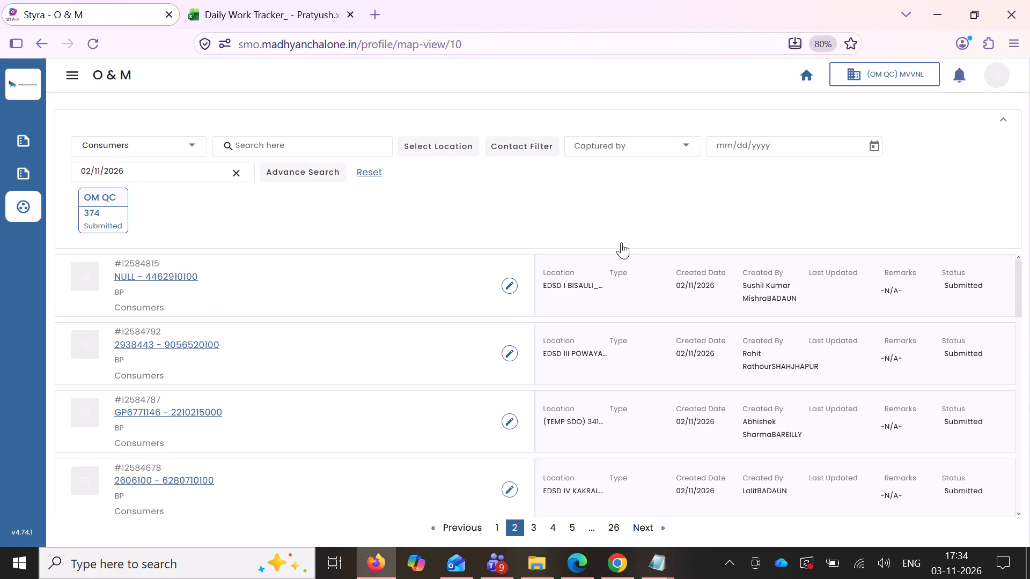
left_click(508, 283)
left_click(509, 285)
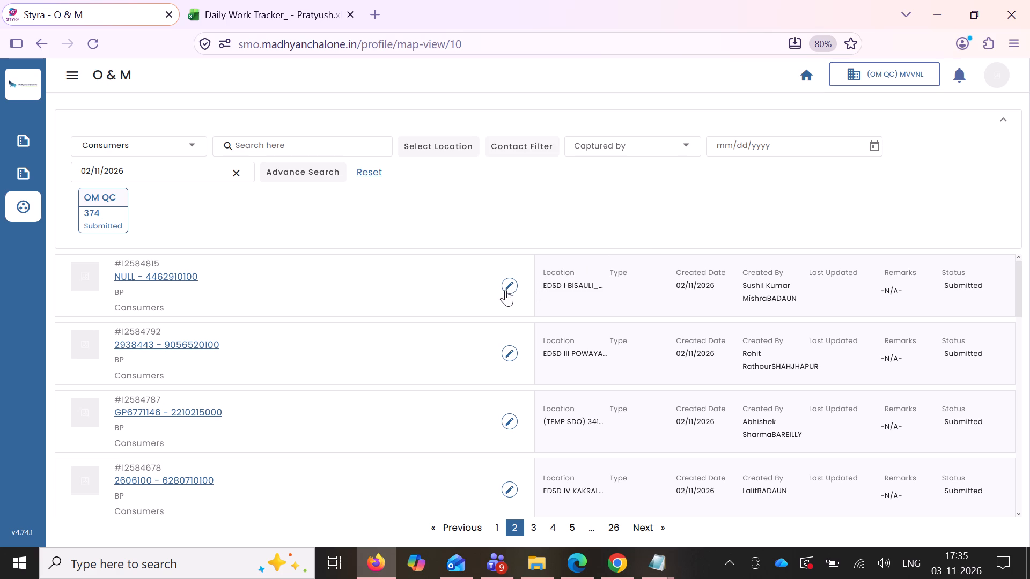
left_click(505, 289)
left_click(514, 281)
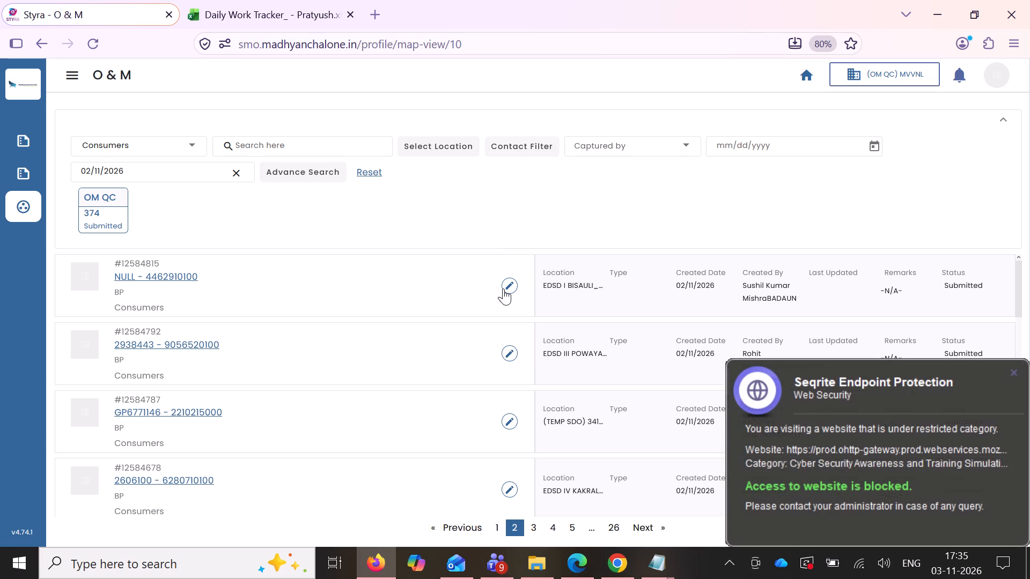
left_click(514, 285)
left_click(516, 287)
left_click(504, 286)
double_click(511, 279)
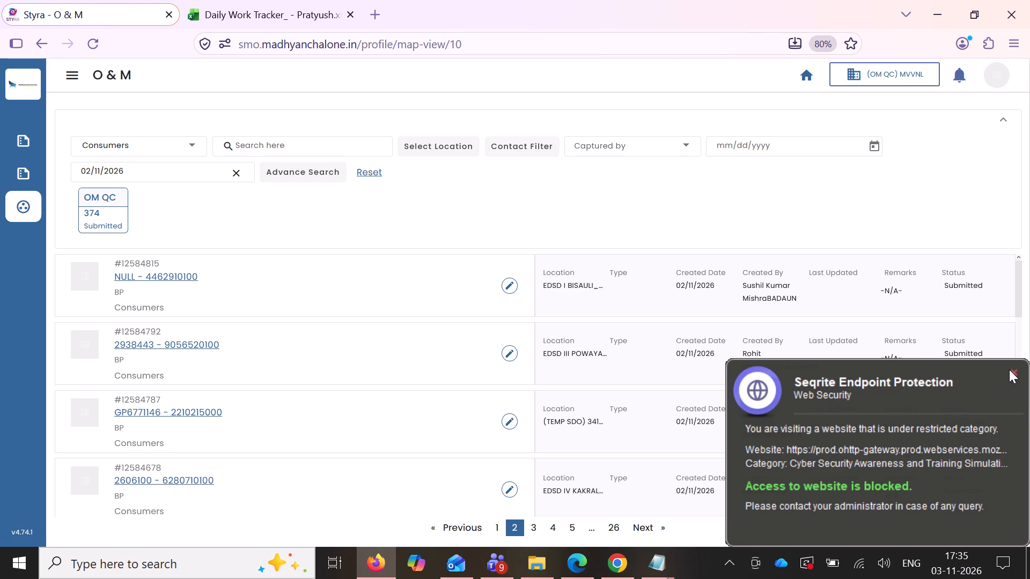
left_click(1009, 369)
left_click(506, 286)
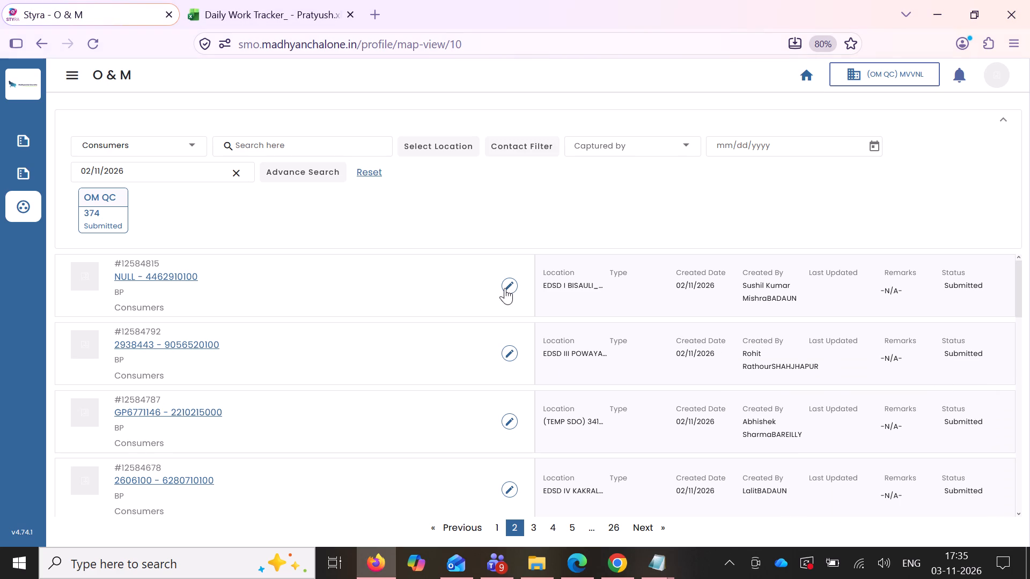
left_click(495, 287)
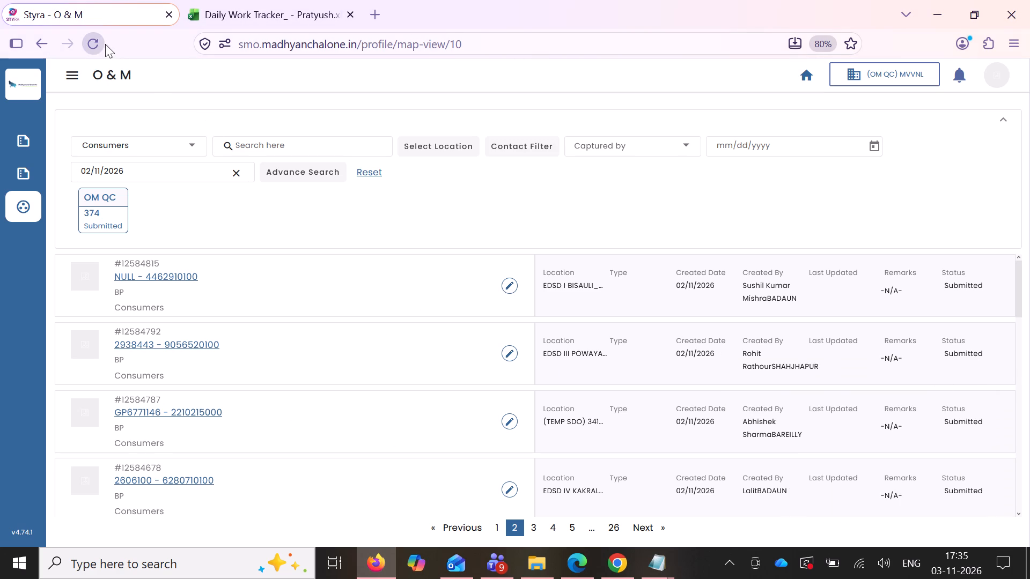
Reload the O&M consumer list page.
left_click(101, 42)
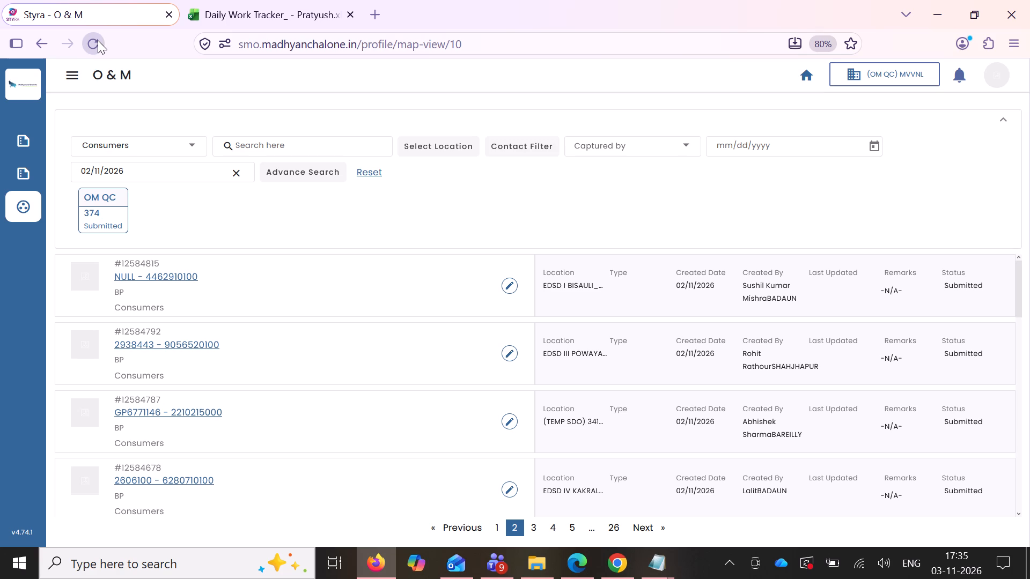
left_click(98, 40)
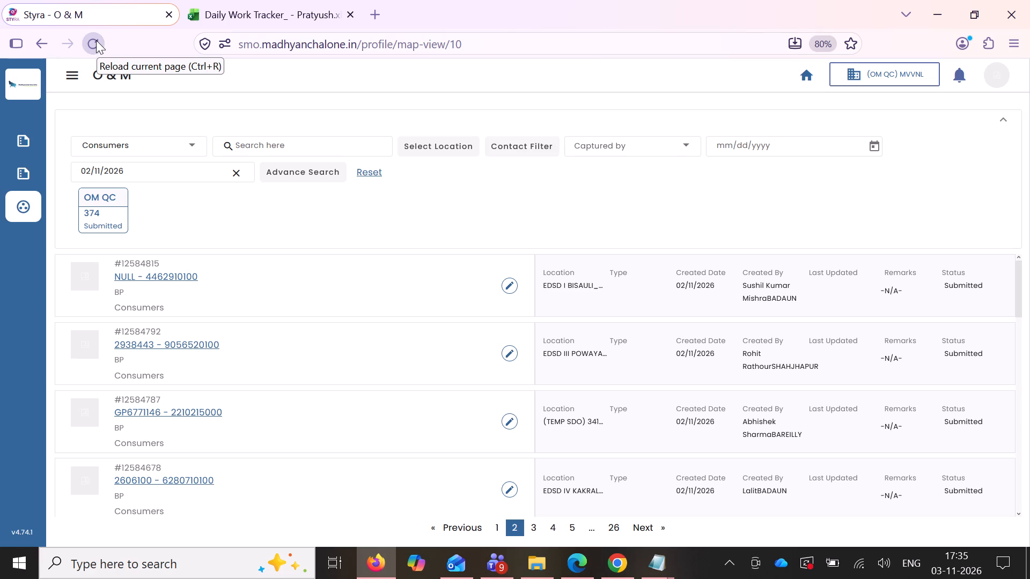
left_click(96, 40)
left_click(96, 40)
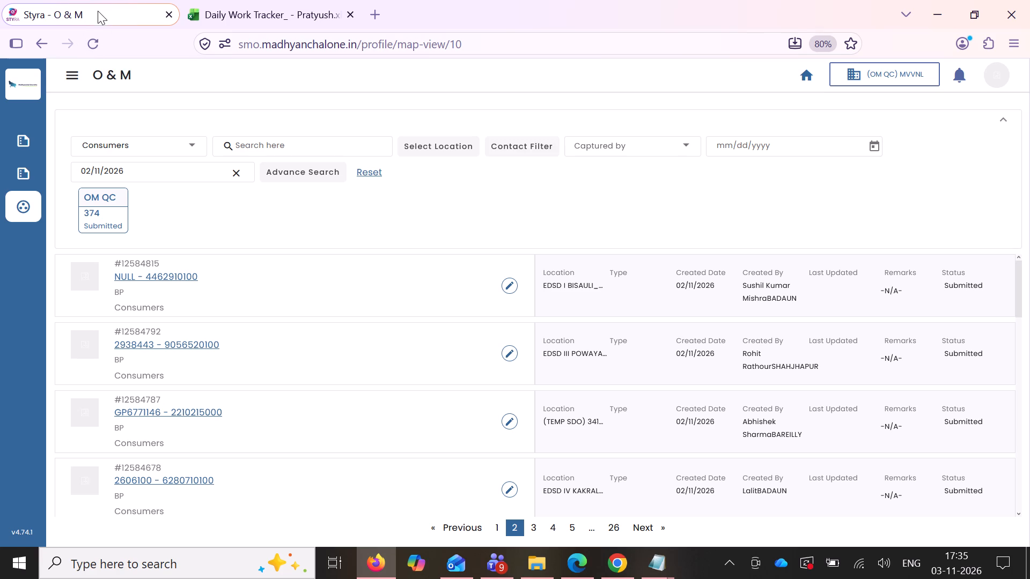
left_click(97, 9)
left_click(97, 9)
left_click(99, 45)
left_click(506, 290)
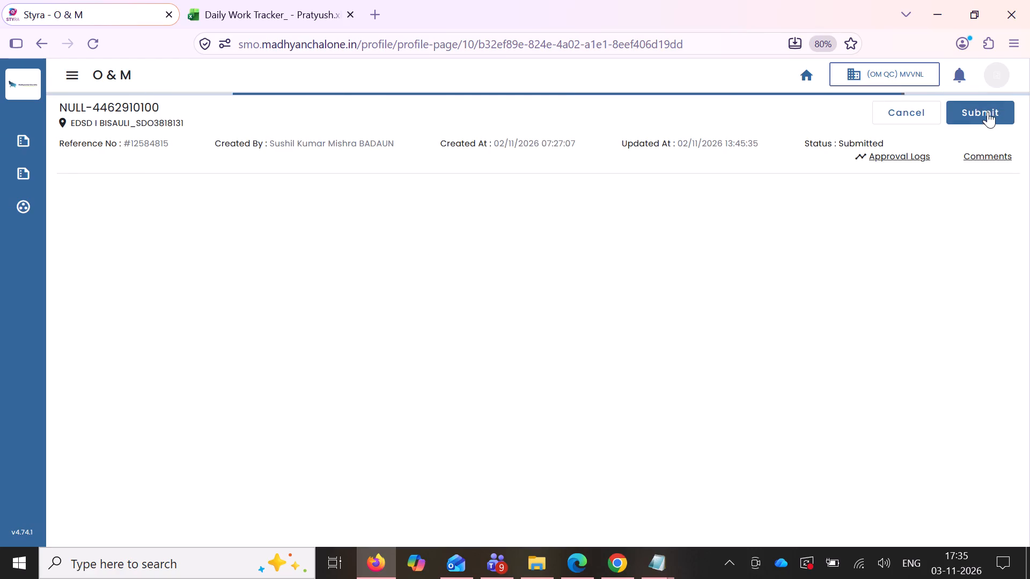
left_click(988, 112)
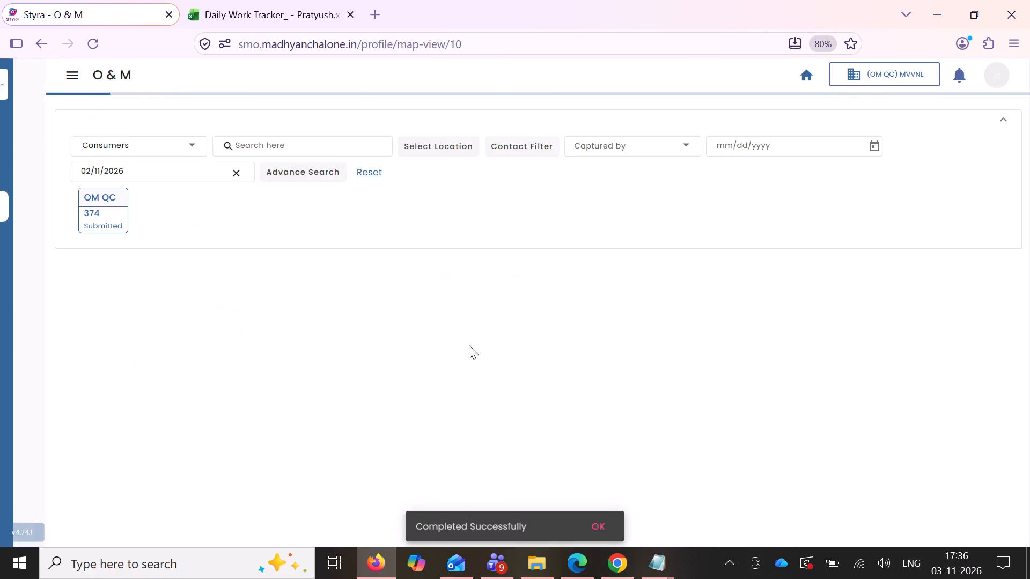
left_click(602, 531)
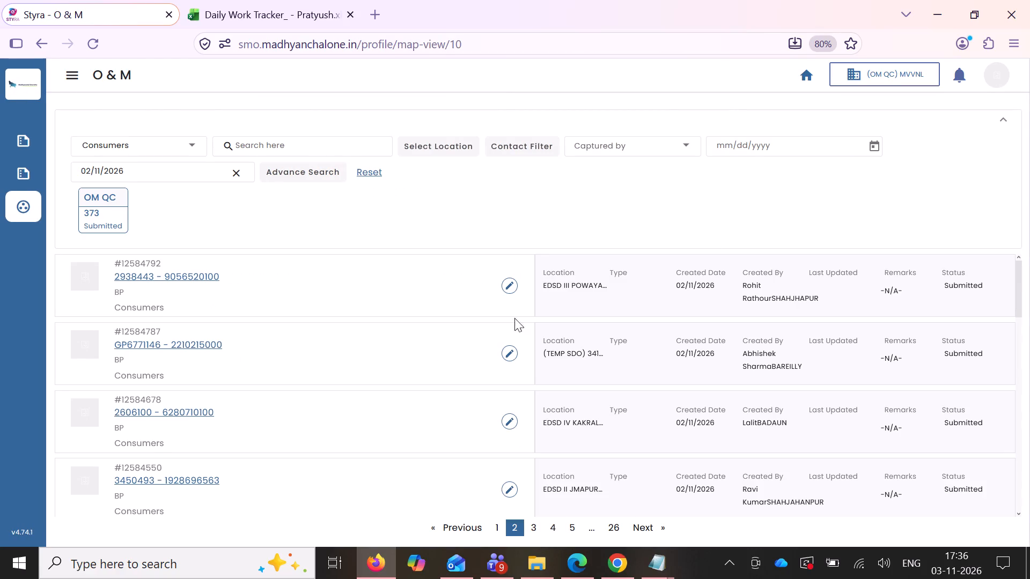
left_click(509, 287)
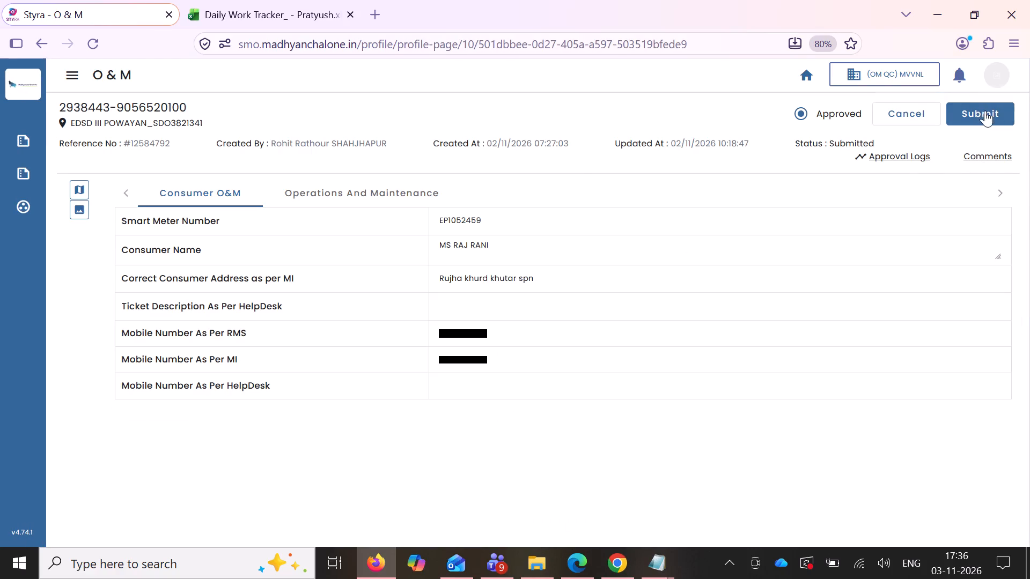
left_click(985, 110)
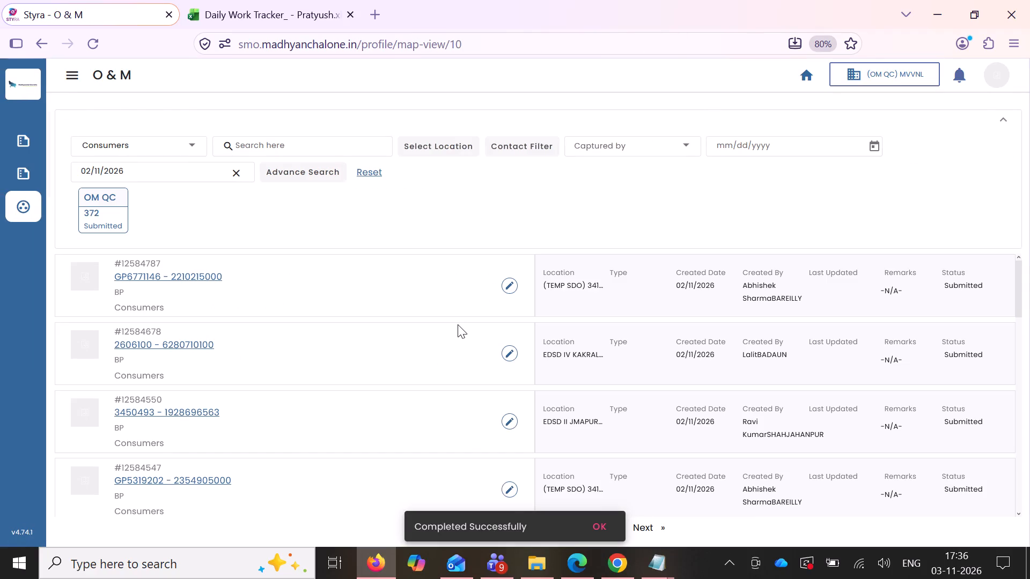
left_click(510, 287)
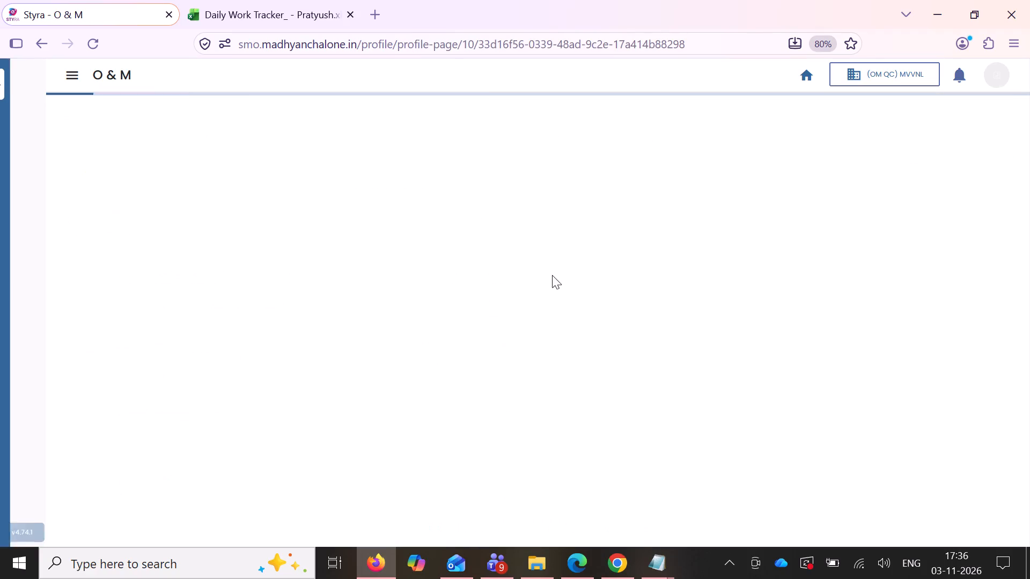
left_click(989, 114)
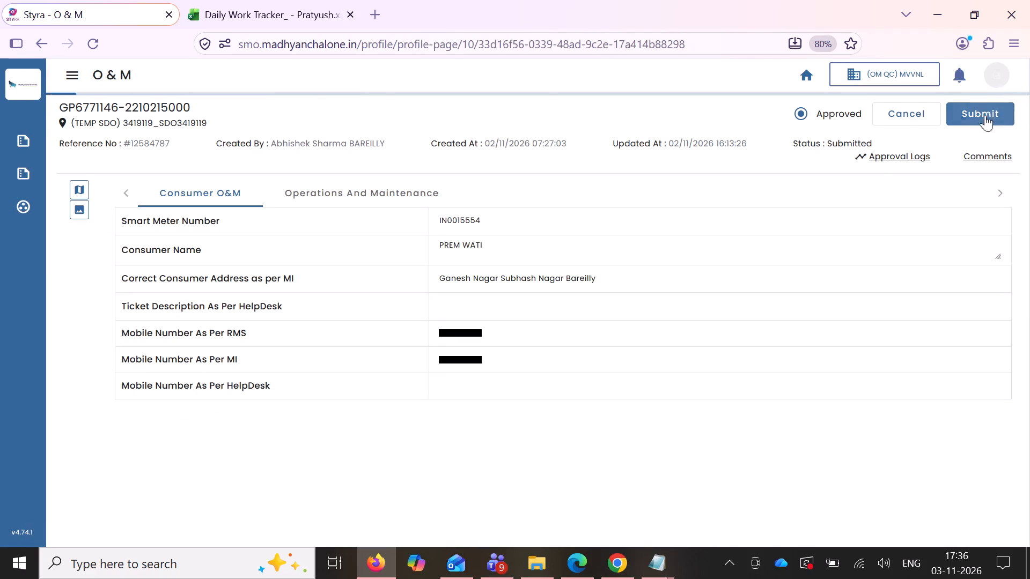
left_click(512, 283)
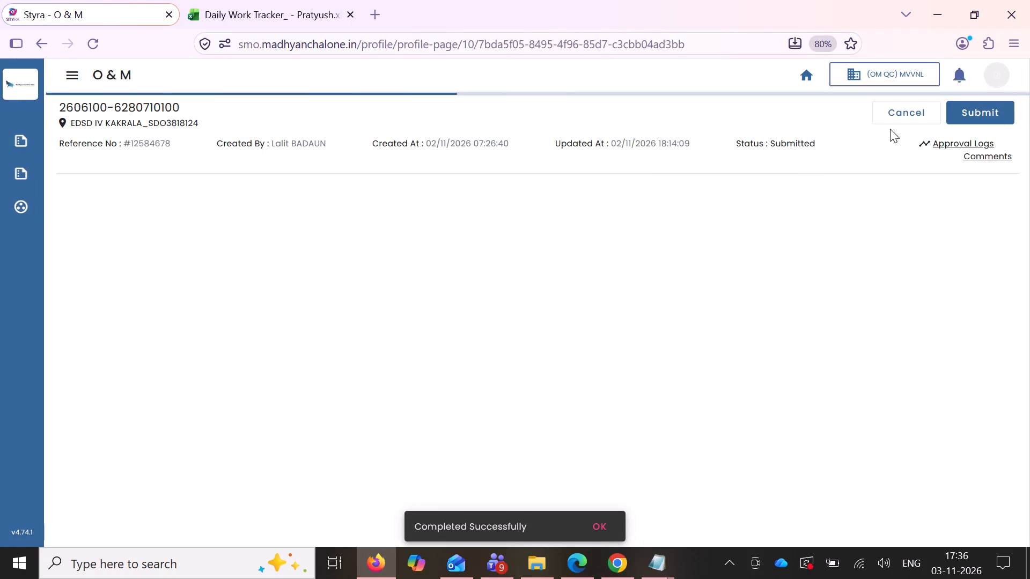
left_click(979, 113)
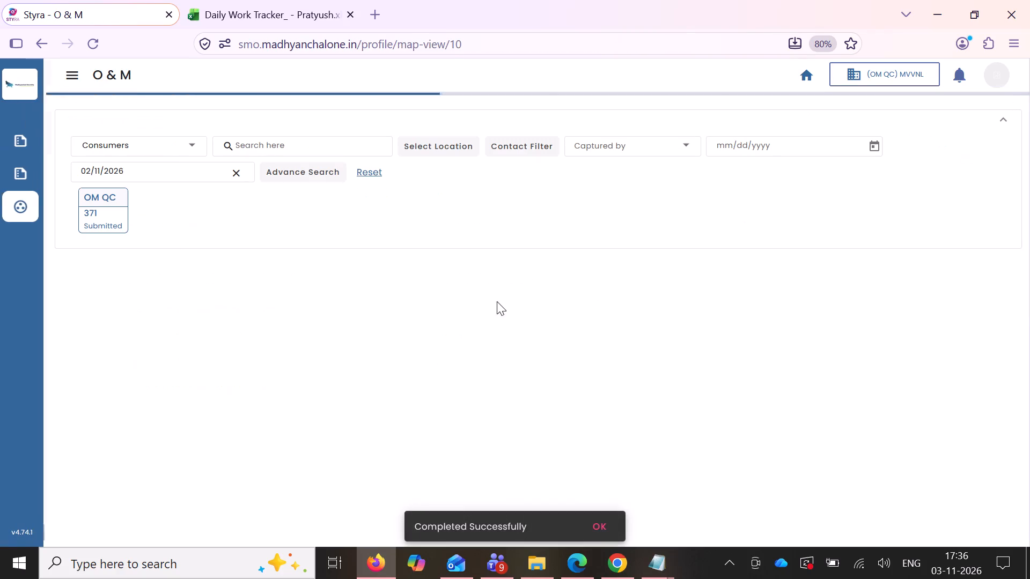
left_click(503, 283)
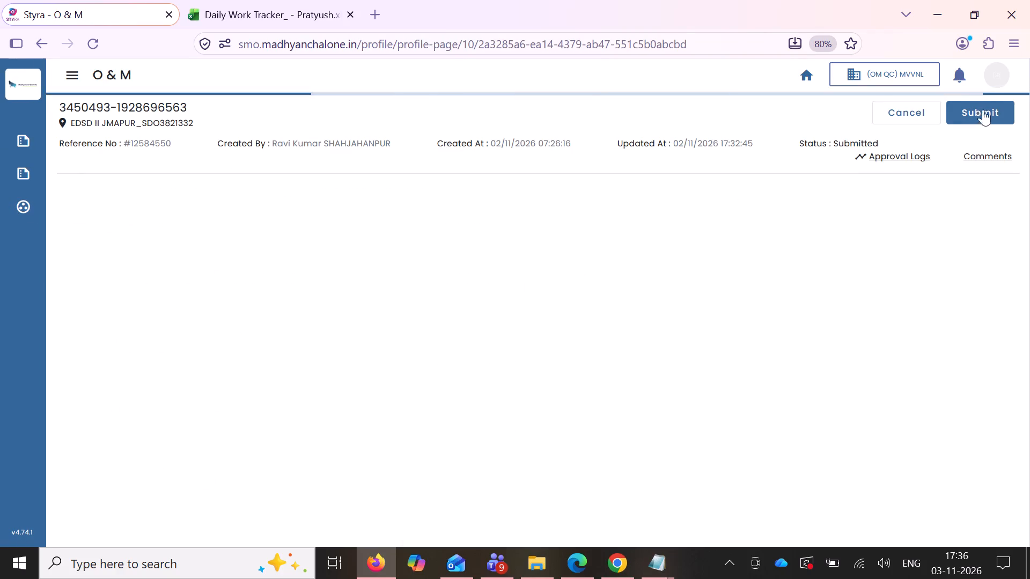
left_click(985, 113)
left_click(503, 284)
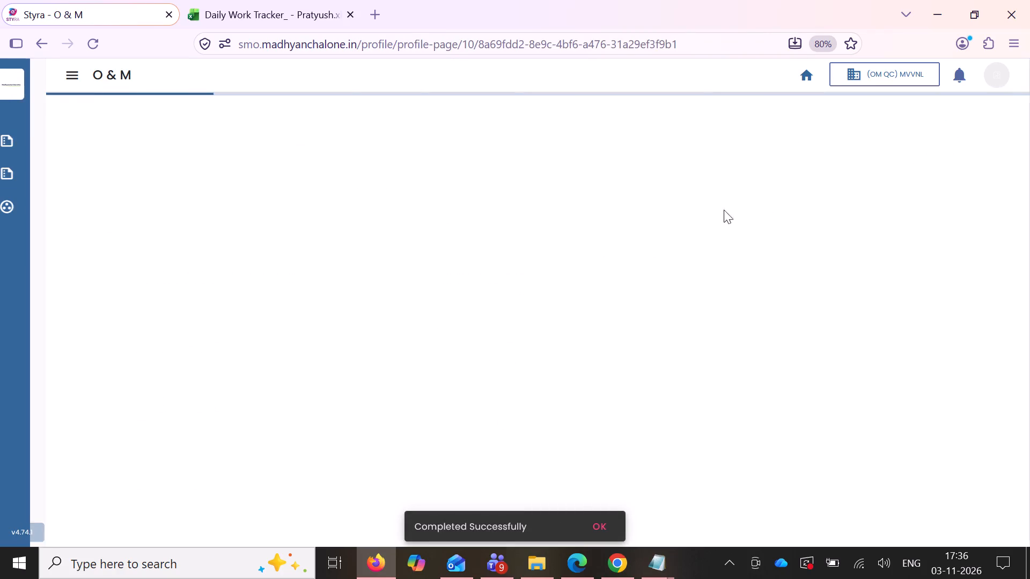
left_click(975, 115)
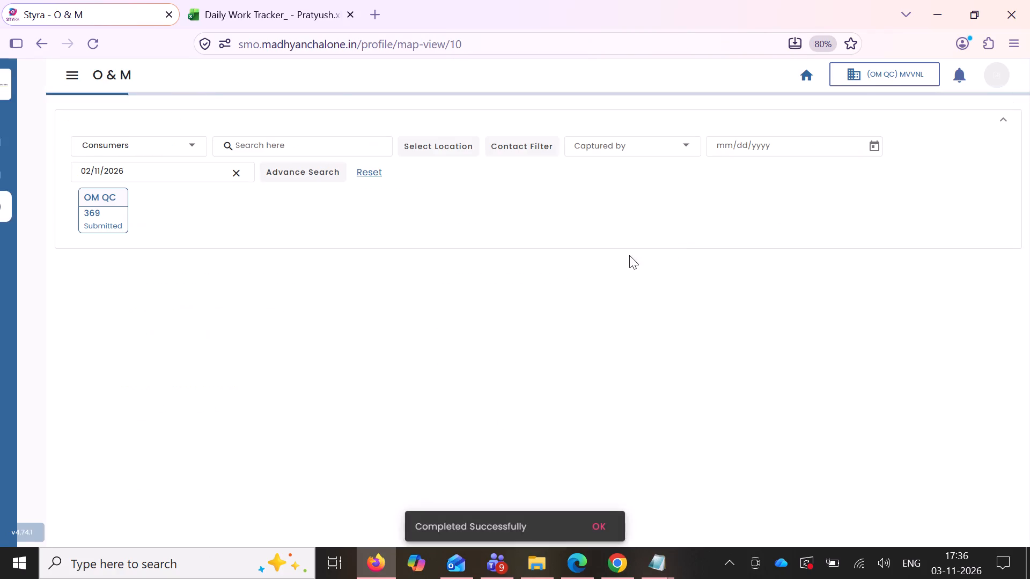
left_click(508, 280)
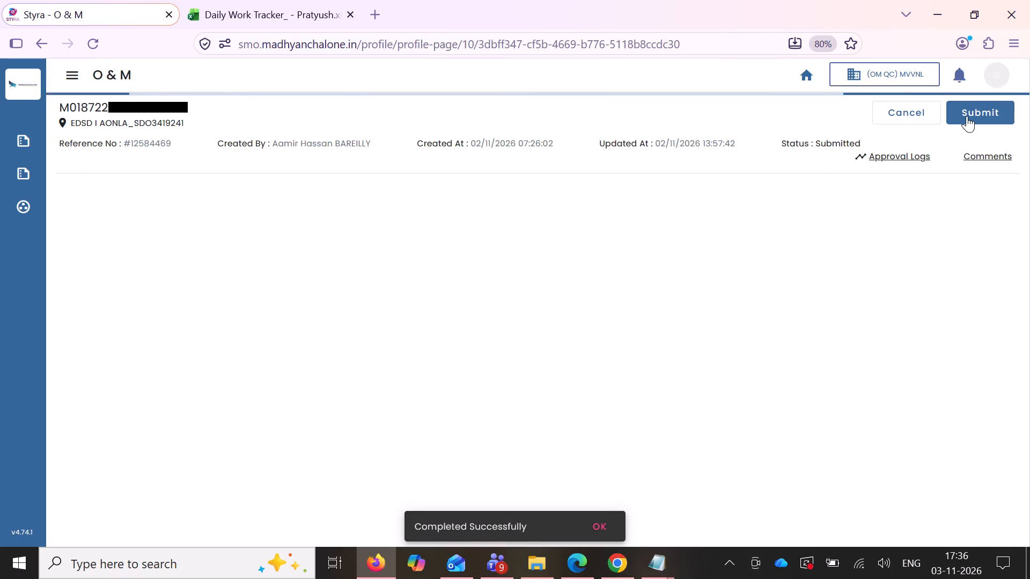
left_click(967, 115)
left_click(511, 279)
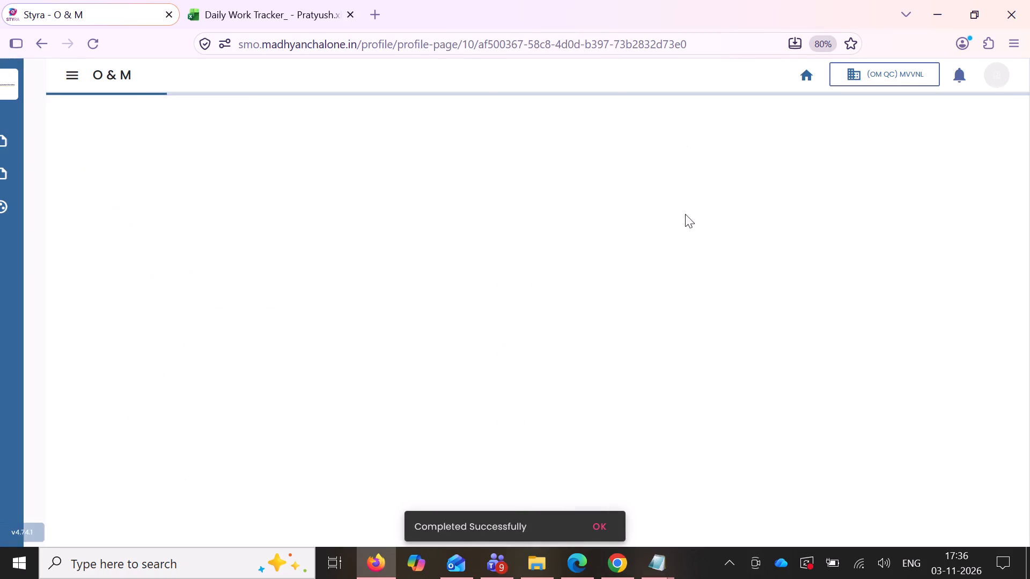
left_click(985, 110)
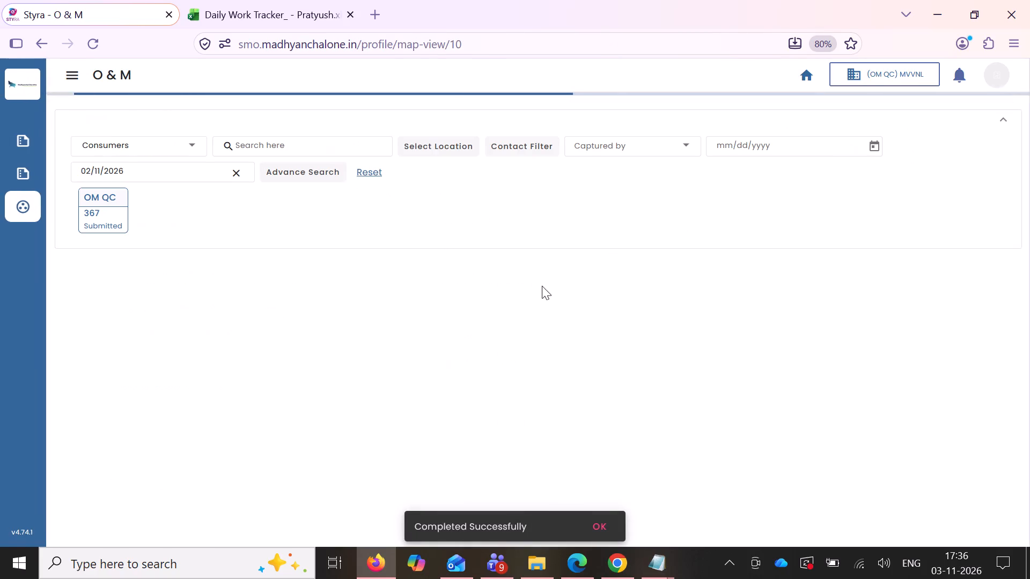
left_click(498, 285)
left_click(509, 284)
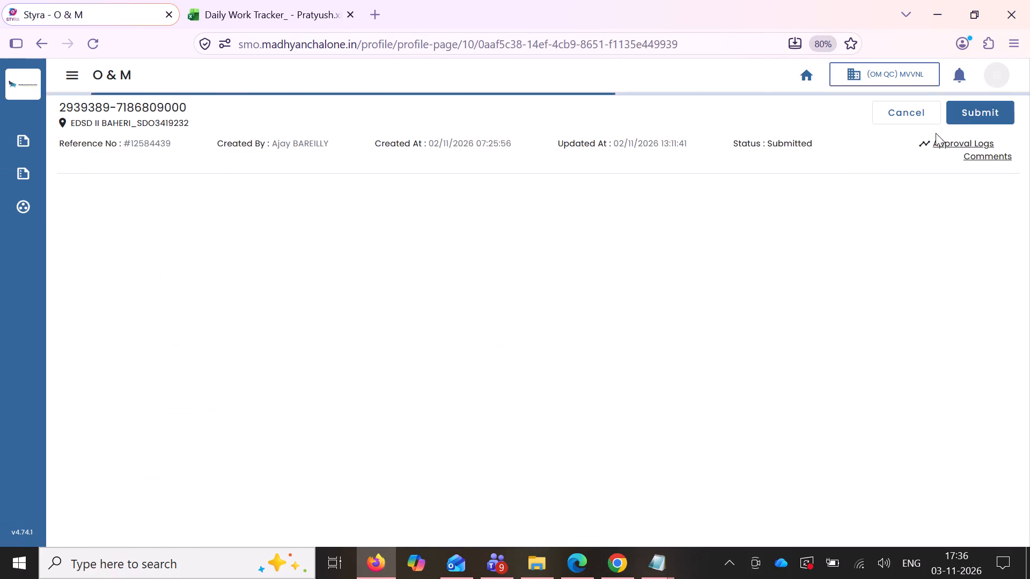
left_click(970, 114)
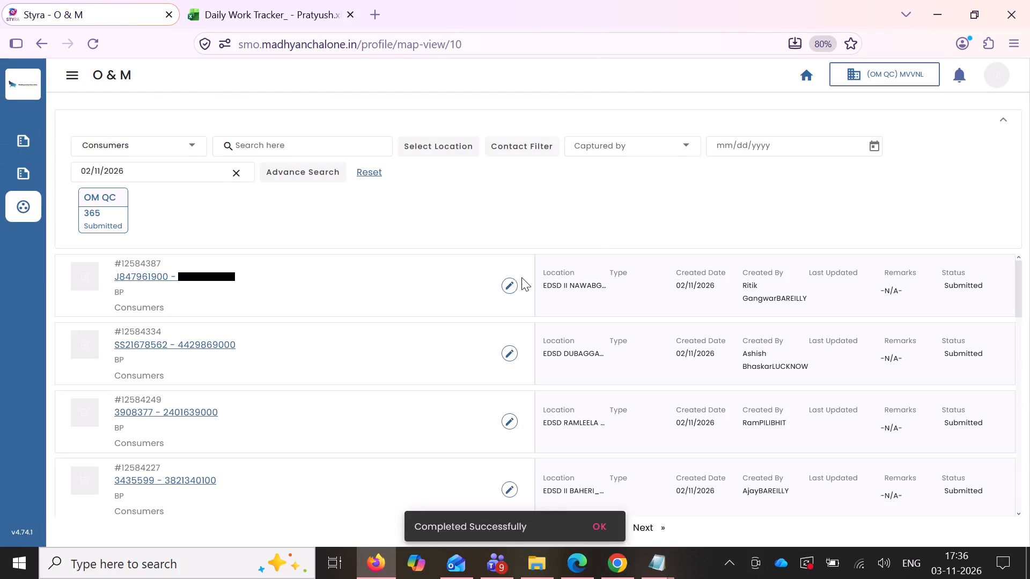
left_click(509, 282)
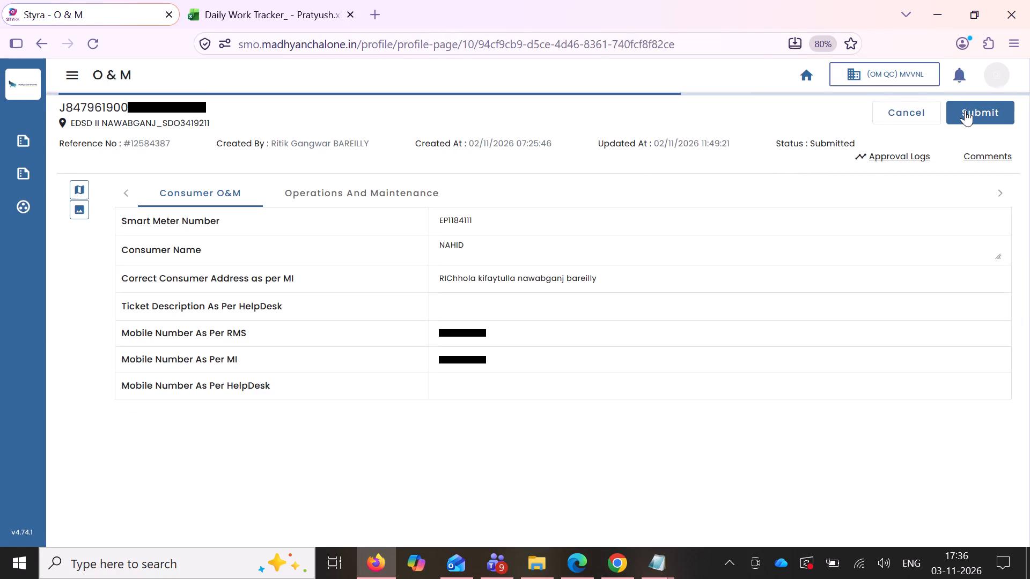
left_click(967, 110)
left_click(512, 284)
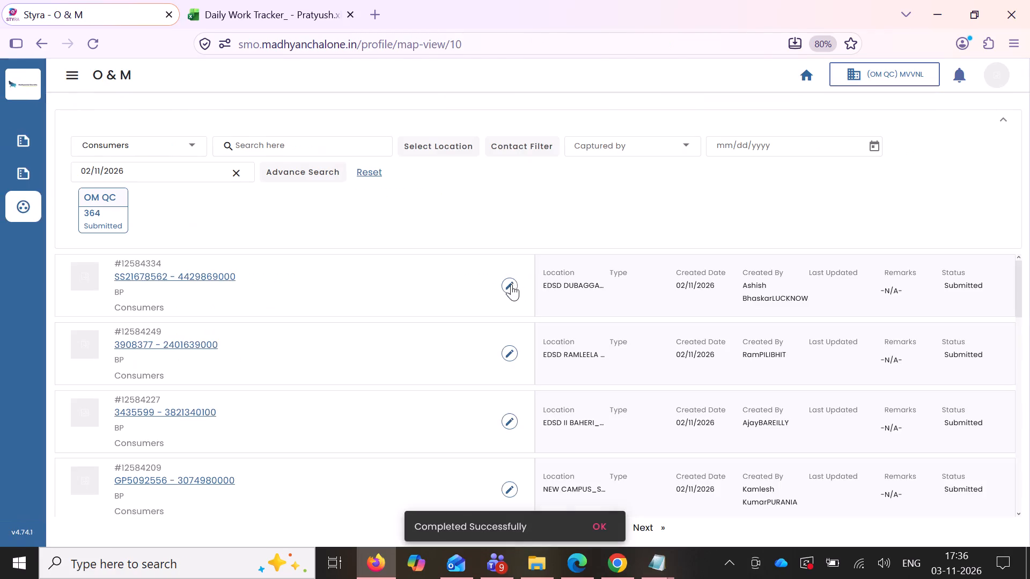
left_click(963, 110)
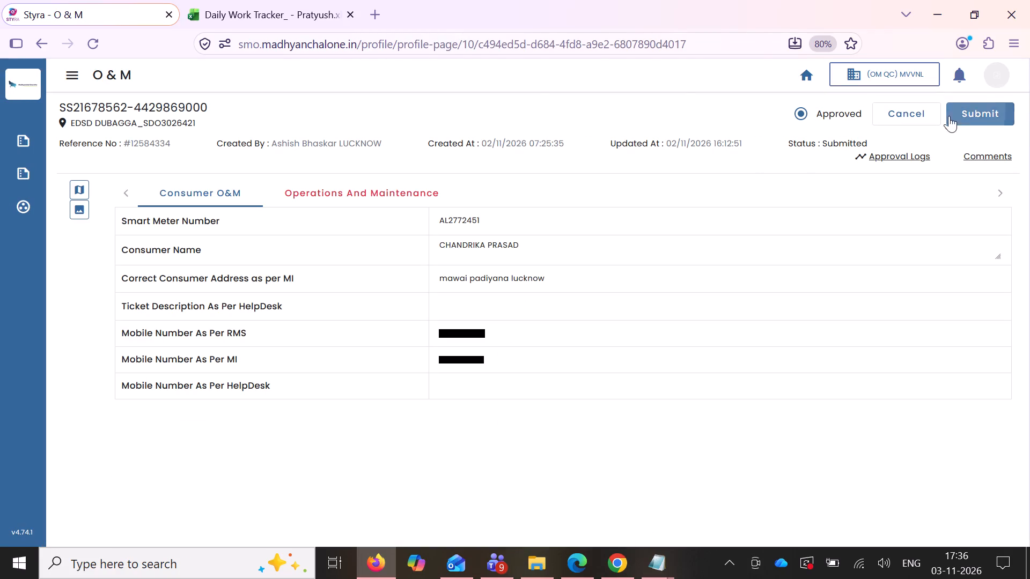
left_click(384, 186)
scroll(686, 301, "down", 13)
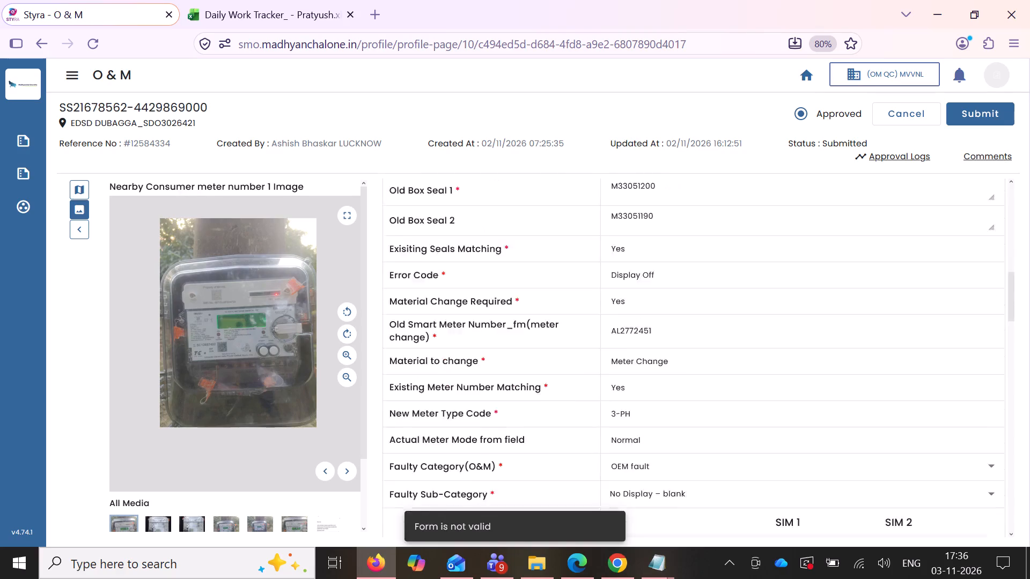
scroll(673, 351, "down", 5)
left_click(675, 213)
scroll(681, 337, "down", 7)
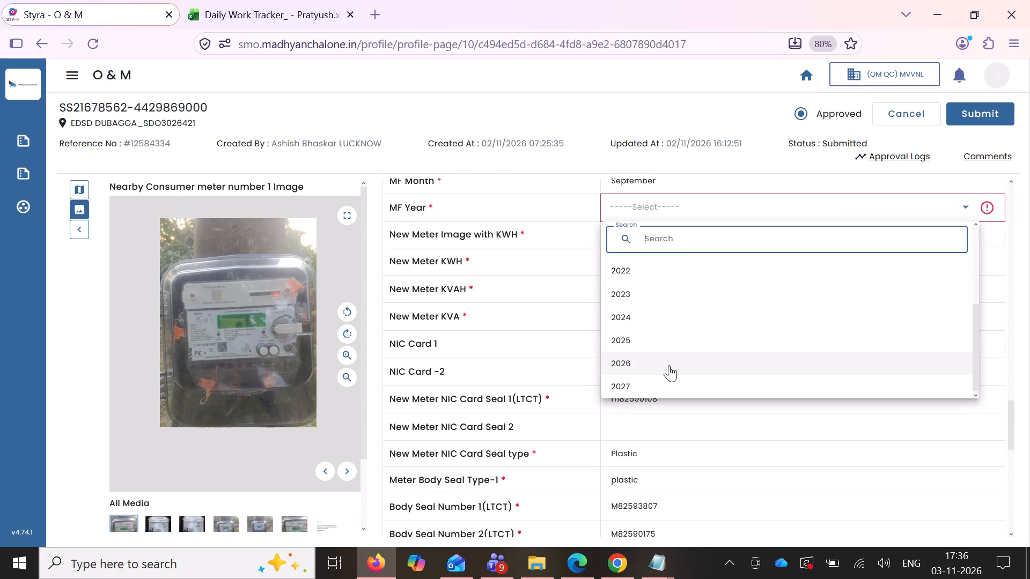
left_click(664, 364)
left_click(992, 110)
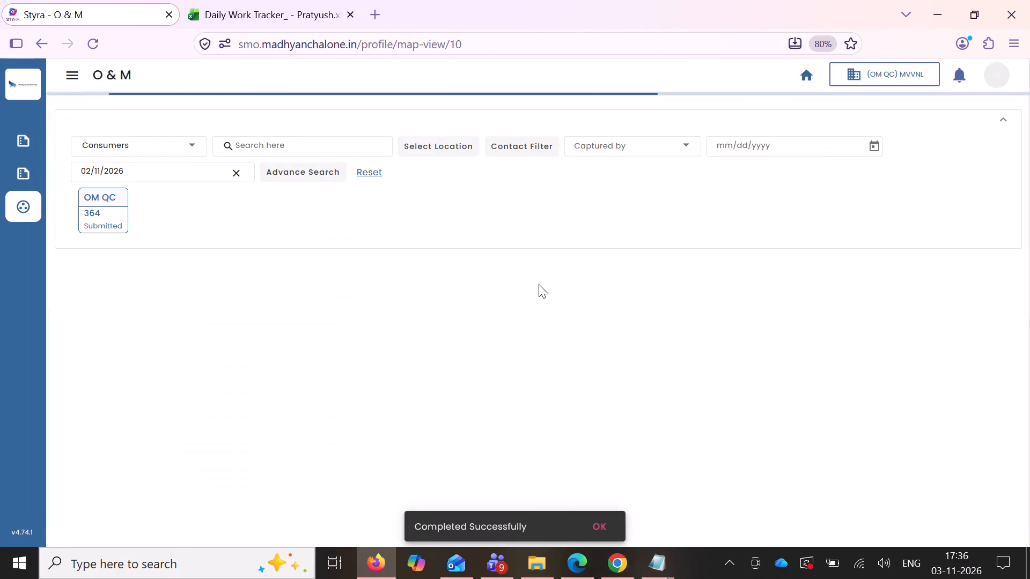
left_click(516, 282)
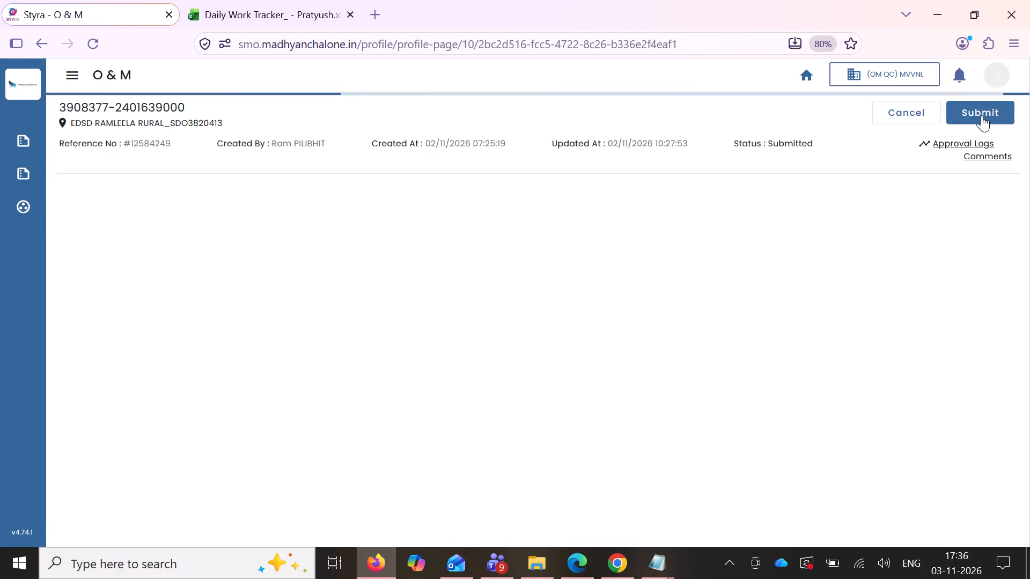
left_click(976, 113)
left_click(511, 286)
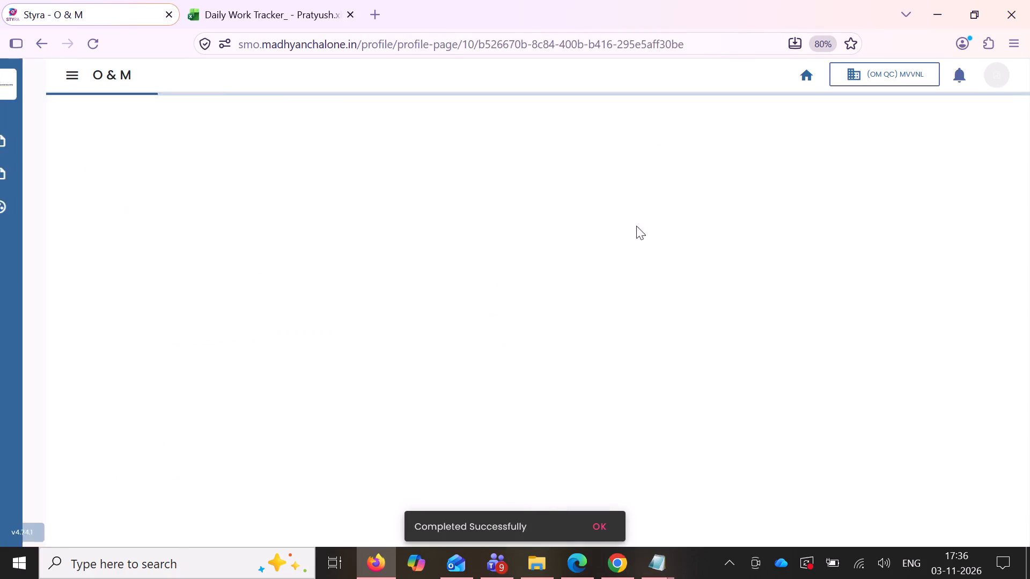
left_click(984, 111)
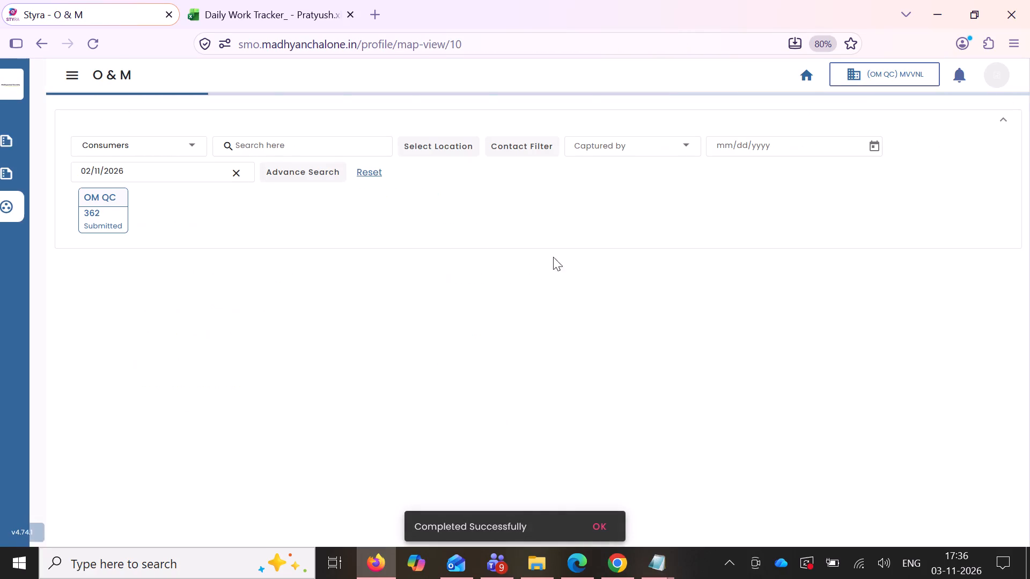
left_click(514, 282)
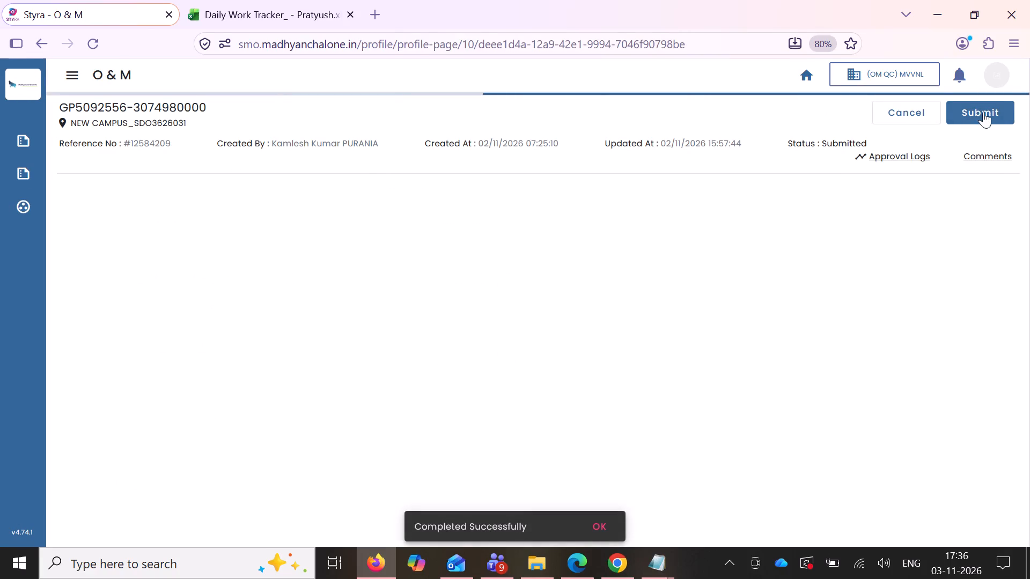
left_click(984, 112)
left_click(511, 278)
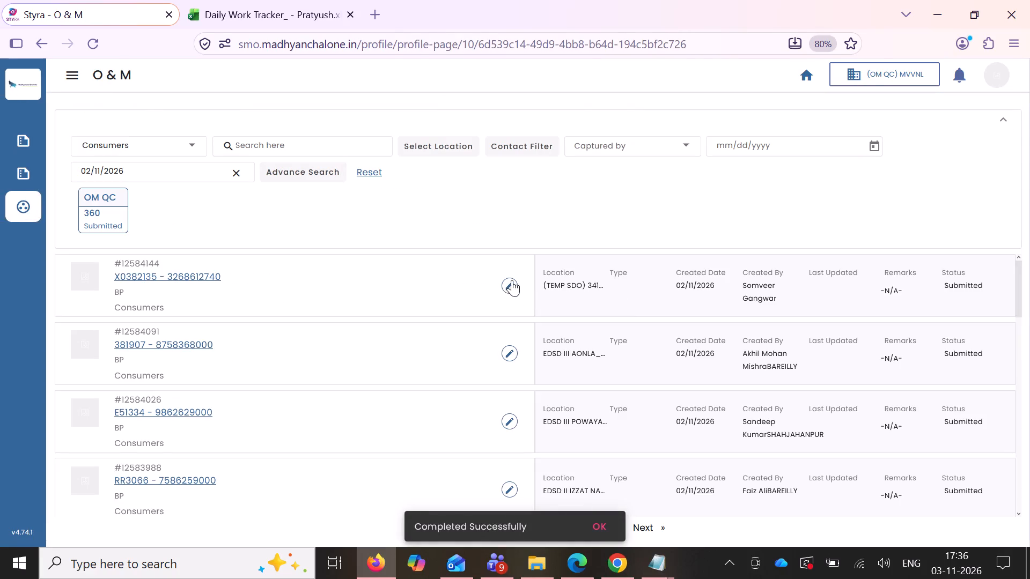
left_click(981, 115)
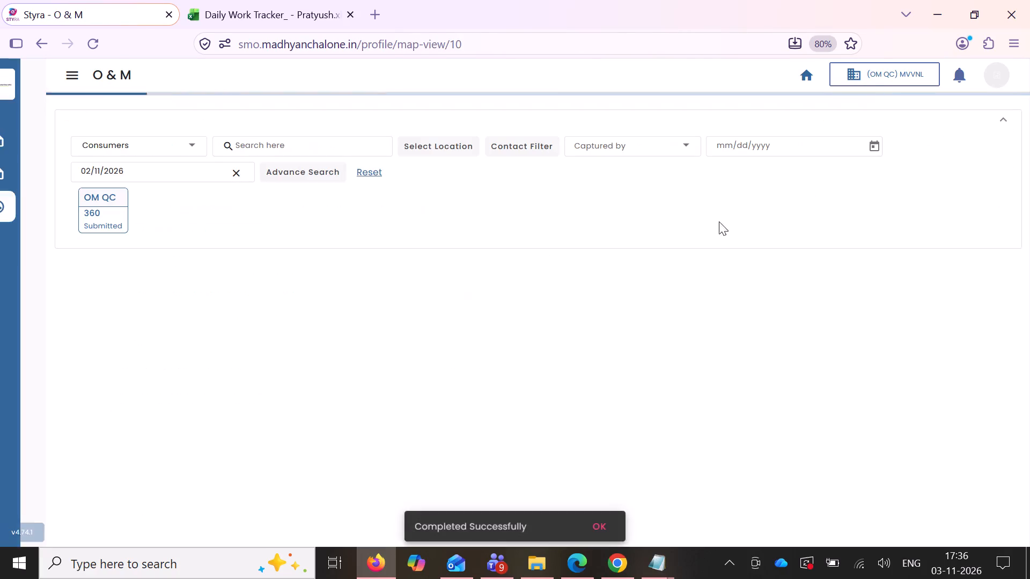
left_click(509, 280)
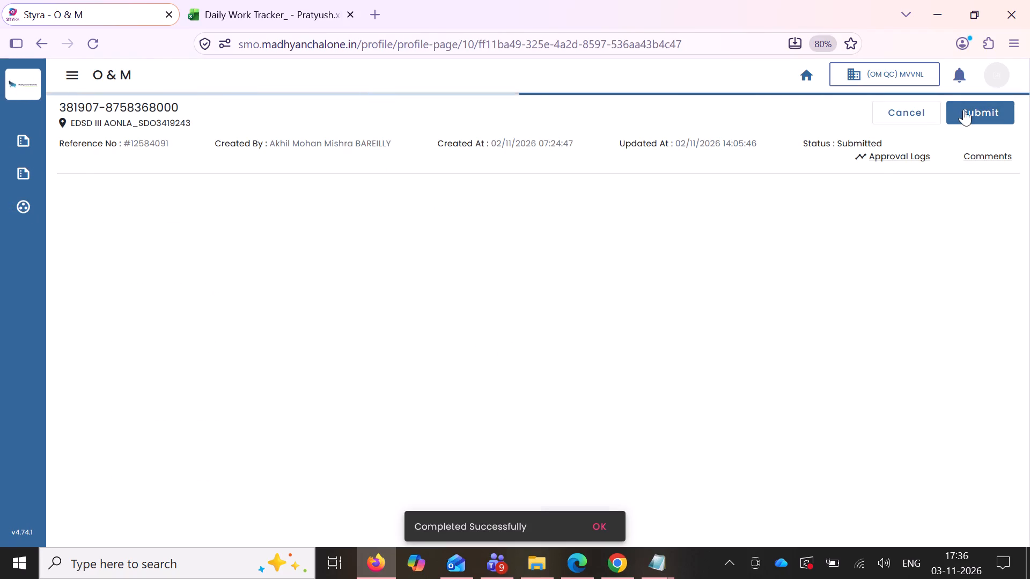
left_click(959, 115)
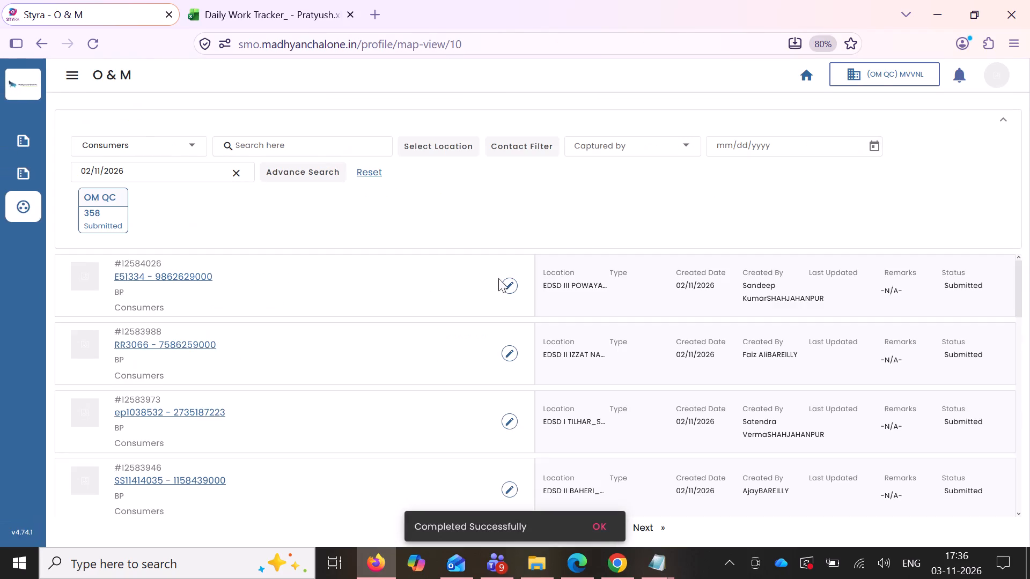
left_click(510, 283)
left_click(971, 112)
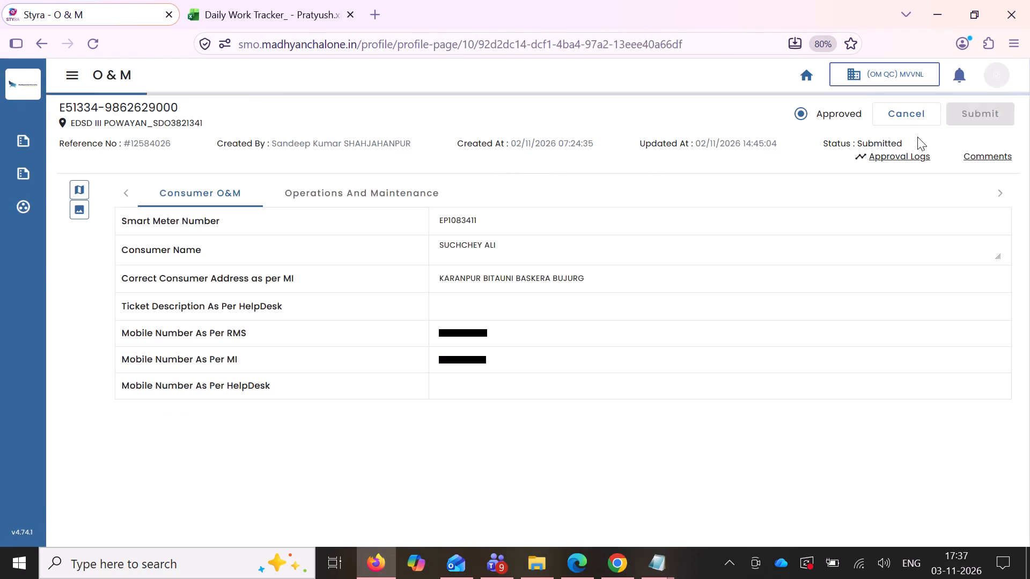
left_click(511, 285)
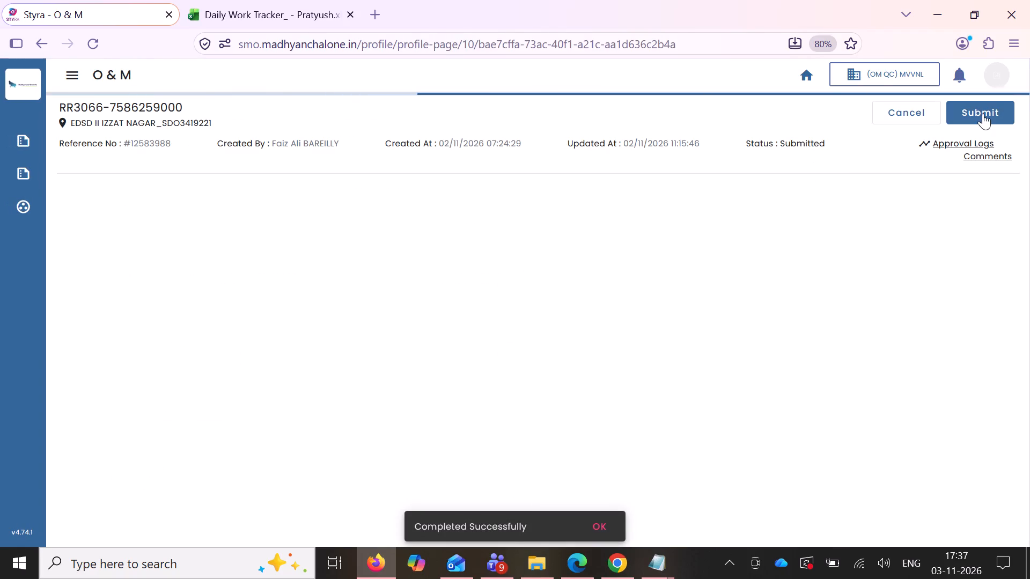
left_click(976, 120)
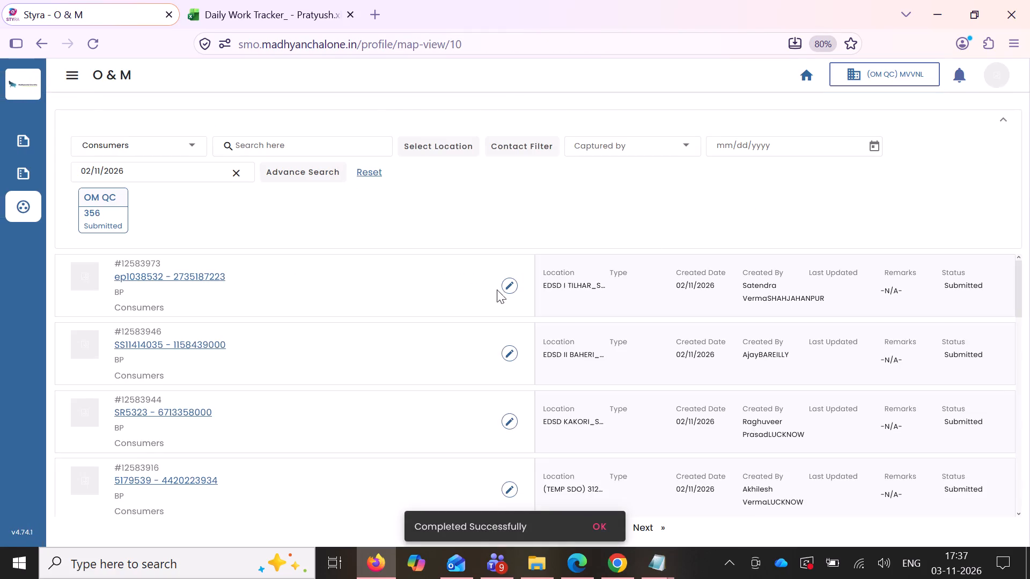
left_click(509, 288)
left_click(976, 111)
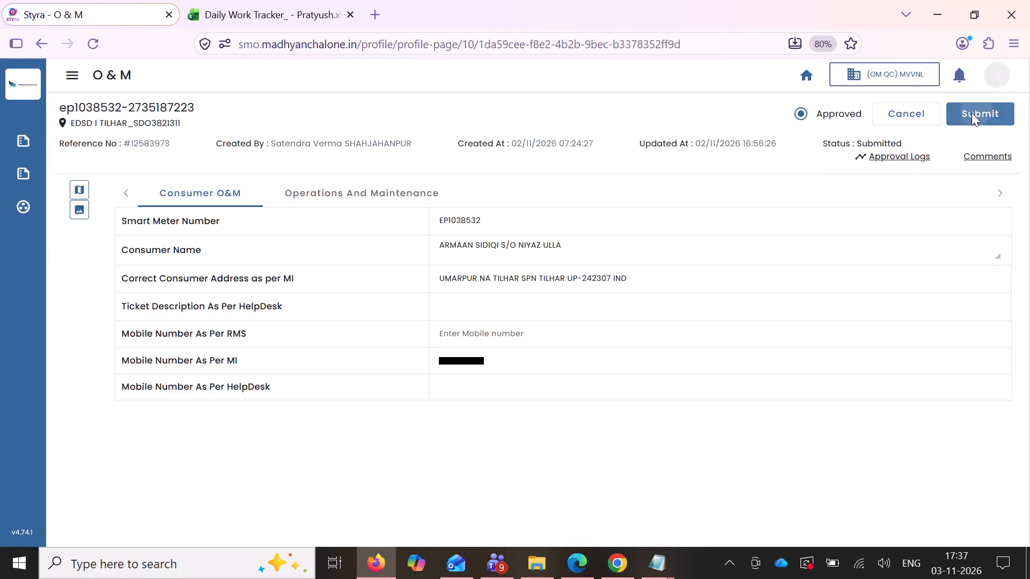
left_click(502, 285)
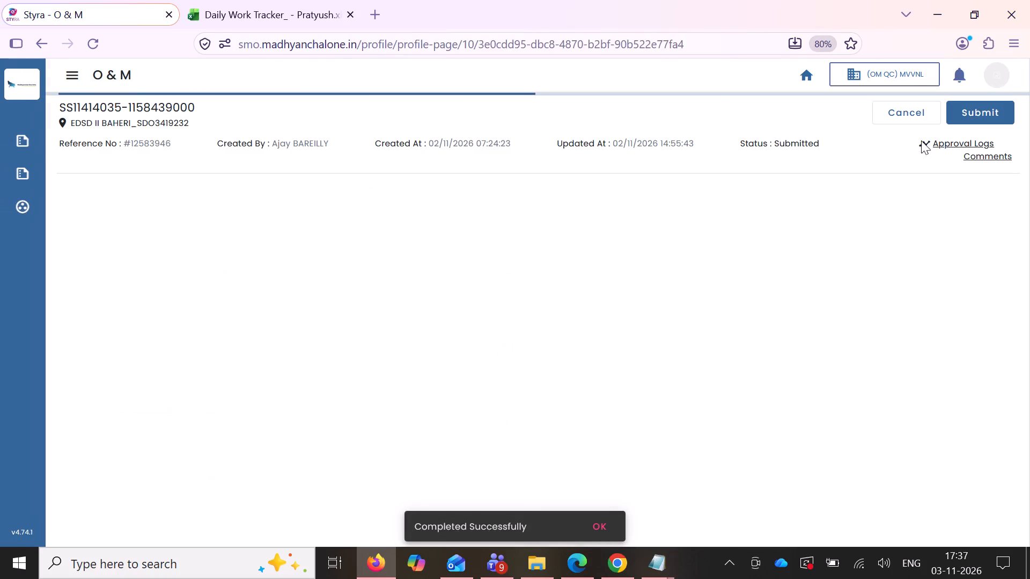
left_click(979, 109)
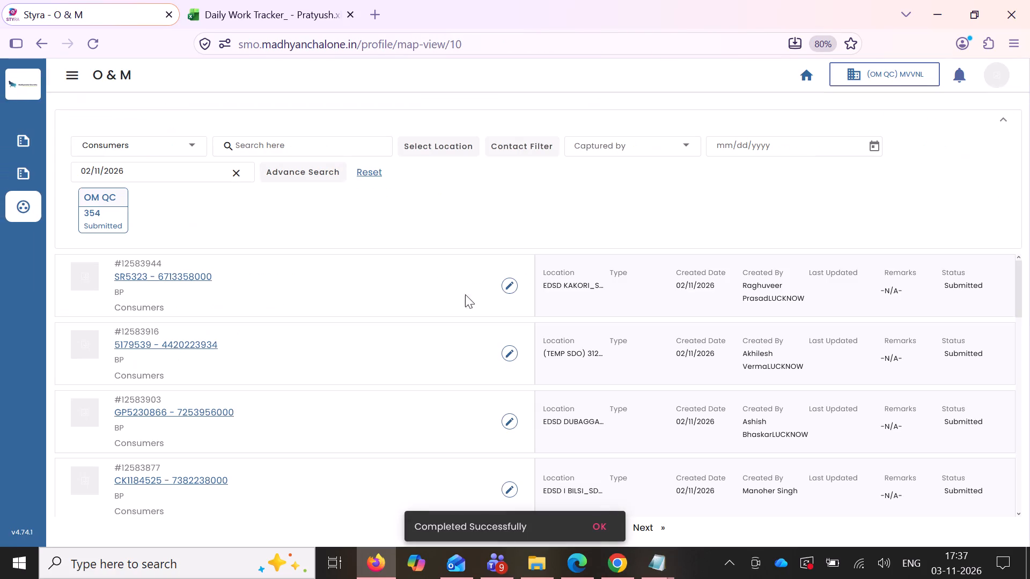
left_click(500, 285)
left_click(505, 280)
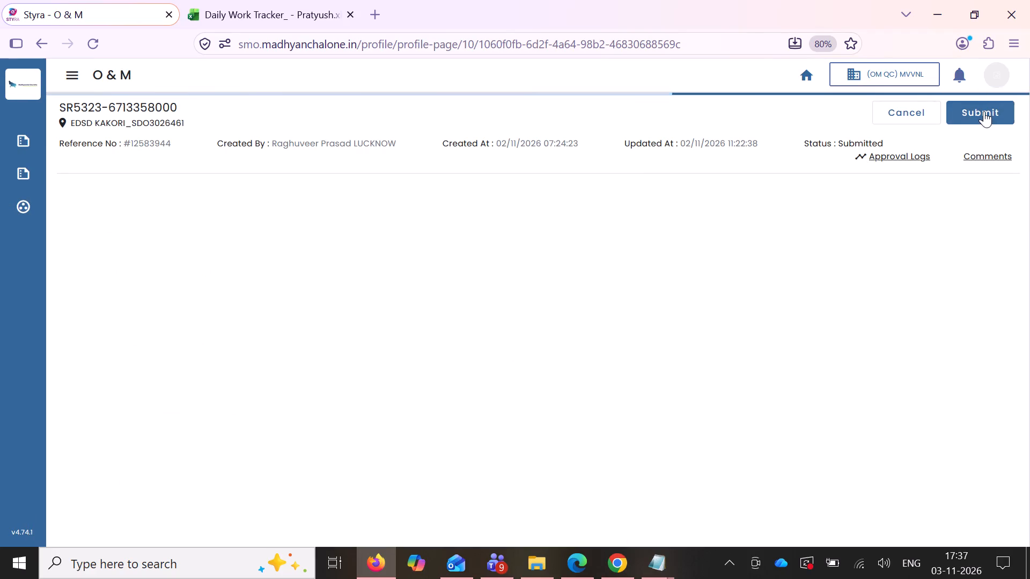
left_click(984, 109)
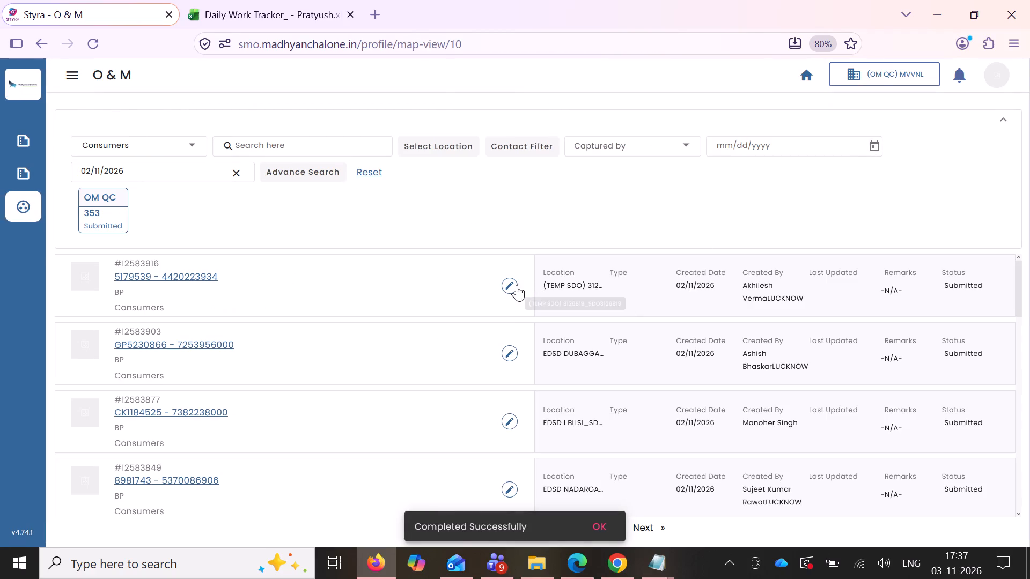
left_click(517, 285)
left_click(990, 111)
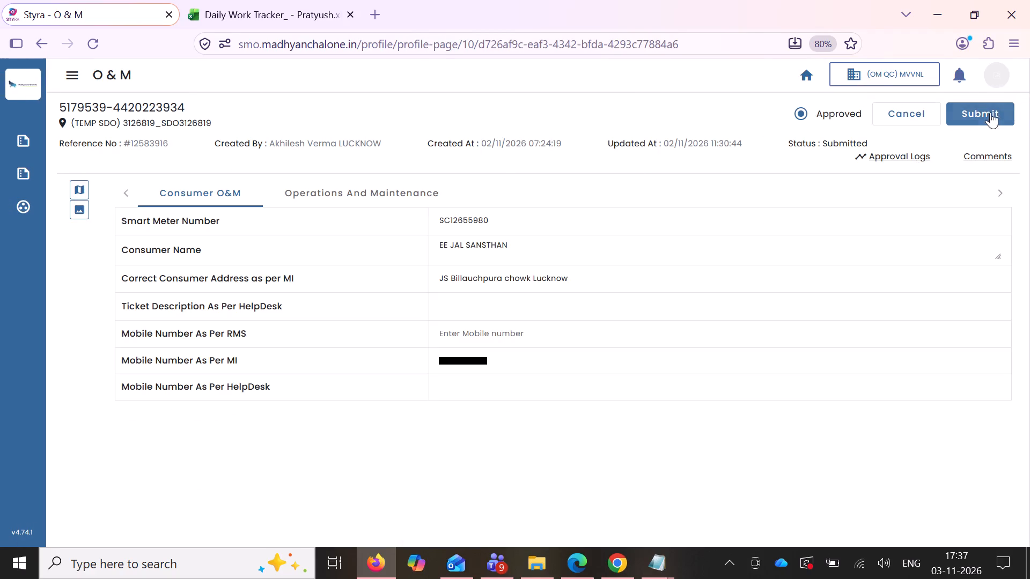
left_click(507, 295)
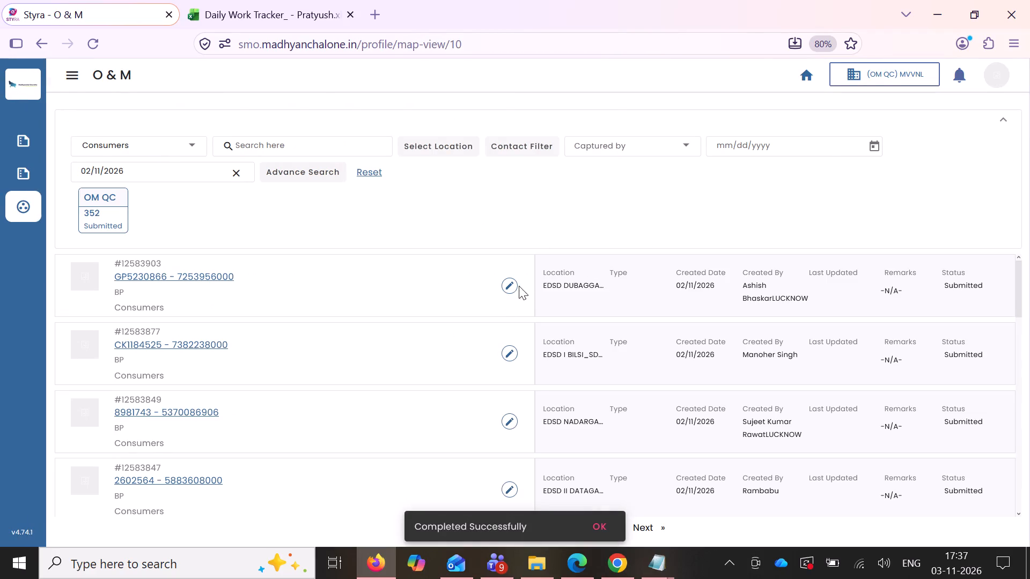
left_click(510, 287)
left_click(986, 108)
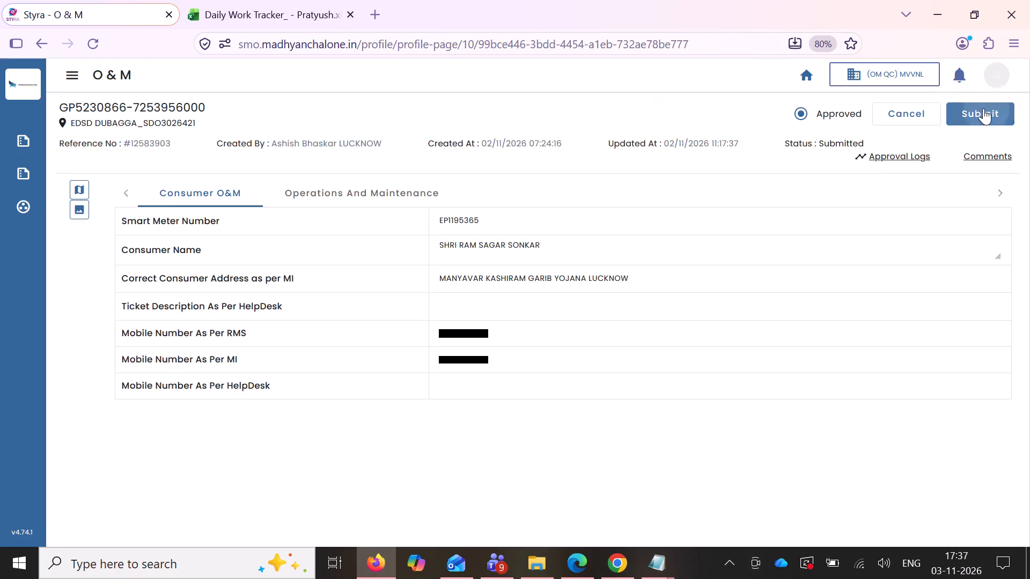
left_click(514, 286)
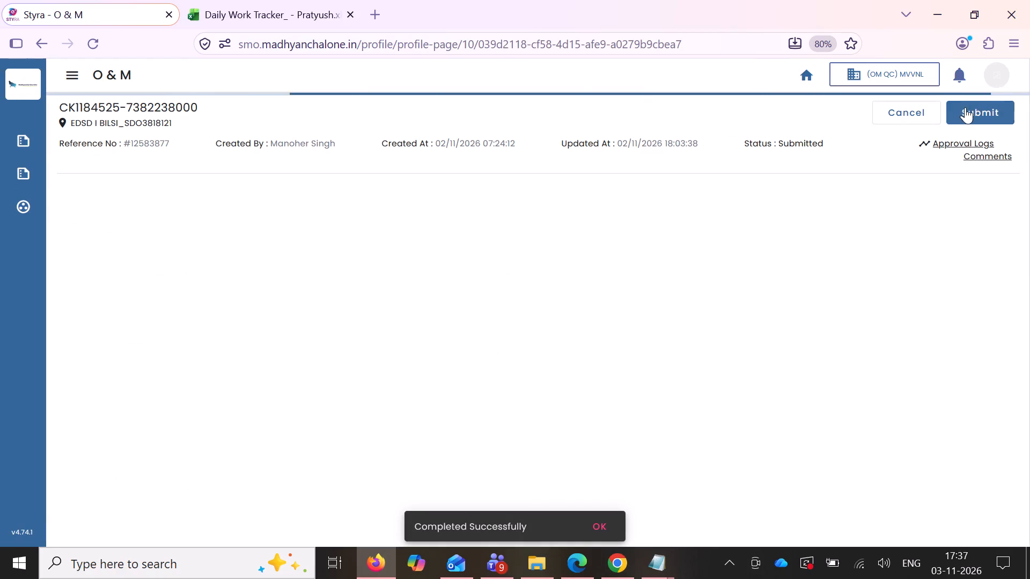
left_click(972, 109)
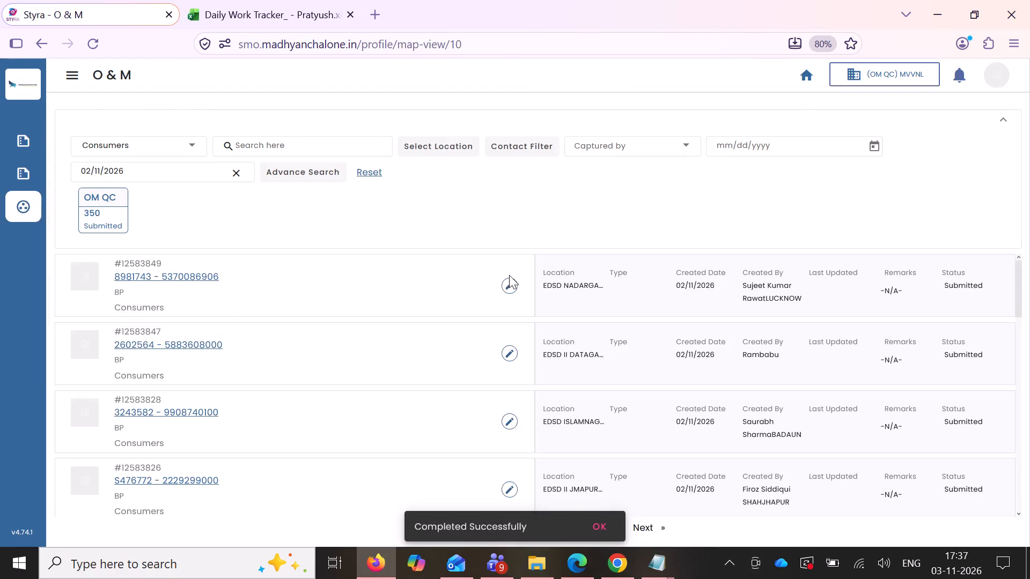
left_click_drag(507, 289, 503, 284)
left_click(990, 112)
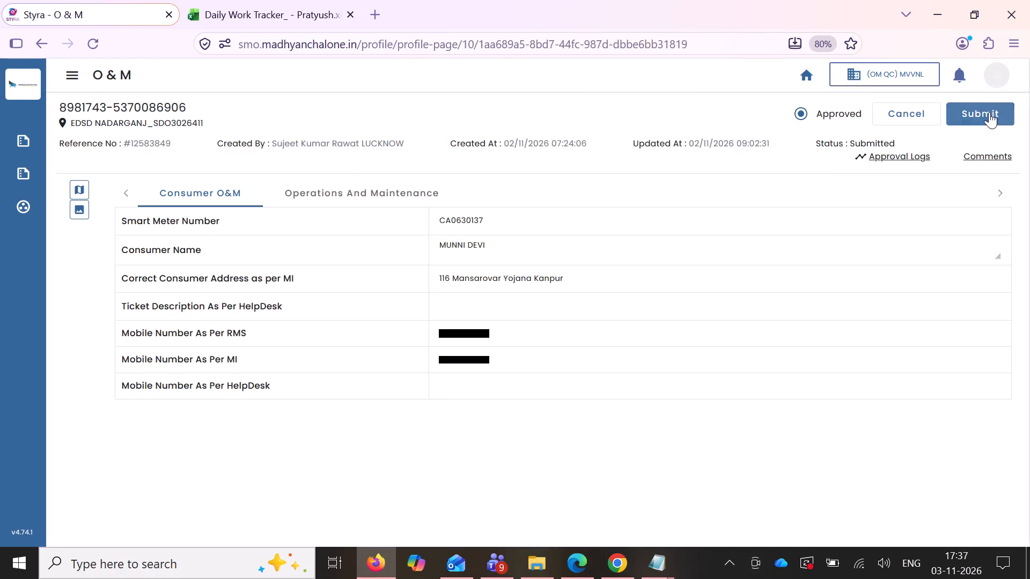
left_click(509, 283)
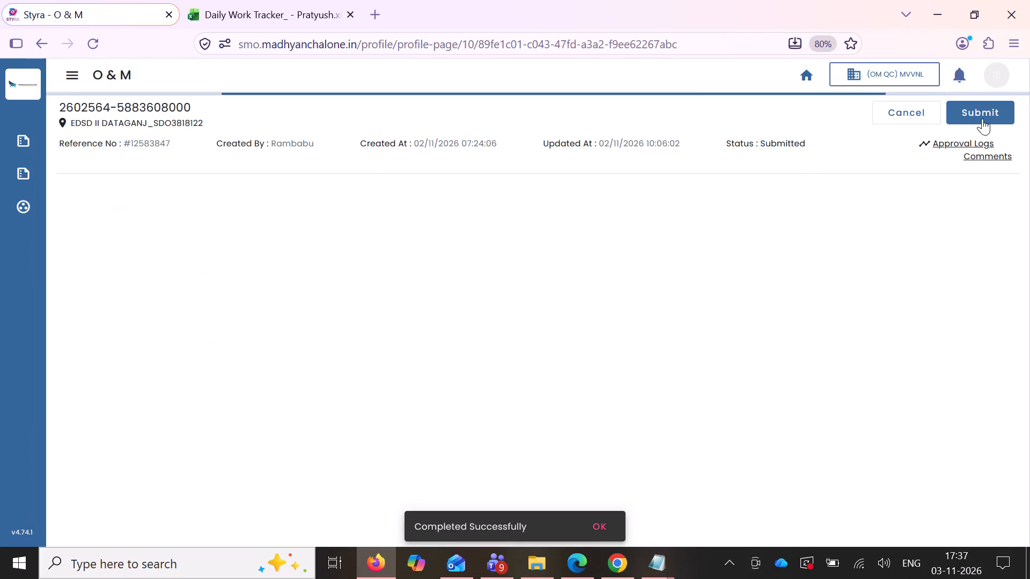
left_click(983, 113)
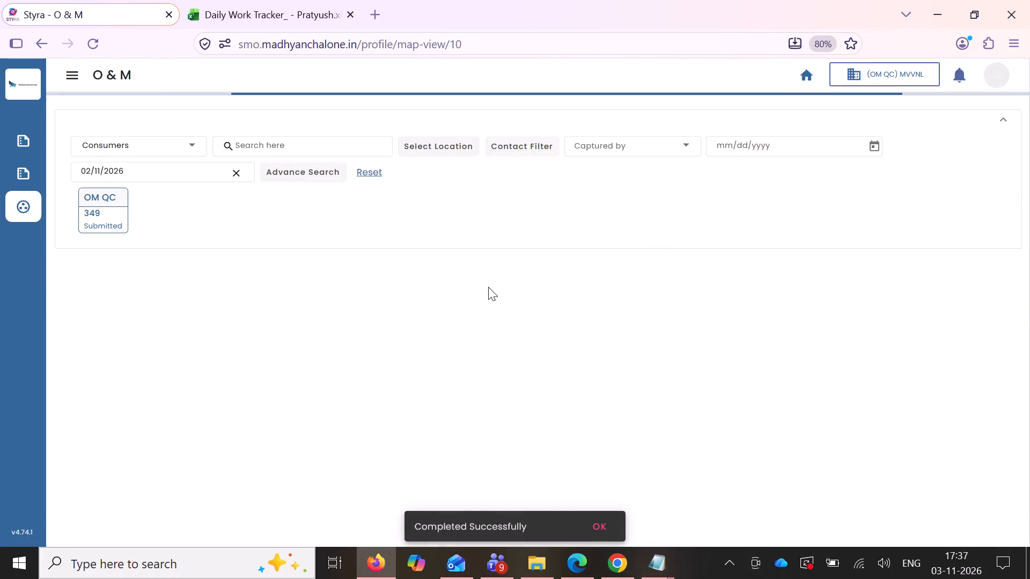
left_click(511, 281)
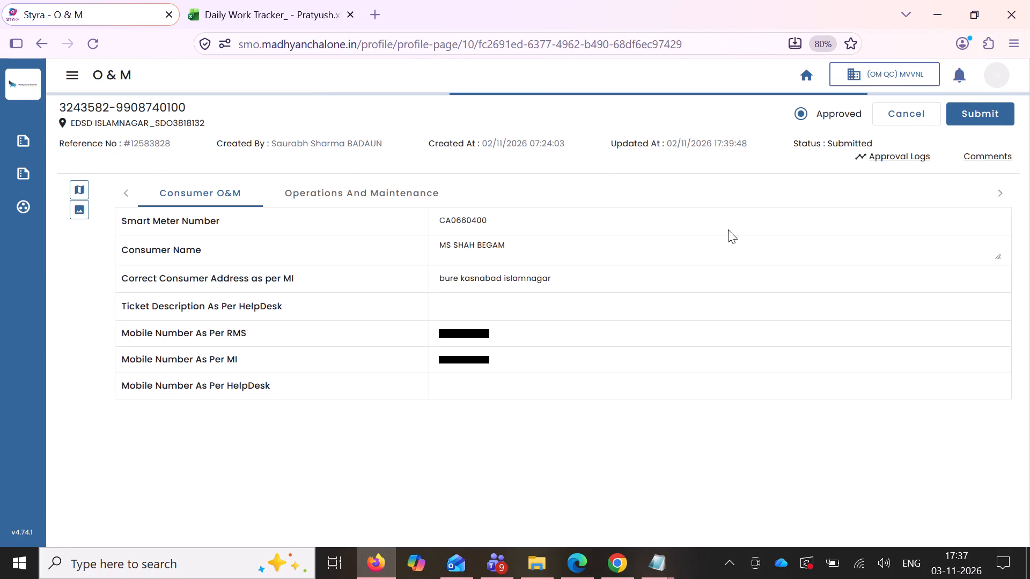
left_click(1016, 118)
left_click(980, 125)
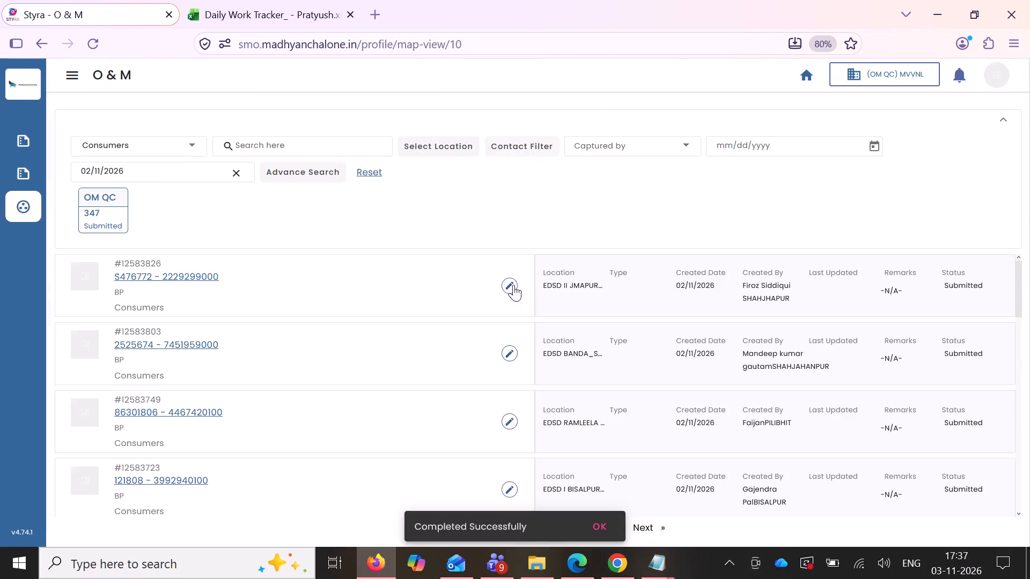
left_click(507, 288)
left_click(981, 109)
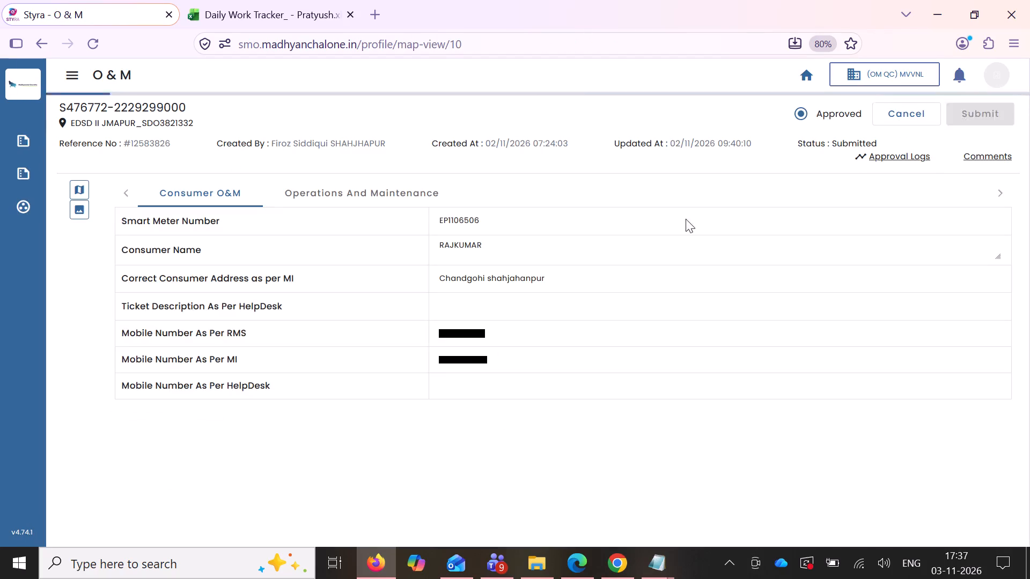
left_click(508, 289)
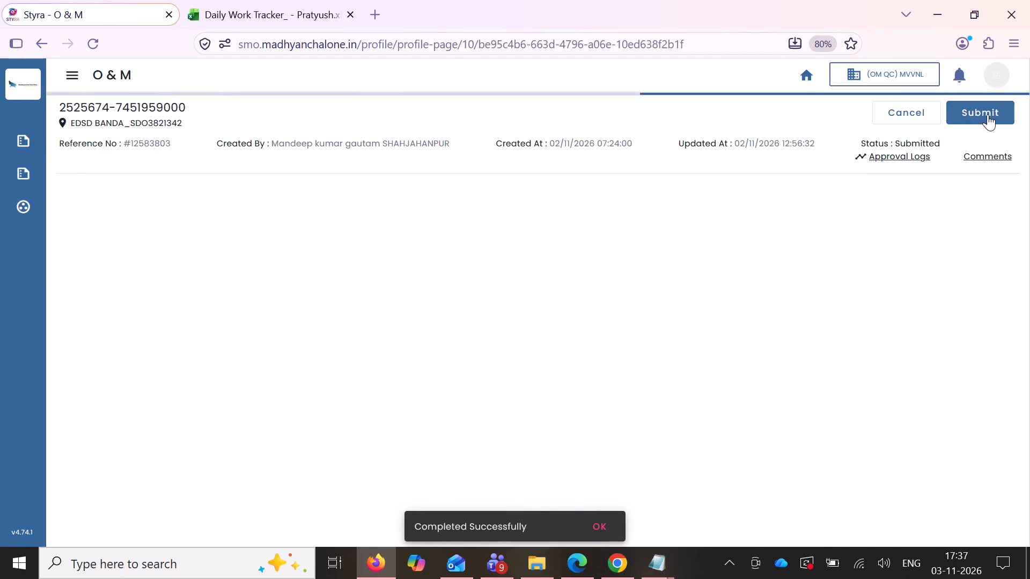
left_click(991, 110)
left_click(498, 278)
left_click(520, 279)
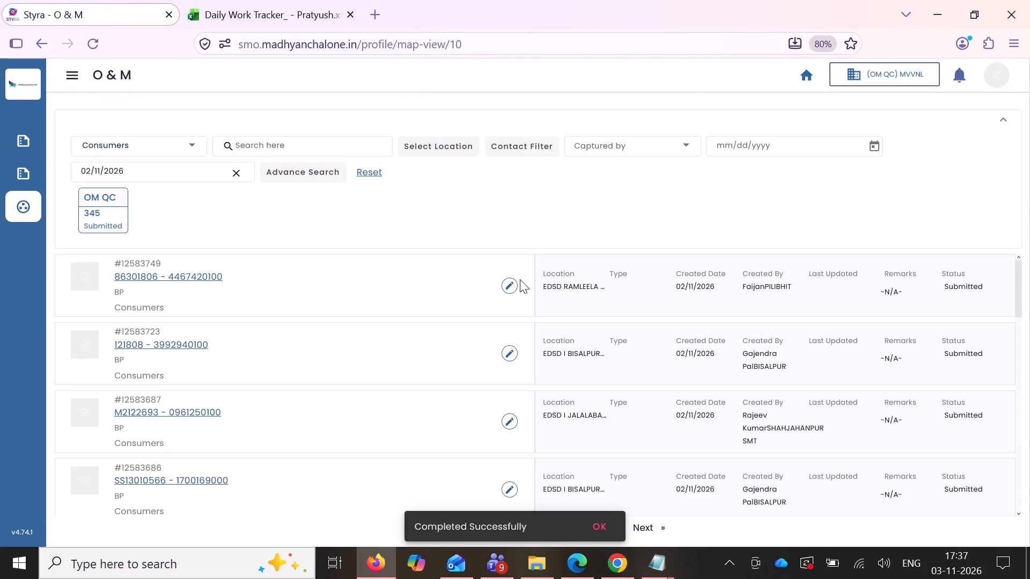
left_click(498, 284)
left_click(514, 287)
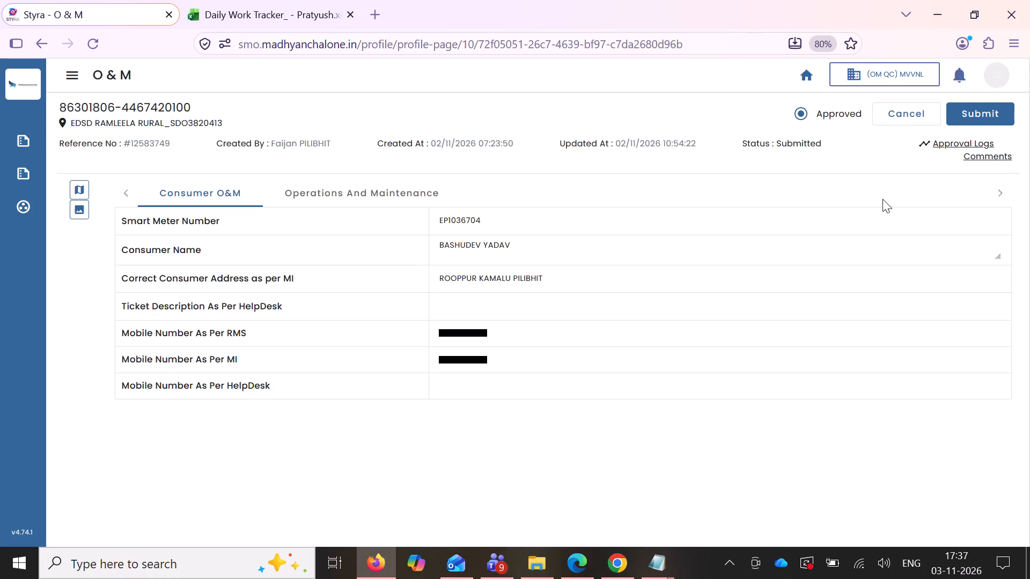
left_click(983, 115)
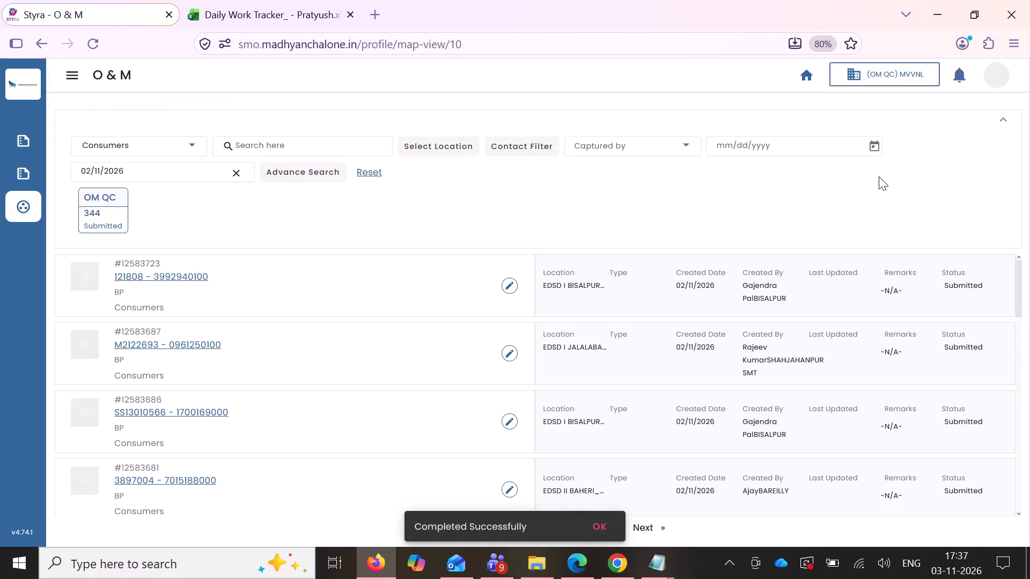
left_click(502, 295)
left_click(514, 284)
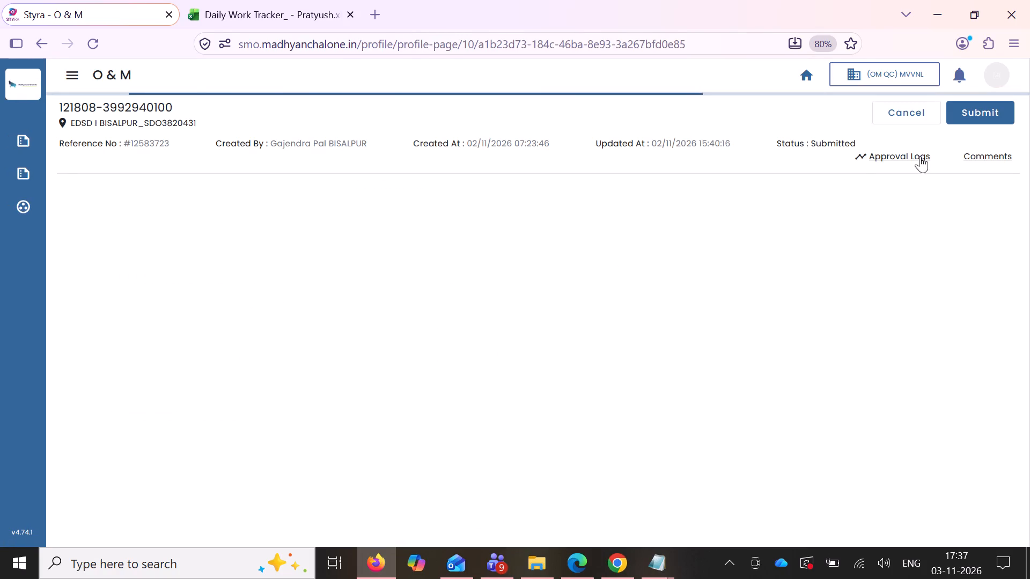
left_click(997, 112)
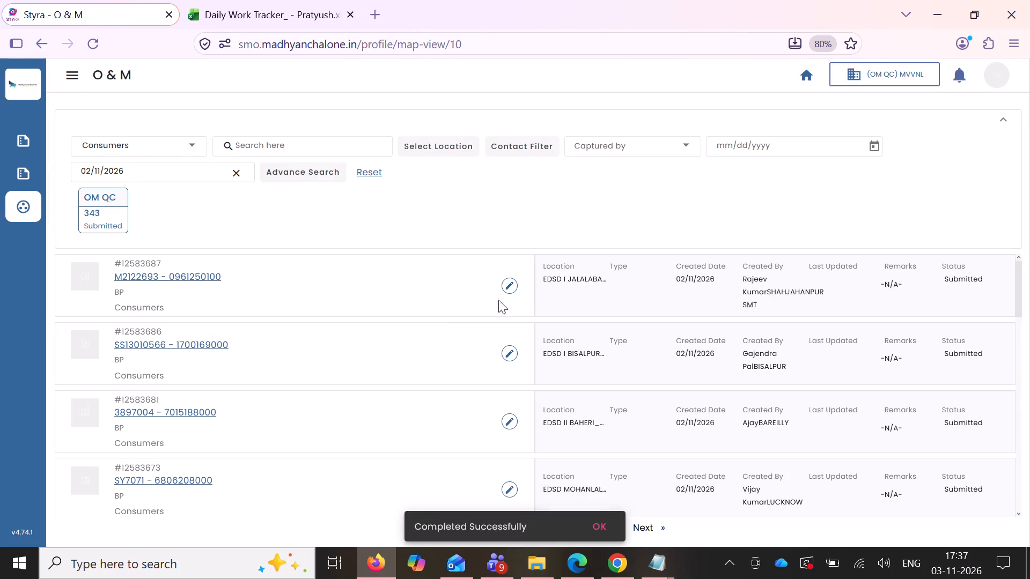
left_click(521, 286)
left_click(517, 285)
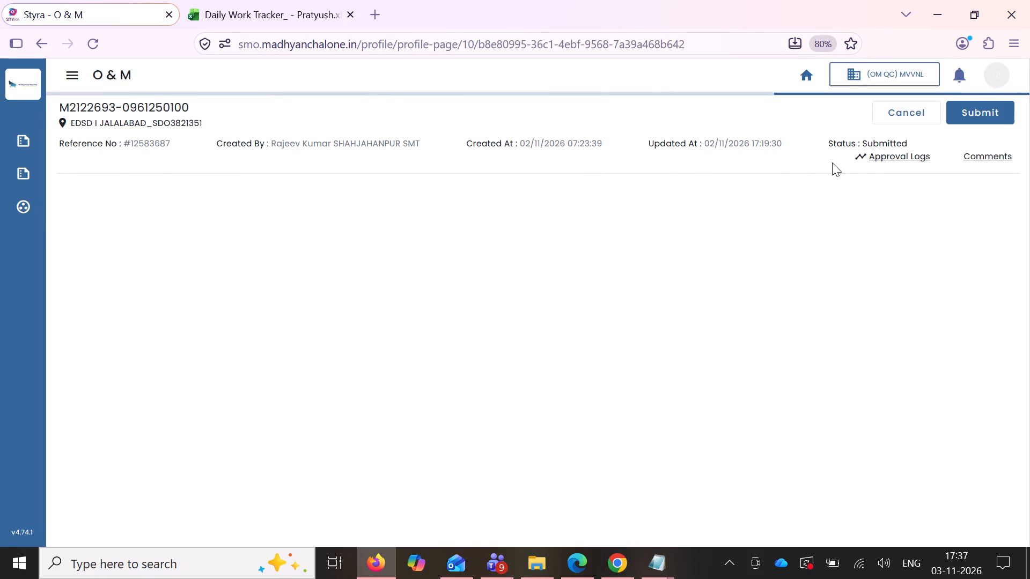
left_click(970, 118)
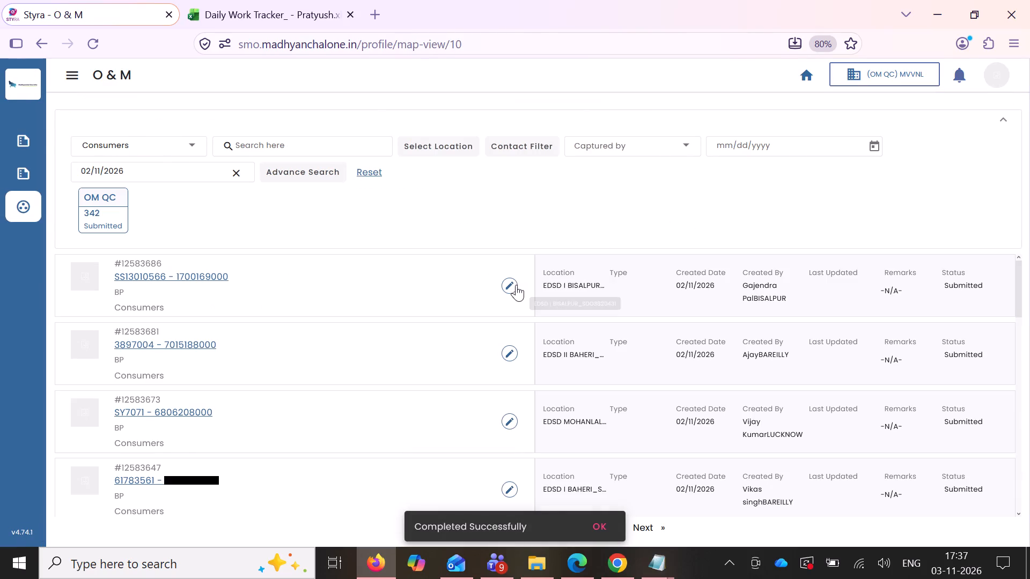
left_click(511, 288)
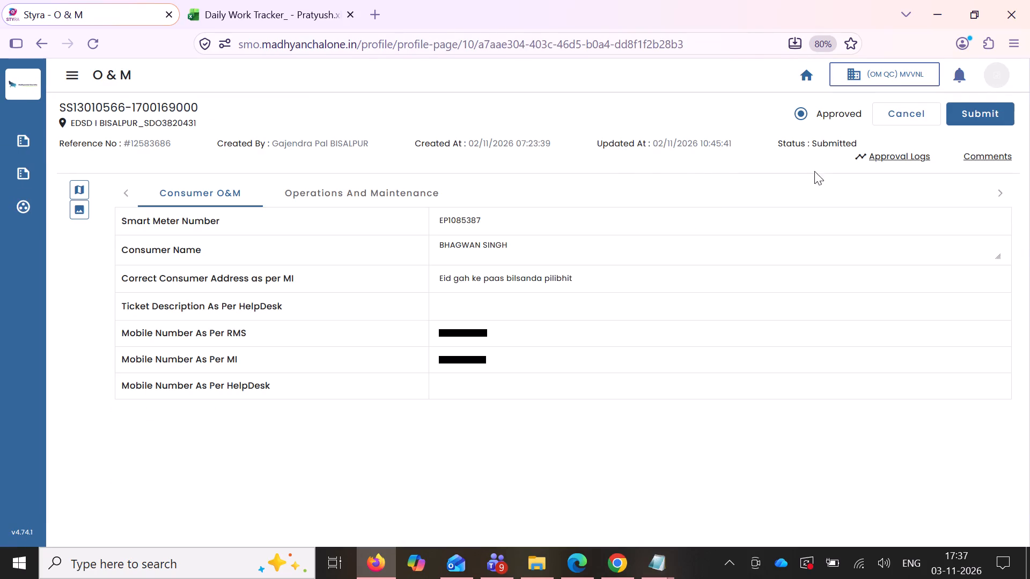
left_click(940, 124)
left_click(516, 287)
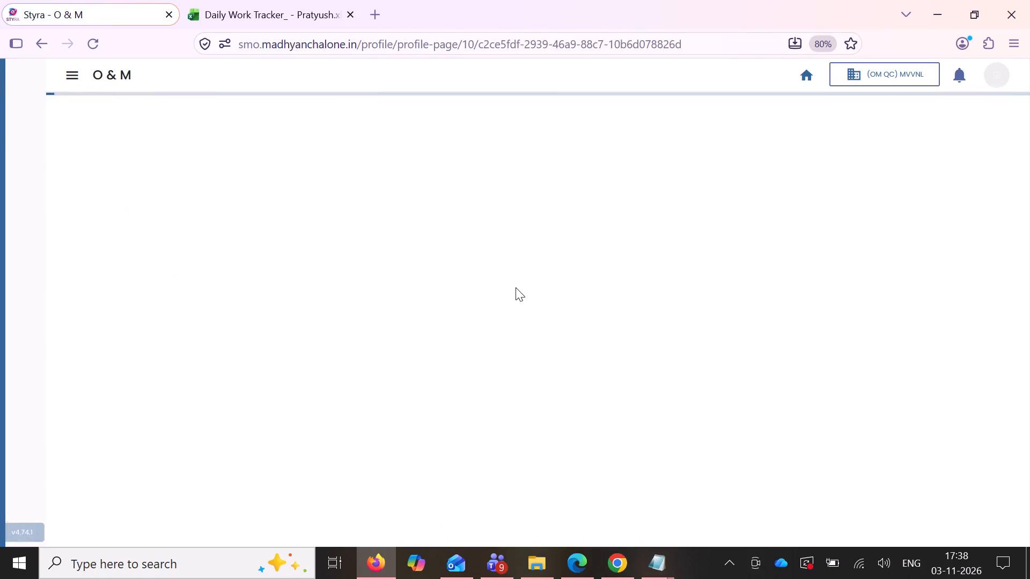
left_click(965, 120)
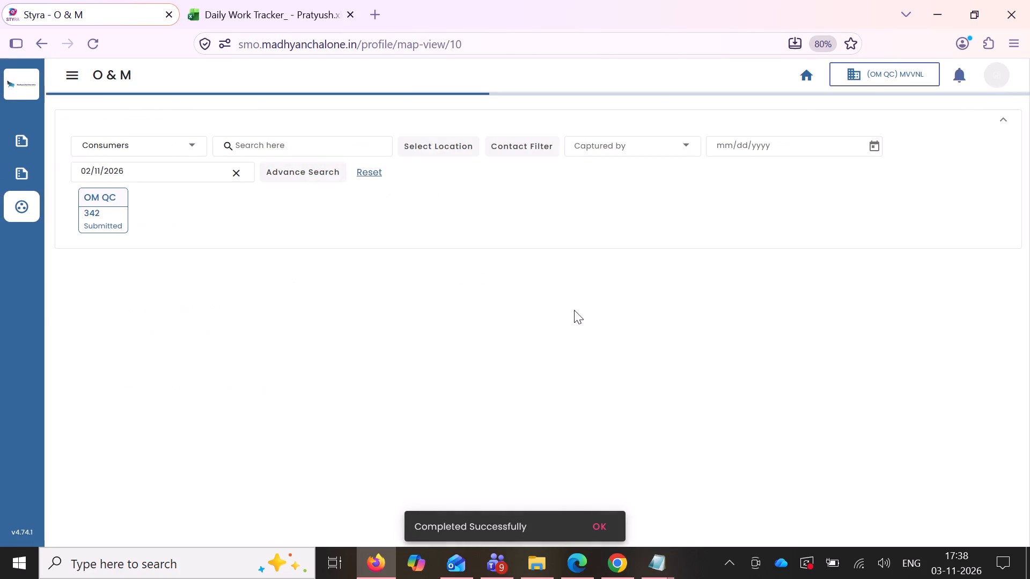
left_click(512, 283)
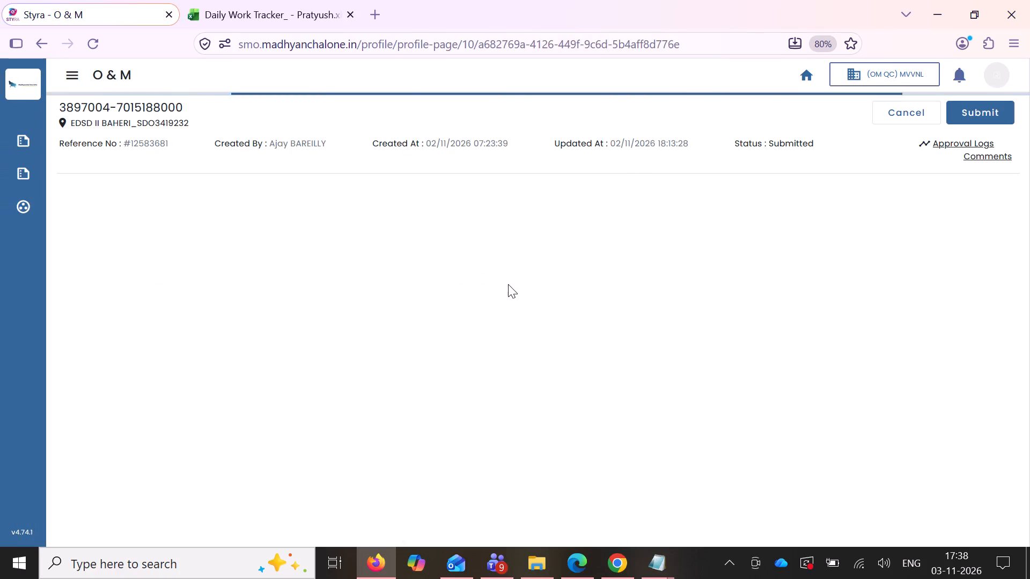
left_click(994, 118)
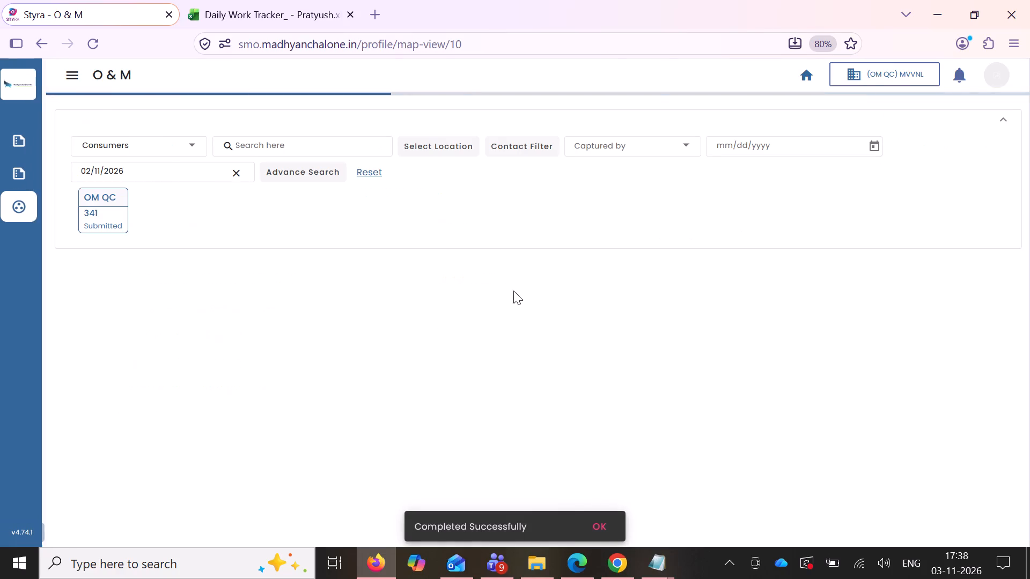
left_click(504, 288)
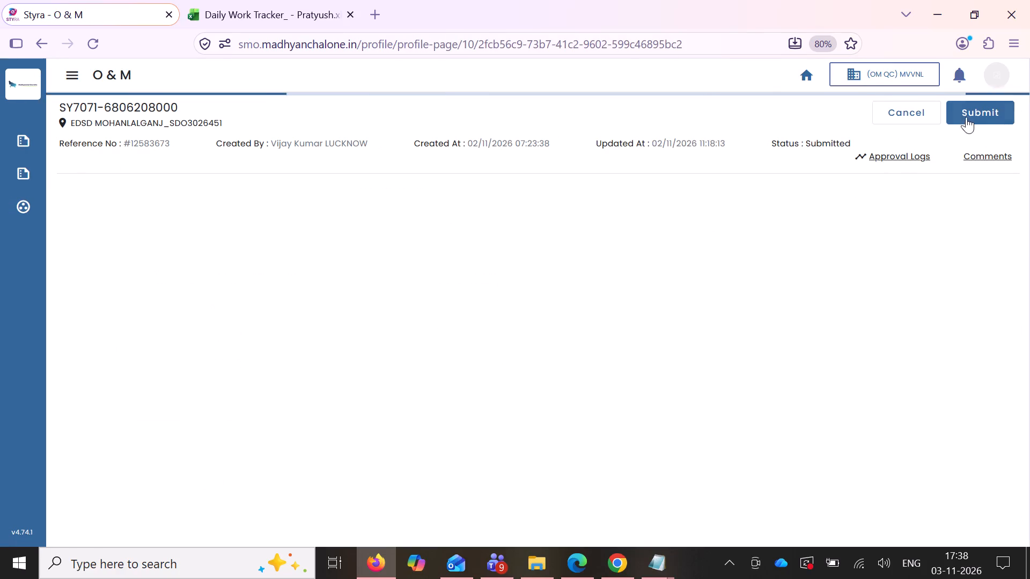
left_click(988, 107)
left_click(512, 289)
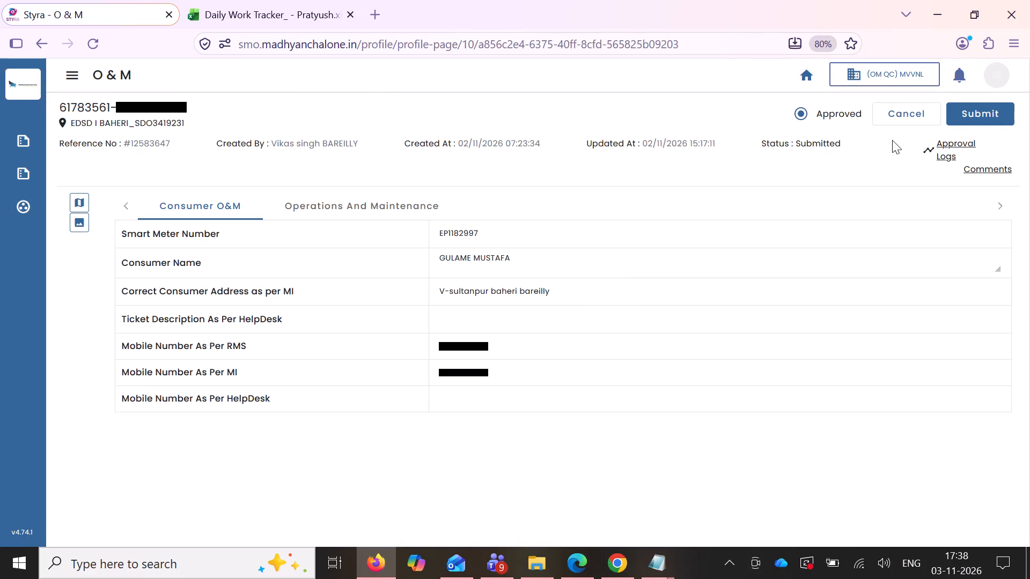
left_click(999, 115)
left_click(508, 279)
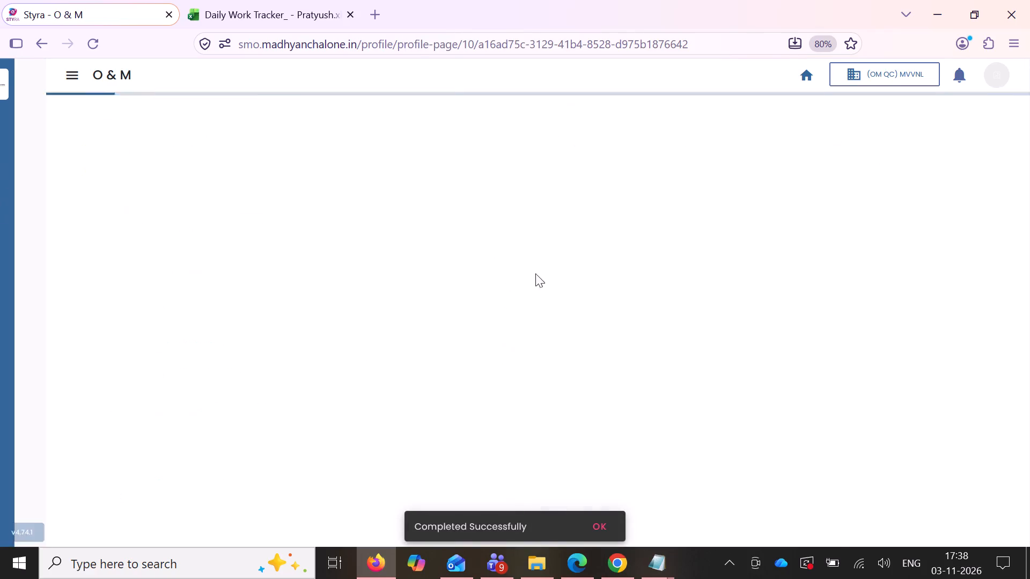
left_click(990, 108)
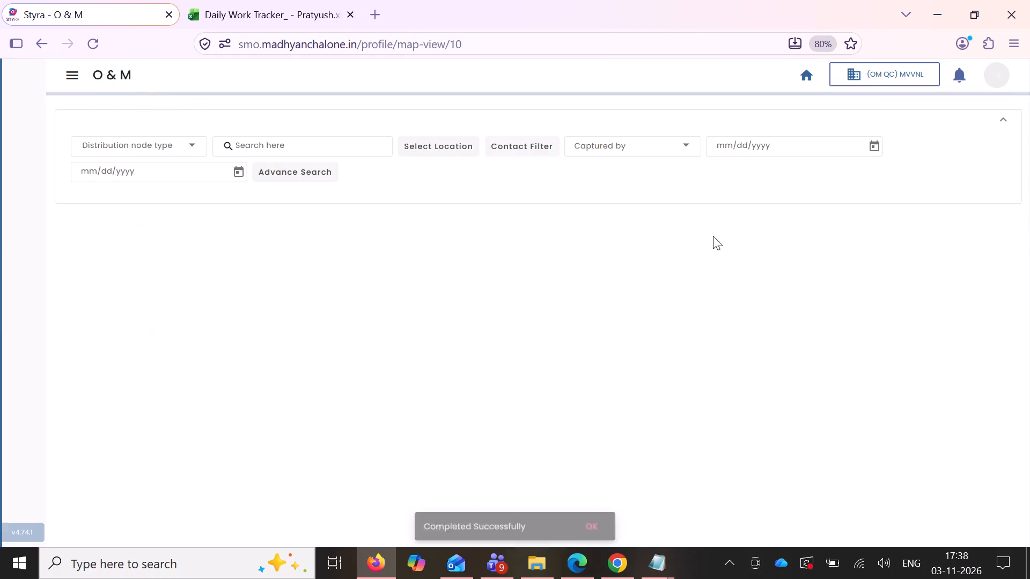
left_click(510, 286)
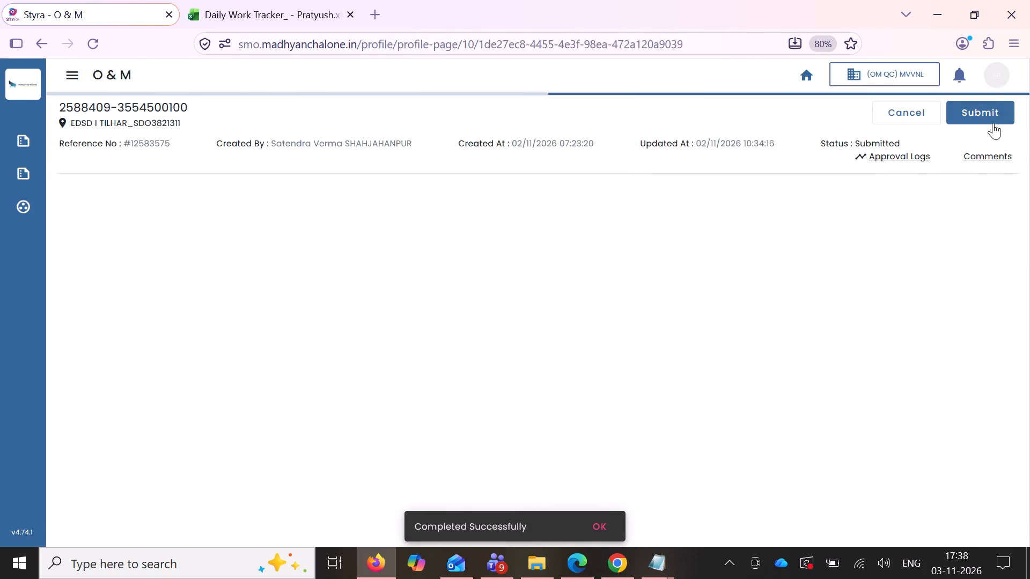
left_click(981, 117)
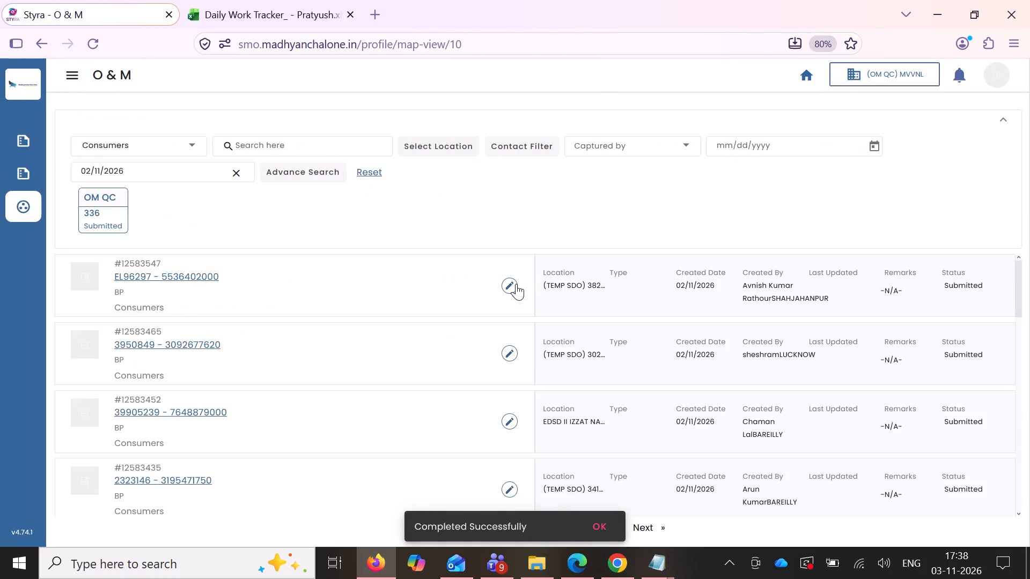
left_click(512, 284)
left_click(998, 114)
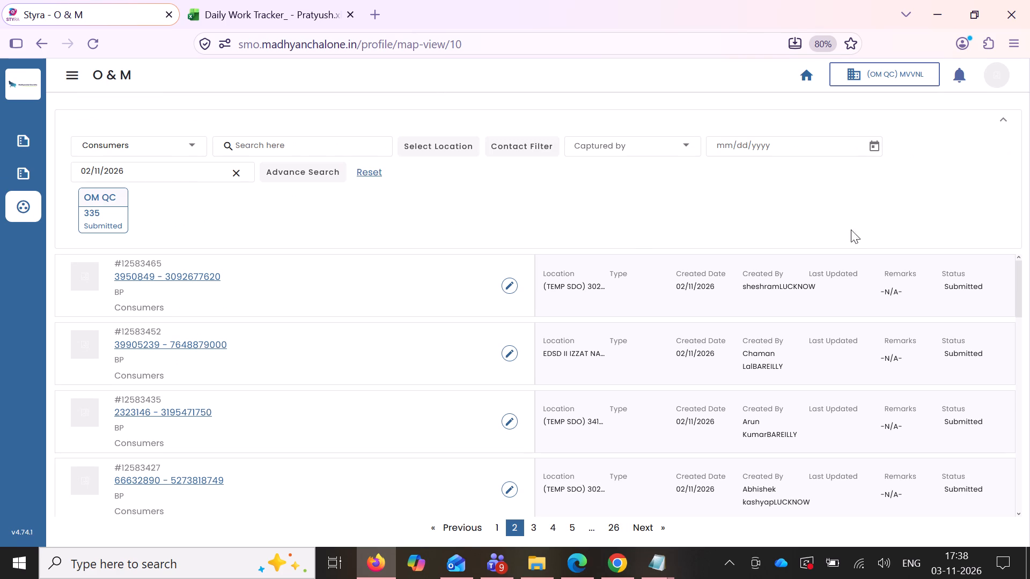
triple_click(519, 283)
left_click(514, 286)
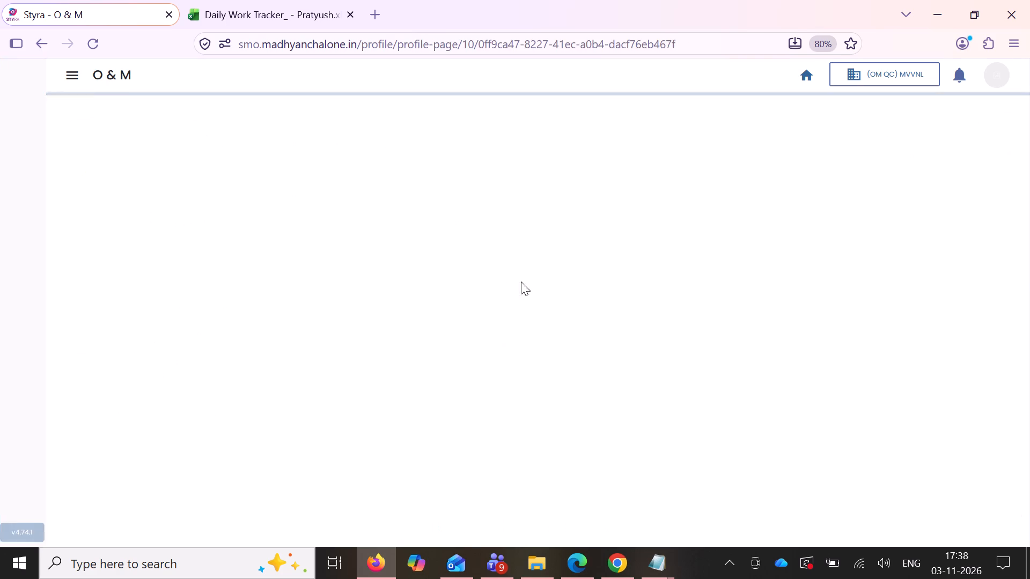
left_click(985, 117)
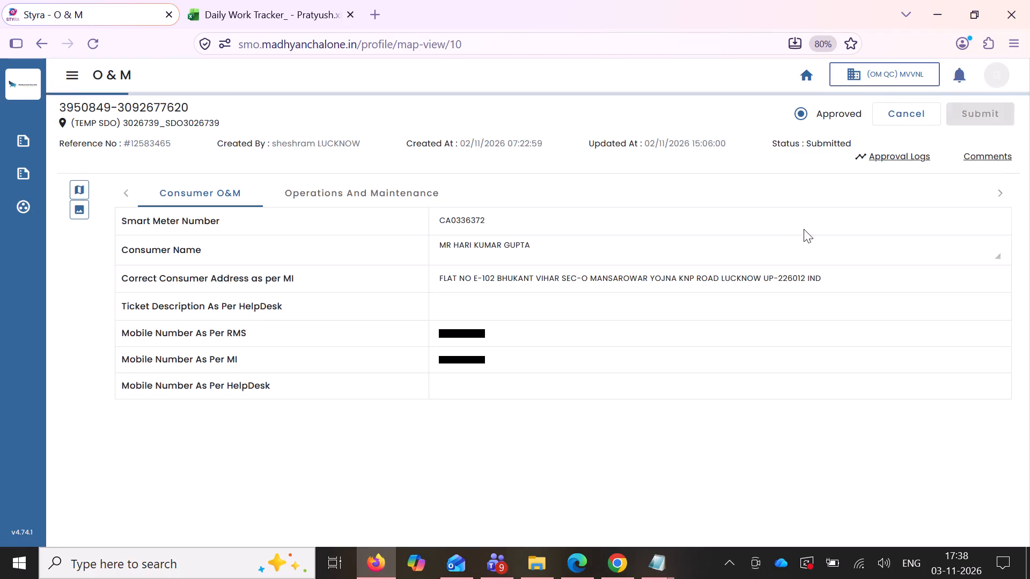
left_click(511, 281)
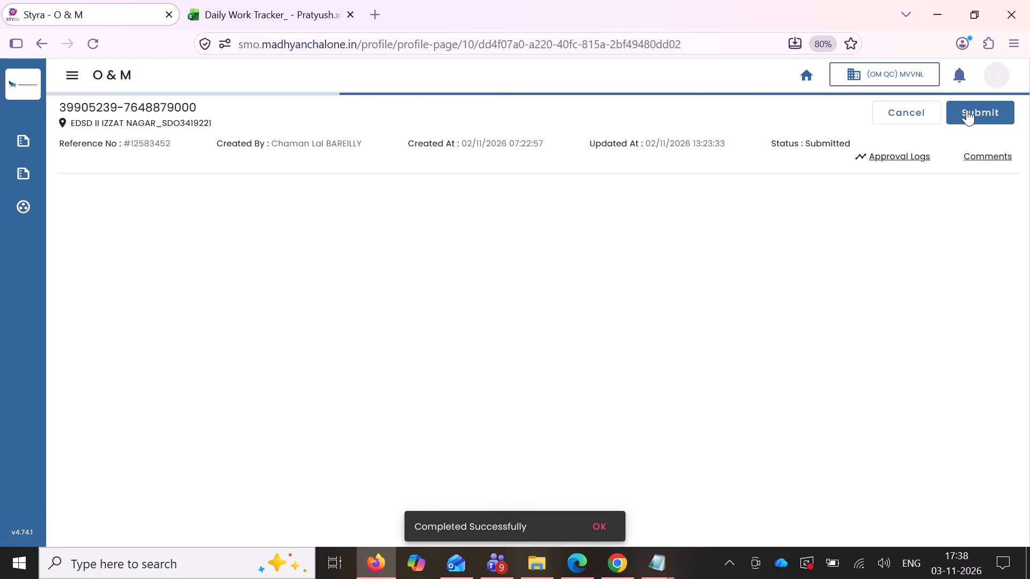
left_click(987, 111)
left_click(509, 286)
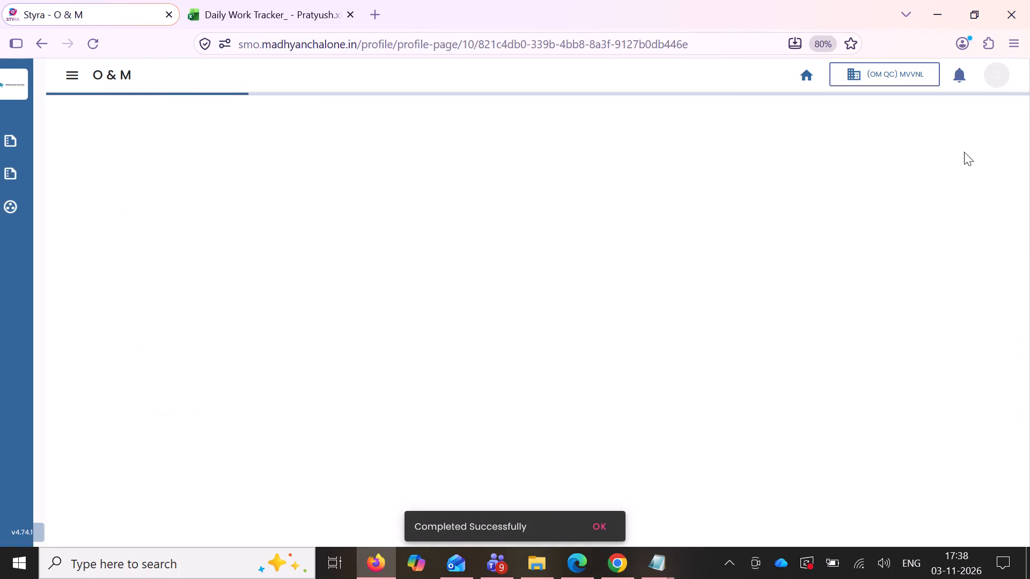
left_click(985, 119)
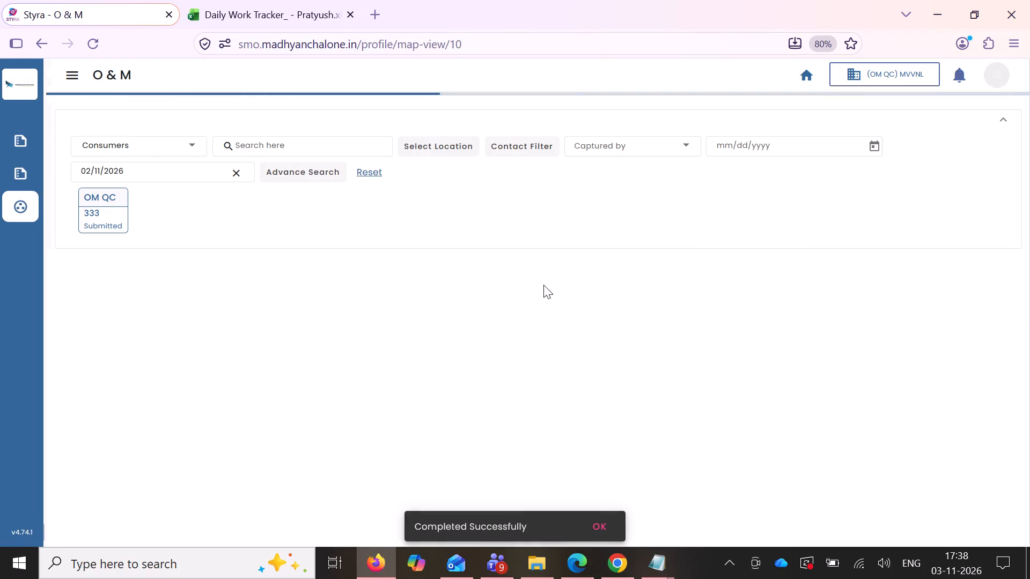
left_click(510, 285)
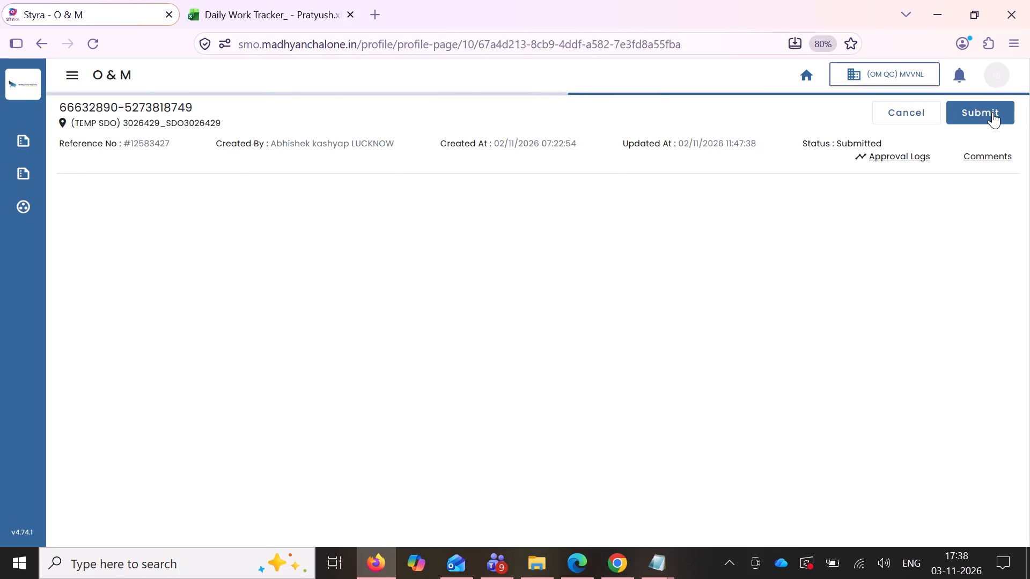
left_click(989, 109)
left_click(515, 281)
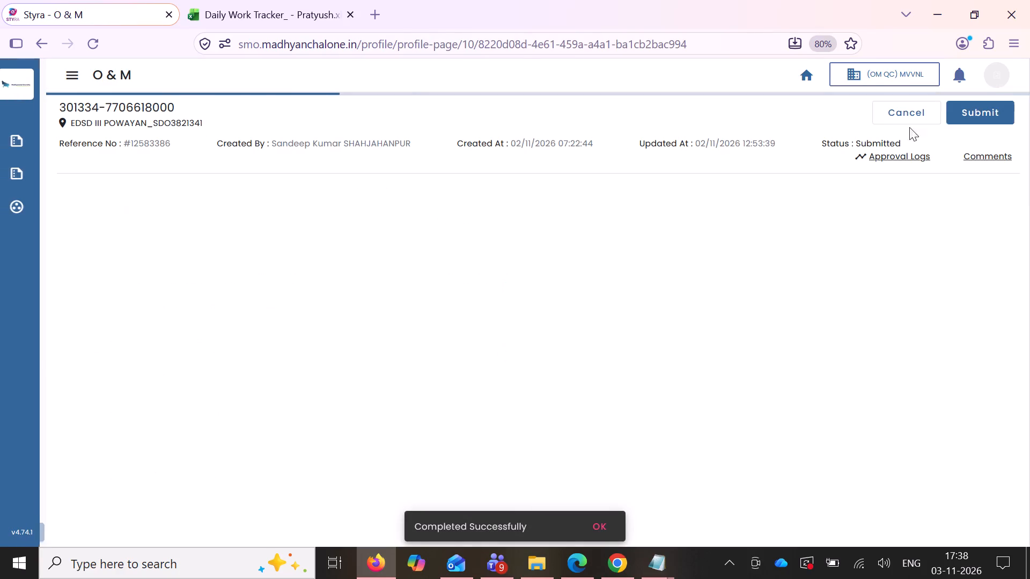
left_click(983, 113)
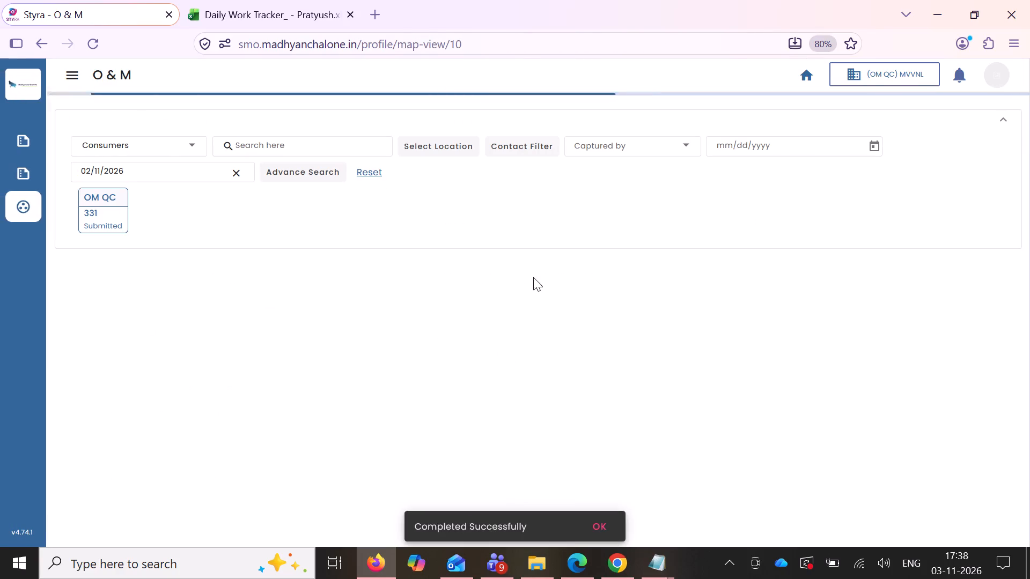
left_click(514, 287)
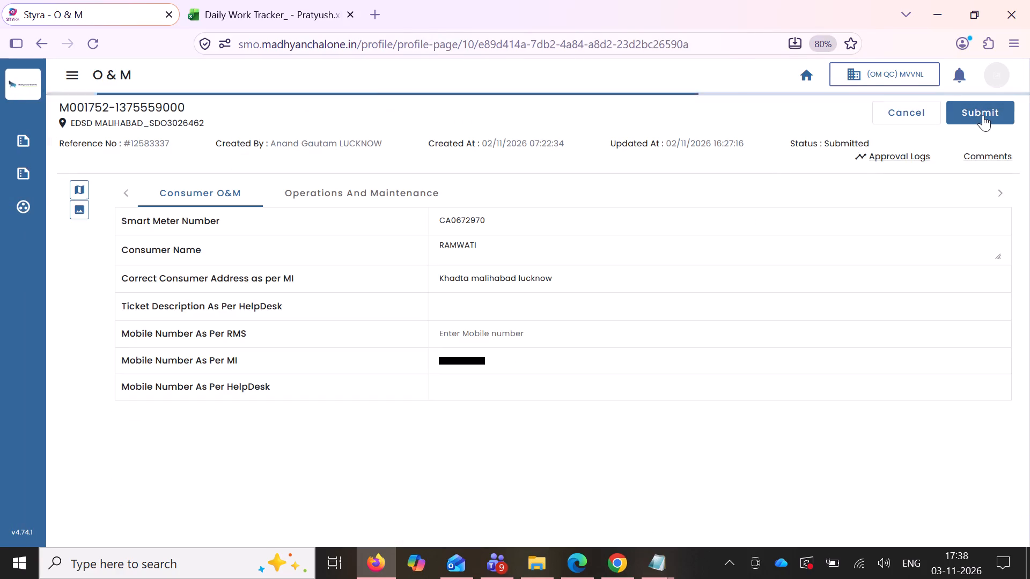
left_click(979, 113)
left_click(511, 283)
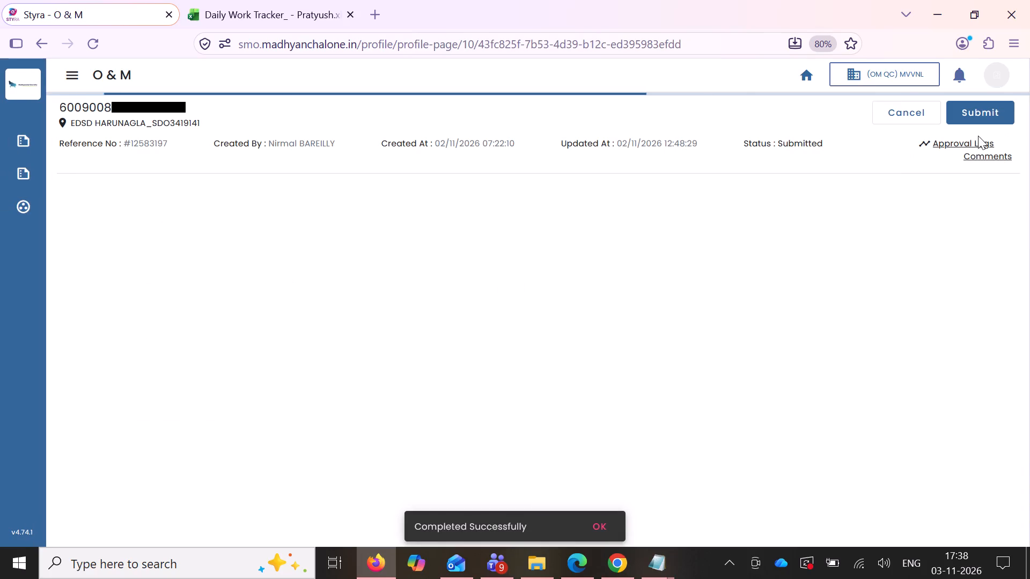
left_click(983, 110)
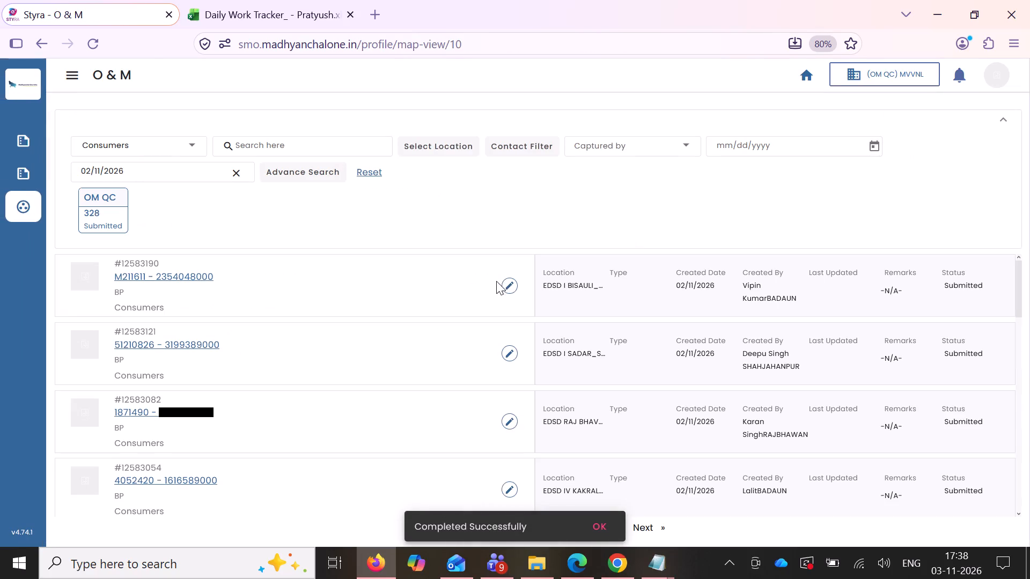
left_click(516, 284)
left_click(994, 106)
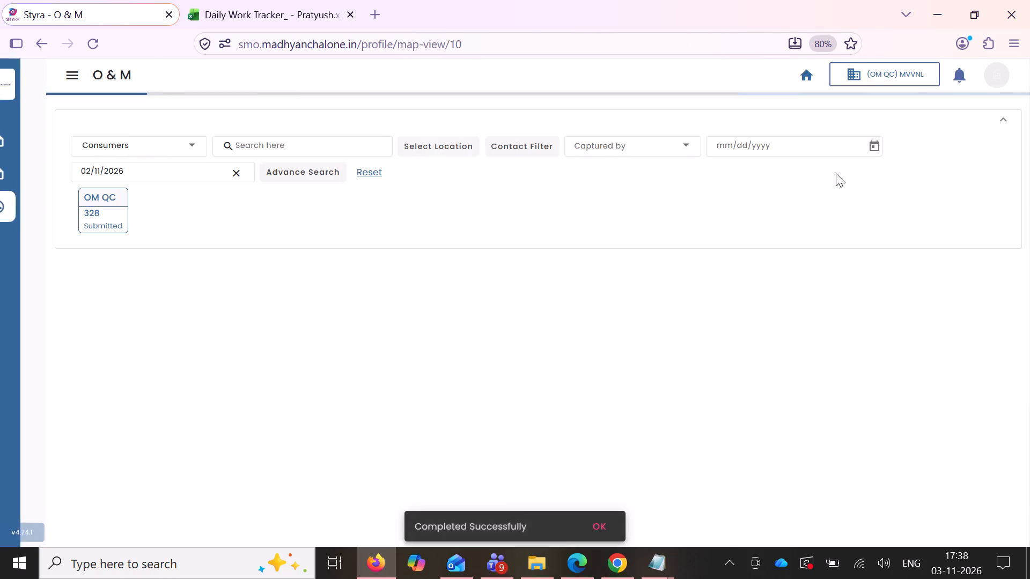
left_click(510, 281)
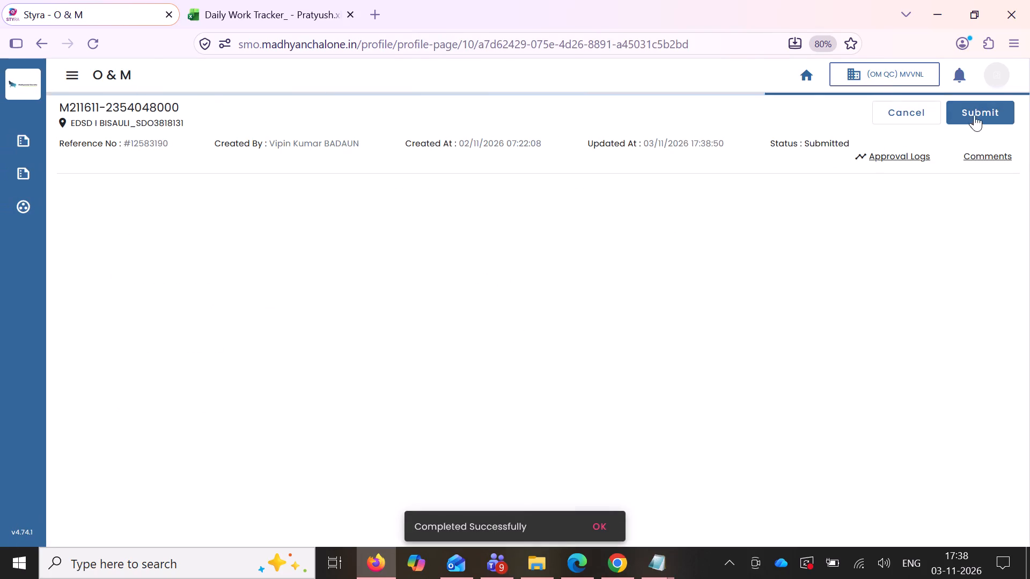
left_click(979, 110)
left_click(518, 283)
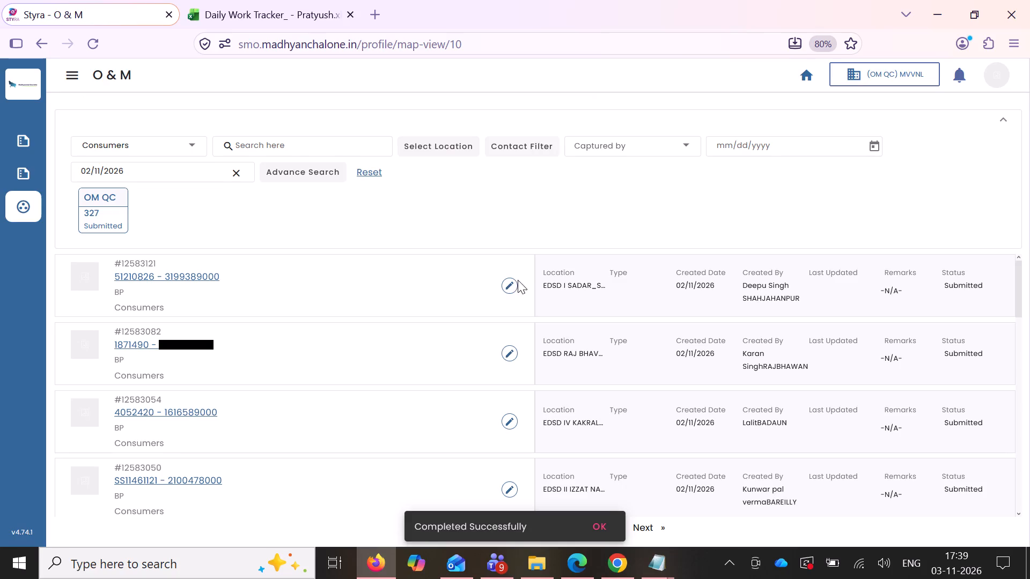
left_click(516, 281)
left_click(996, 108)
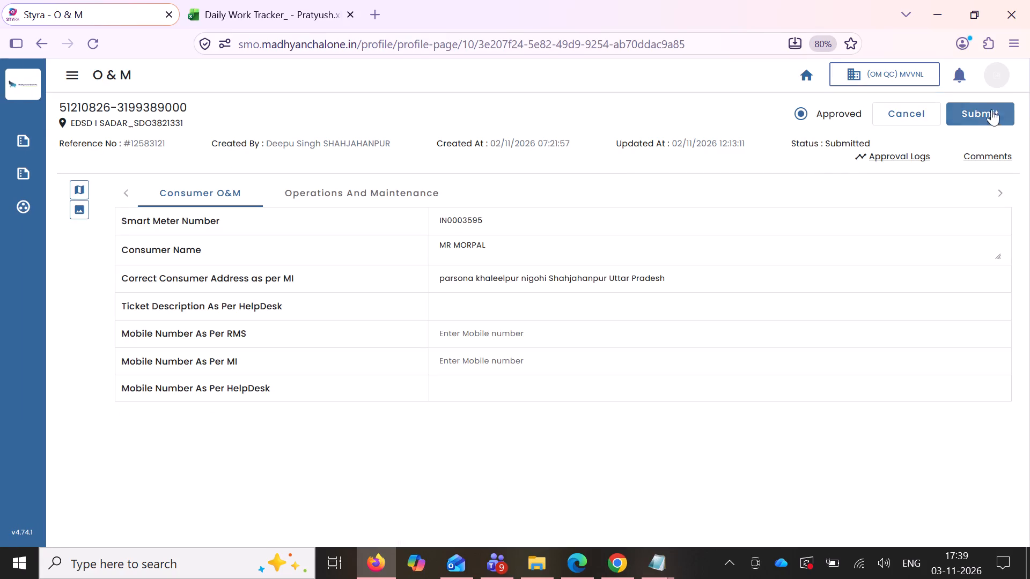
left_click(506, 288)
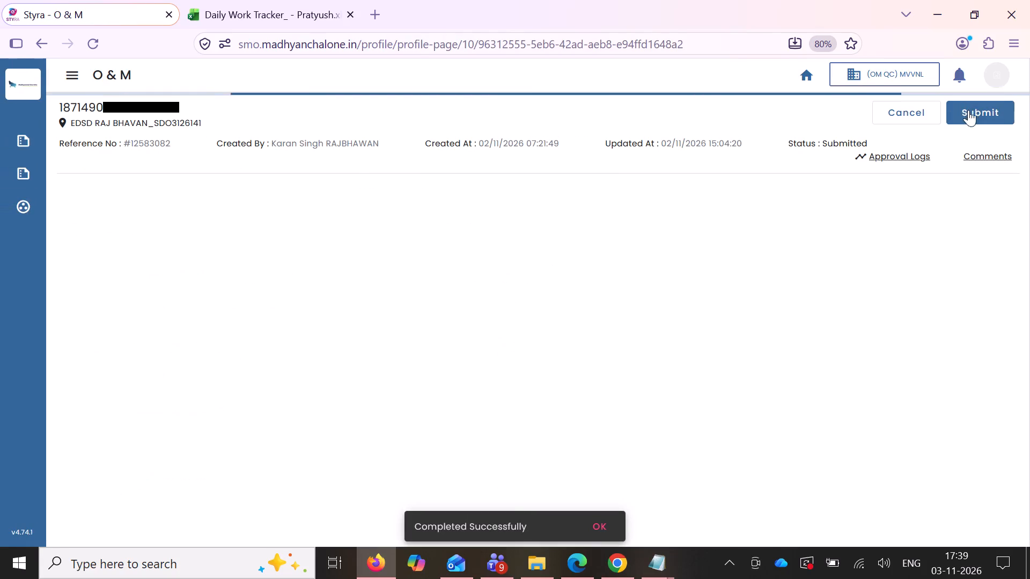
left_click(988, 117)
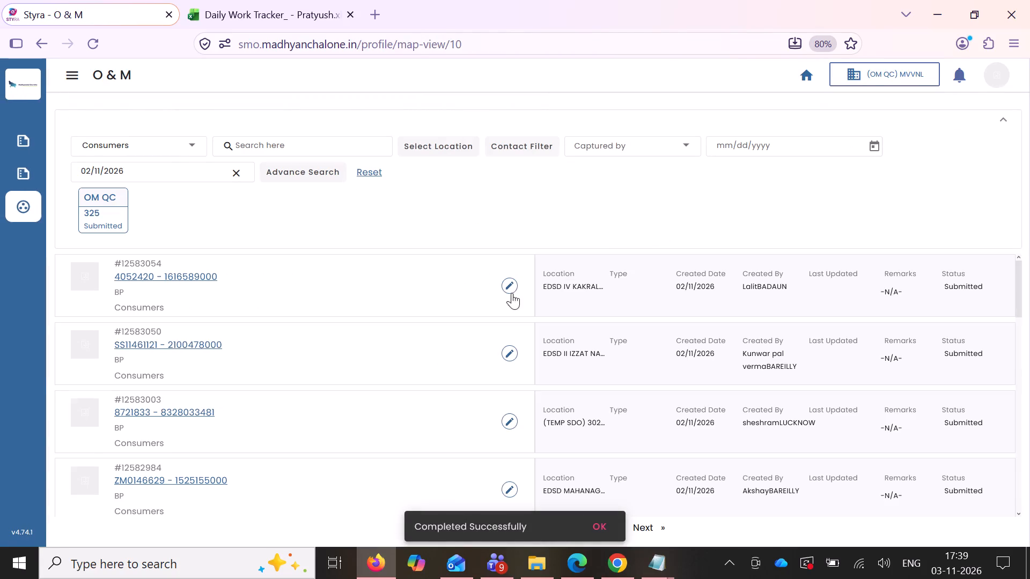
left_click(511, 289)
left_click(999, 108)
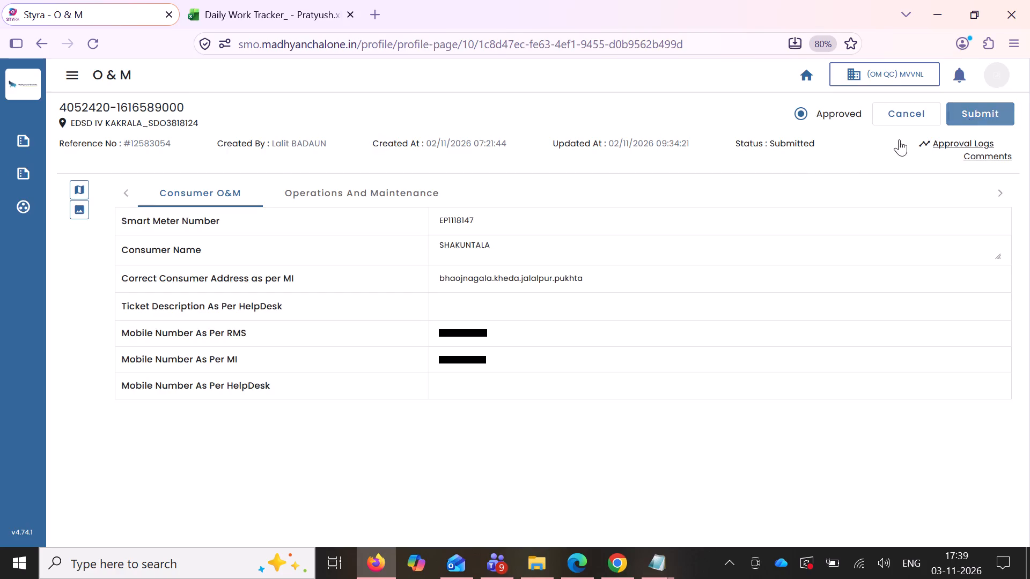
left_click(506, 282)
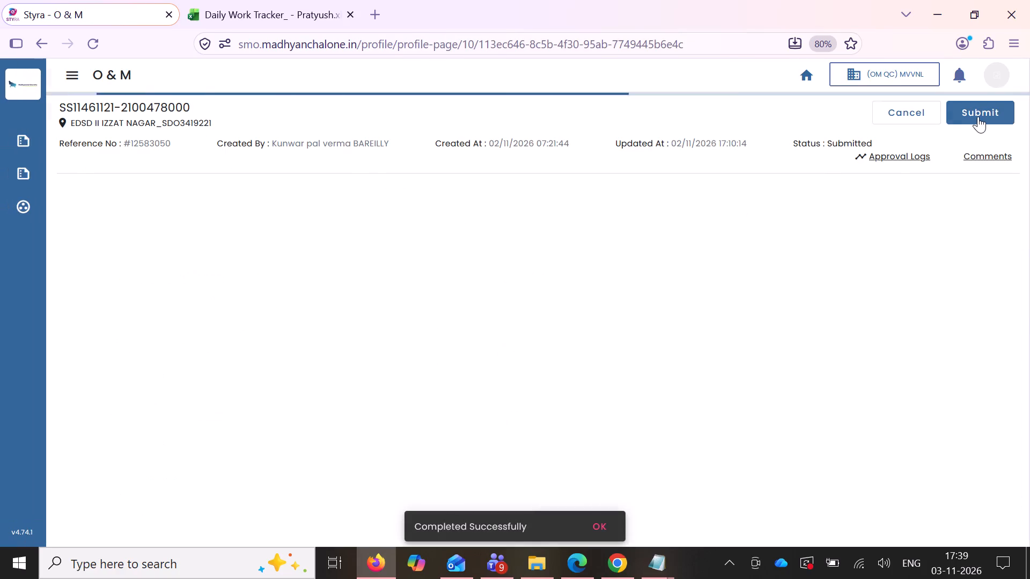
left_click(976, 117)
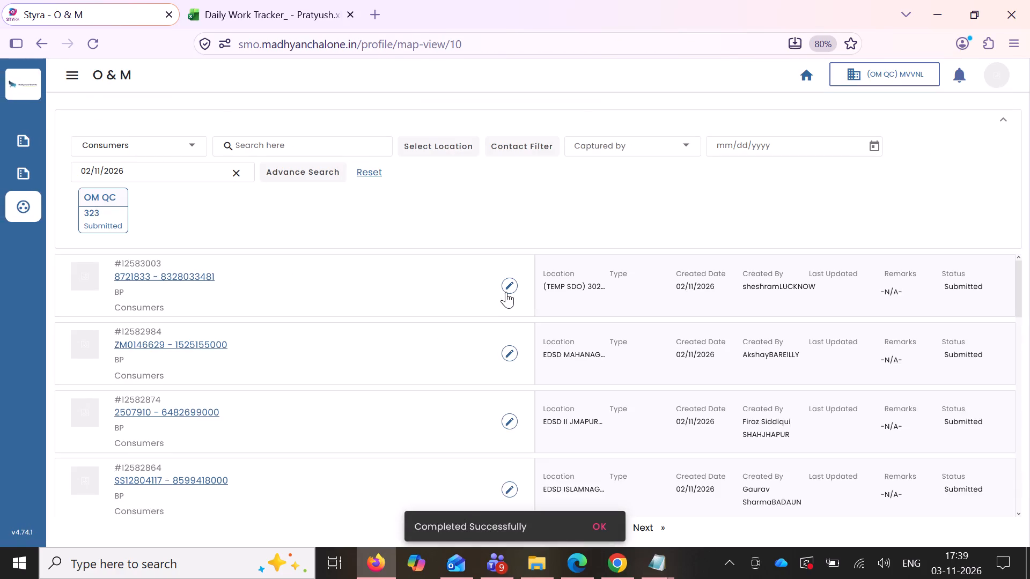
left_click(503, 291)
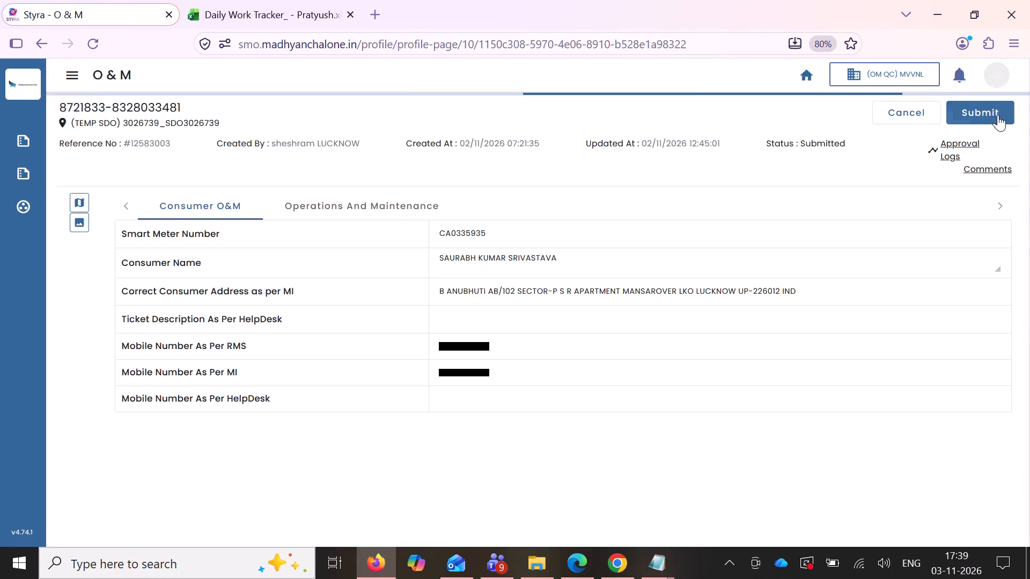
left_click(998, 115)
left_click(509, 281)
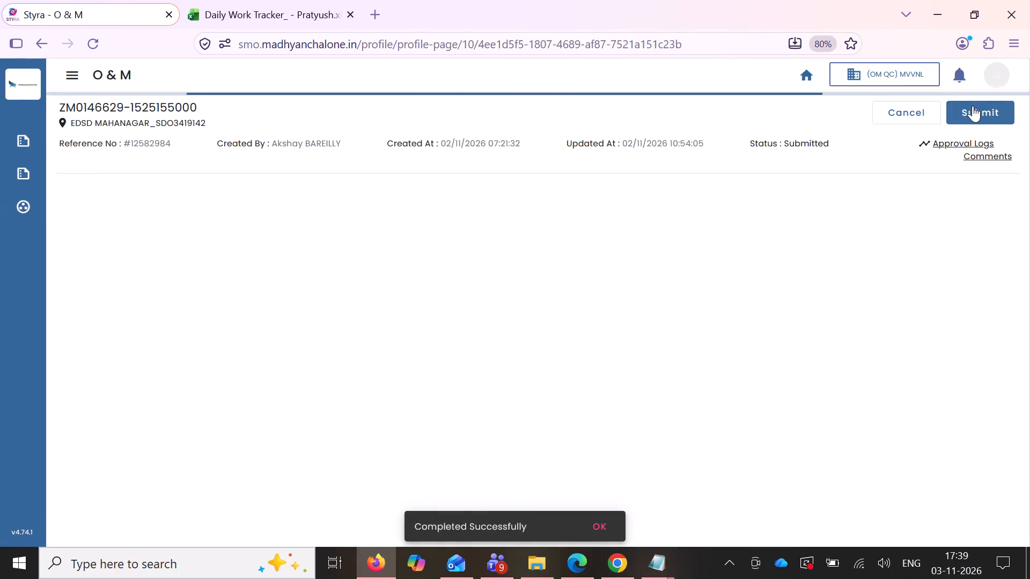
left_click(973, 109)
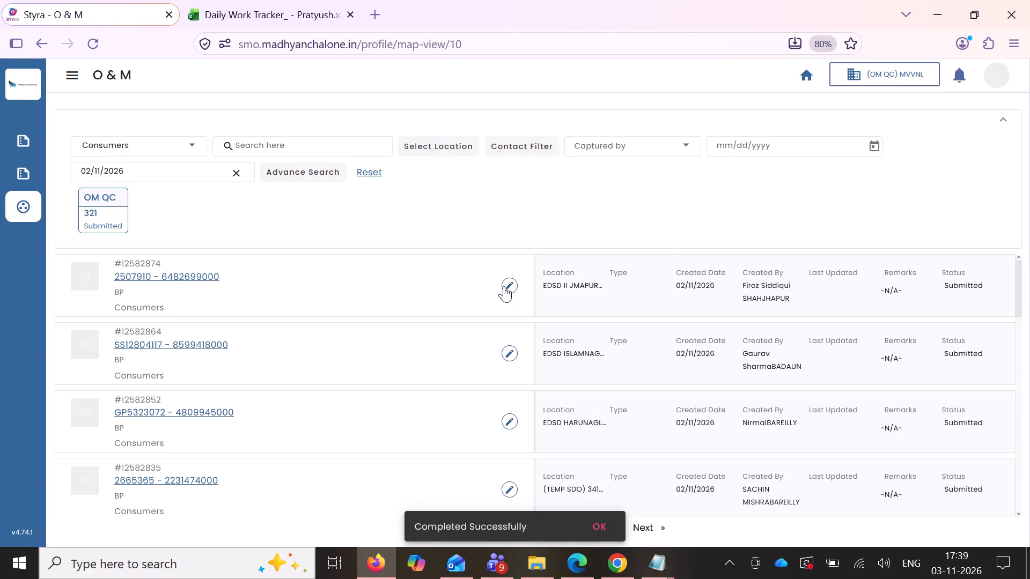
left_click(495, 288)
left_click(519, 283)
left_click(506, 288)
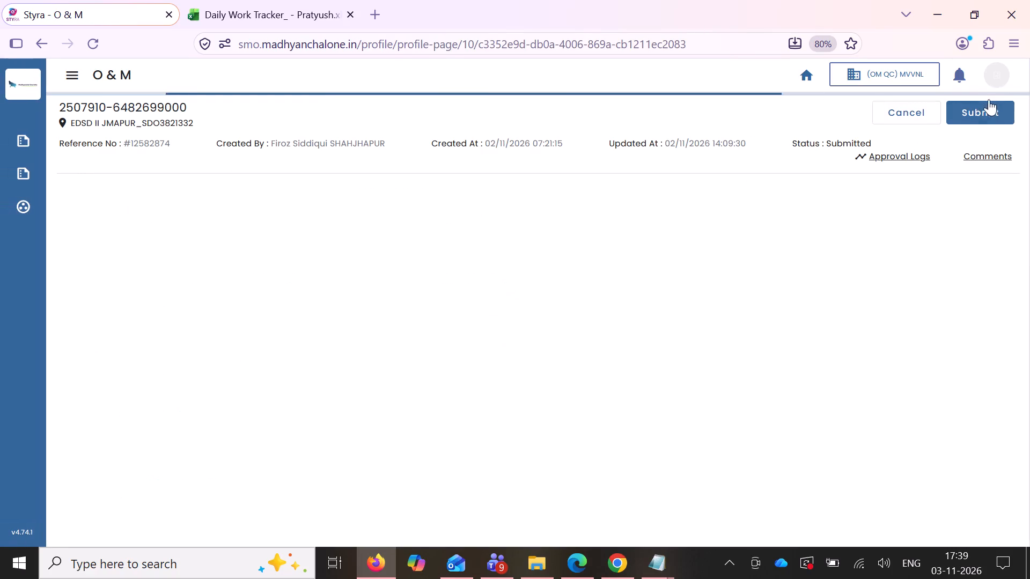
left_click(990, 110)
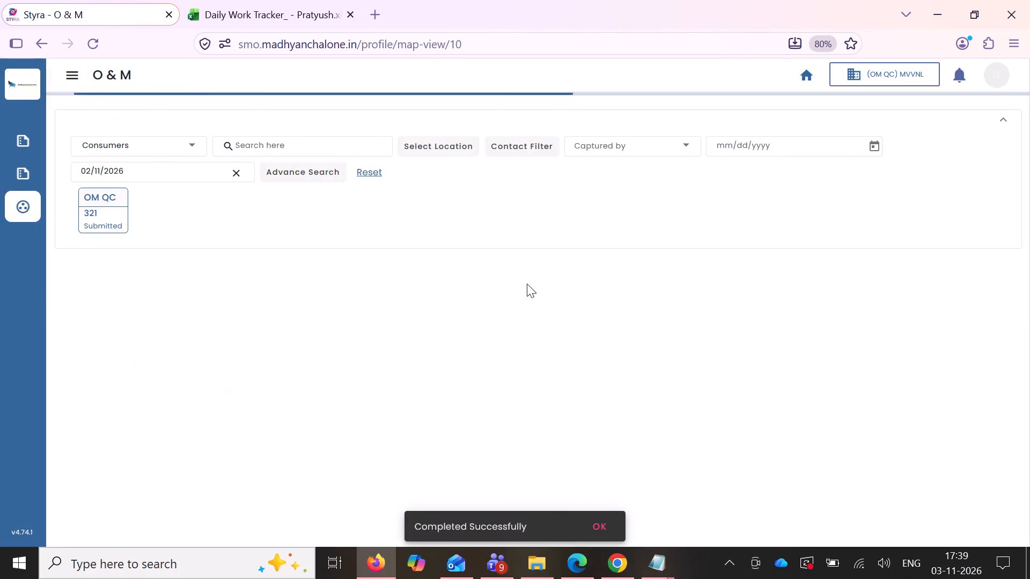
left_click(506, 285)
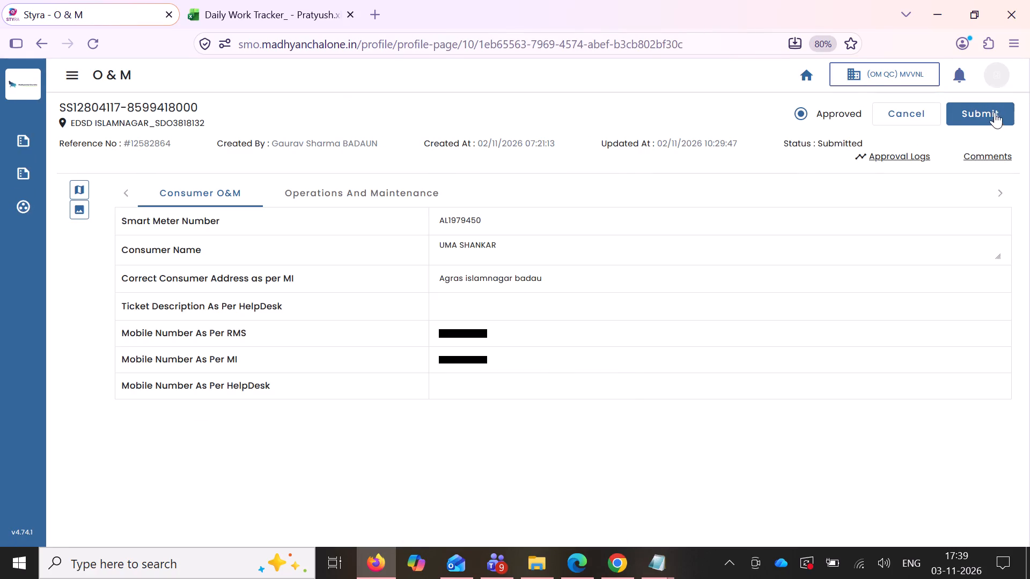
left_click(994, 110)
left_click(518, 286)
left_click(513, 285)
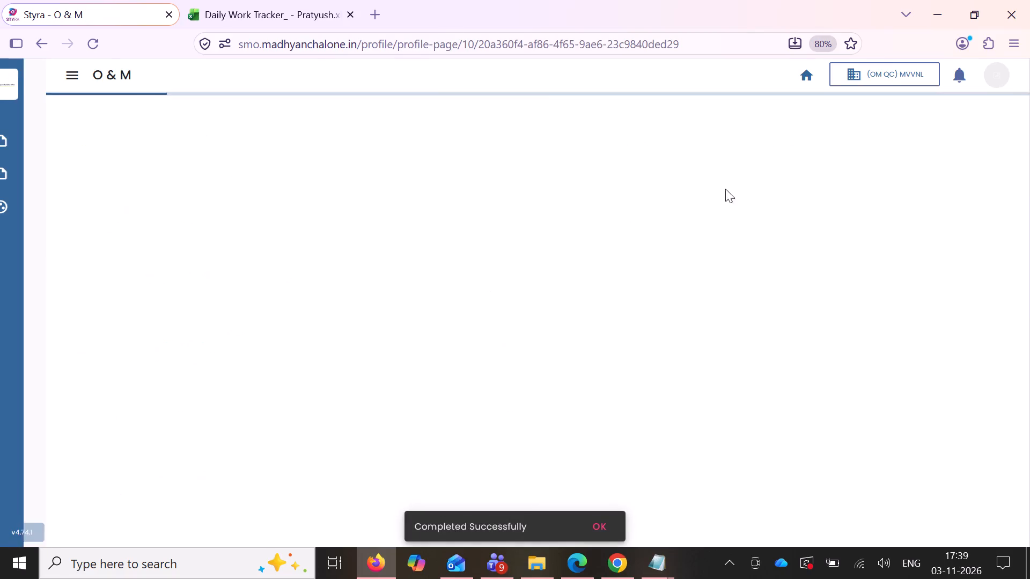
left_click(984, 109)
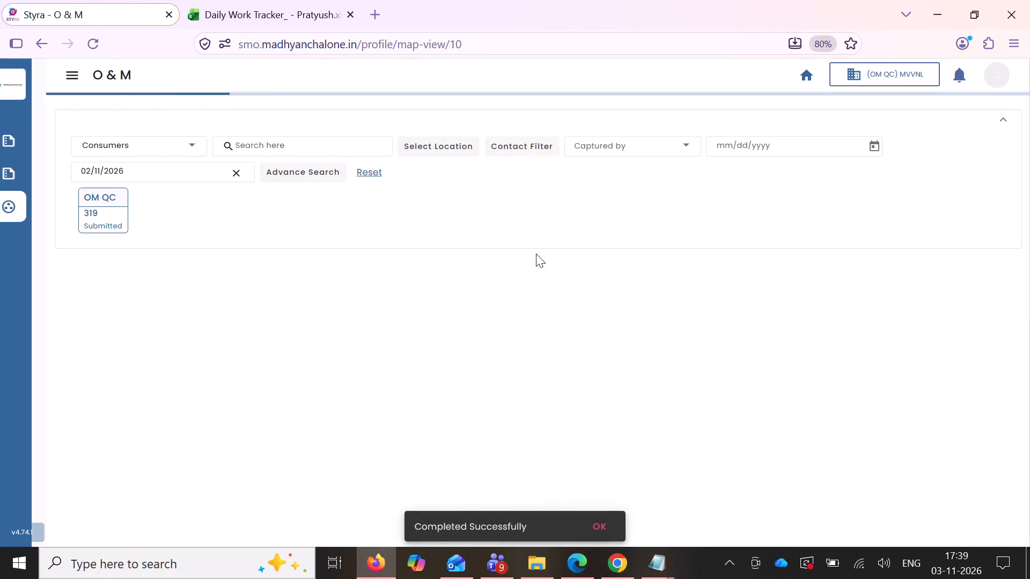
left_click(506, 285)
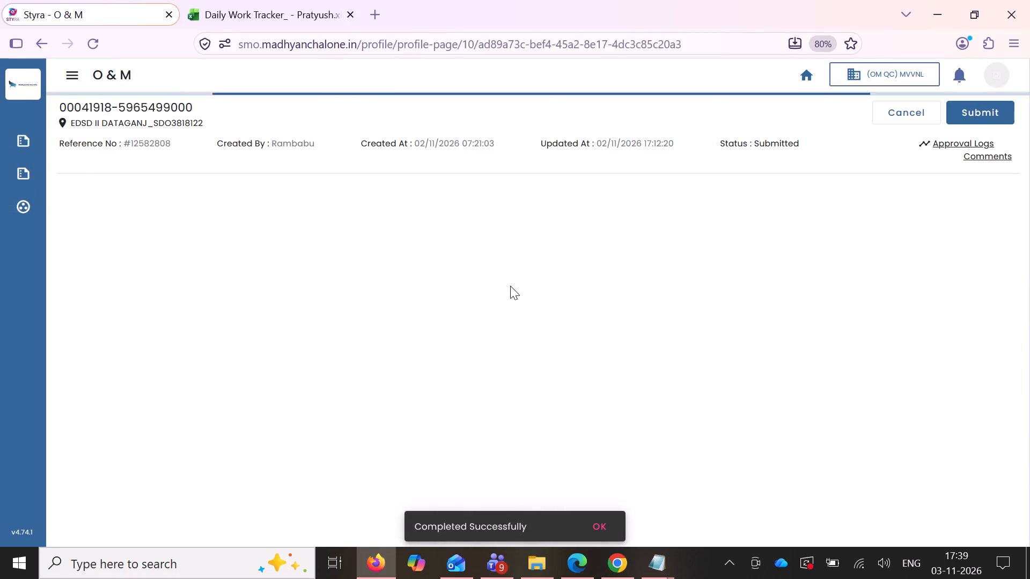
left_click(991, 114)
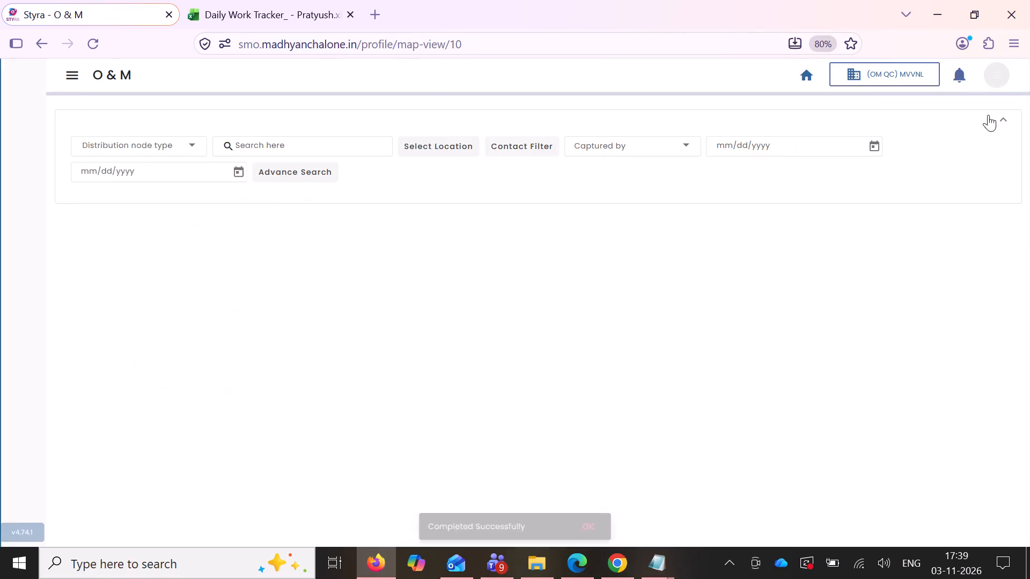
double_click(523, 285)
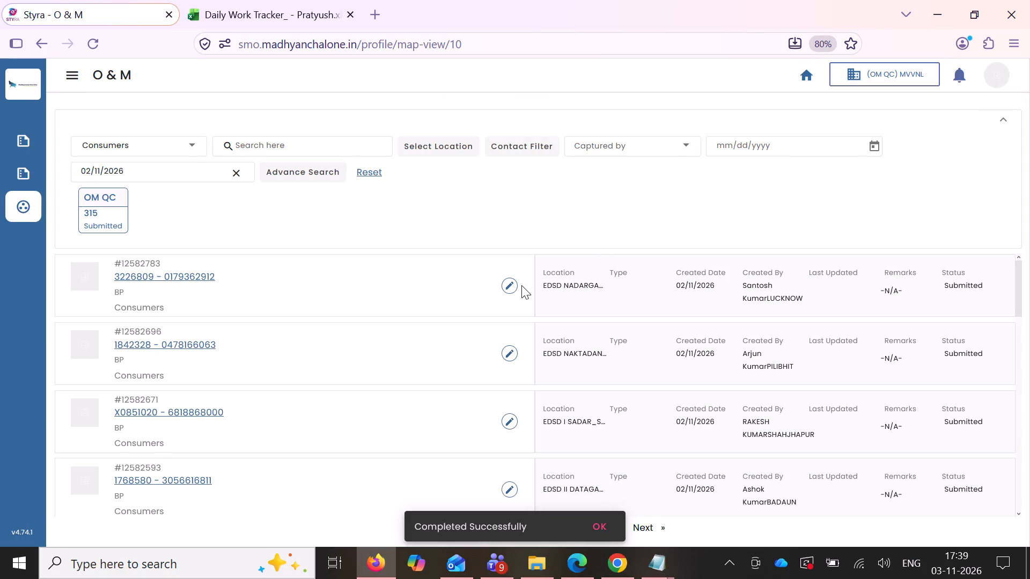
left_click(518, 286)
left_click_drag(518, 286, 512, 288)
left_click(509, 288)
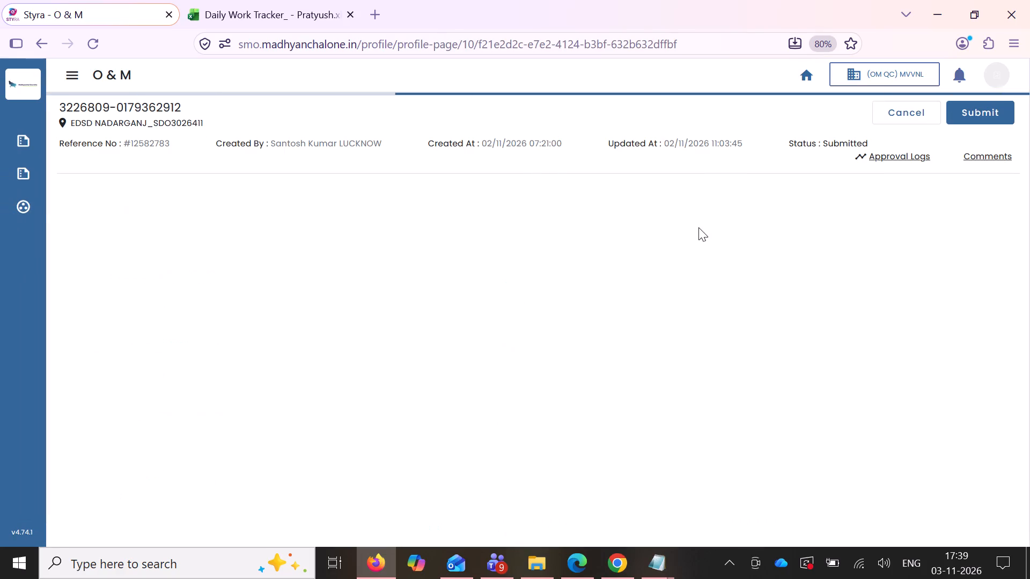
left_click(1007, 109)
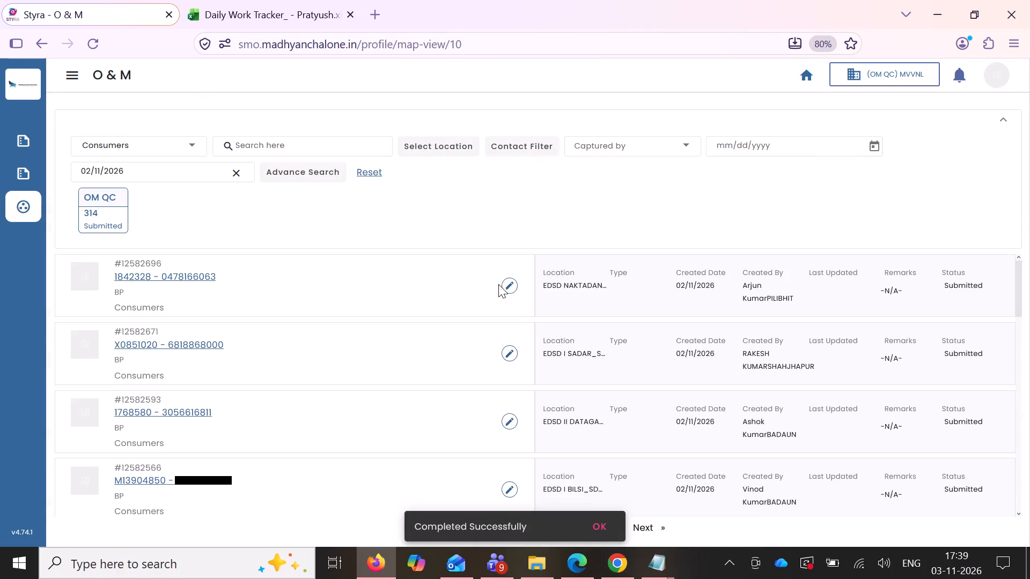
left_click(510, 288)
left_click(995, 114)
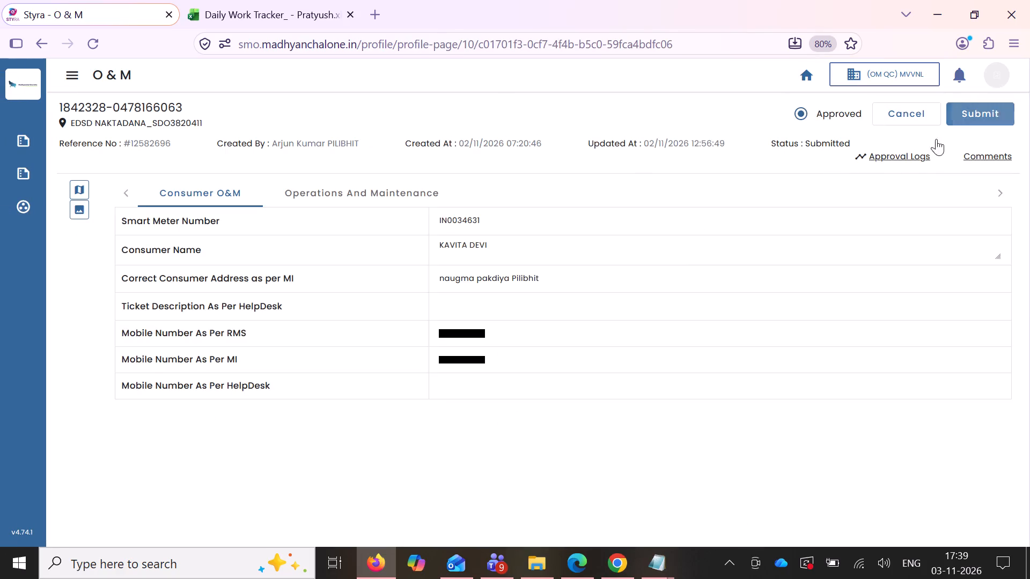
left_click(514, 283)
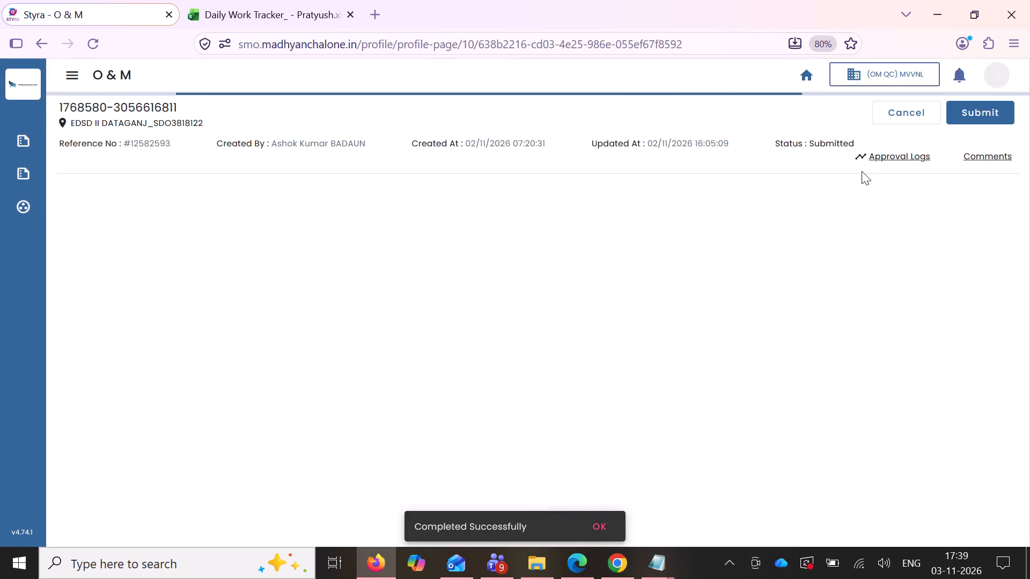
left_click(996, 106)
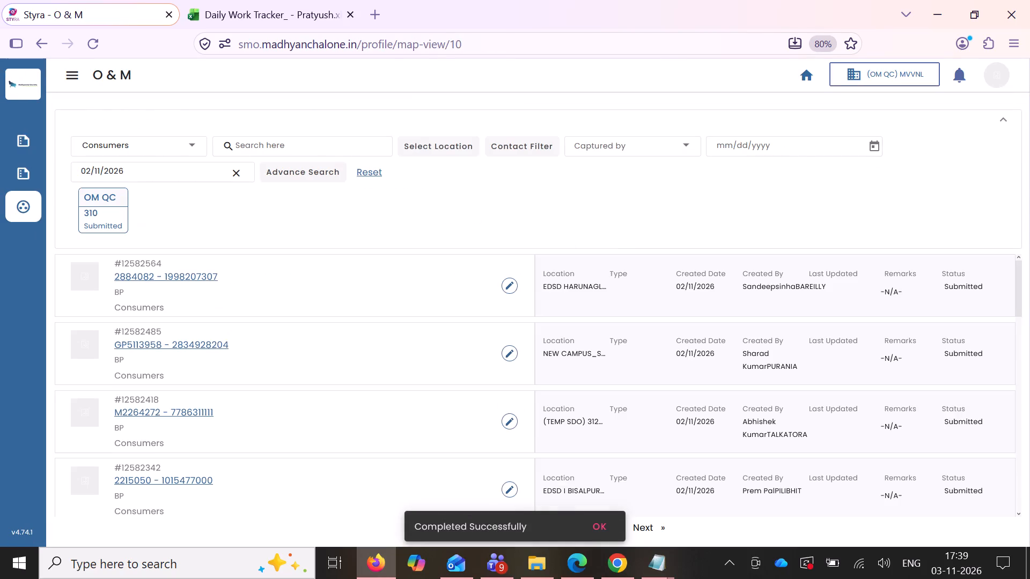
left_click(503, 286)
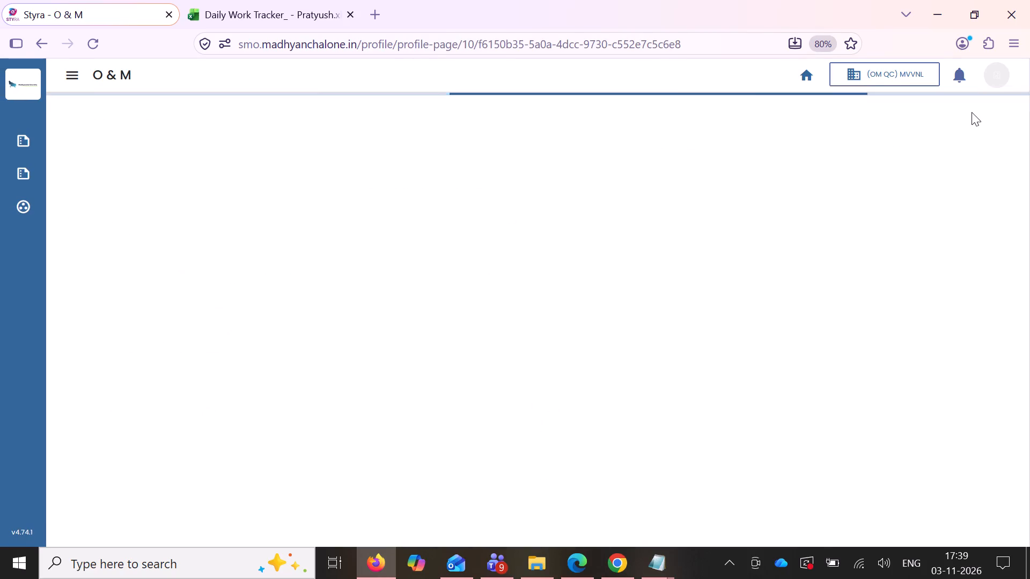
left_click(978, 109)
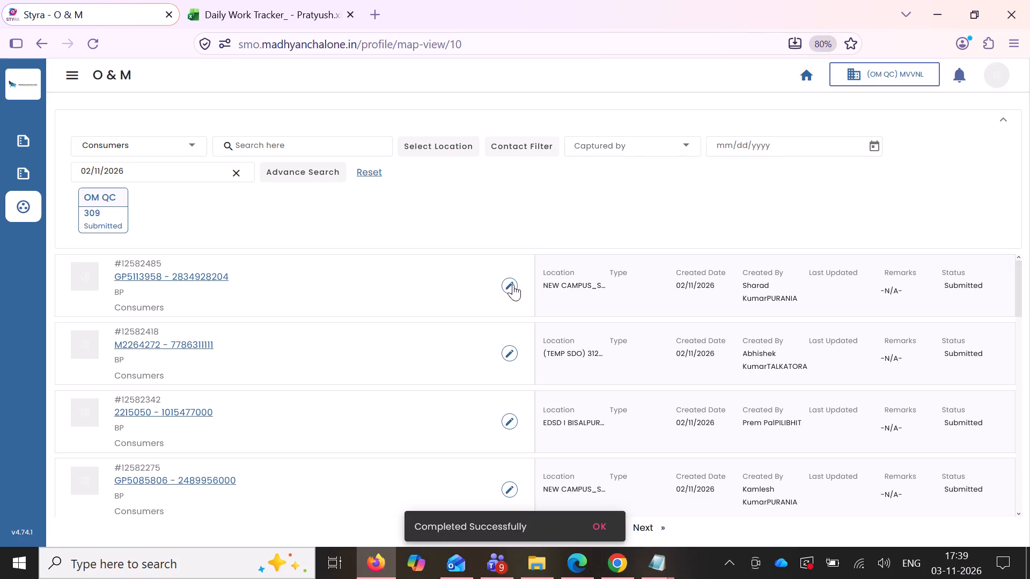
left_click(513, 284)
left_click(983, 107)
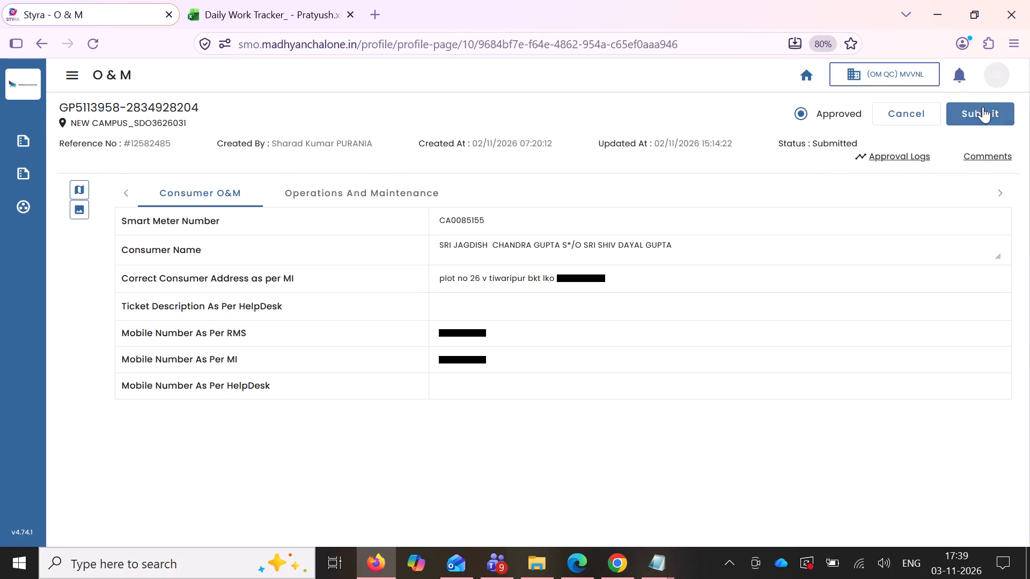
left_click(514, 281)
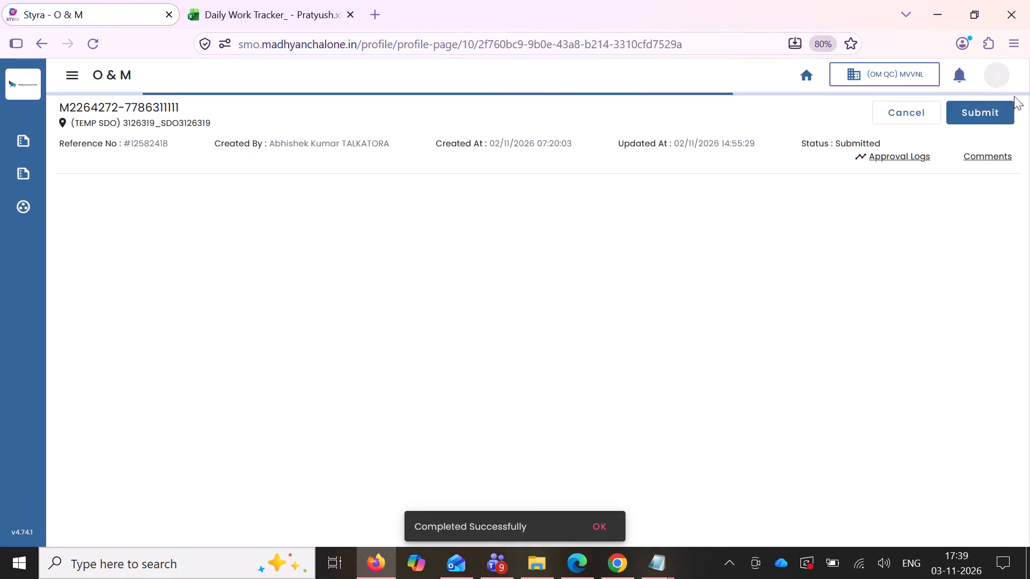
left_click(994, 112)
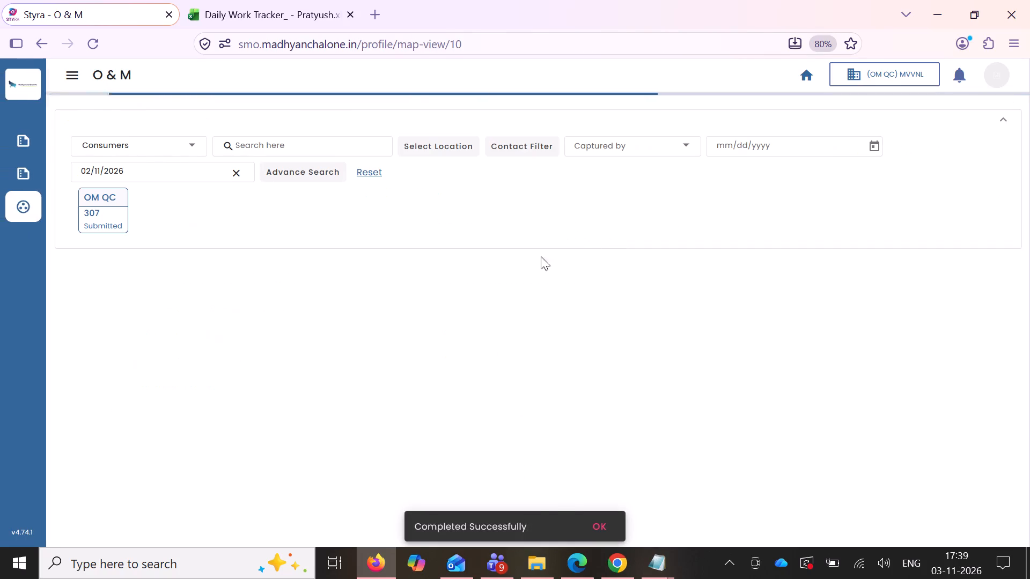
left_click(516, 284)
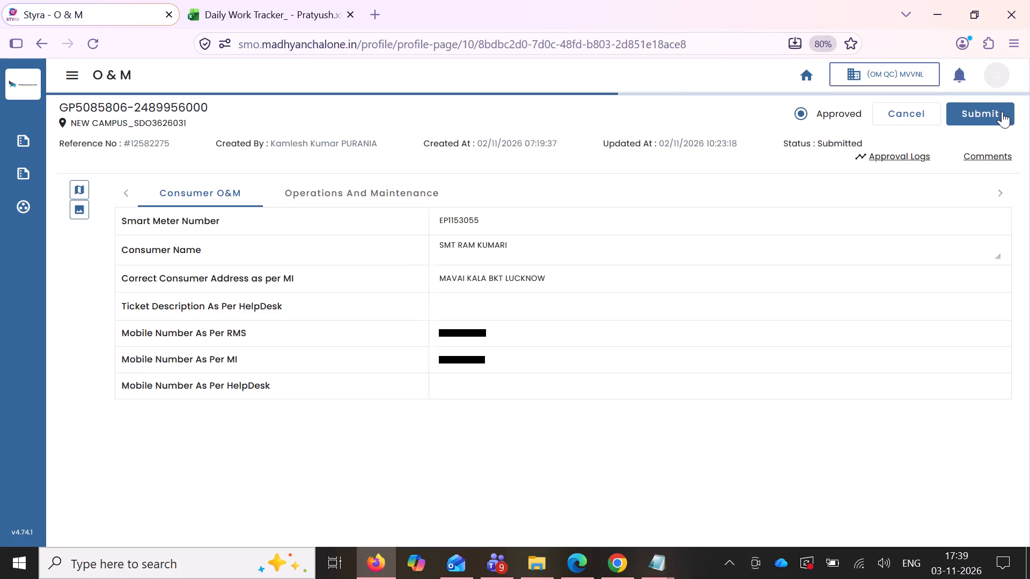
left_click(999, 108)
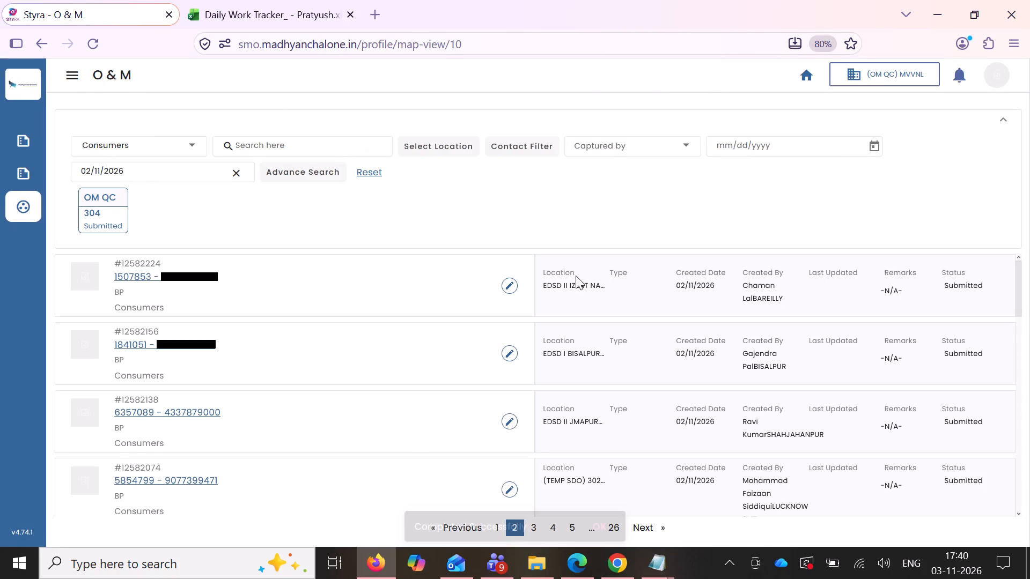
left_click(510, 283)
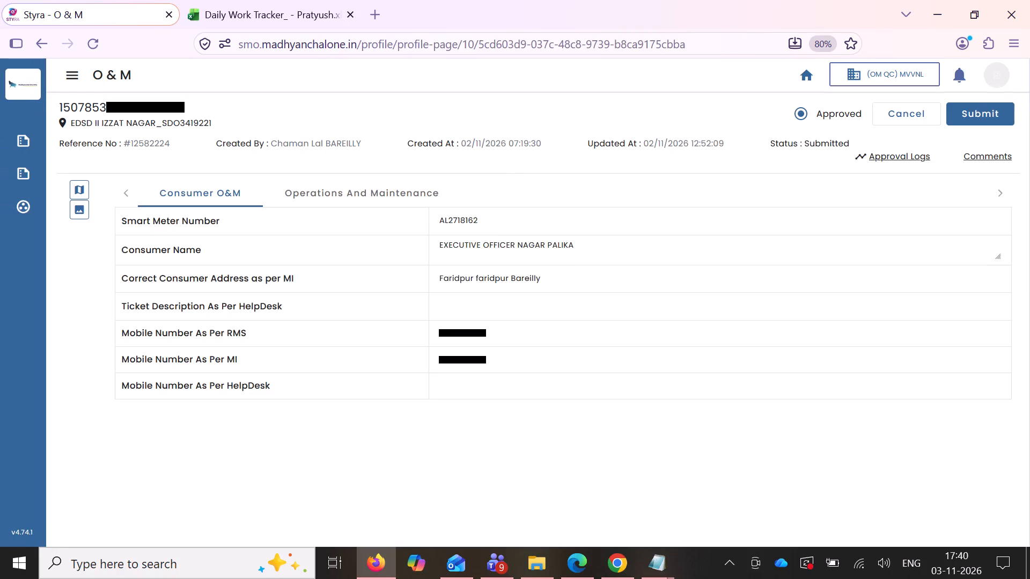
left_click(985, 112)
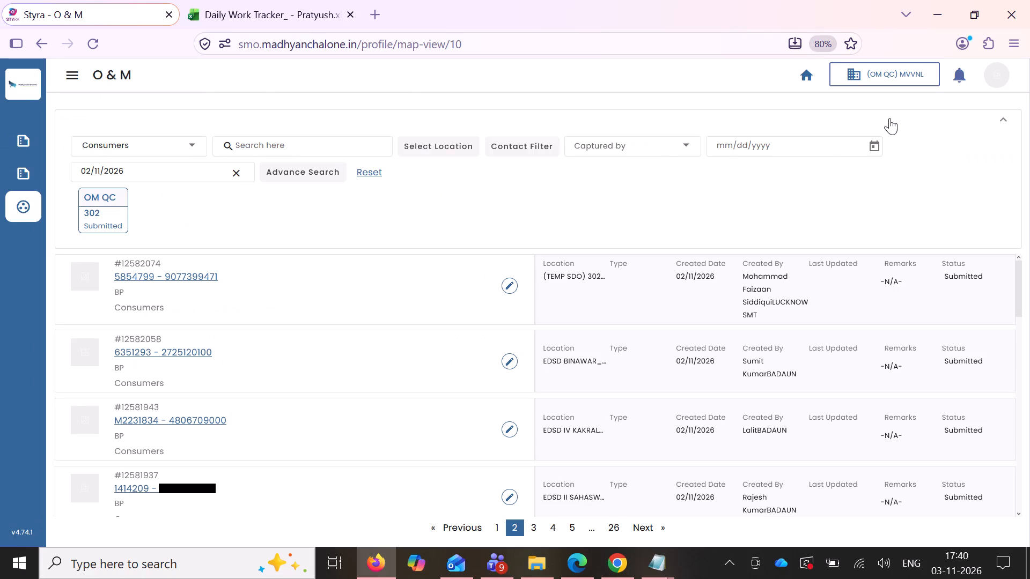
left_click(517, 287)
left_click(504, 288)
left_click(502, 287)
left_click(506, 288)
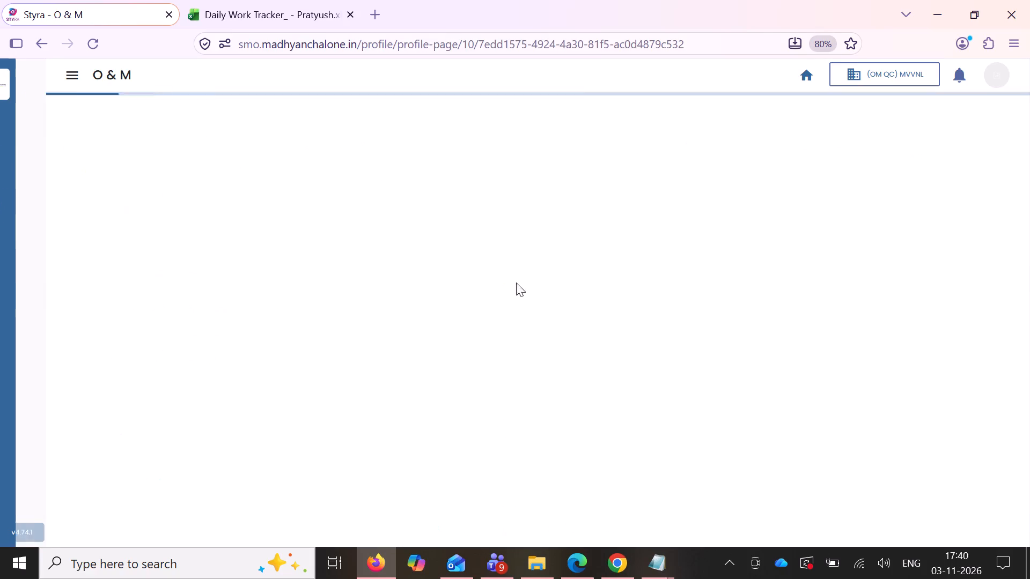
left_click(994, 110)
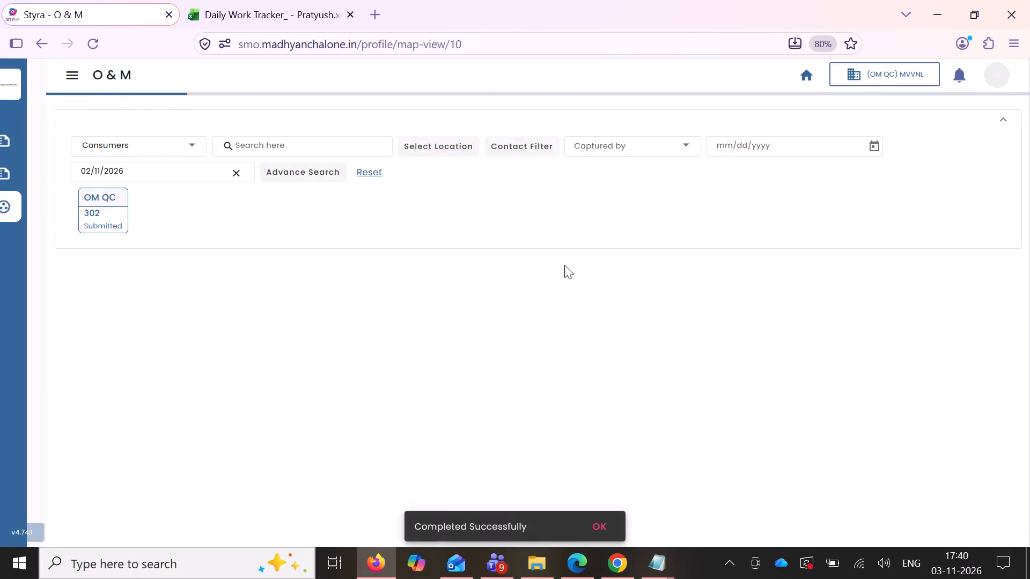
left_click(512, 282)
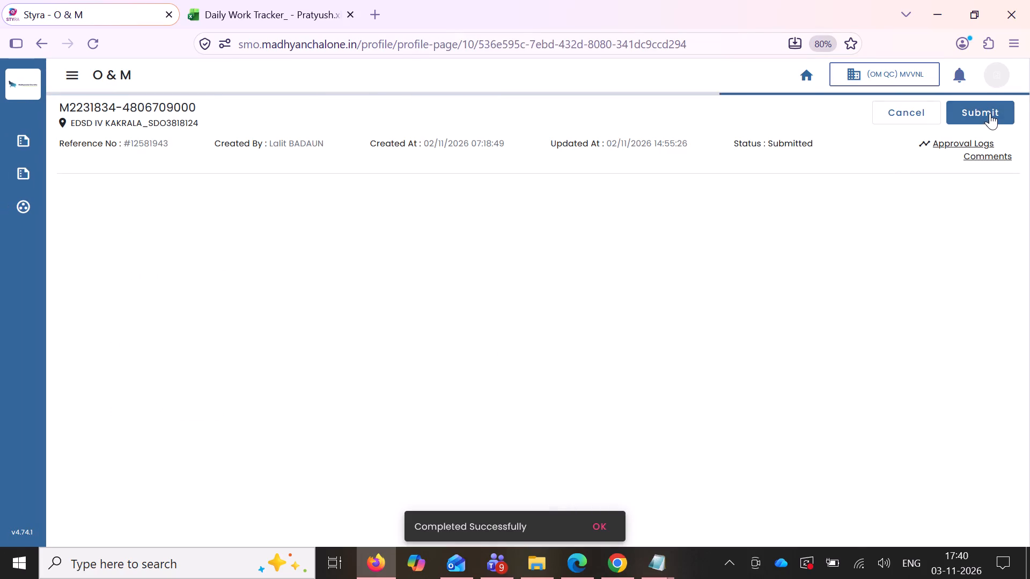
left_click(996, 108)
left_click(513, 284)
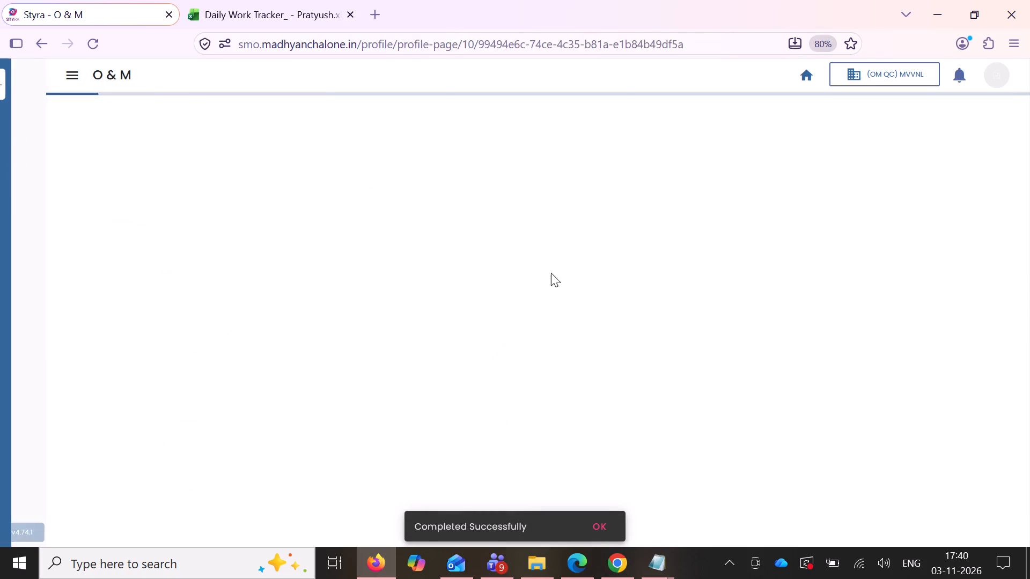
left_click(997, 108)
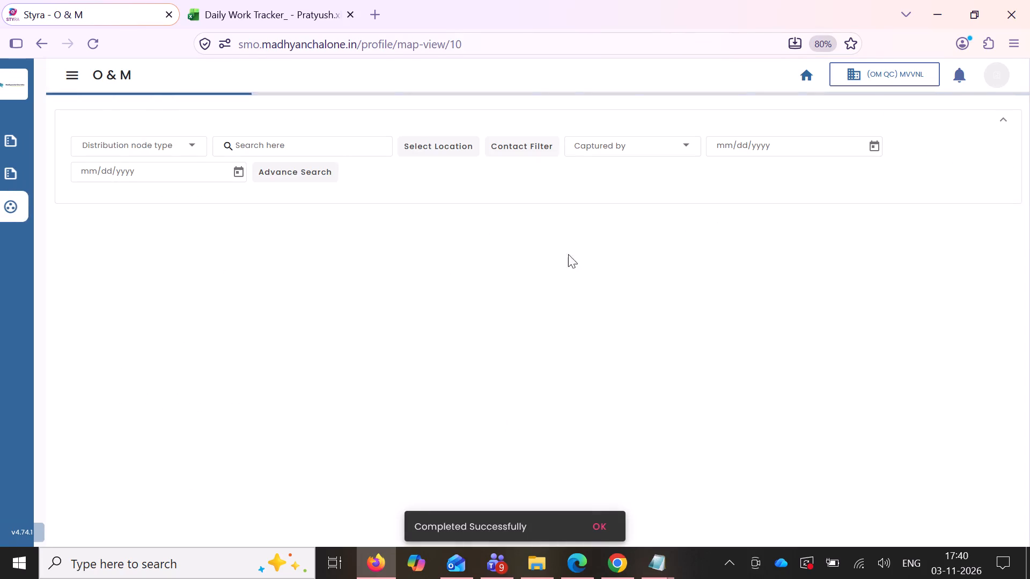
left_click(506, 288)
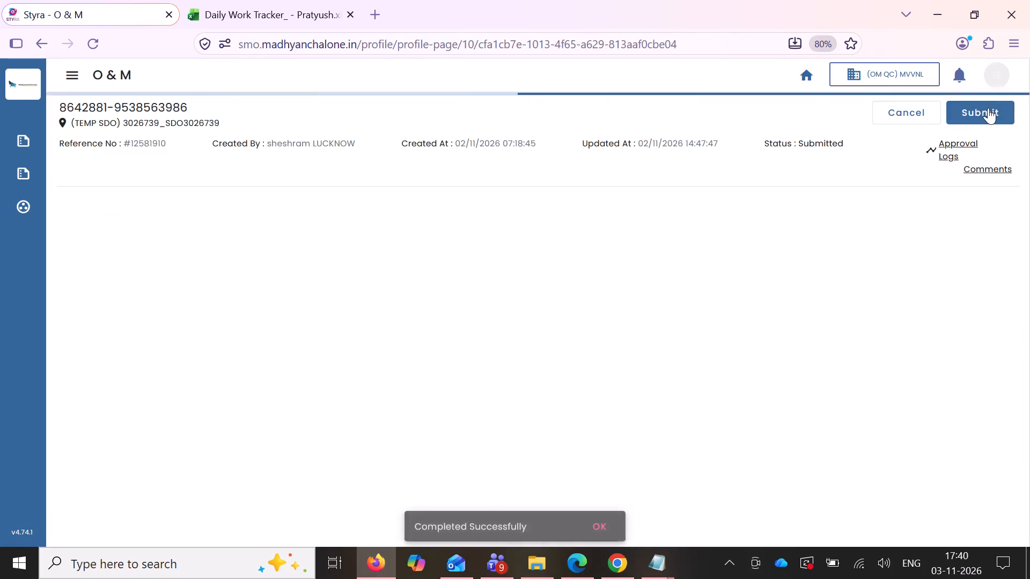
left_click(988, 106)
left_click(503, 289)
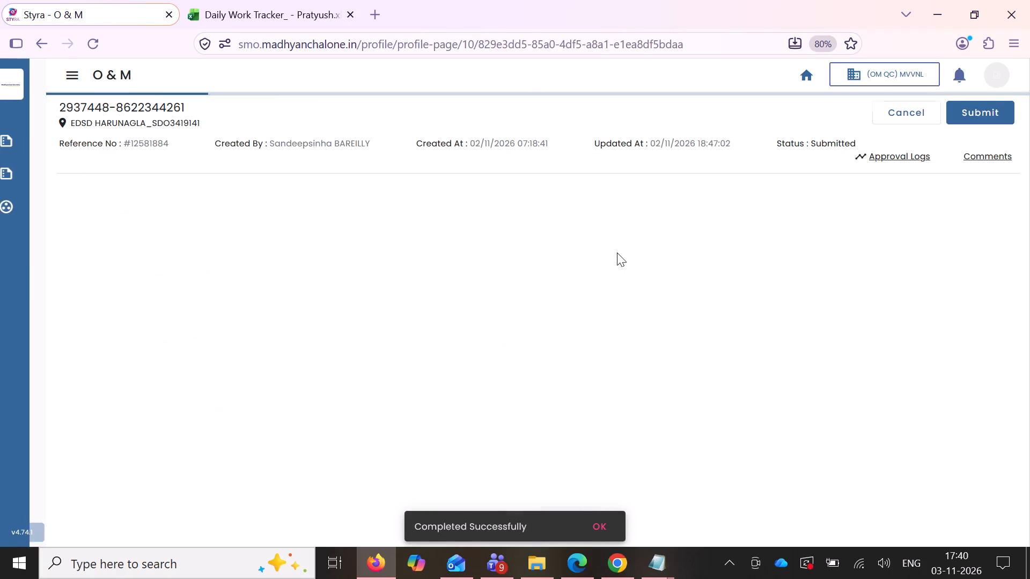
left_click(995, 104)
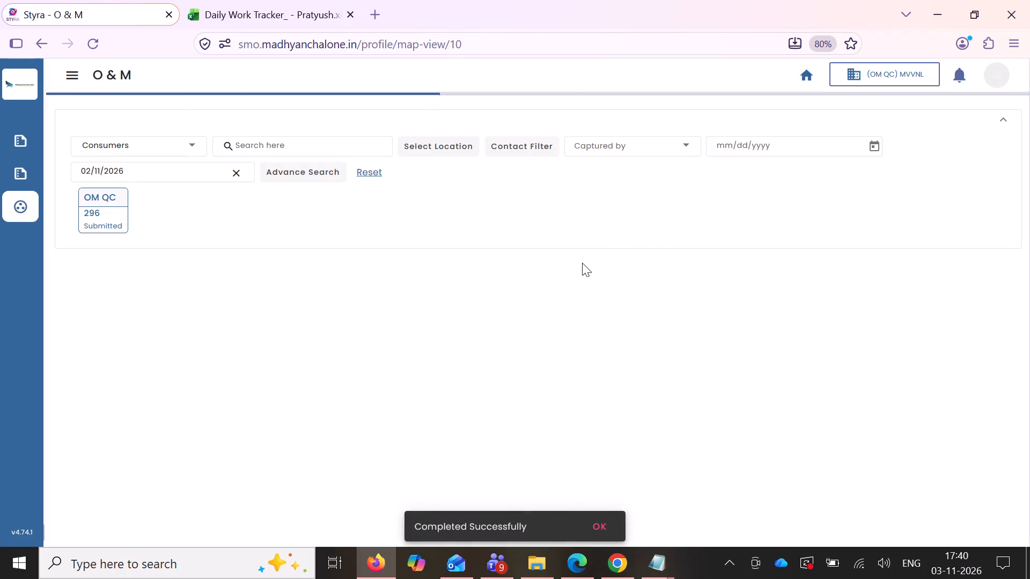
left_click(505, 284)
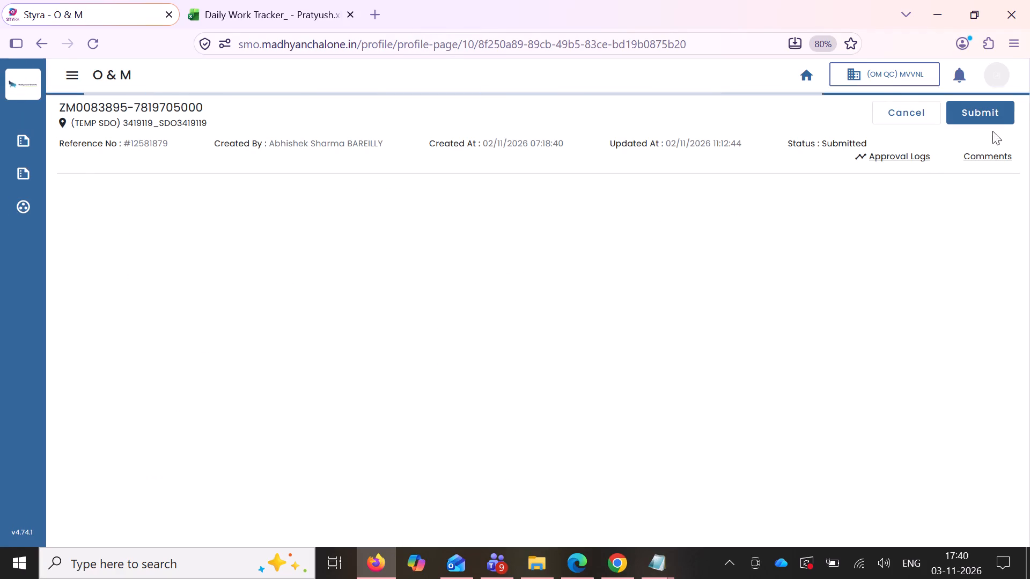
left_click(995, 115)
left_click(509, 285)
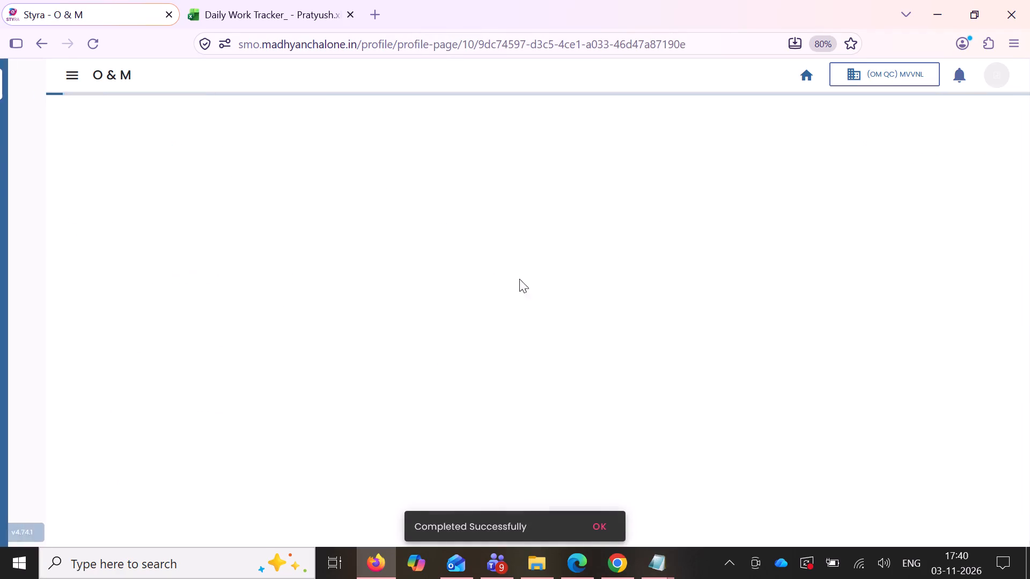
left_click(989, 105)
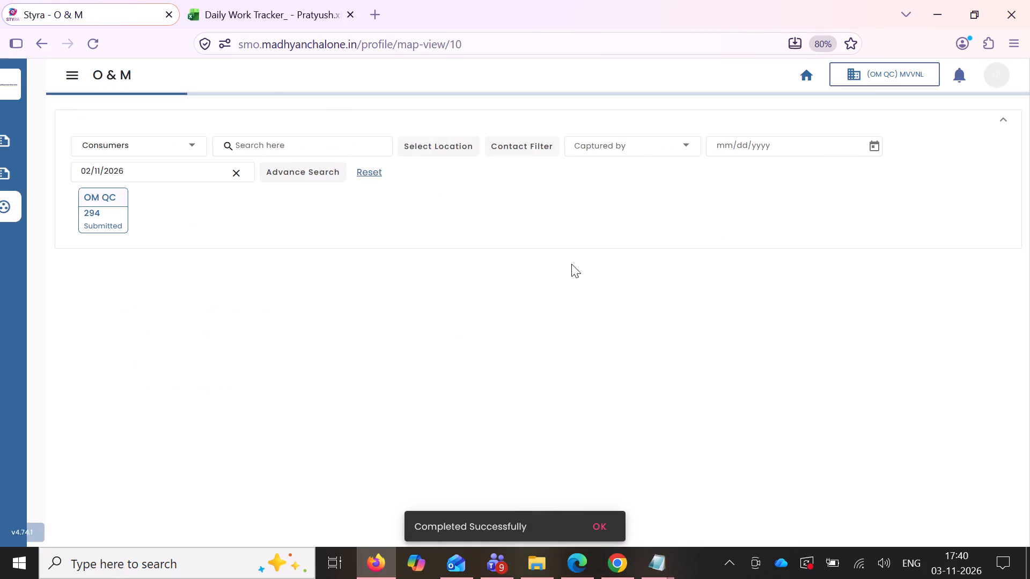
left_click(509, 286)
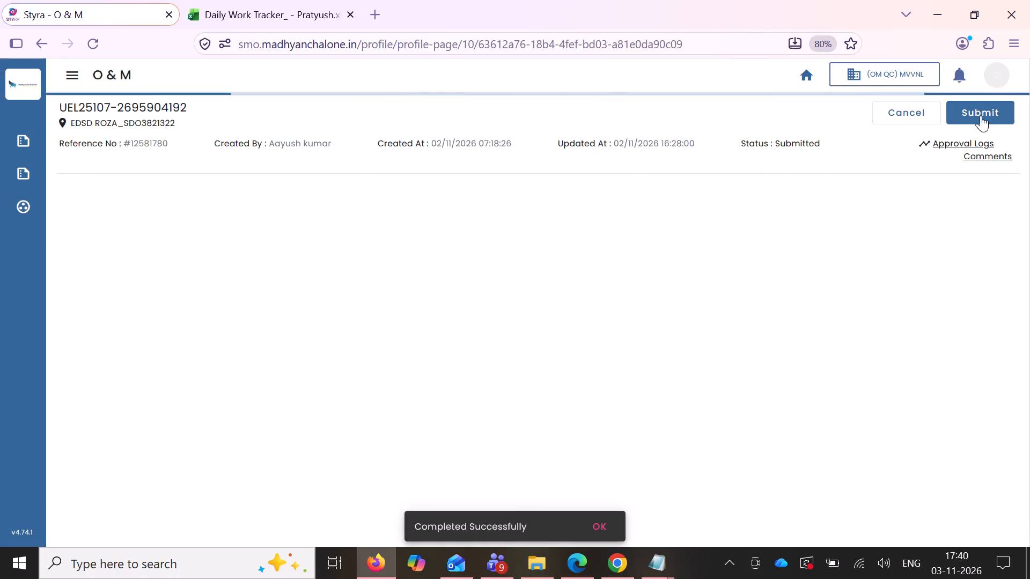
left_click(985, 112)
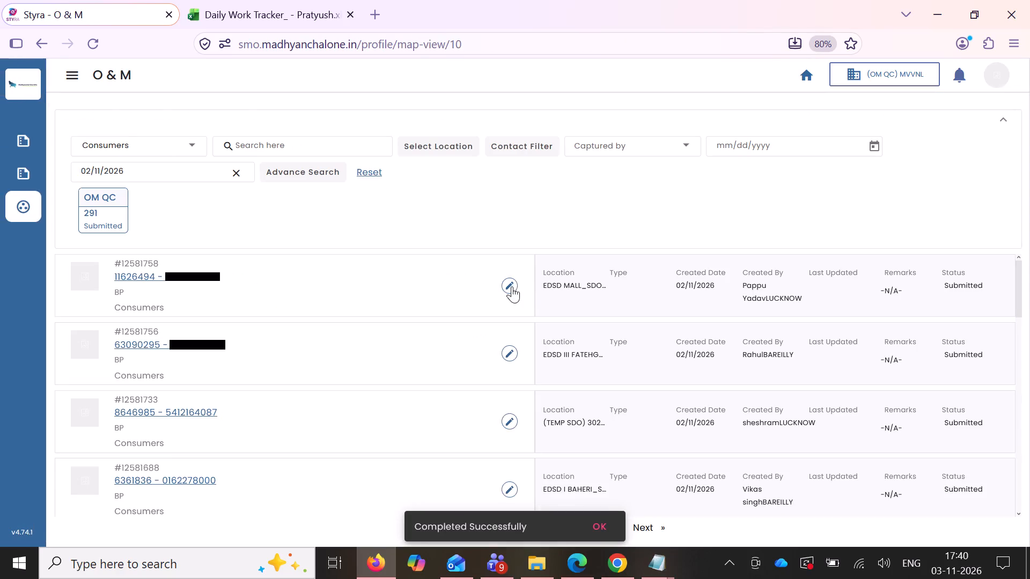
left_click(507, 284)
left_click(992, 112)
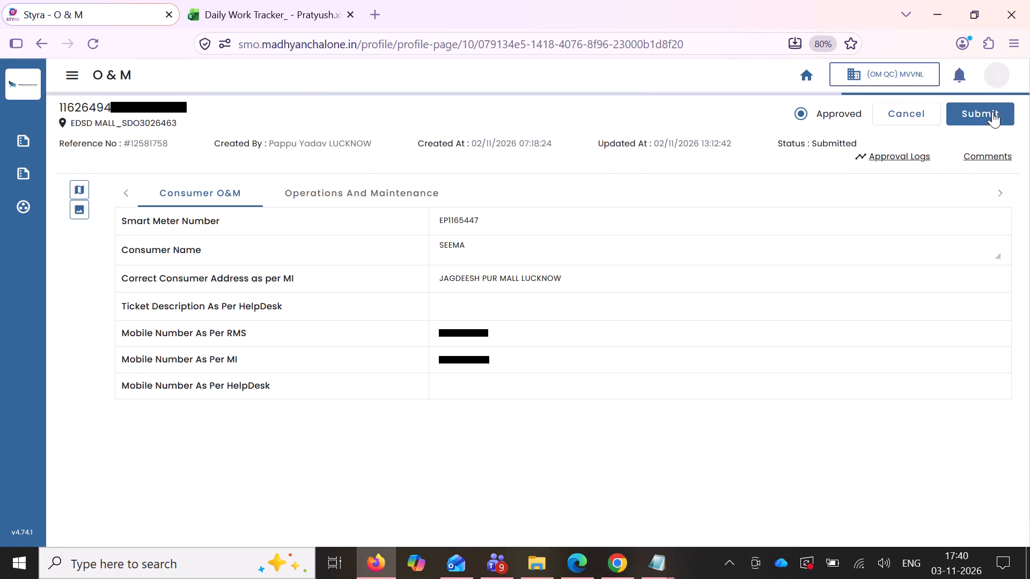
left_click(510, 285)
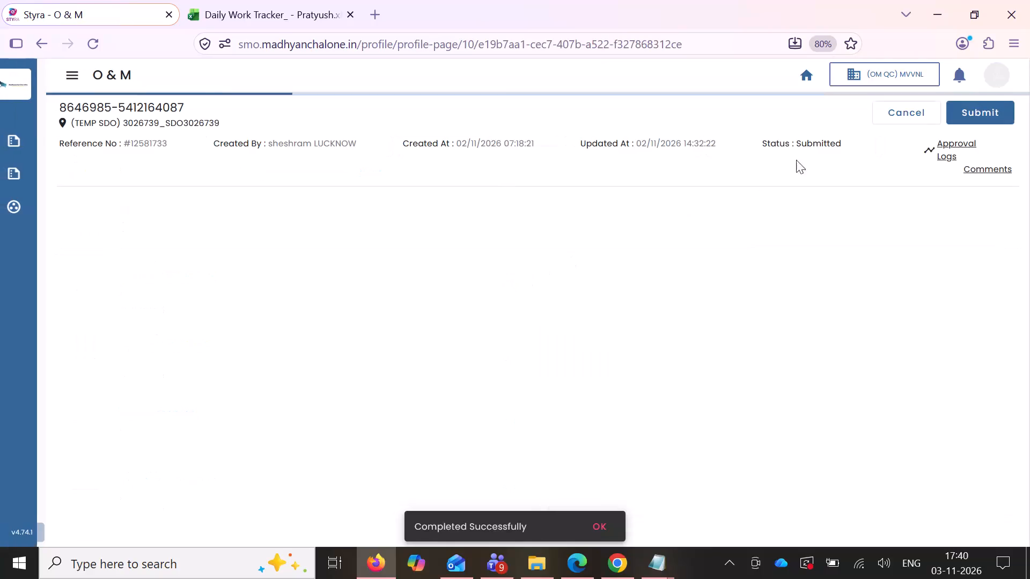
left_click(982, 108)
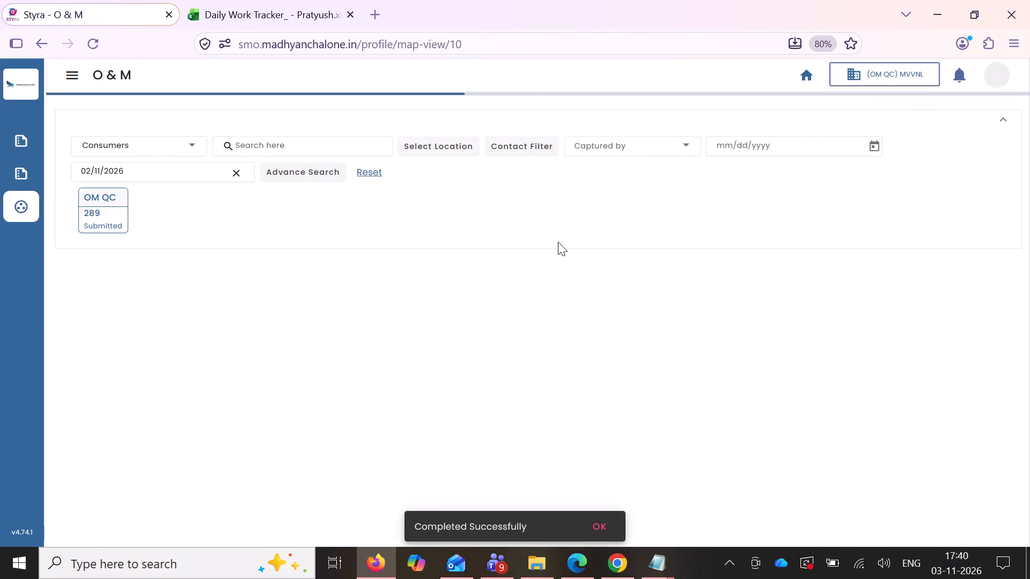
left_click(513, 280)
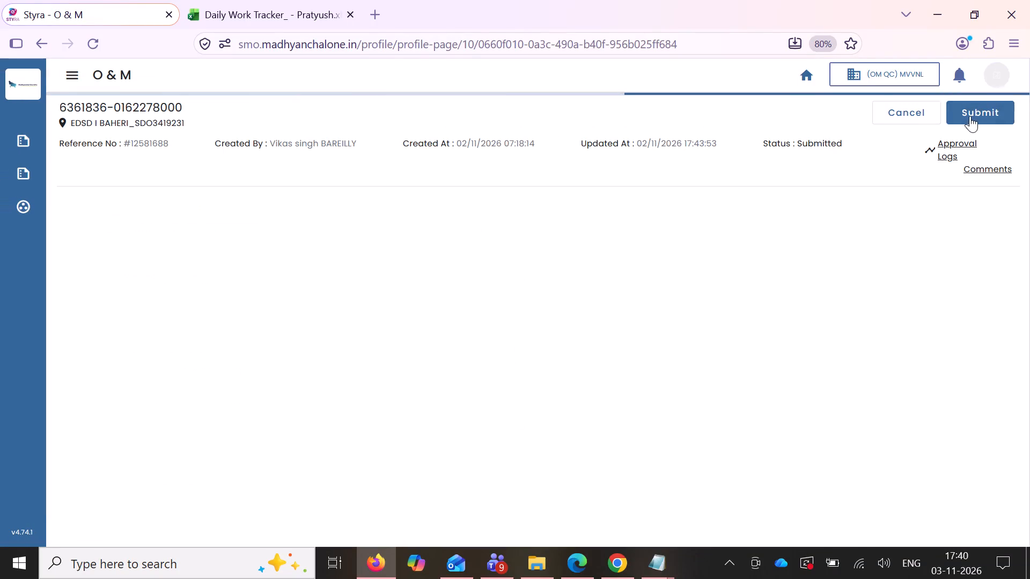
left_click(1007, 108)
left_click(512, 285)
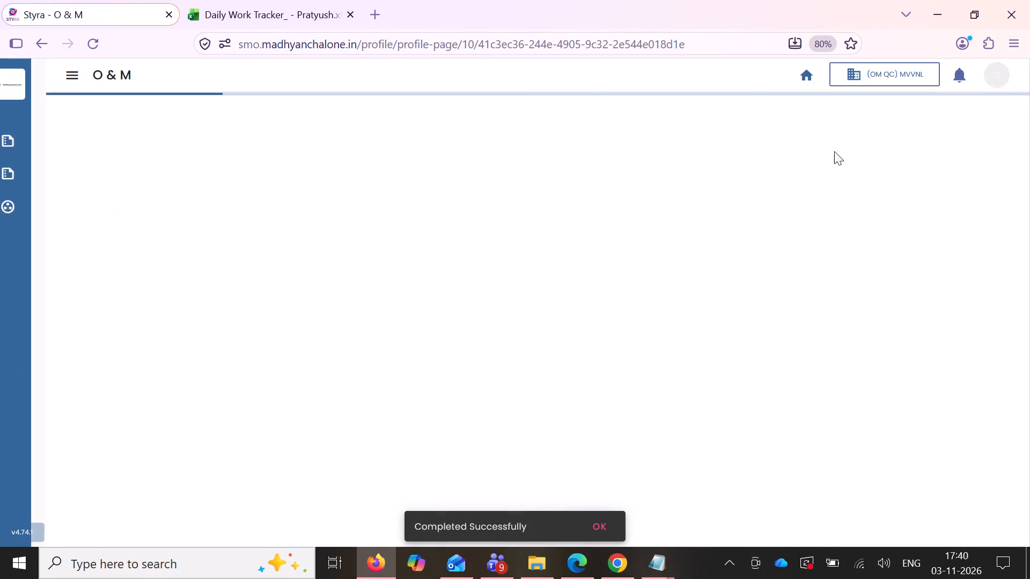
left_click(989, 114)
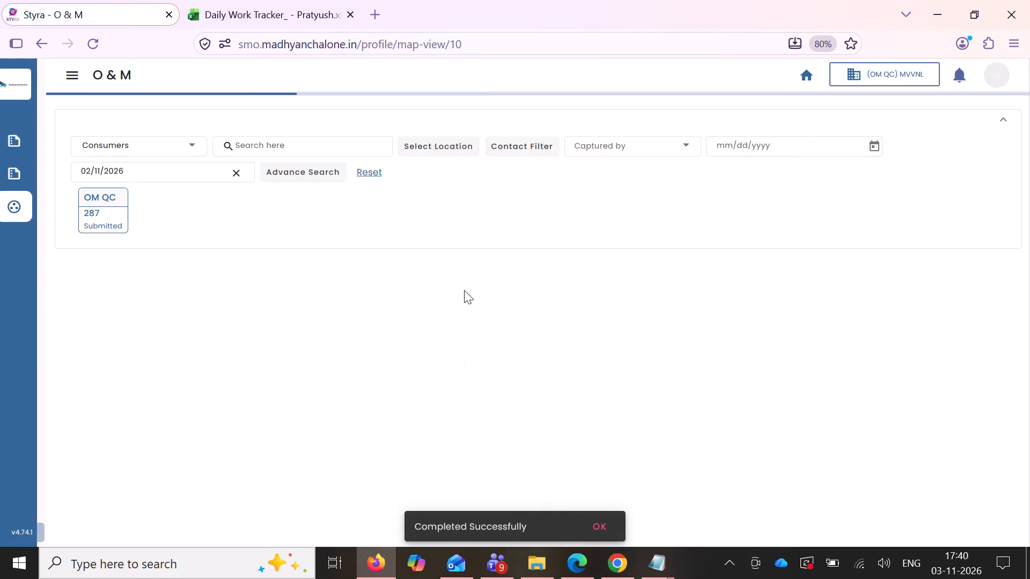
left_click(511, 279)
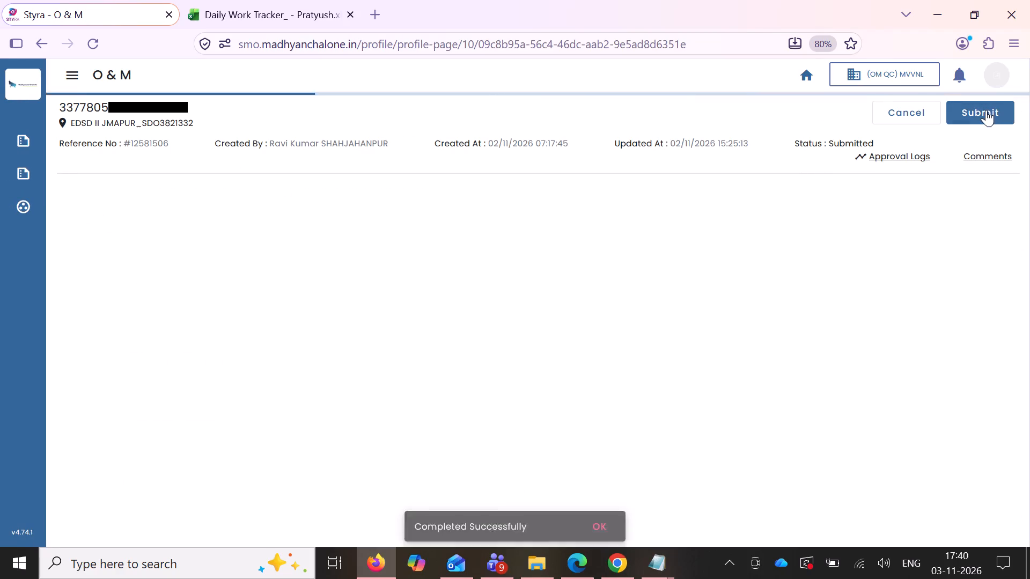
left_click(989, 112)
left_click(516, 284)
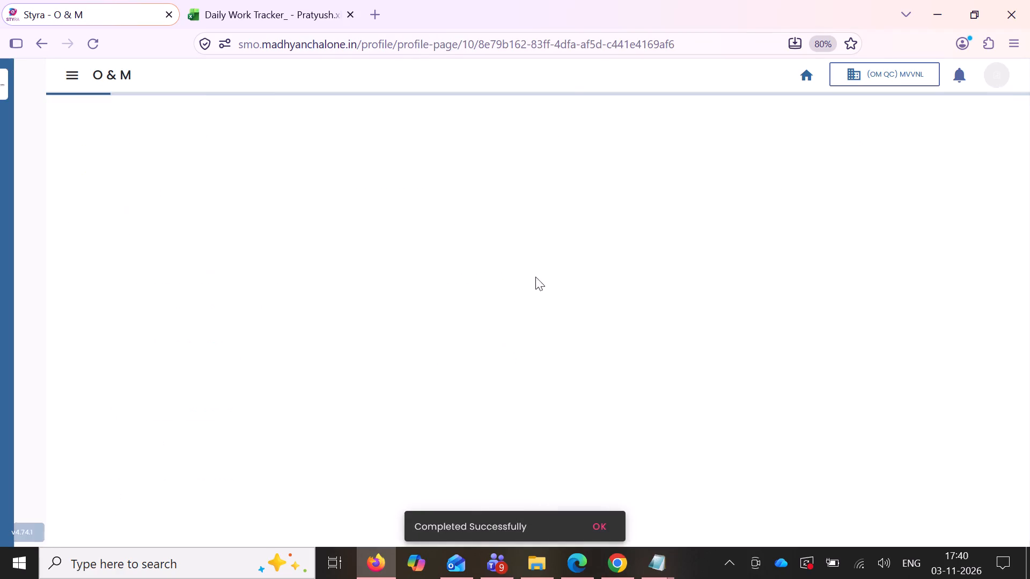
left_click(1001, 110)
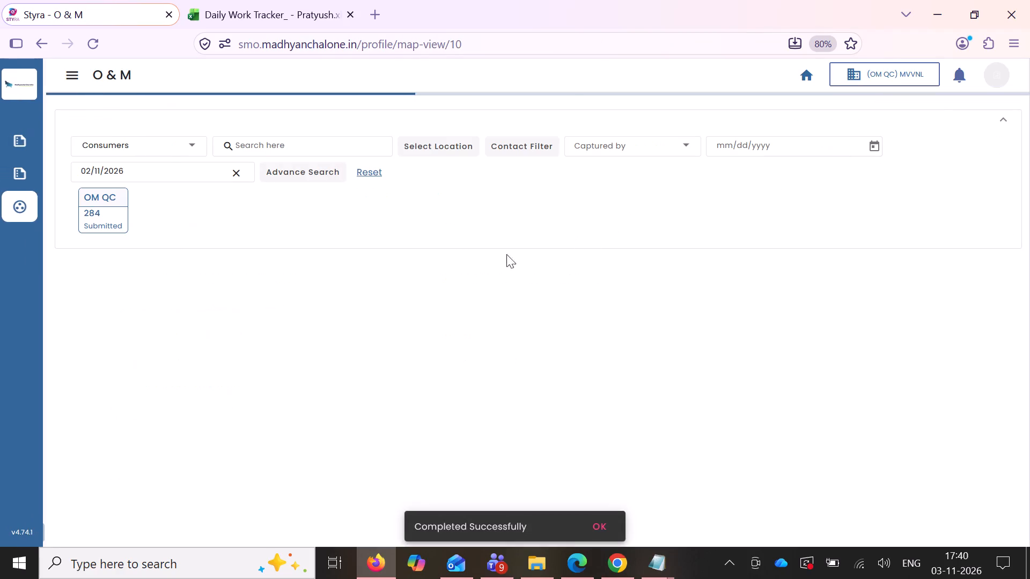
left_click(506, 279)
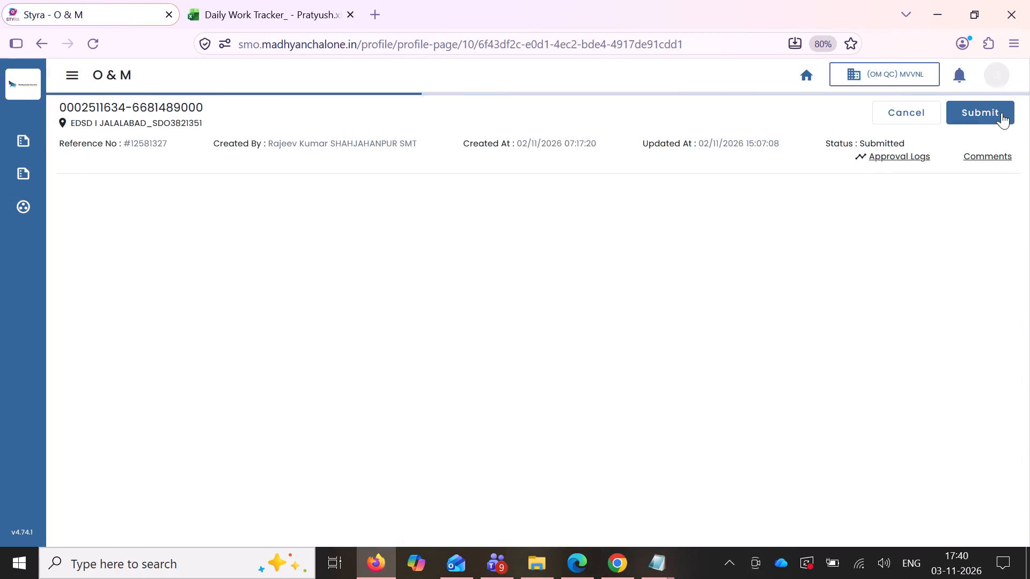
left_click(1000, 112)
left_click(510, 280)
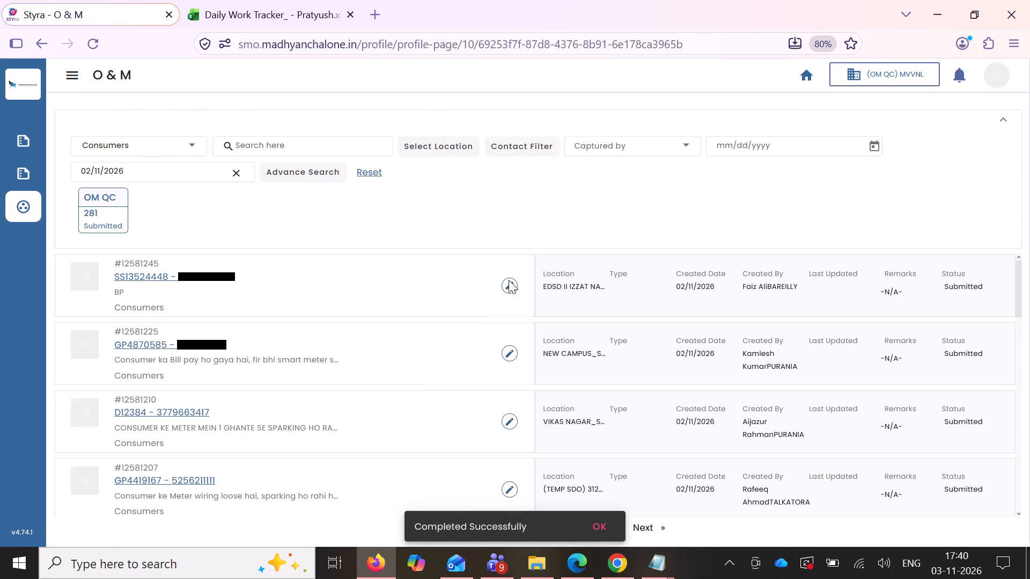
left_click(992, 109)
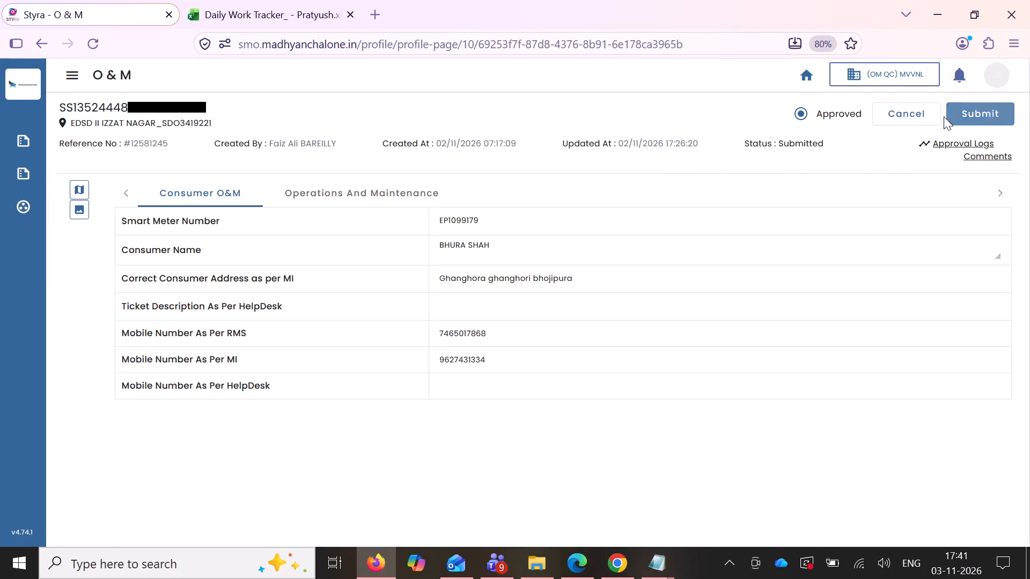
left_click(509, 283)
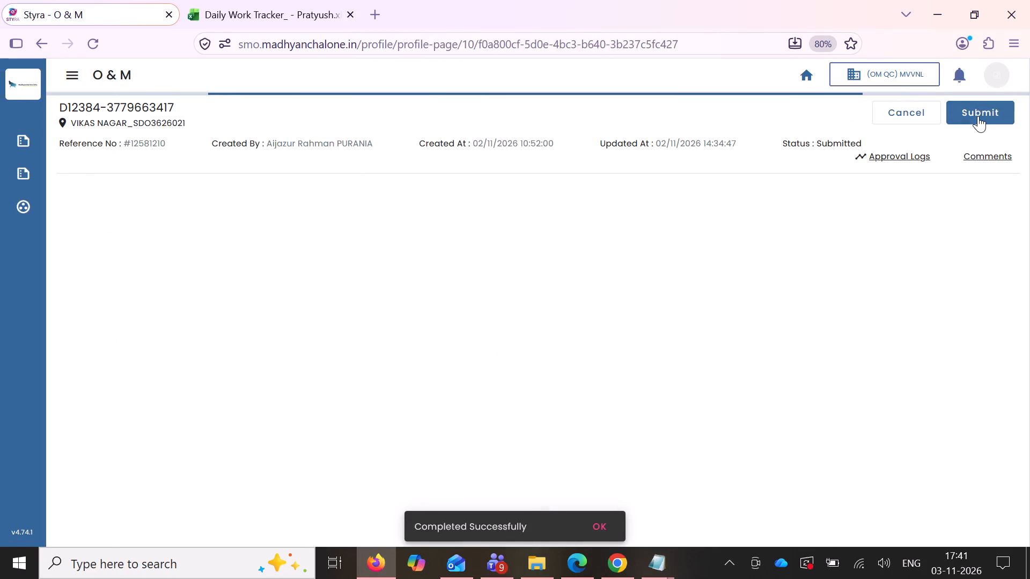
left_click(975, 112)
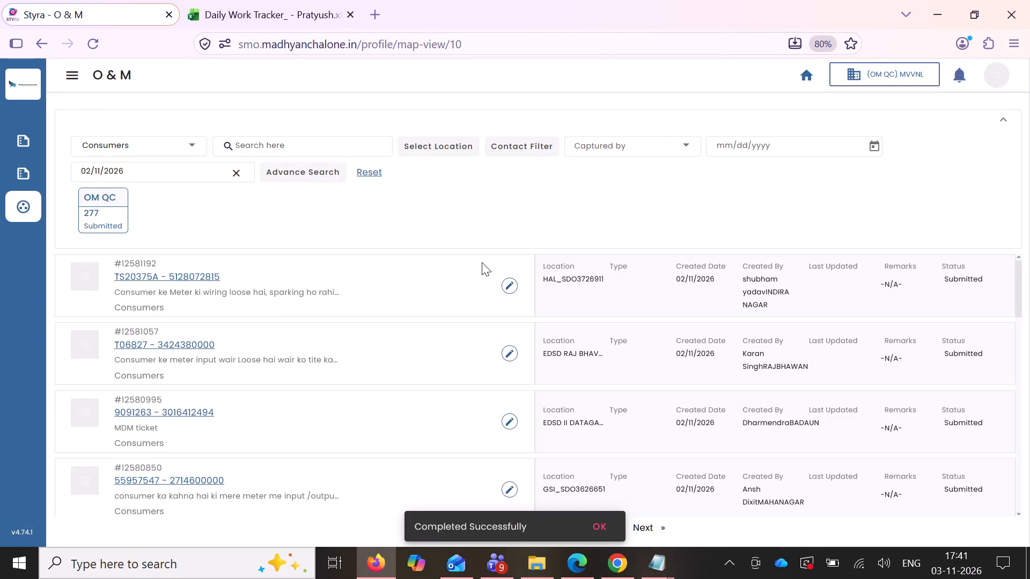
left_click(502, 279)
left_click(506, 281)
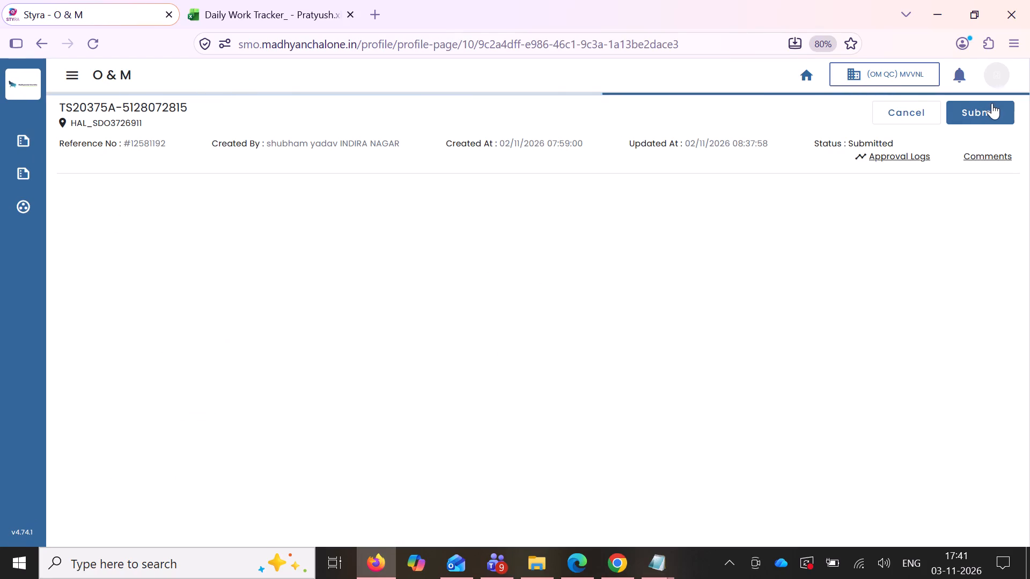
left_click(992, 103)
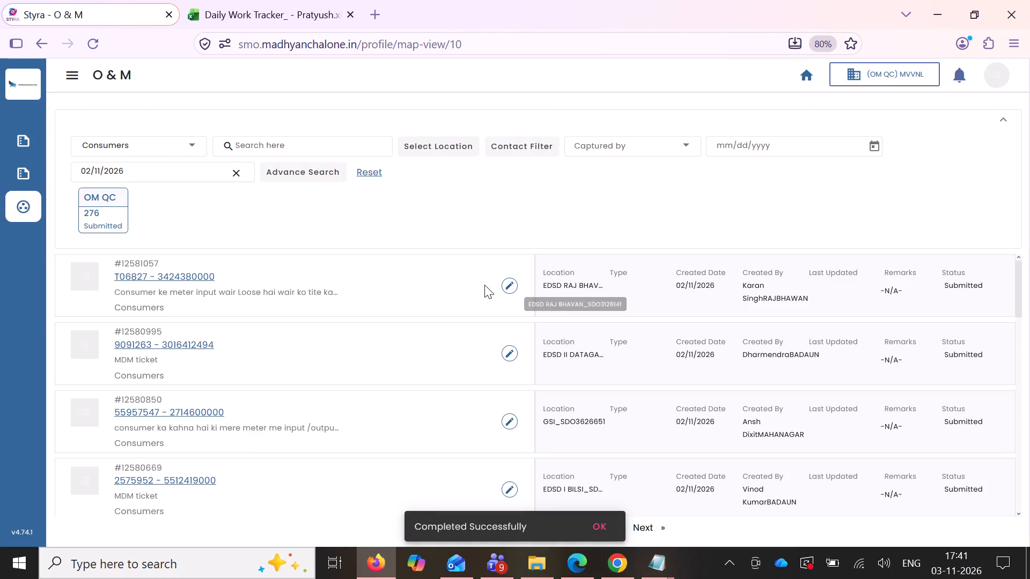
left_click(517, 283)
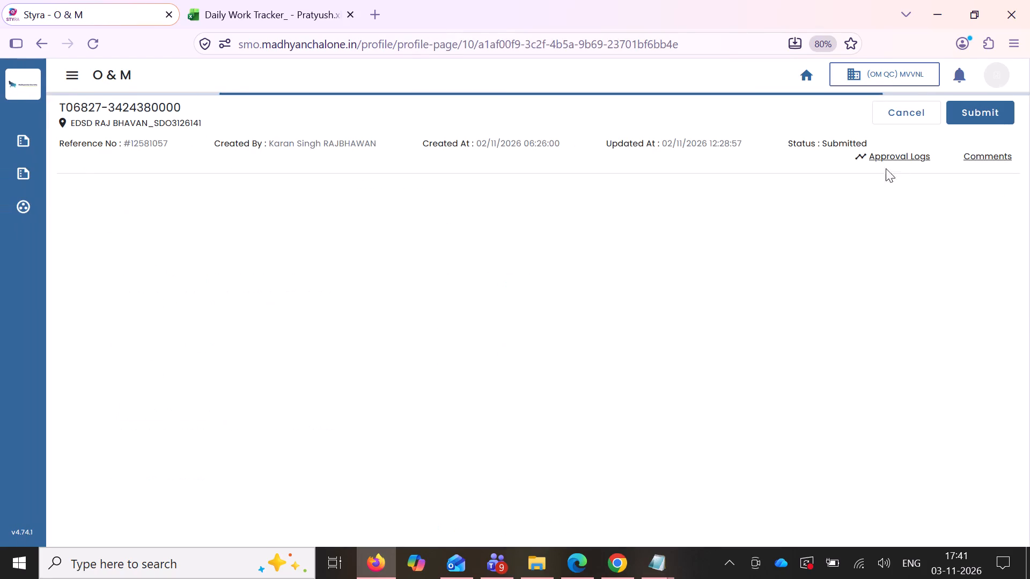
left_click(988, 115)
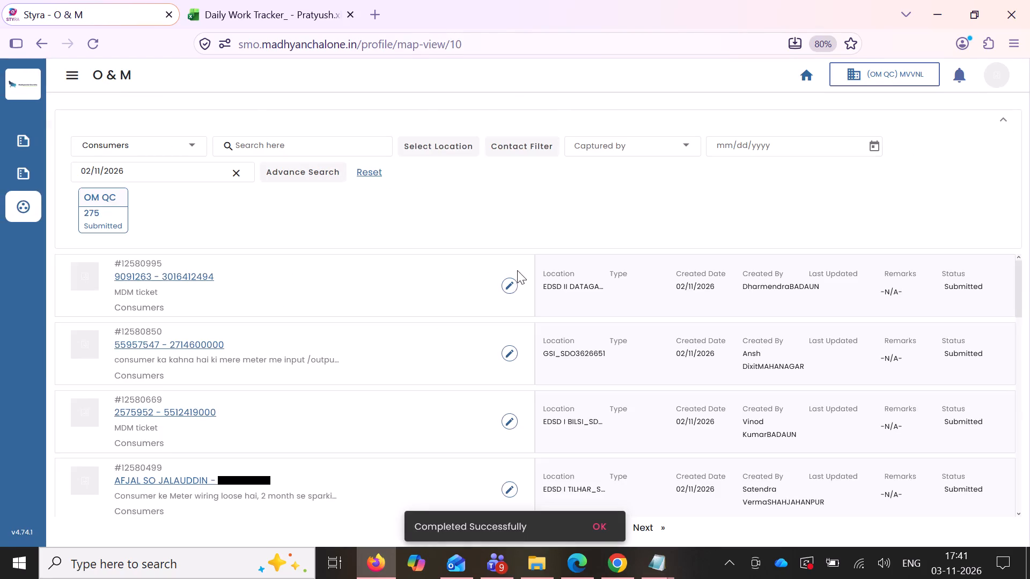
left_click(508, 287)
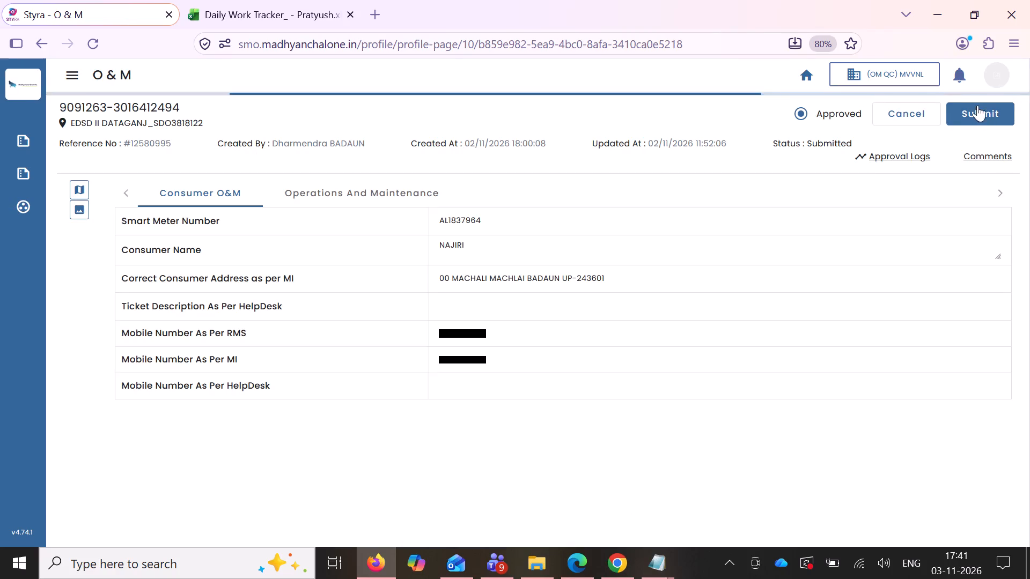
left_click(977, 105)
left_click(517, 281)
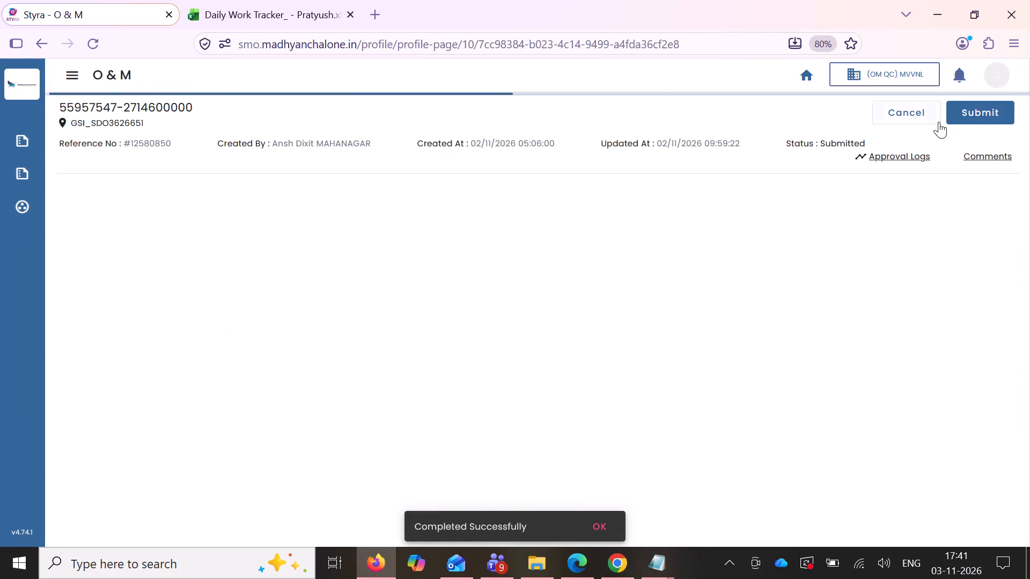
left_click(978, 114)
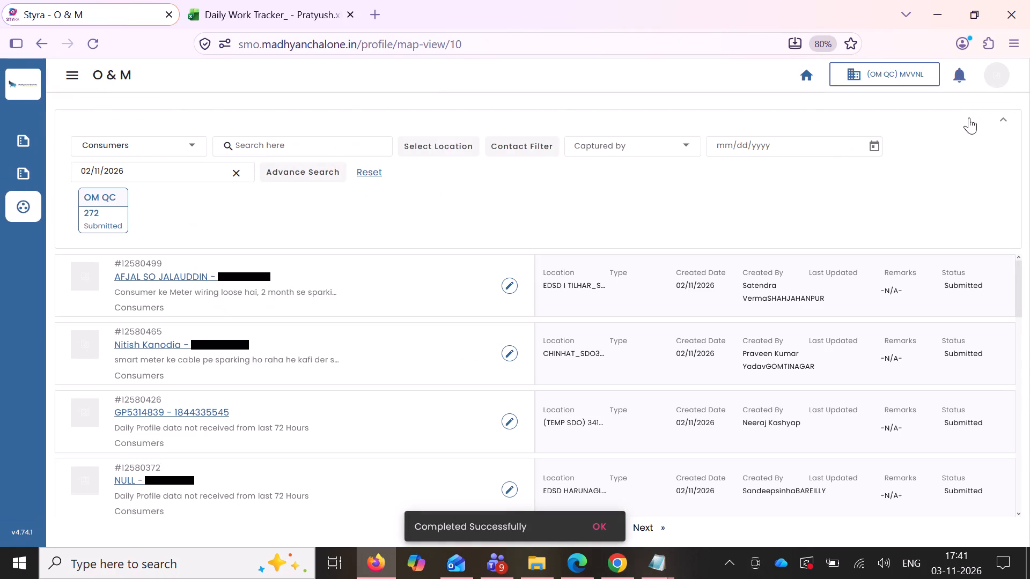
left_click(517, 281)
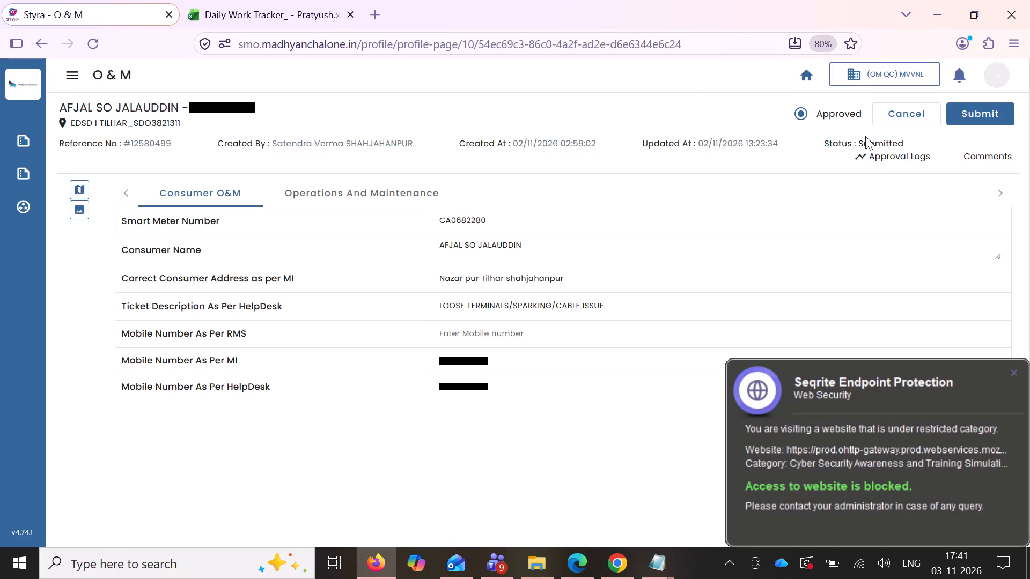
left_click(985, 113)
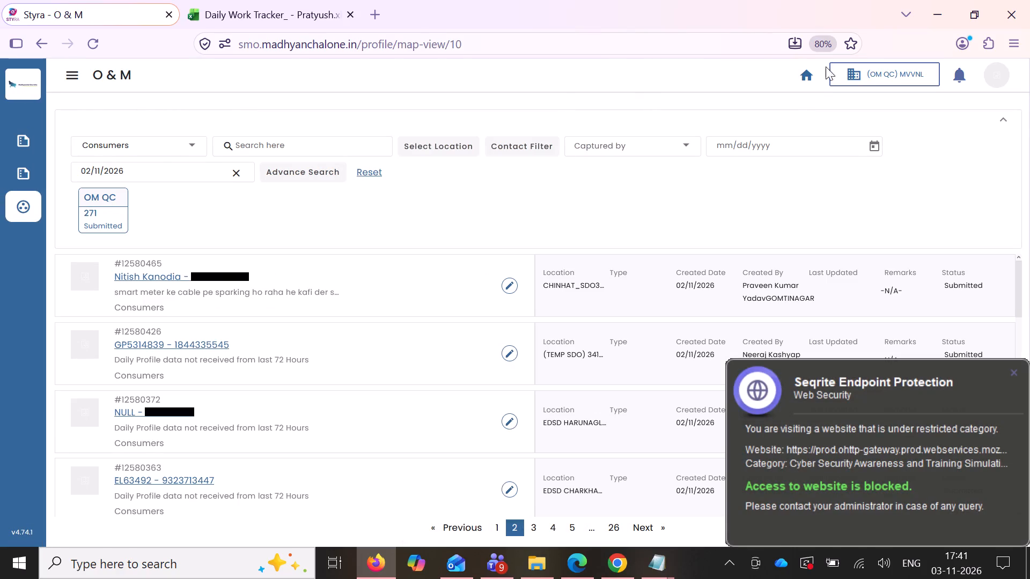
left_click(1016, 371)
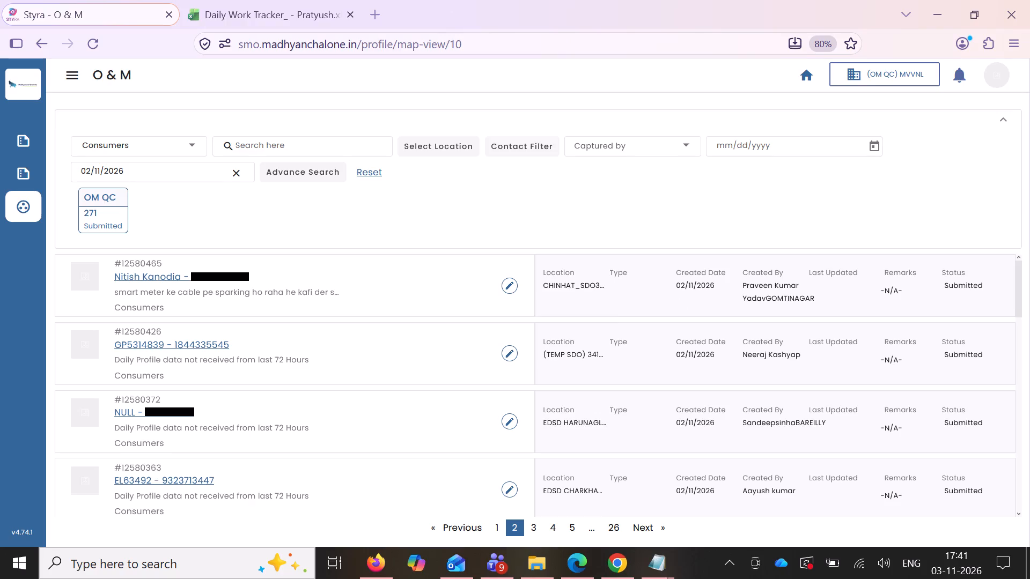
left_click(513, 284)
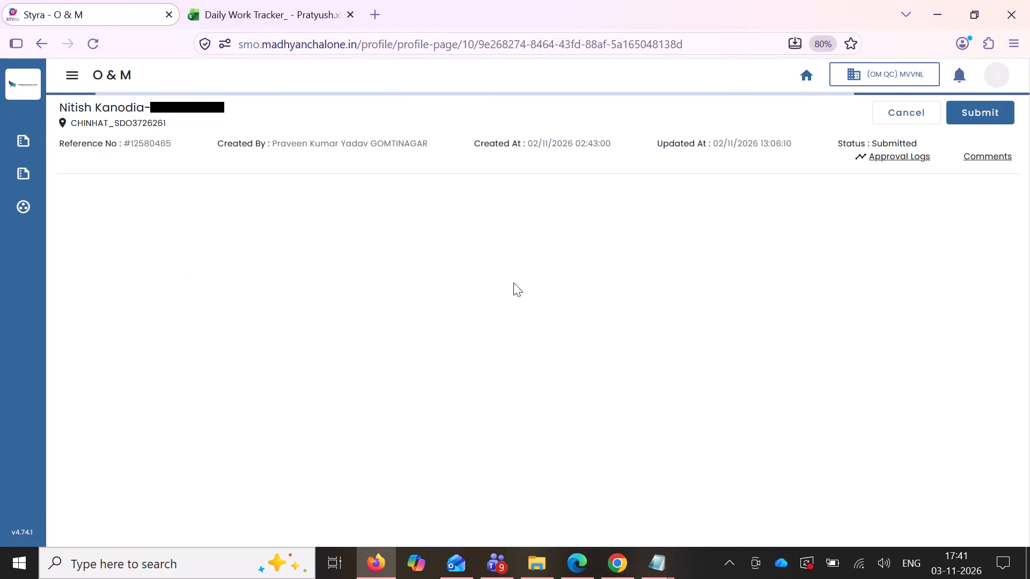
left_click(967, 112)
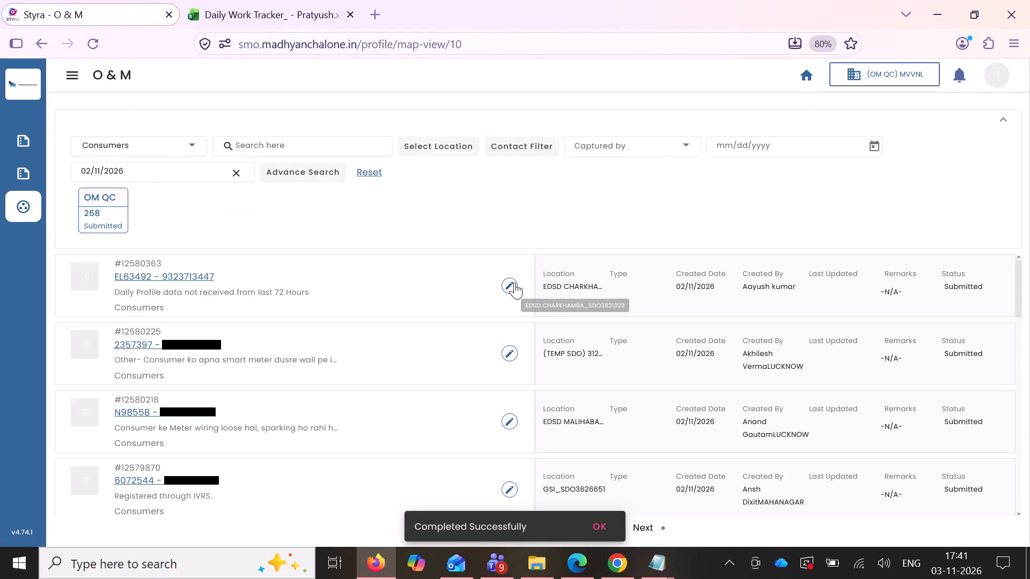
left_click(514, 283)
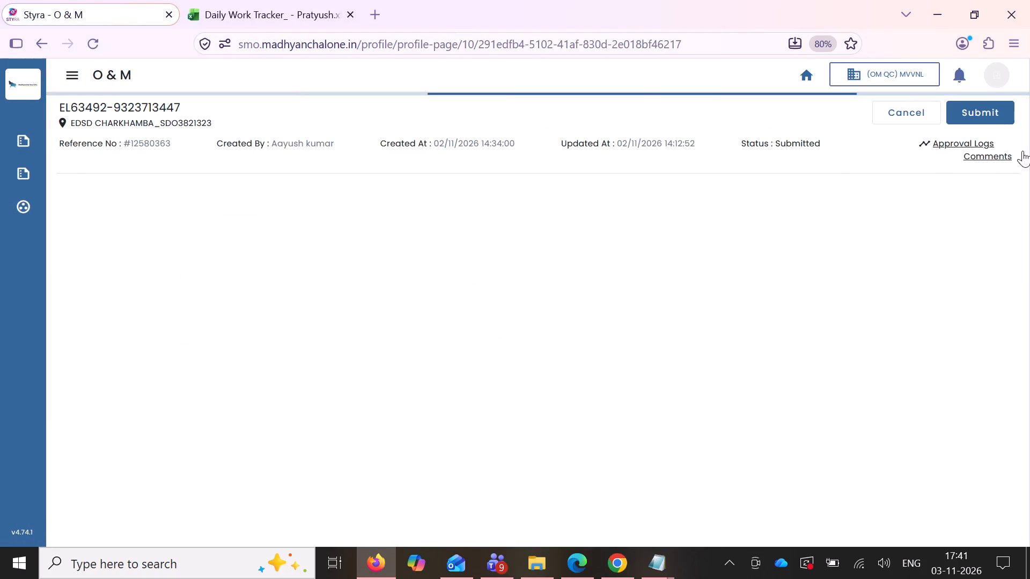
left_click(968, 114)
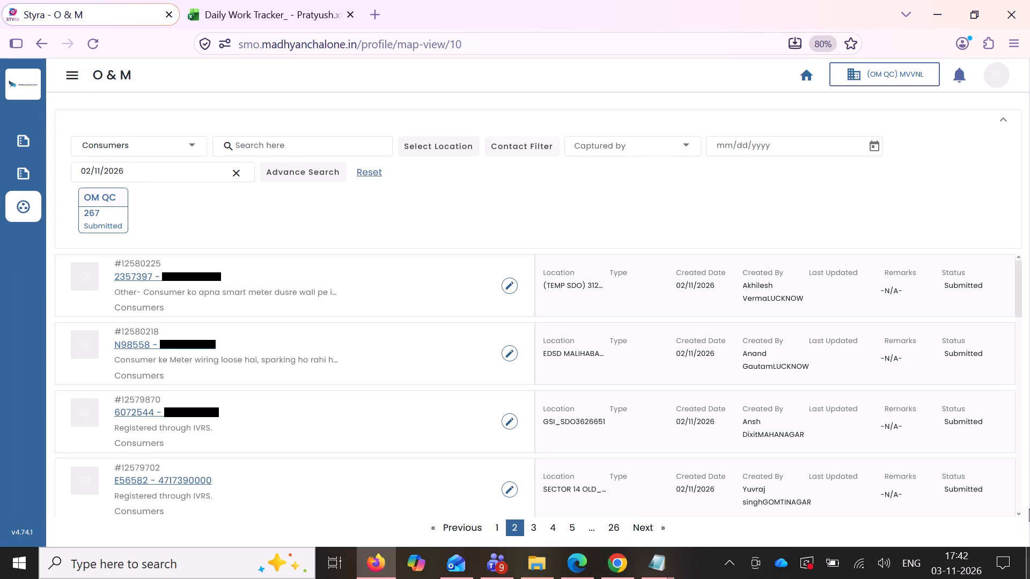
left_click(512, 286)
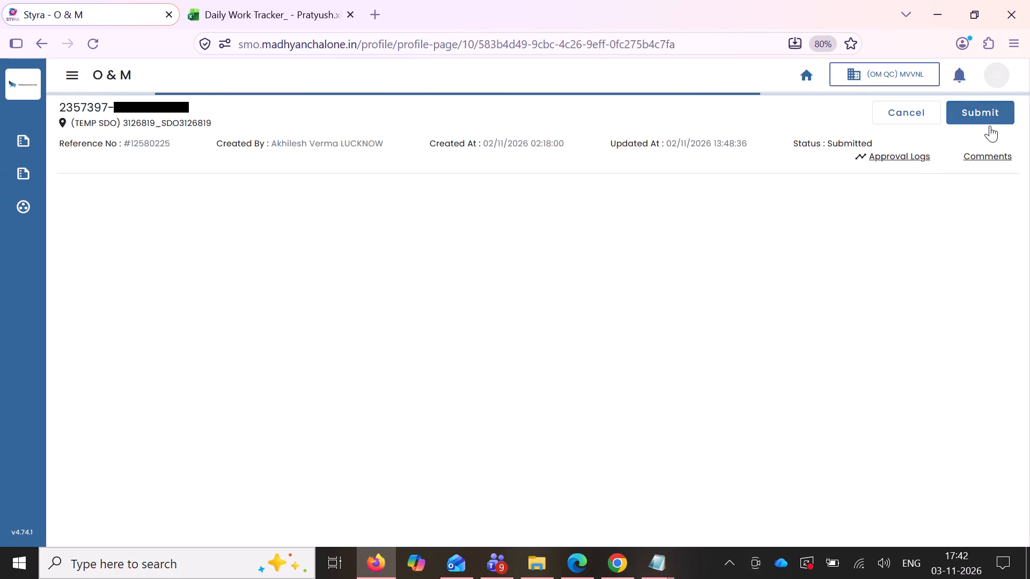
left_click(994, 112)
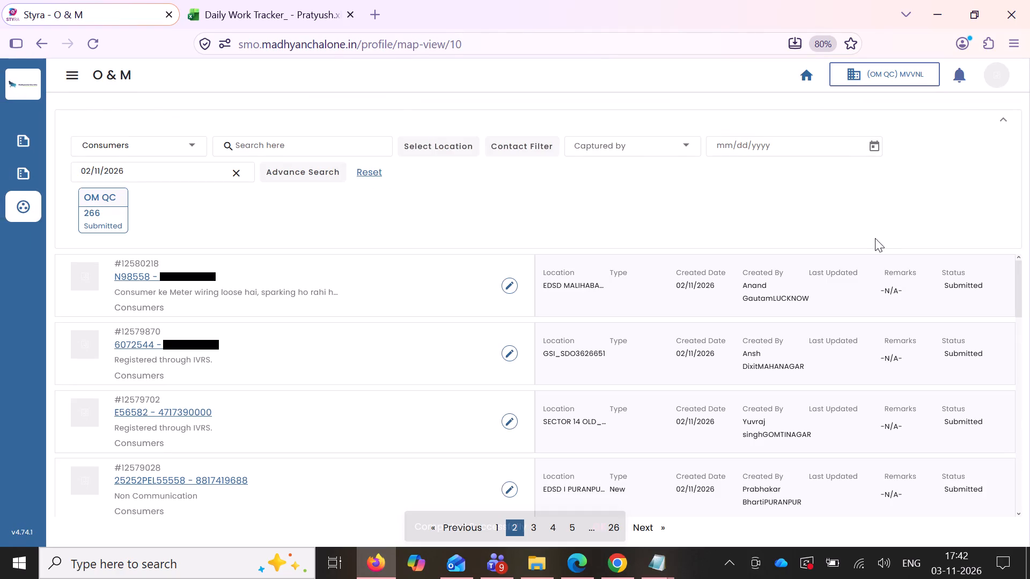
left_click(502, 283)
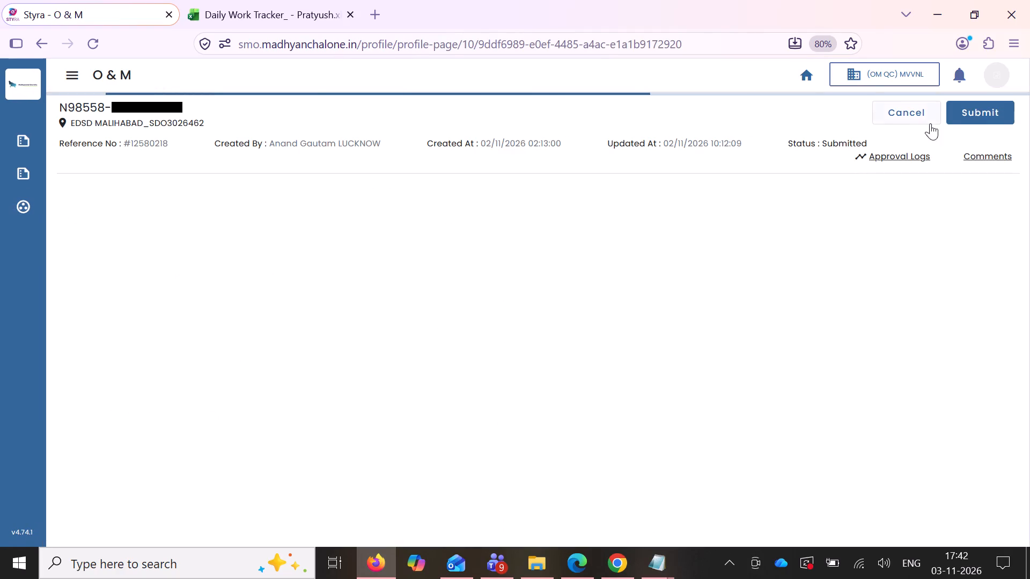
left_click(974, 108)
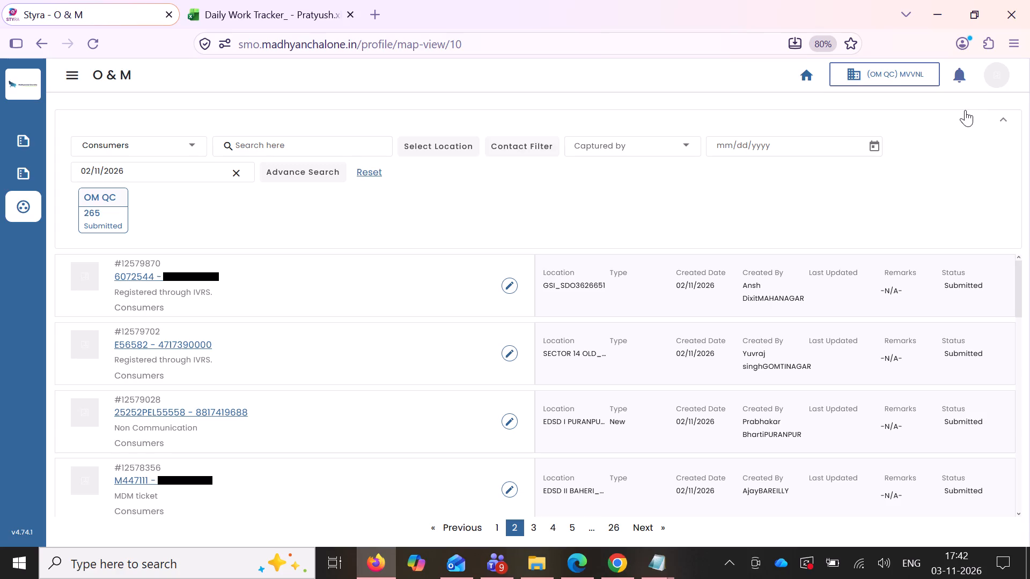
left_click(506, 286)
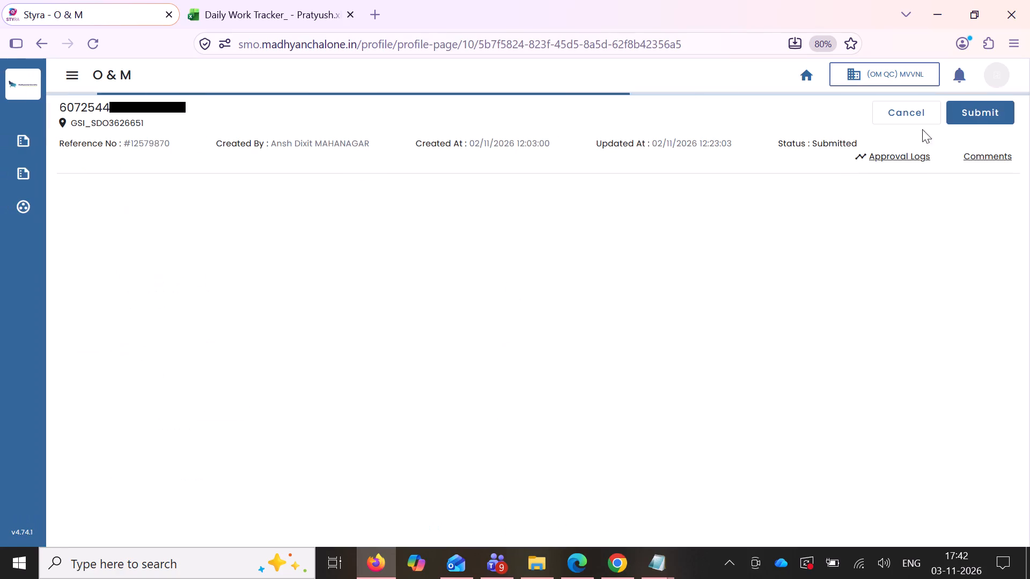
left_click(971, 114)
left_click(510, 278)
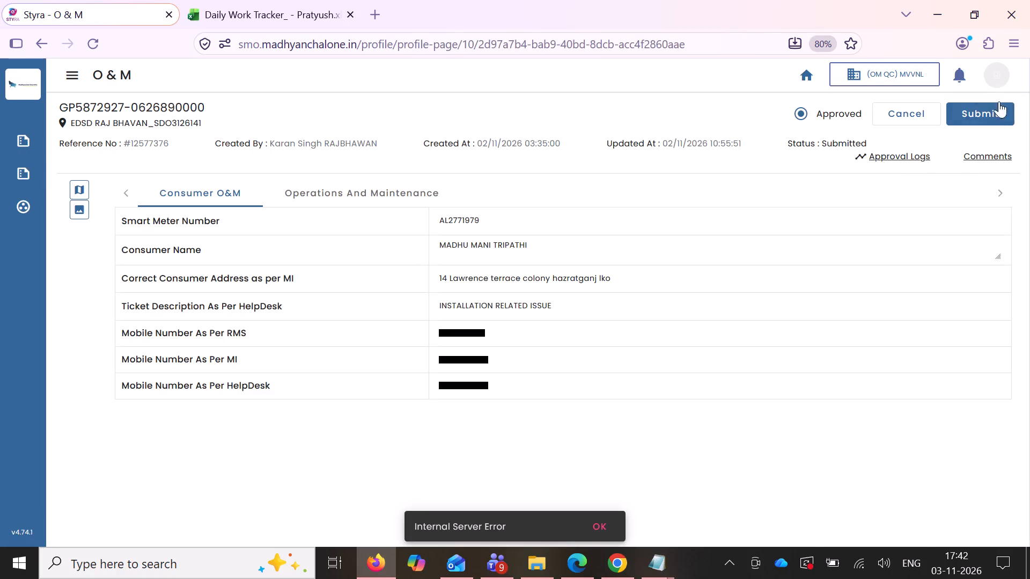
left_click(984, 115)
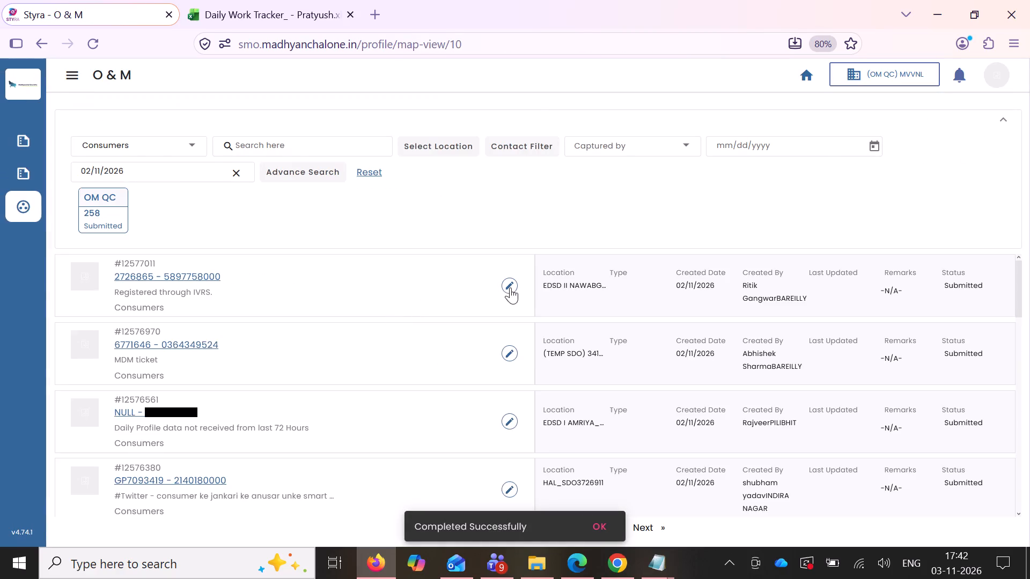
left_click(510, 287)
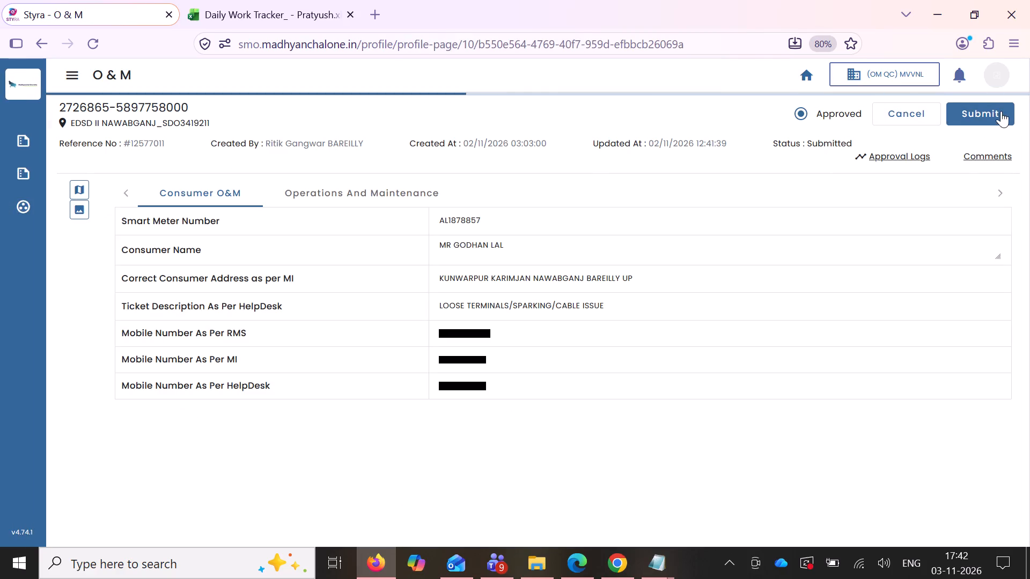
left_click(1001, 111)
left_click(515, 286)
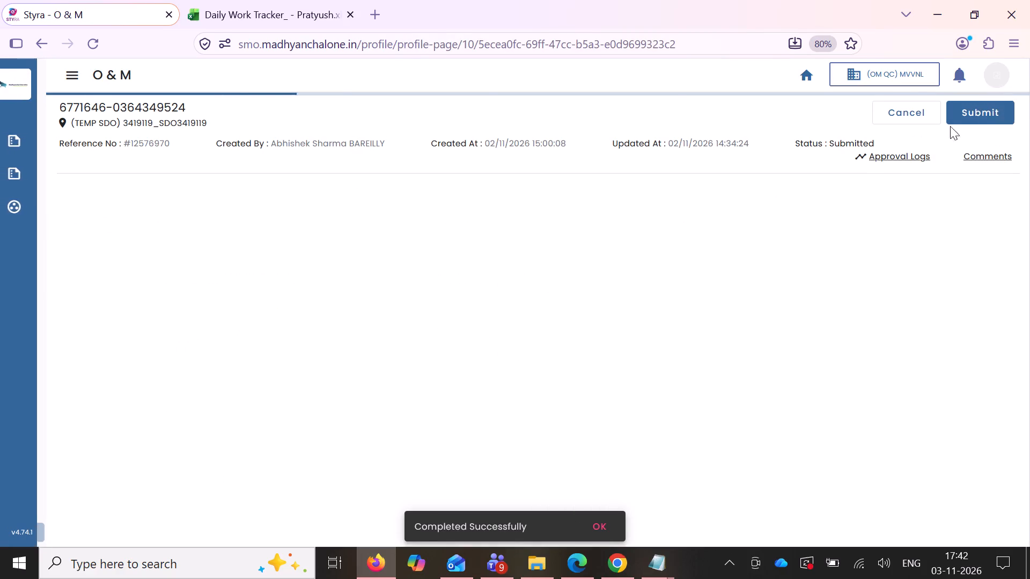
left_click(985, 111)
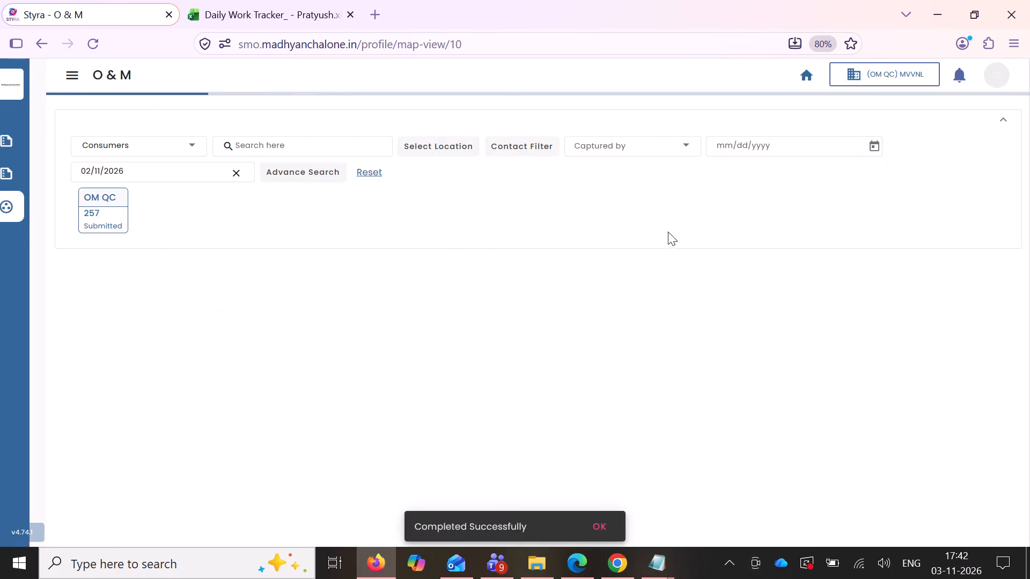
left_click(513, 284)
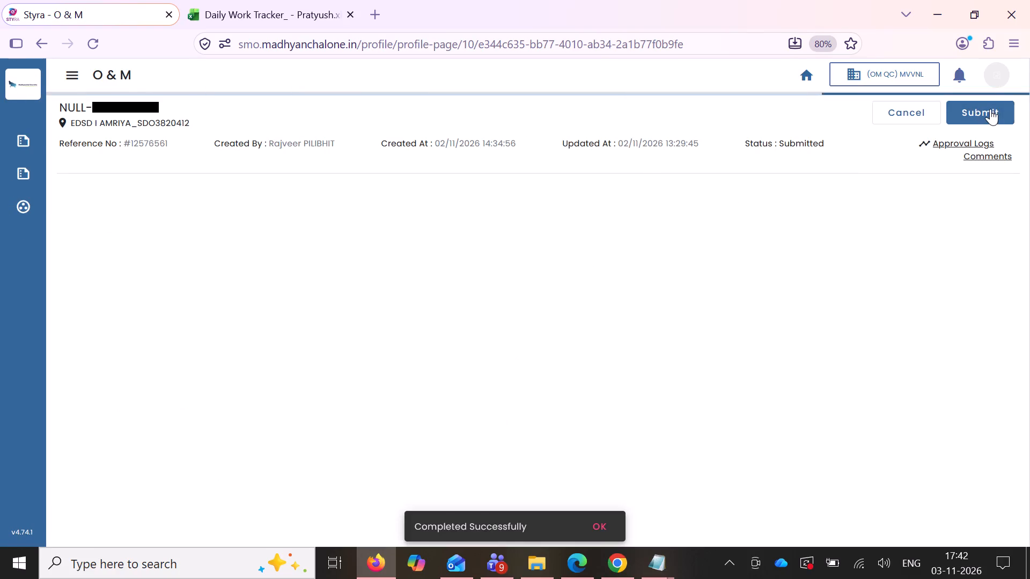
left_click(990, 109)
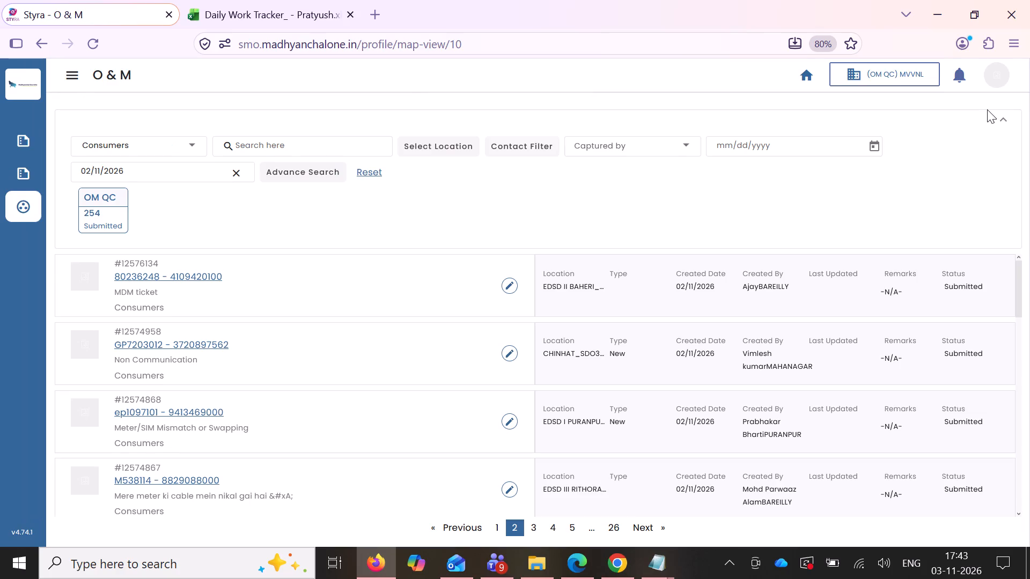
left_click(508, 280)
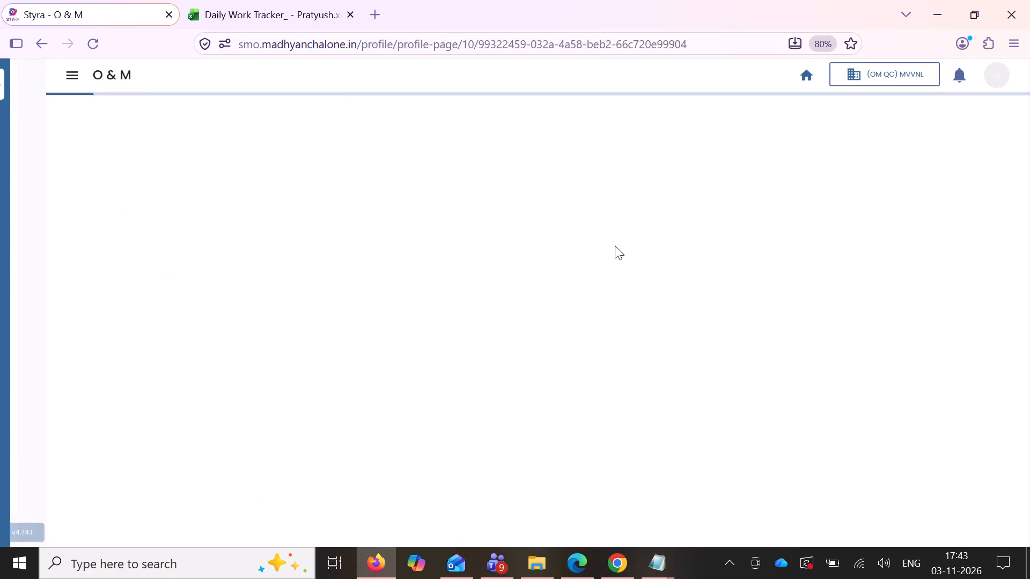
left_click(987, 118)
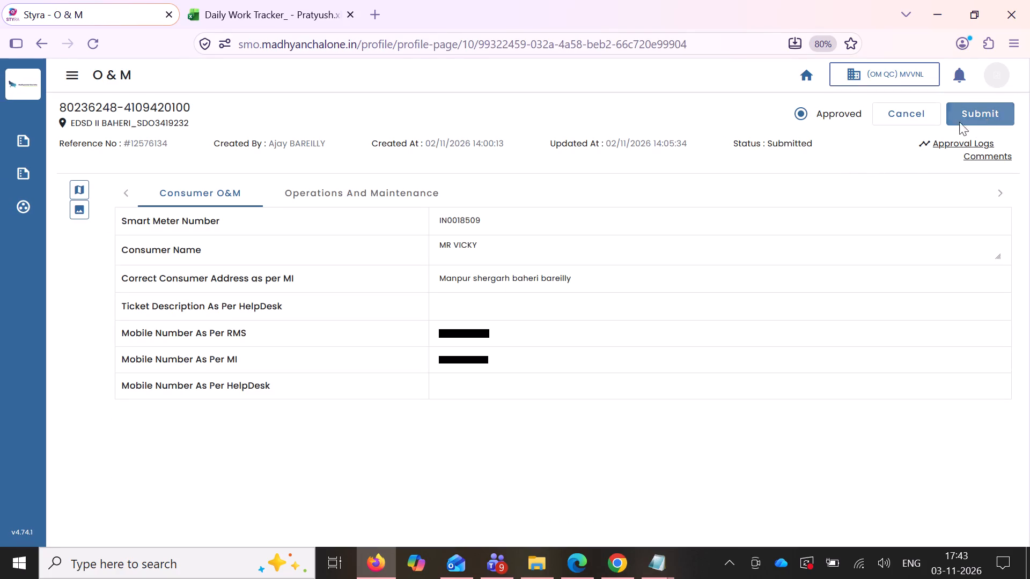
left_click(510, 289)
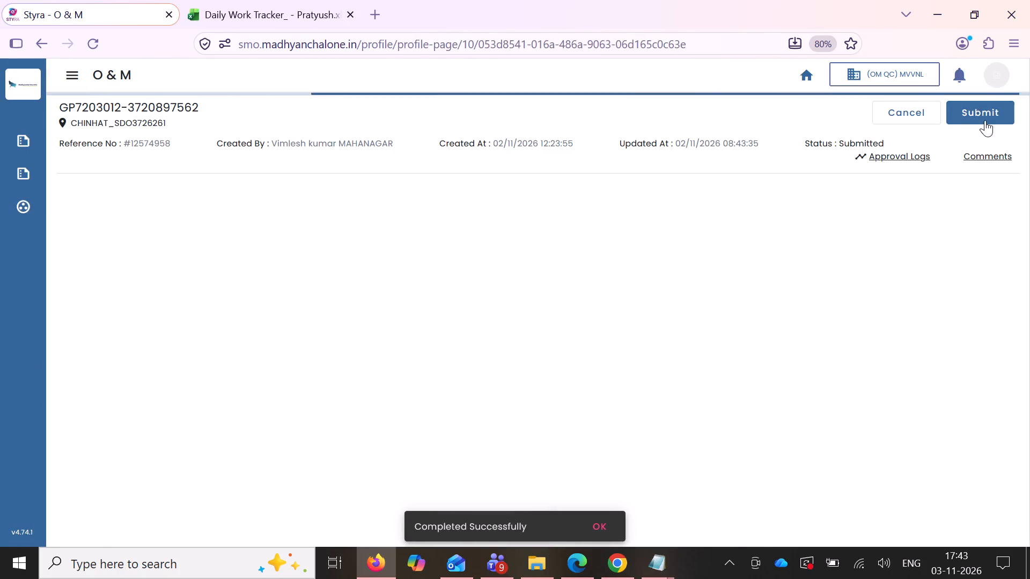
left_click(995, 106)
left_click(516, 281)
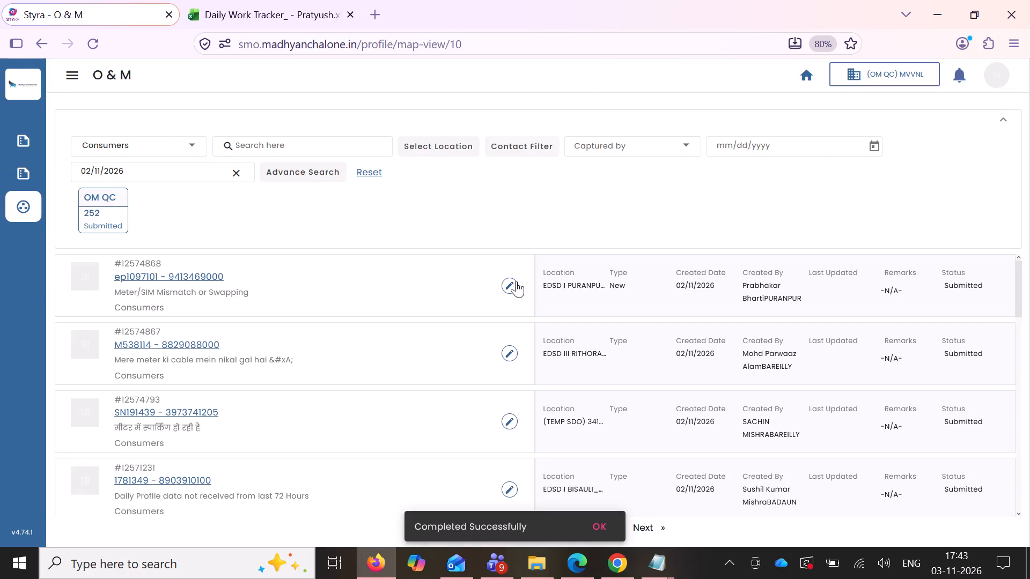
left_click(983, 110)
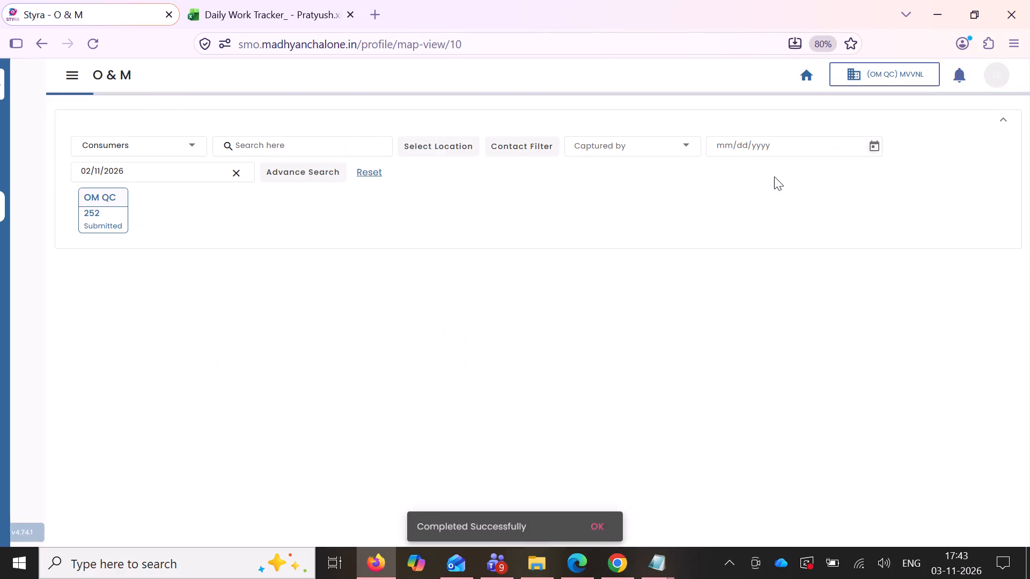
left_click(514, 290)
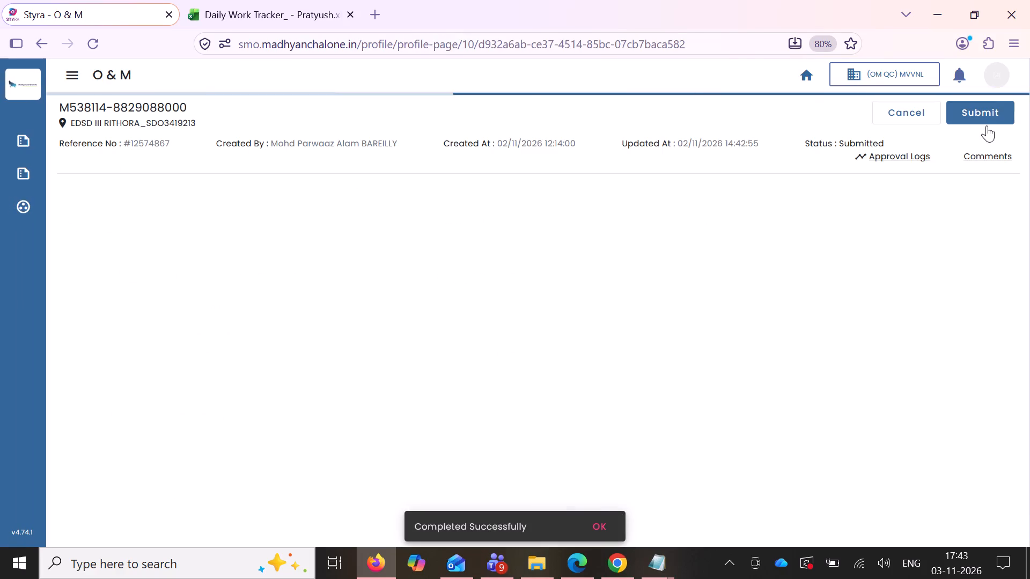
left_click(976, 108)
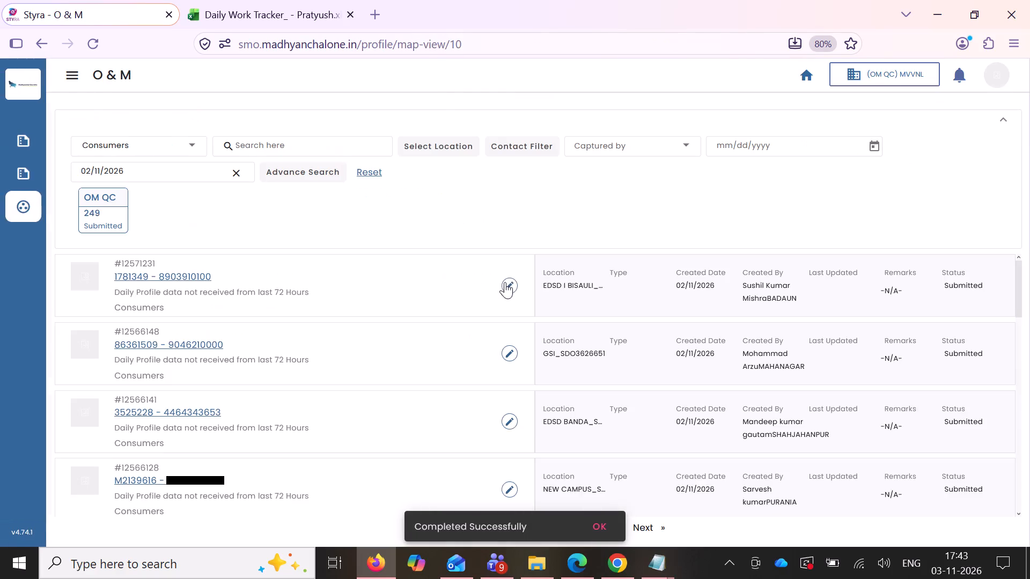
left_click(504, 284)
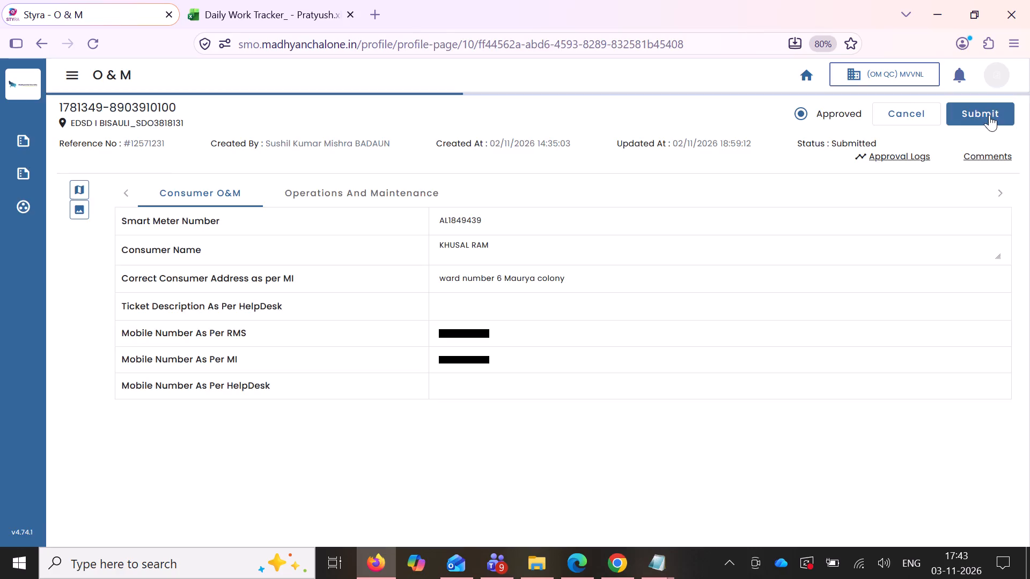
left_click(989, 115)
left_click(516, 283)
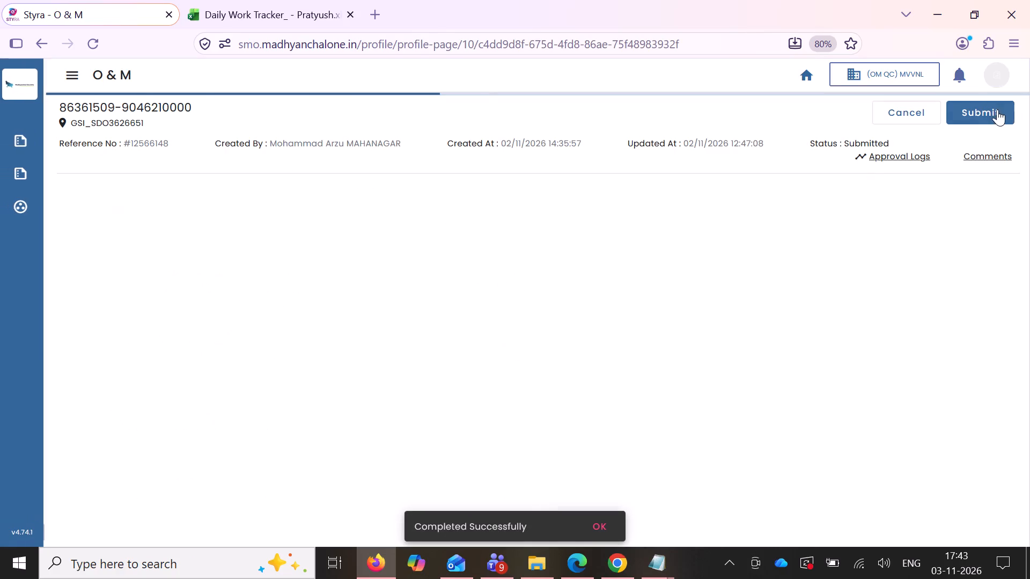
left_click(988, 115)
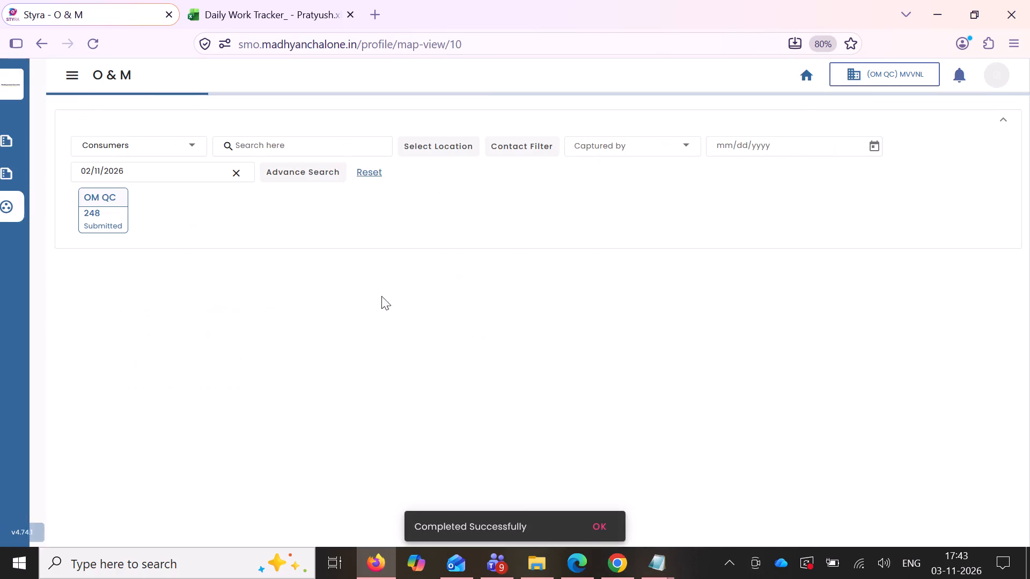
left_click(504, 286)
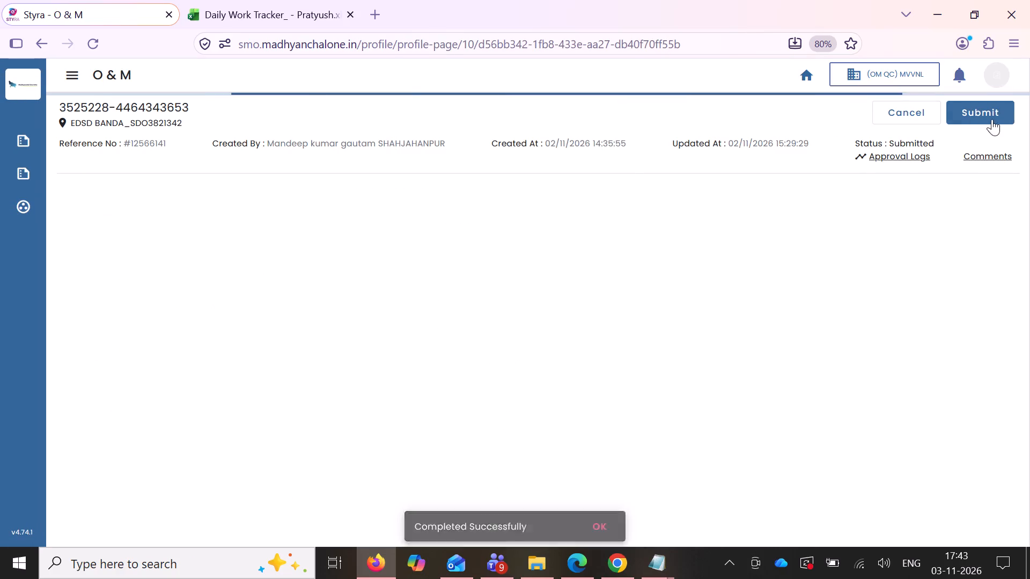
left_click(994, 111)
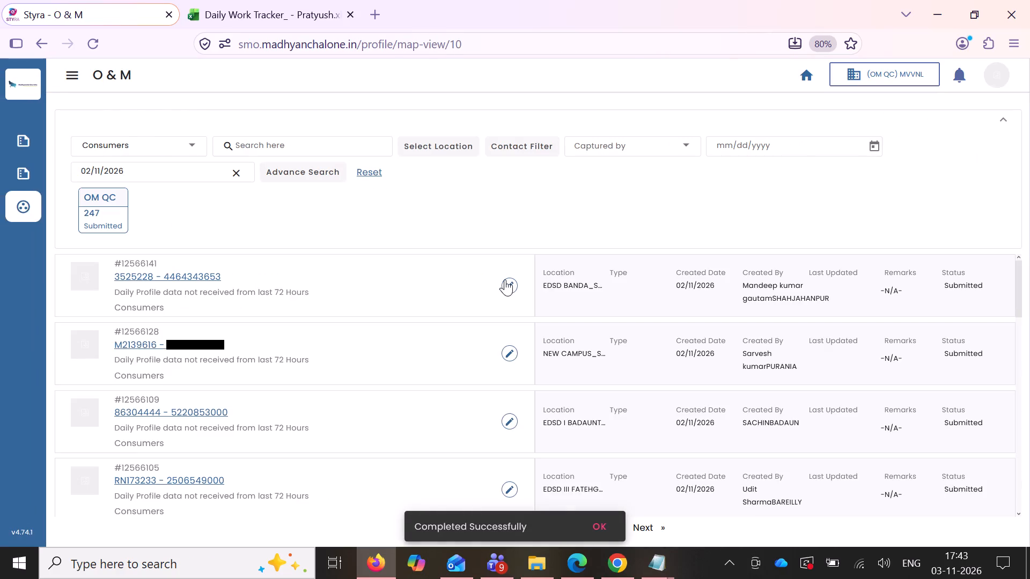
left_click(505, 279)
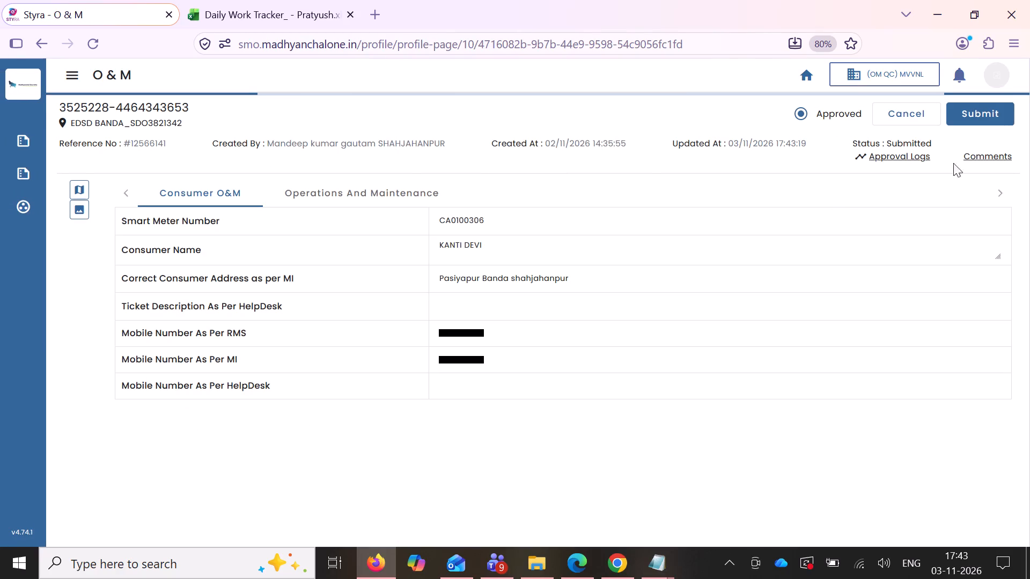
left_click(997, 111)
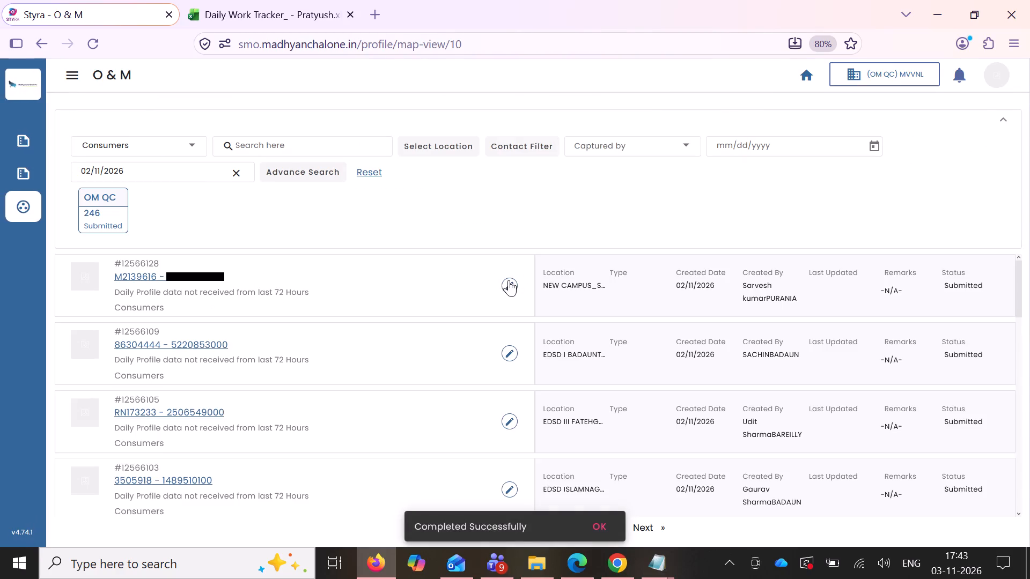
left_click(509, 280)
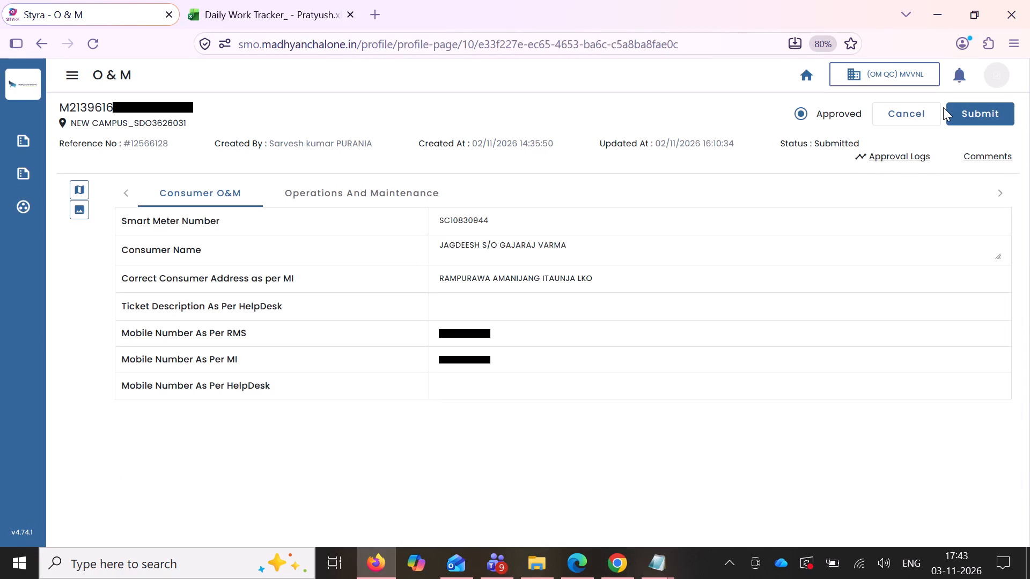
left_click(943, 107)
left_click(998, 101)
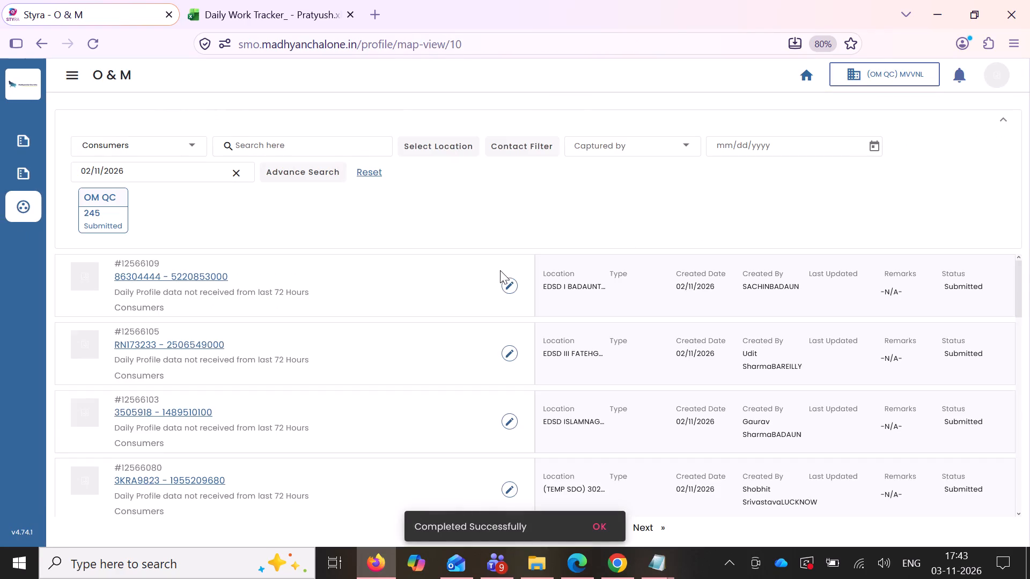
left_click(513, 290)
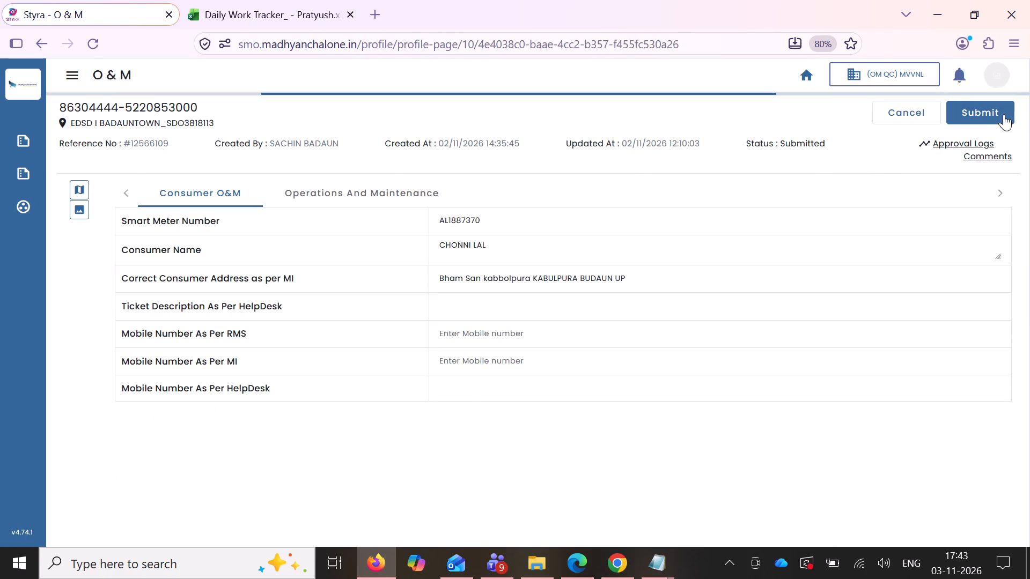
left_click(1003, 114)
left_click(507, 285)
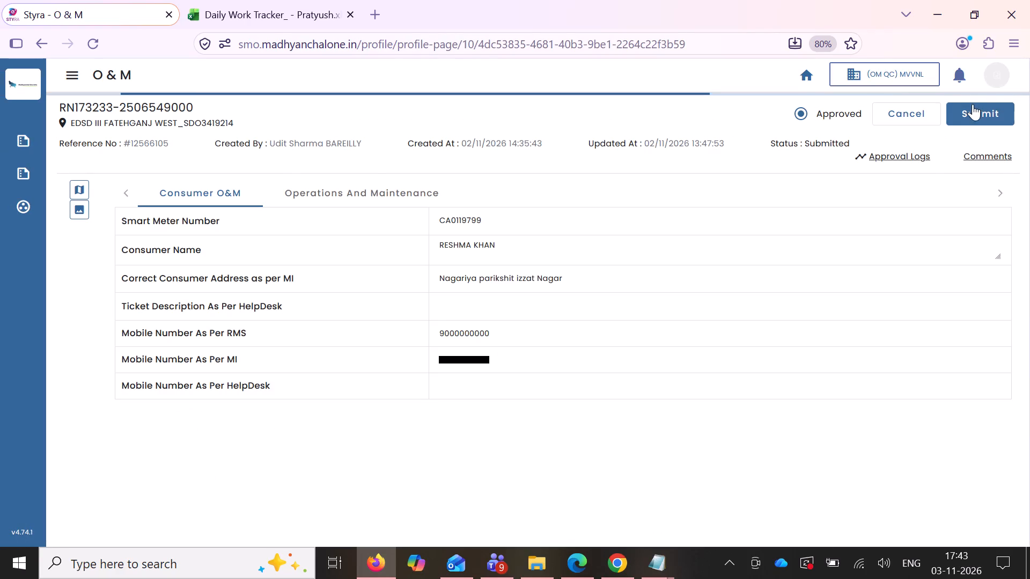
left_click(973, 104)
left_click(508, 283)
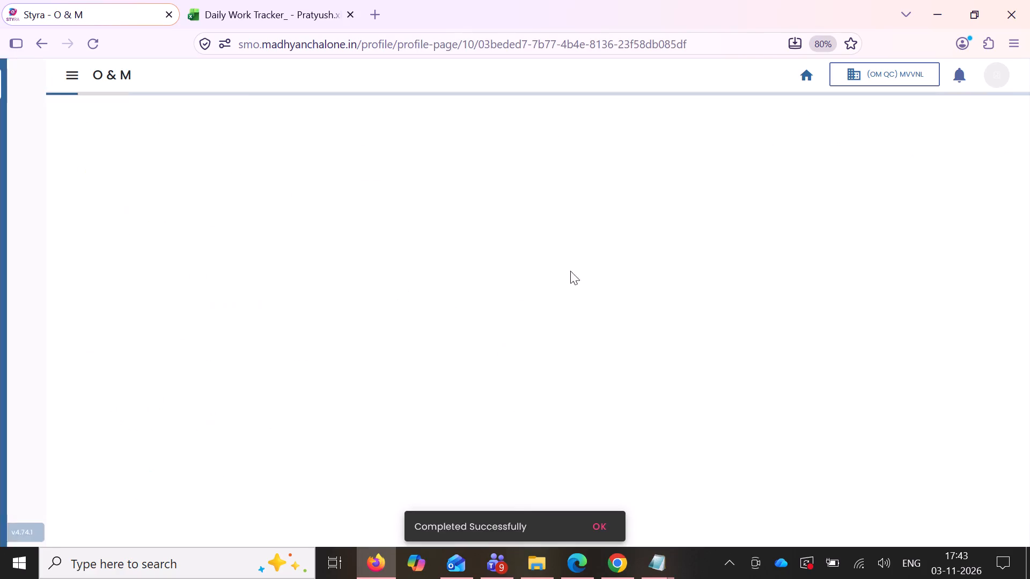
left_click(979, 101)
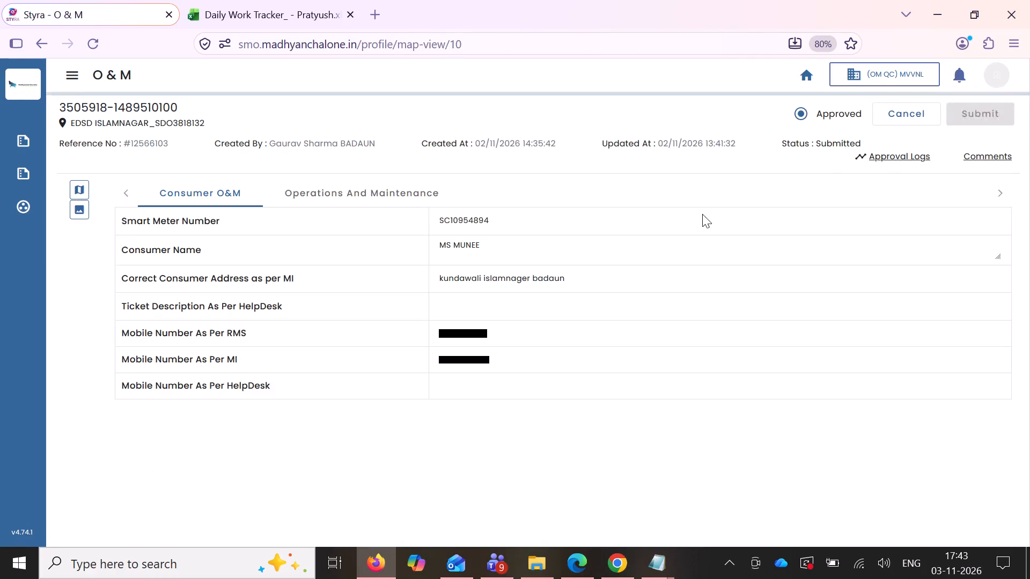
left_click(509, 289)
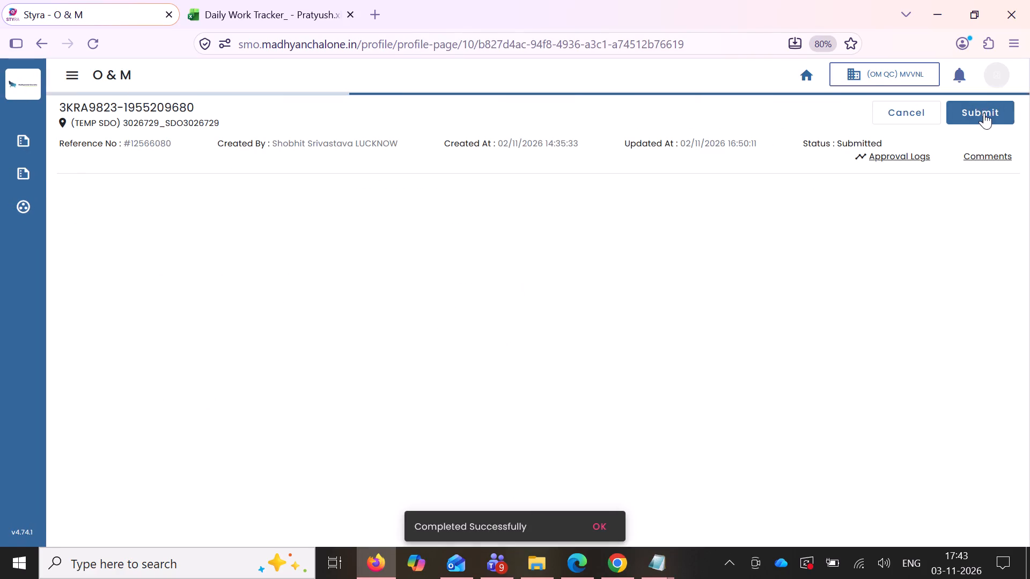
left_click(988, 114)
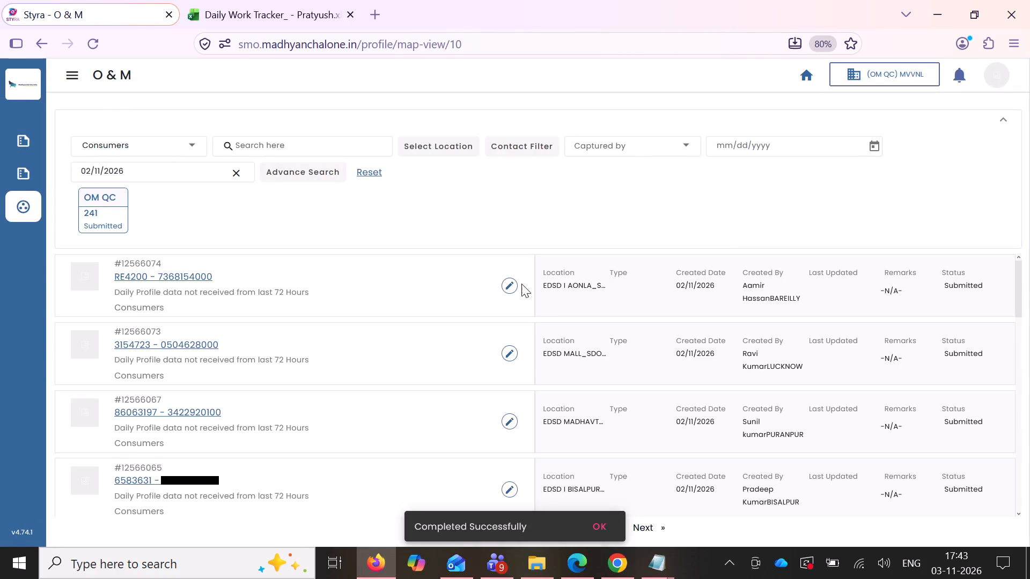
left_click(510, 284)
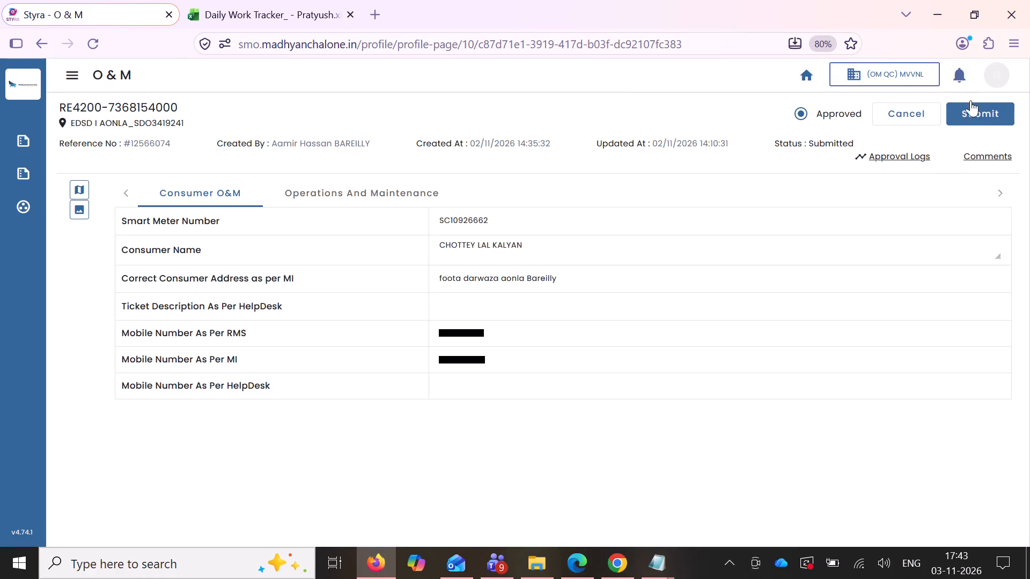
left_click(1024, 95)
left_click(996, 108)
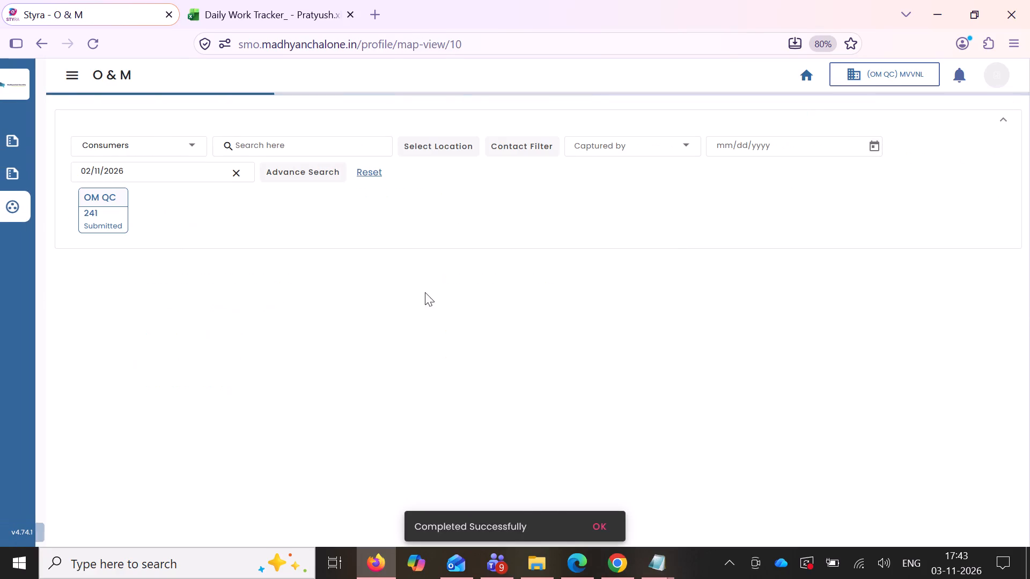
left_click(510, 280)
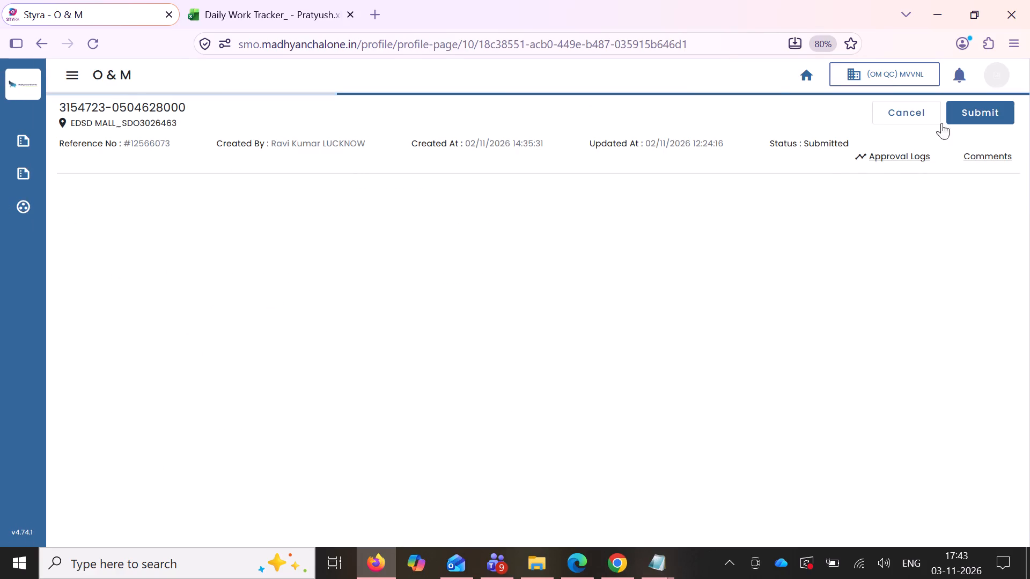
left_click(982, 116)
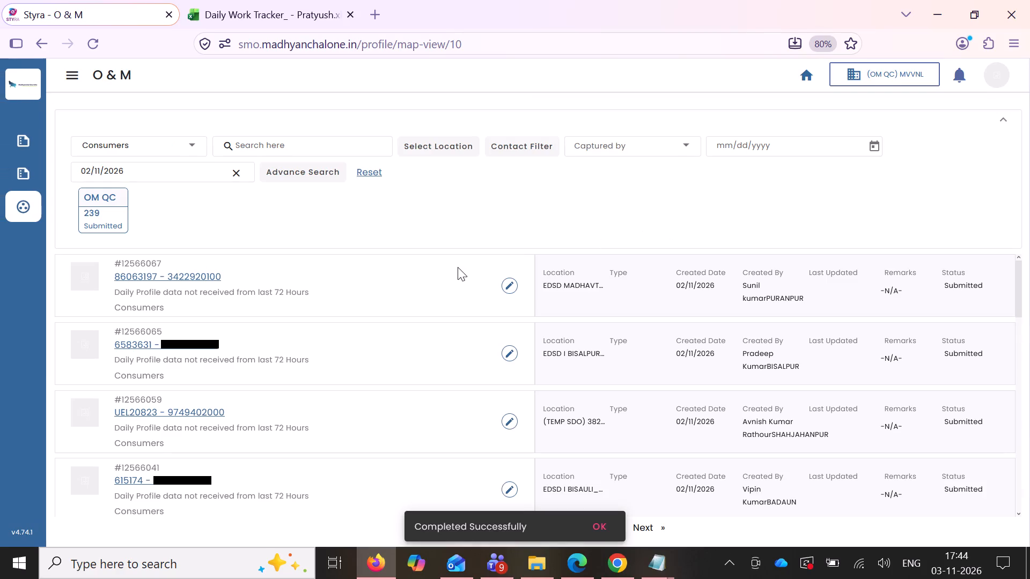
left_click(520, 288)
left_click(513, 287)
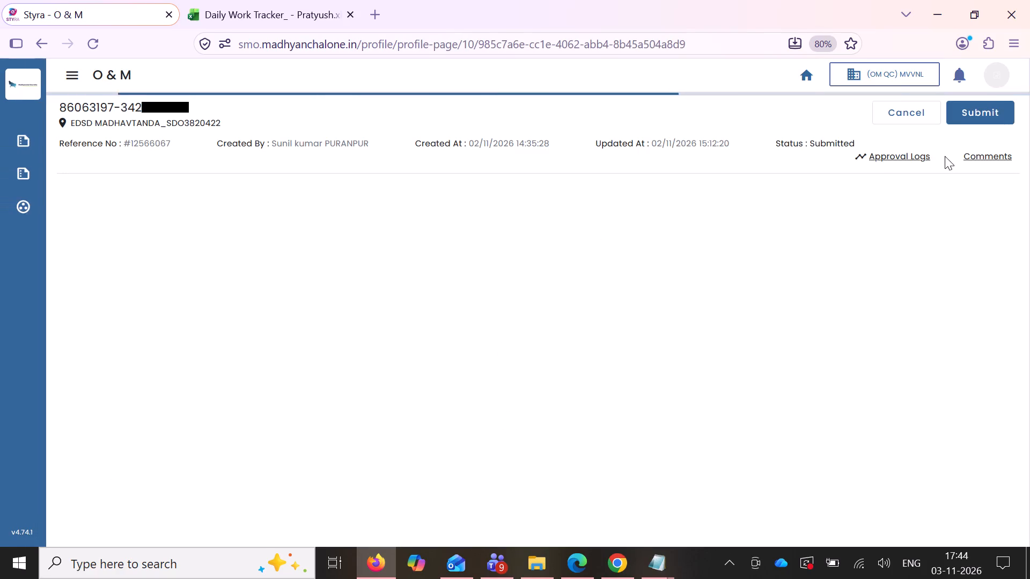
left_click(999, 106)
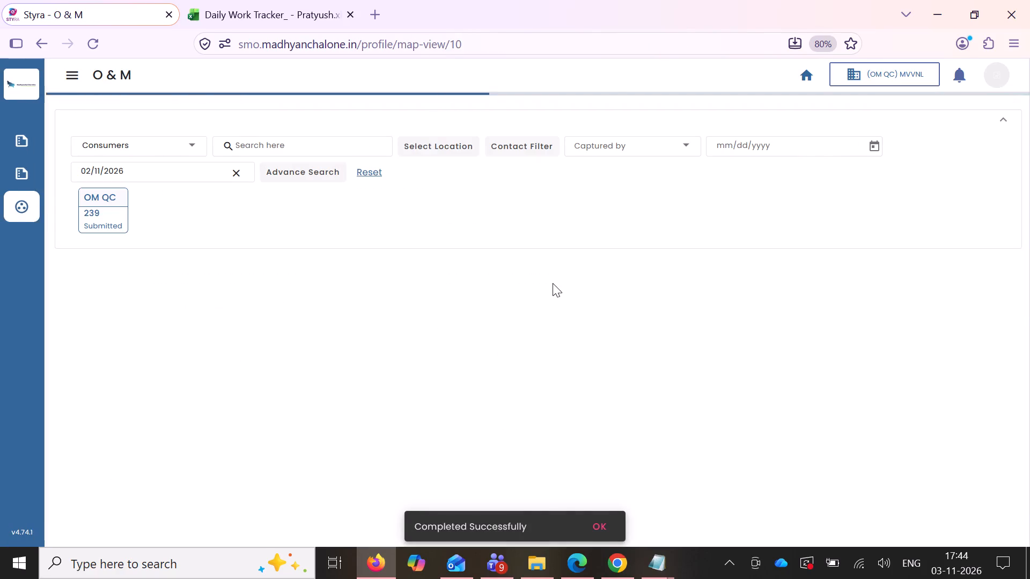
left_click(518, 287)
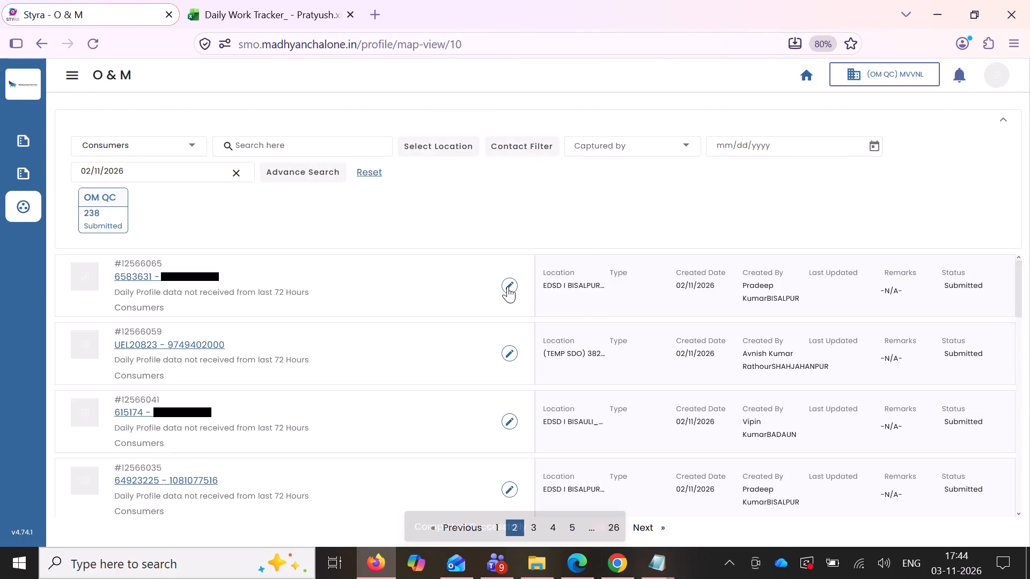
left_click(507, 286)
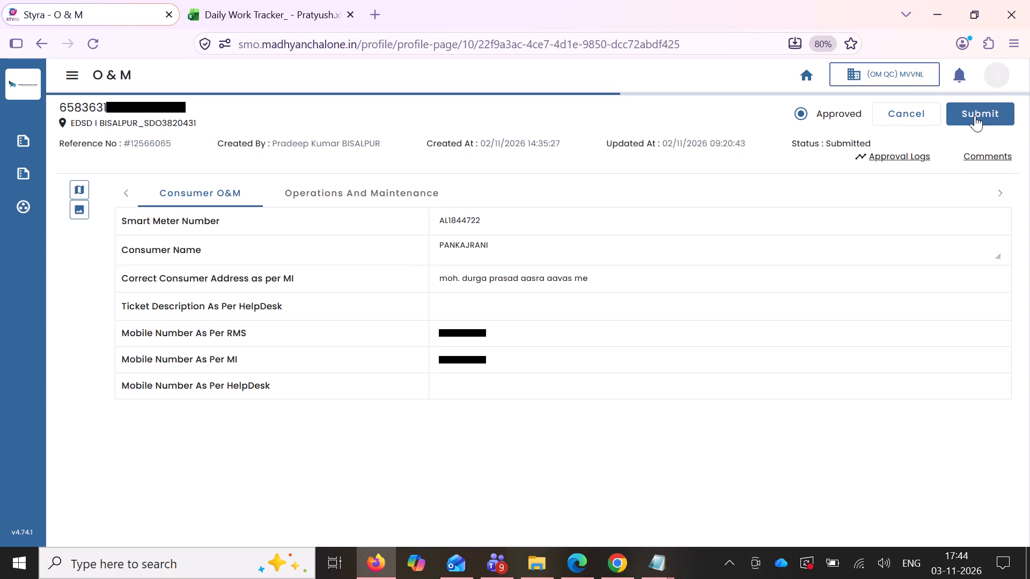
left_click(967, 119)
left_click(508, 288)
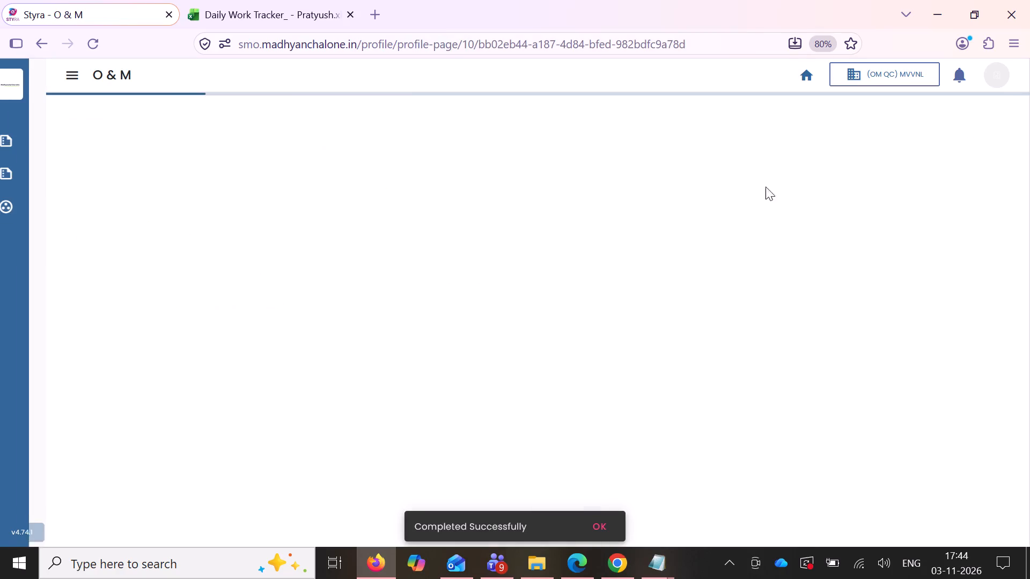
left_click(985, 108)
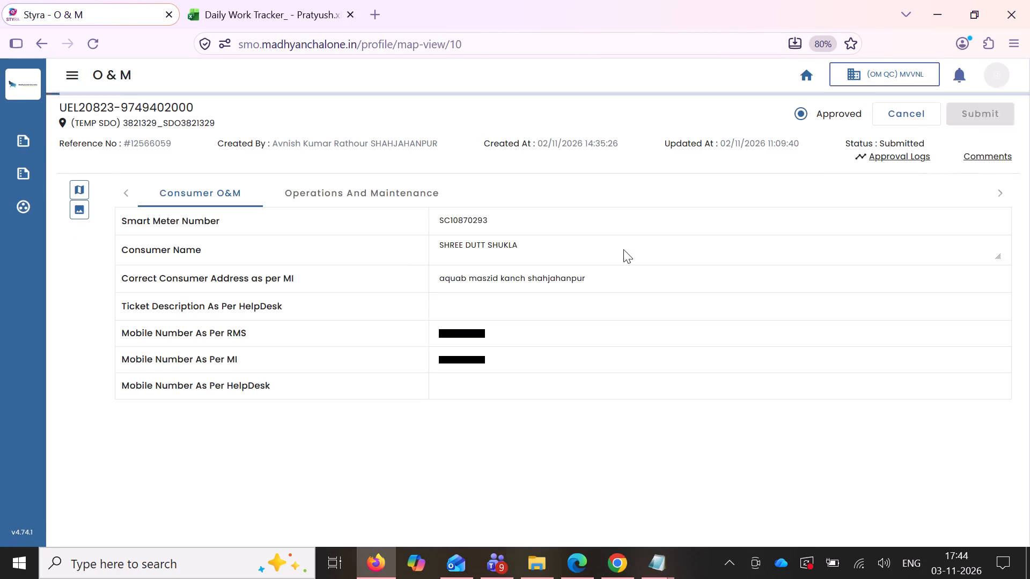
left_click(516, 287)
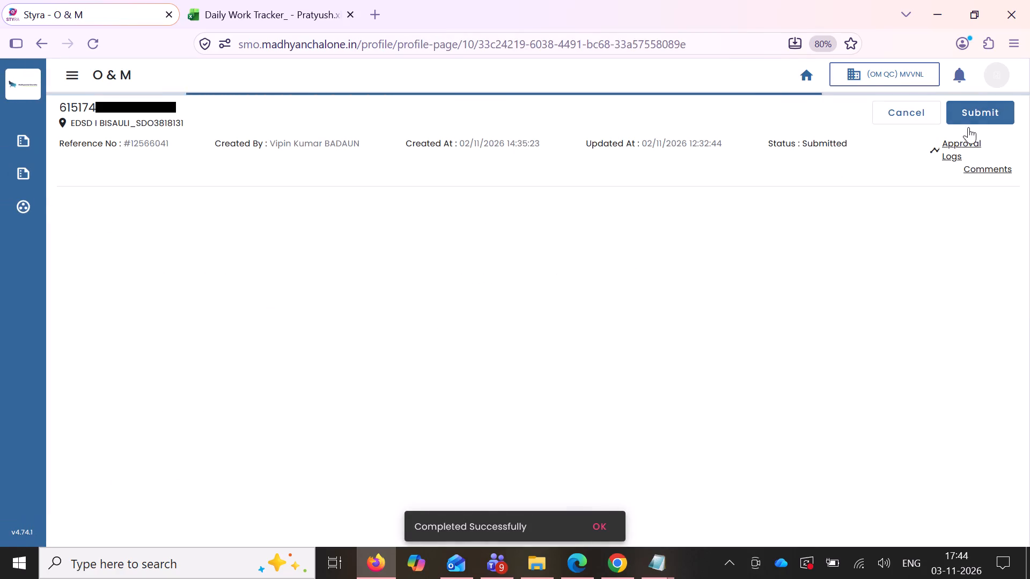
left_click(980, 108)
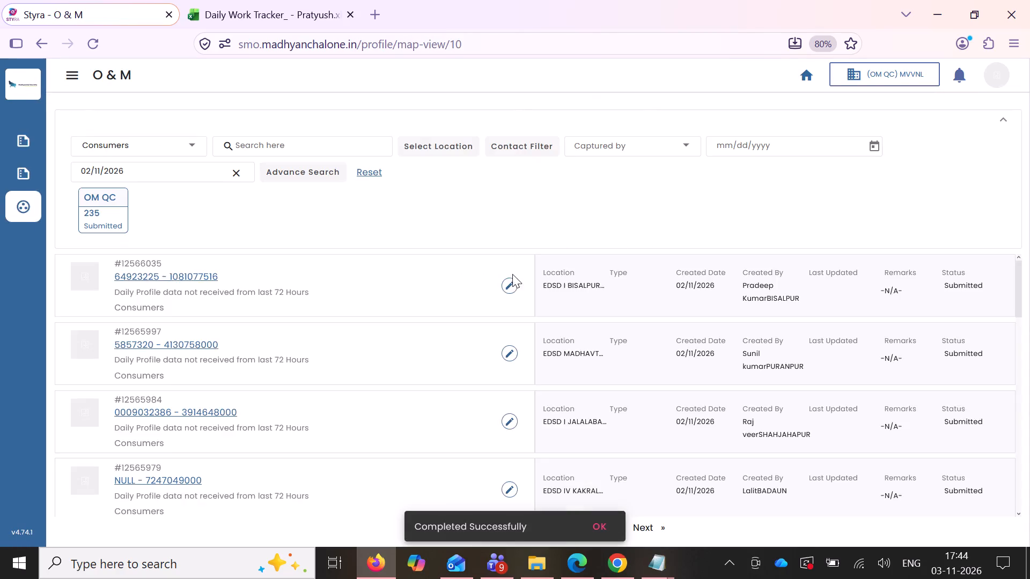
left_click(507, 280)
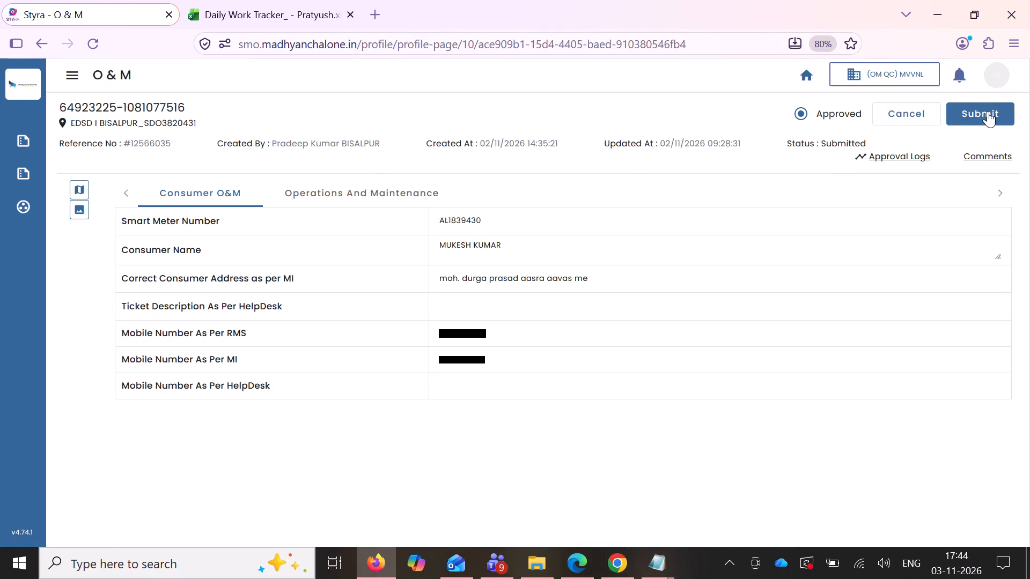
left_click(985, 111)
left_click(508, 285)
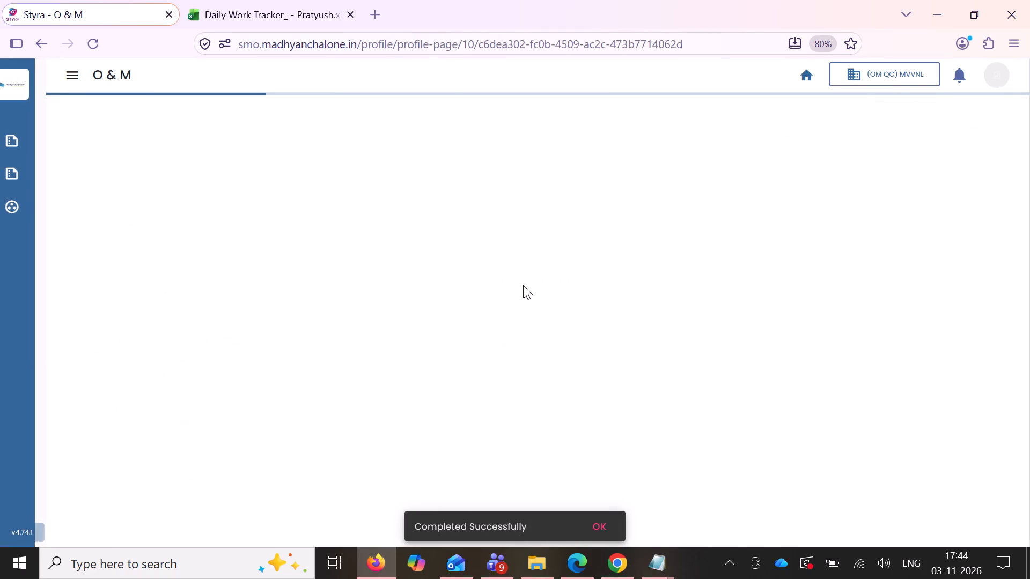
left_click(998, 114)
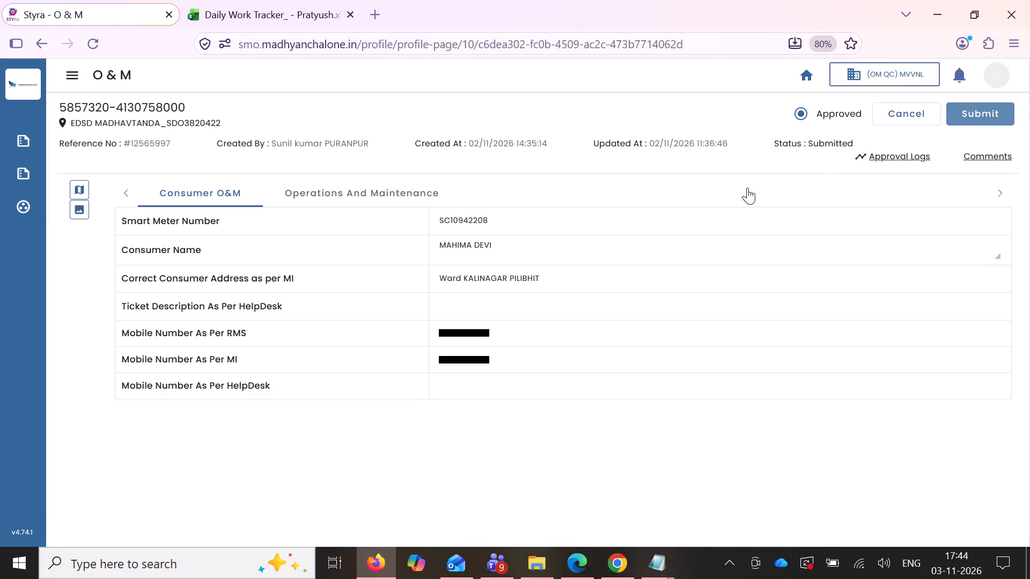
left_click(513, 277)
left_click(512, 283)
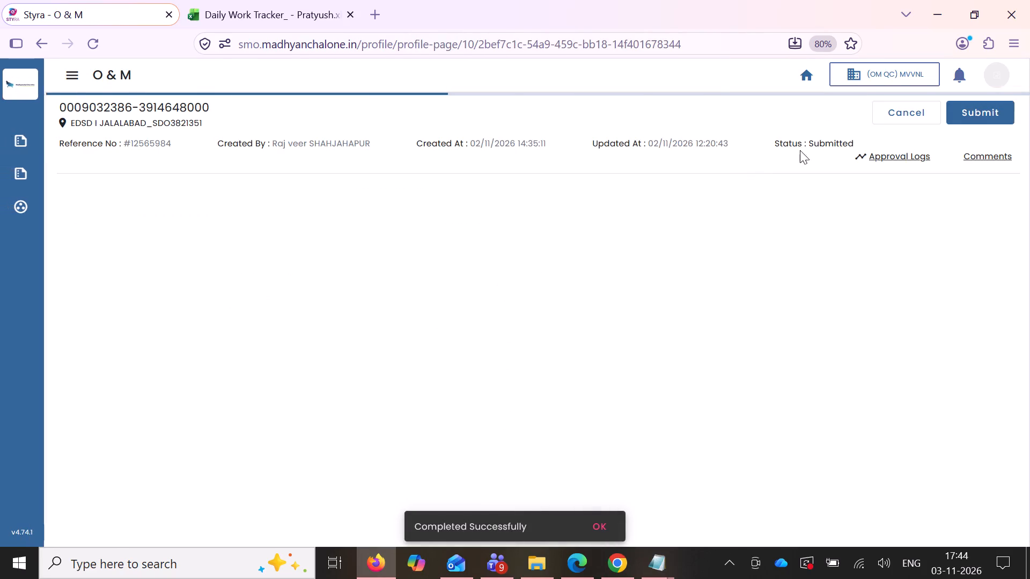
left_click(991, 112)
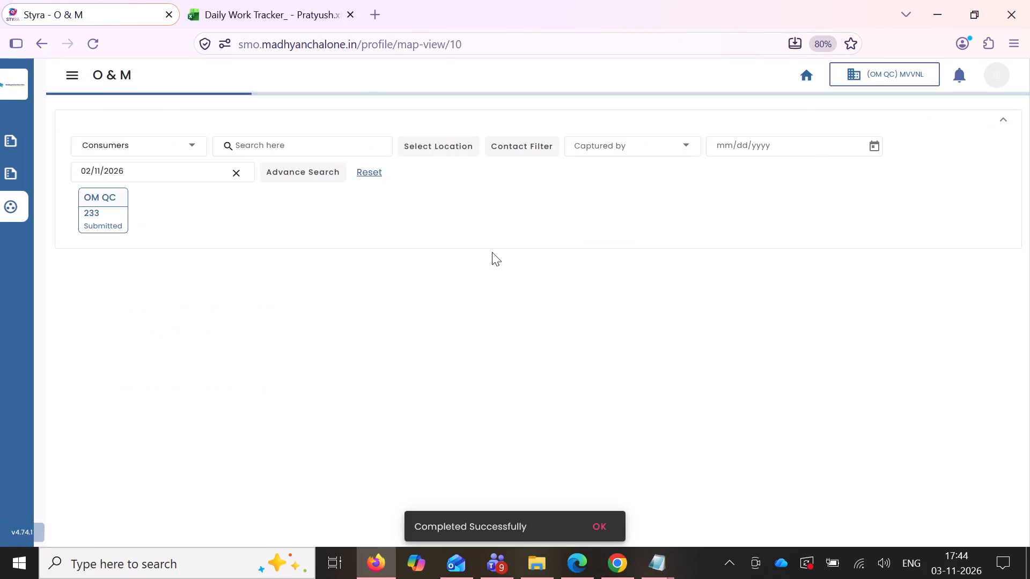
left_click(501, 289)
left_click(506, 289)
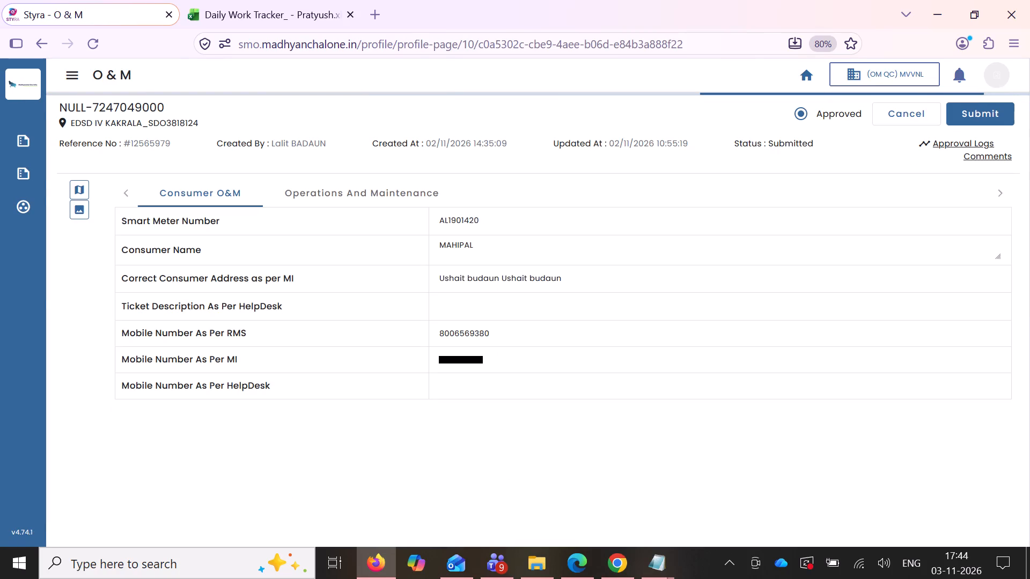
left_click(985, 114)
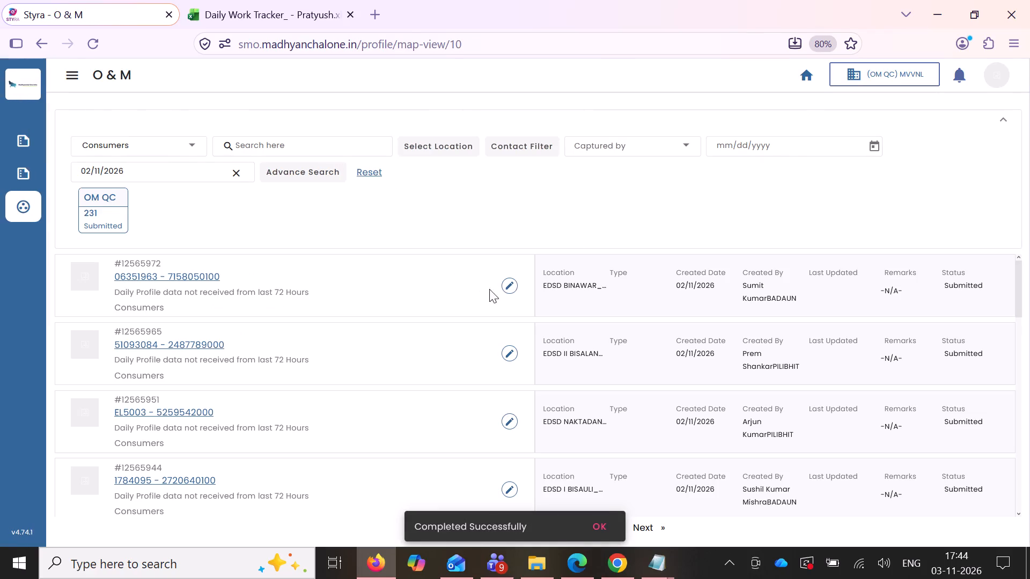
left_click(519, 281)
left_click(514, 282)
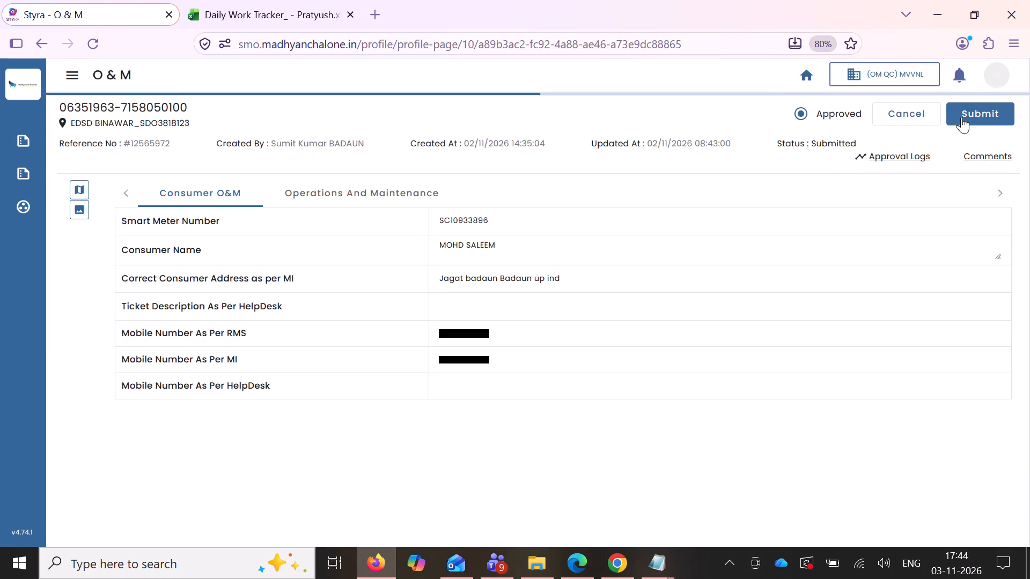
left_click(961, 117)
left_click(509, 286)
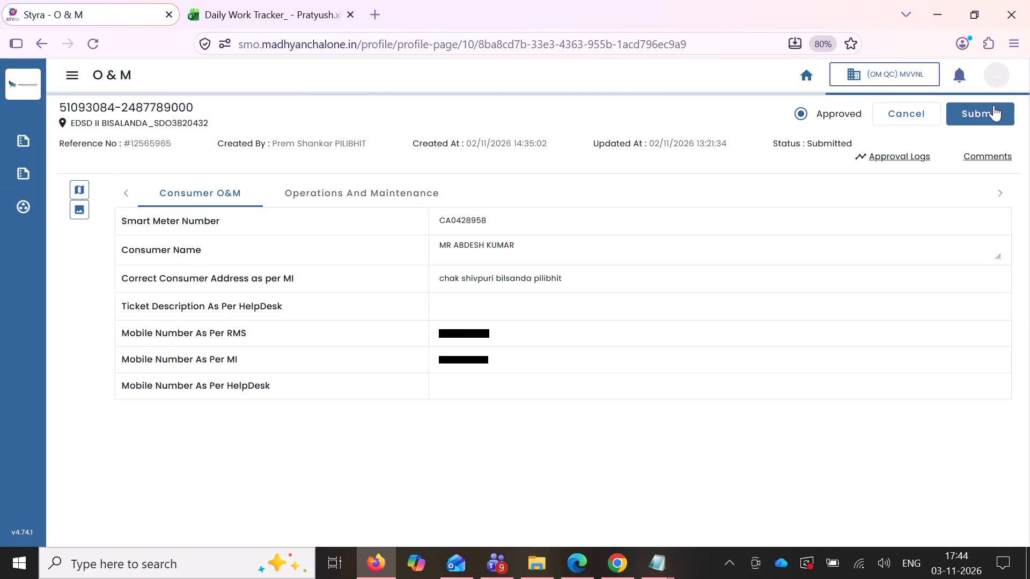
left_click(994, 105)
left_click(507, 277)
left_click(514, 279)
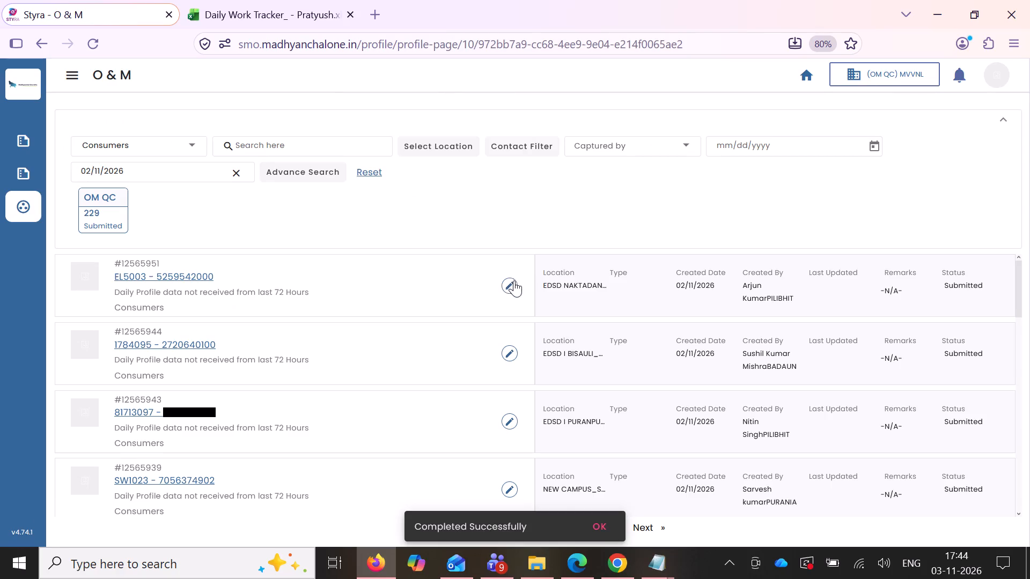
left_click(970, 106)
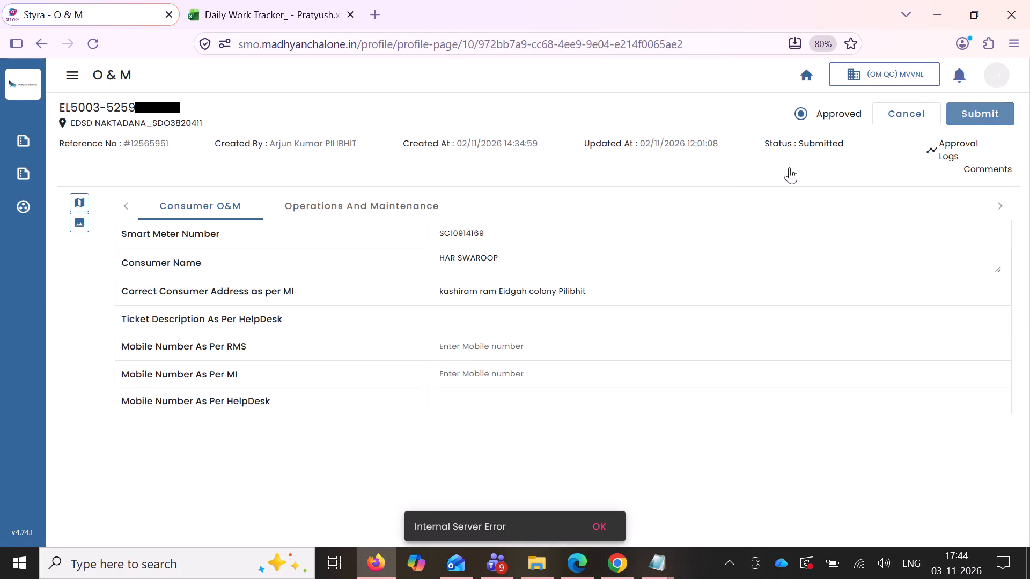
left_click(511, 281)
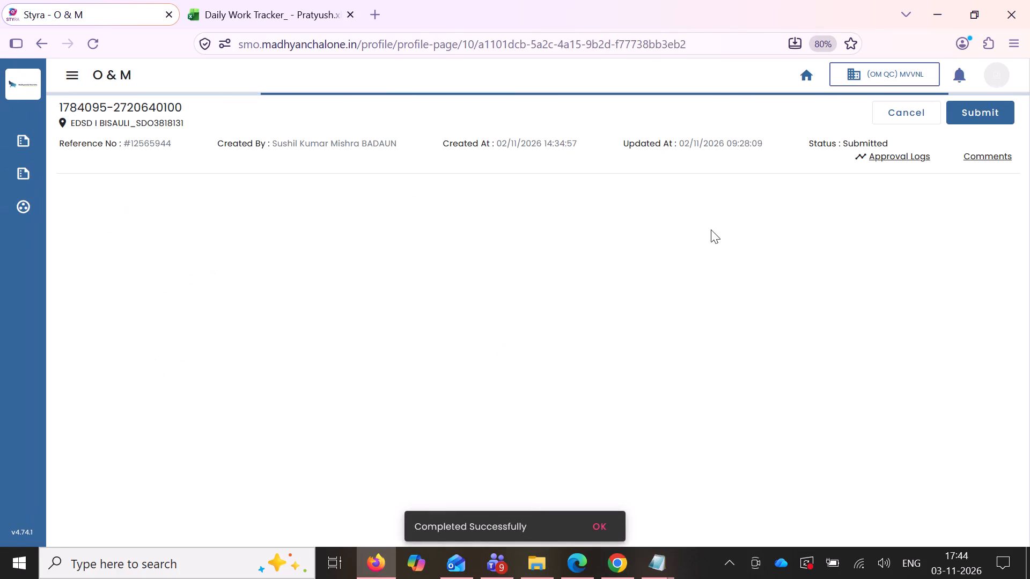
left_click(991, 111)
left_click(512, 283)
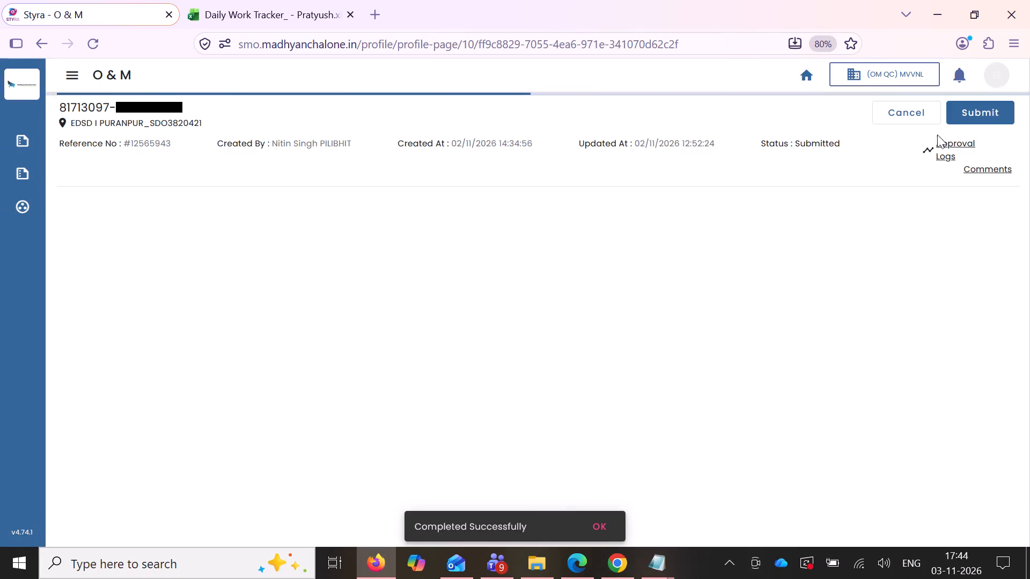
left_click(988, 107)
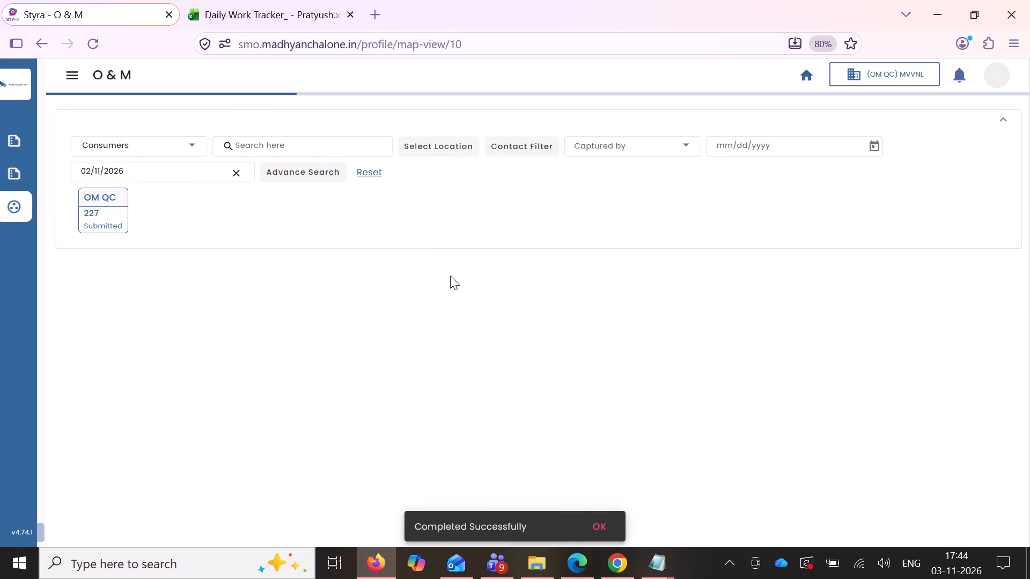
left_click(508, 282)
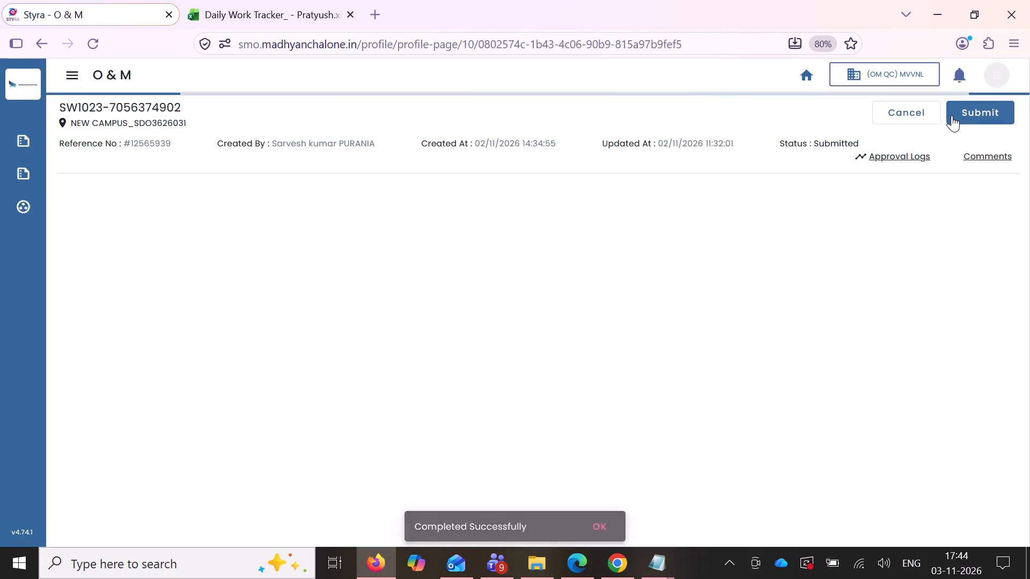
left_click(981, 100)
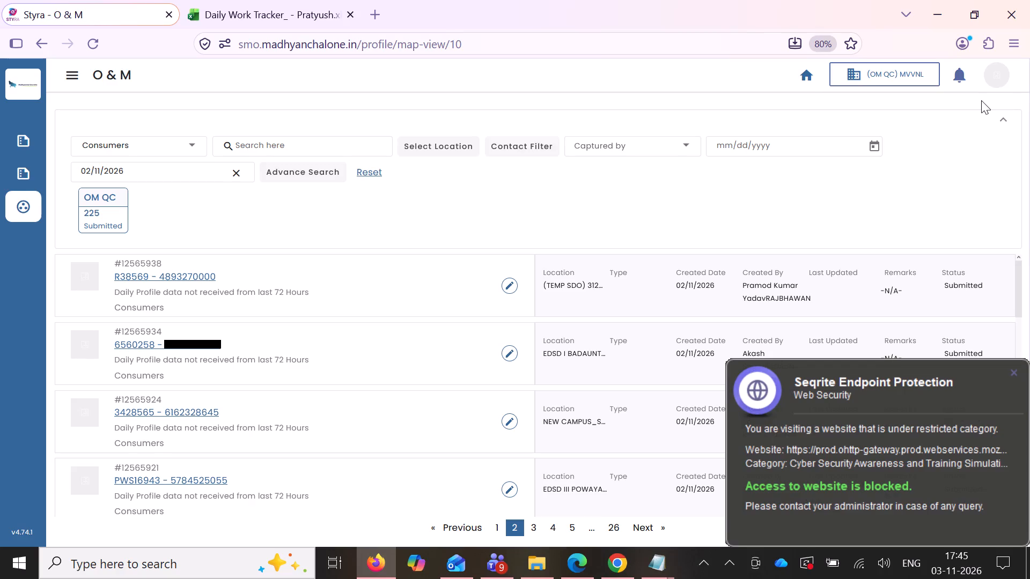
left_click(510, 282)
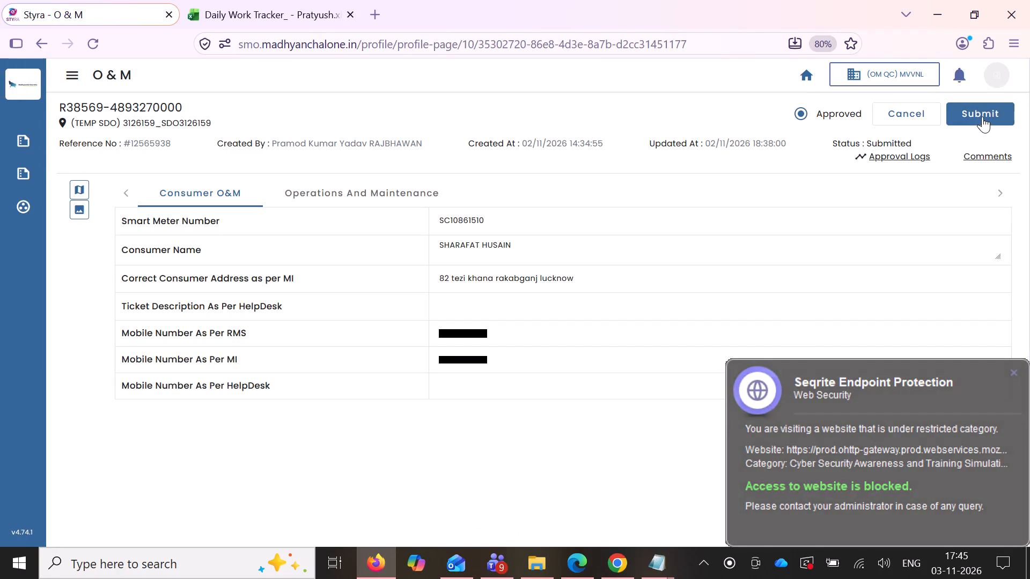
left_click(983, 117)
left_click(506, 287)
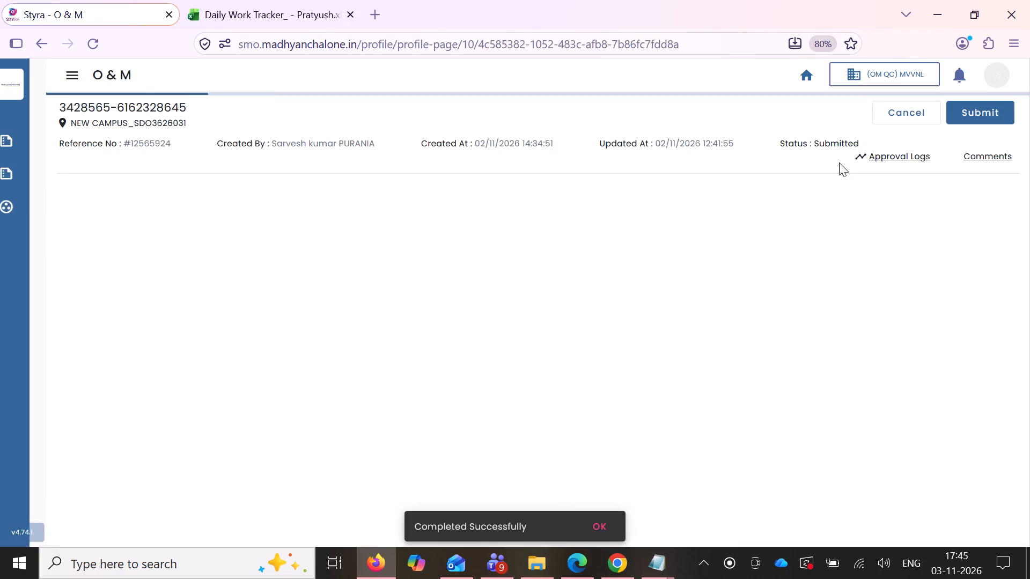
left_click(983, 117)
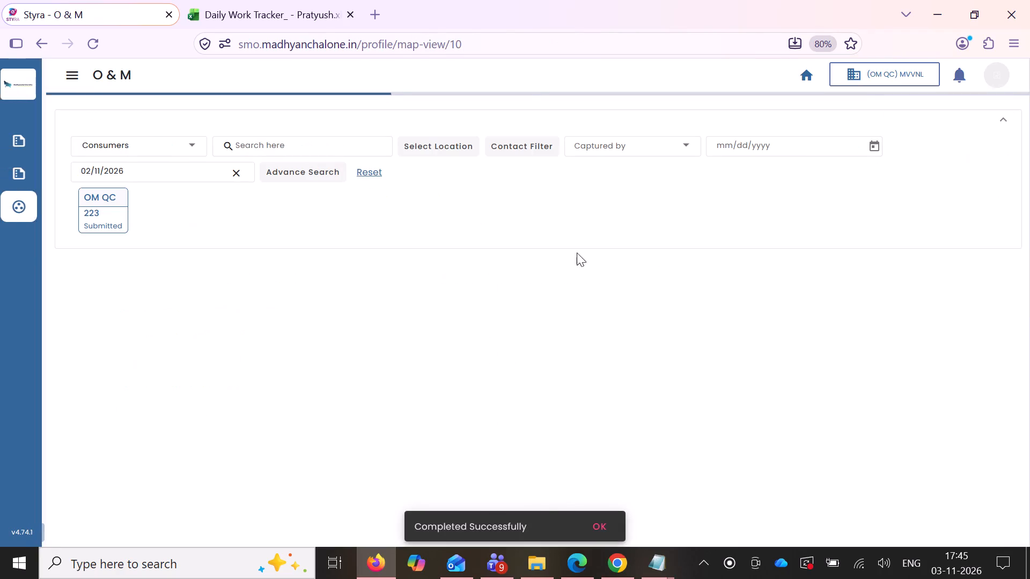
left_click(507, 284)
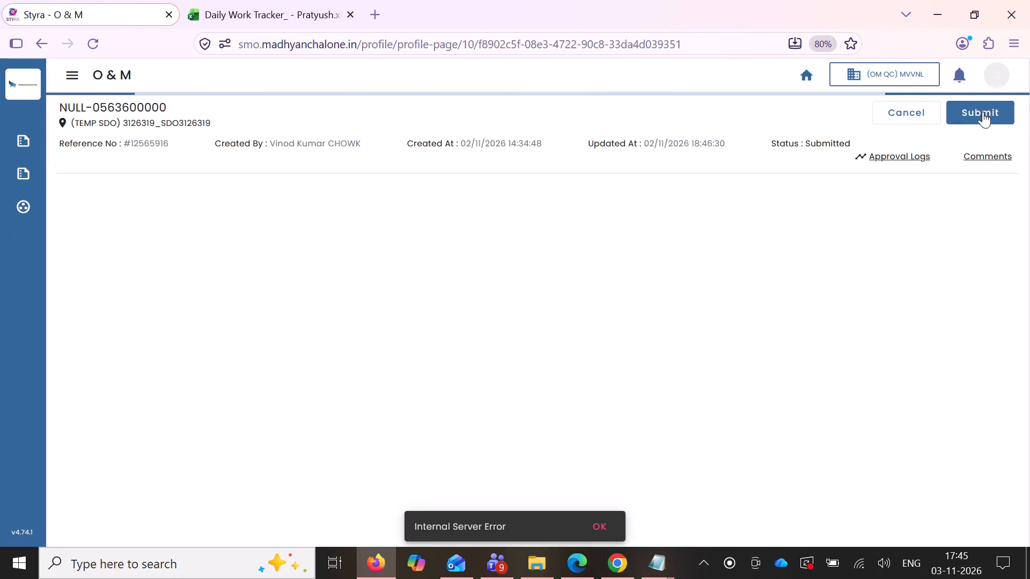
left_click(984, 113)
left_click(517, 286)
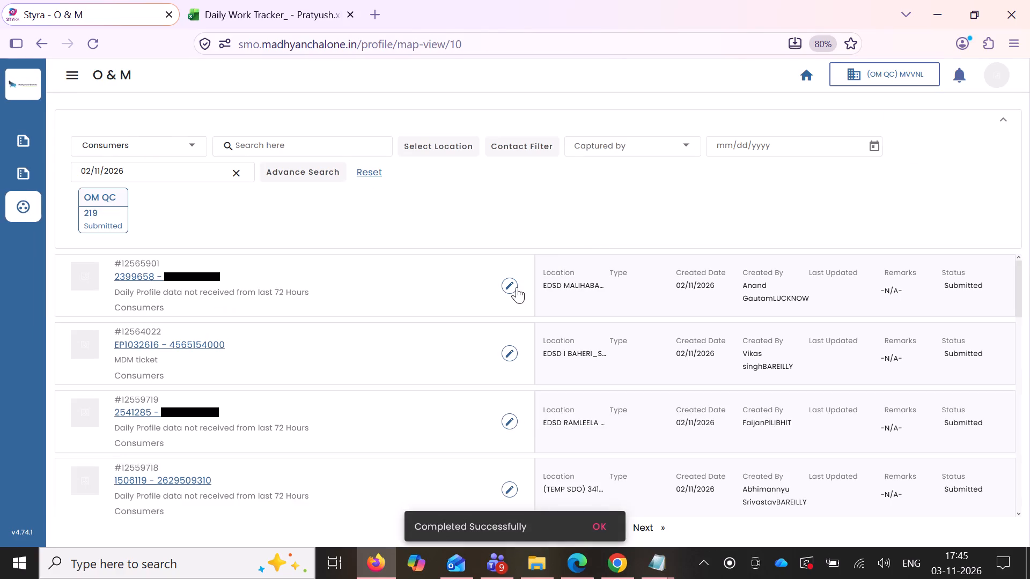
left_click(994, 113)
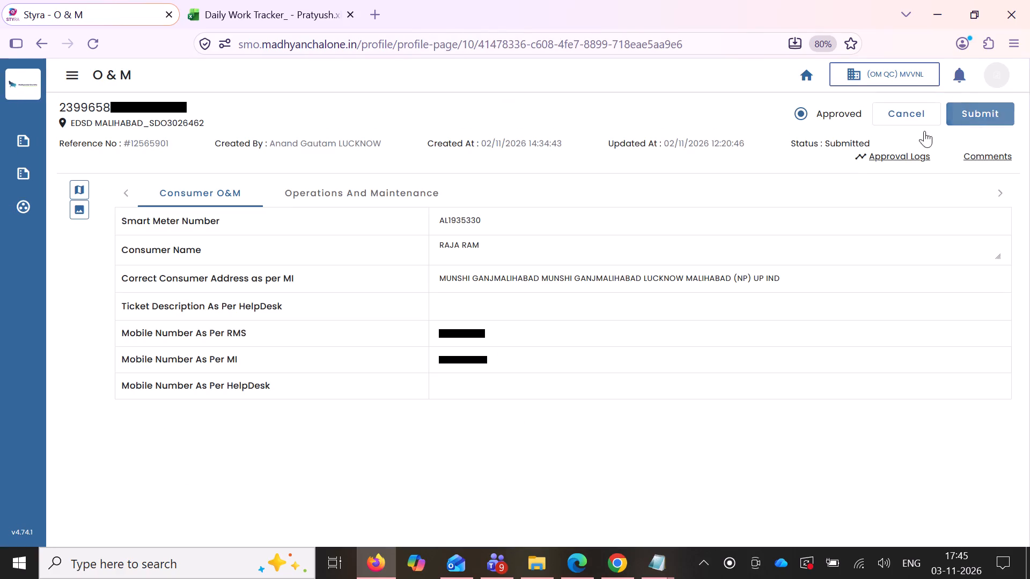
left_click(513, 283)
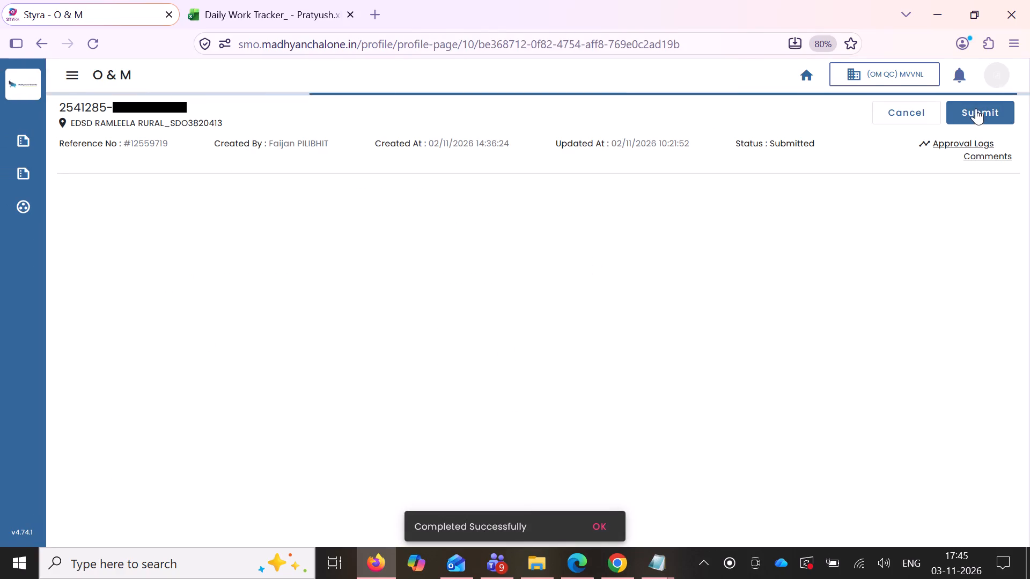
left_click(981, 110)
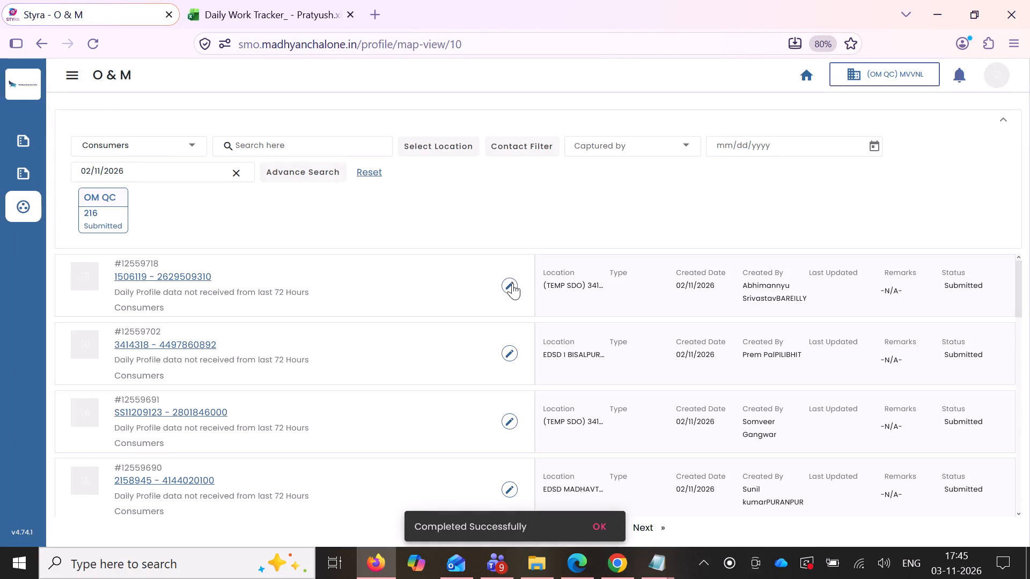
left_click(512, 283)
left_click(994, 115)
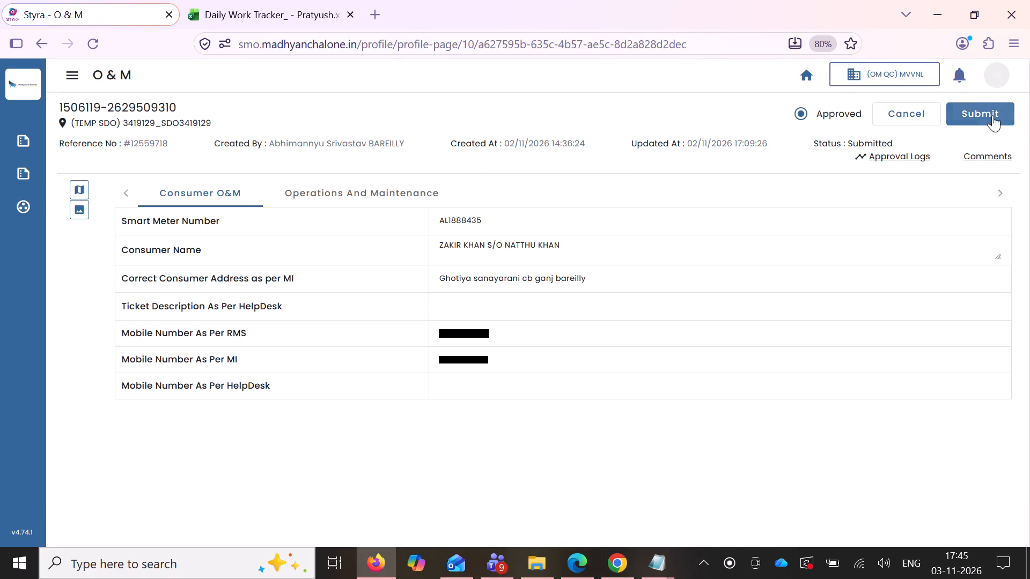
left_click(512, 291)
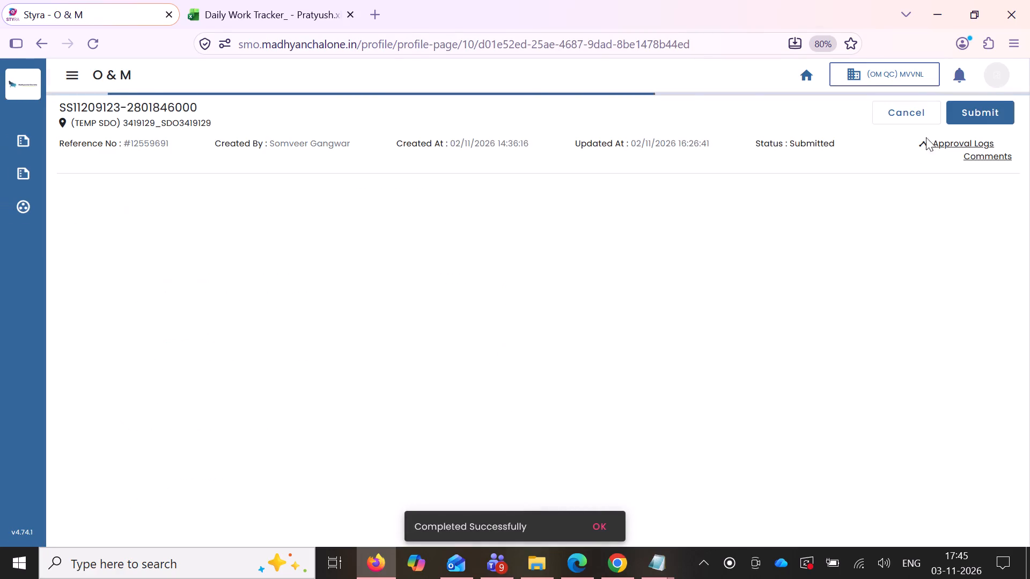
left_click(981, 114)
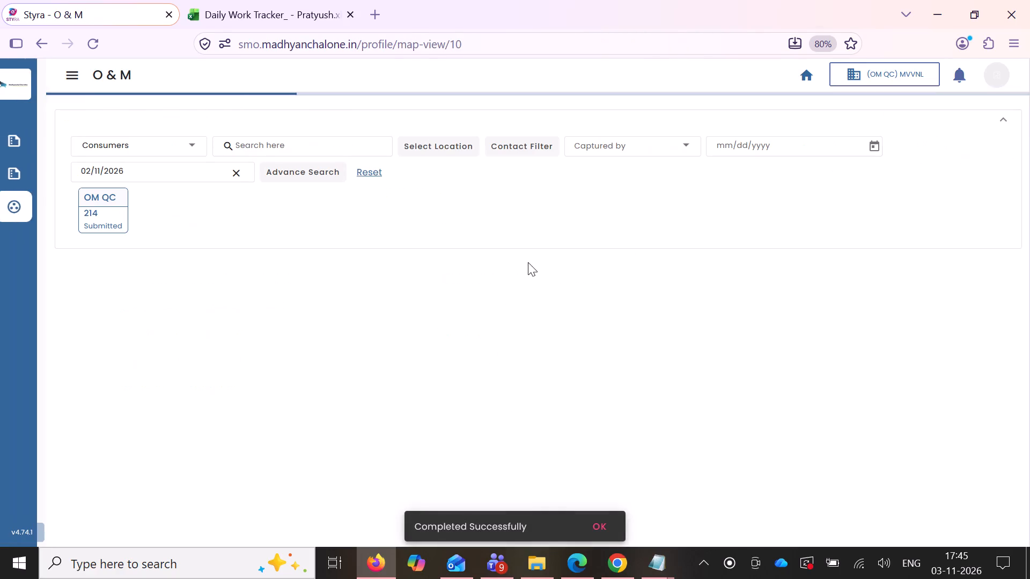
left_click(508, 283)
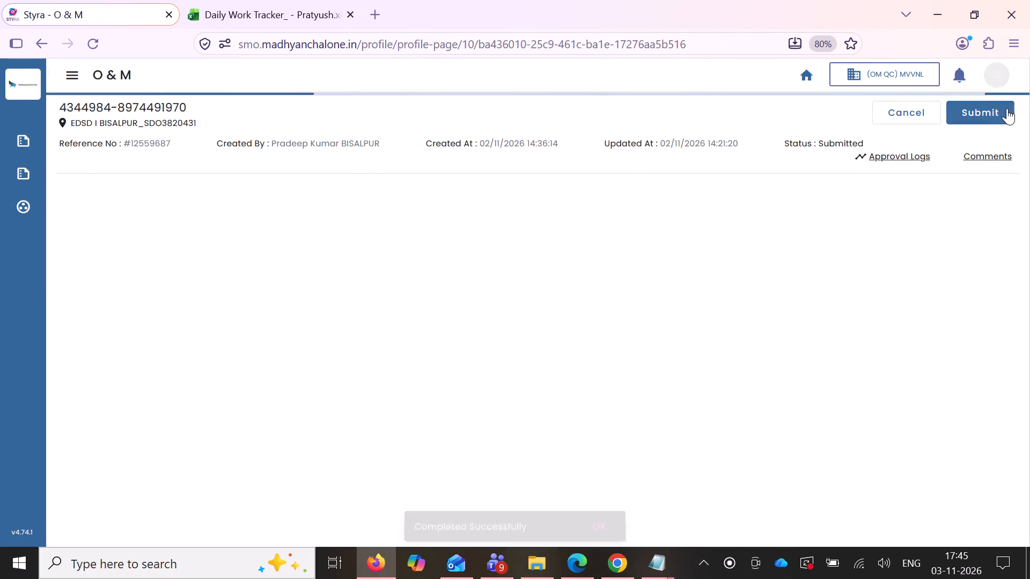
left_click(994, 111)
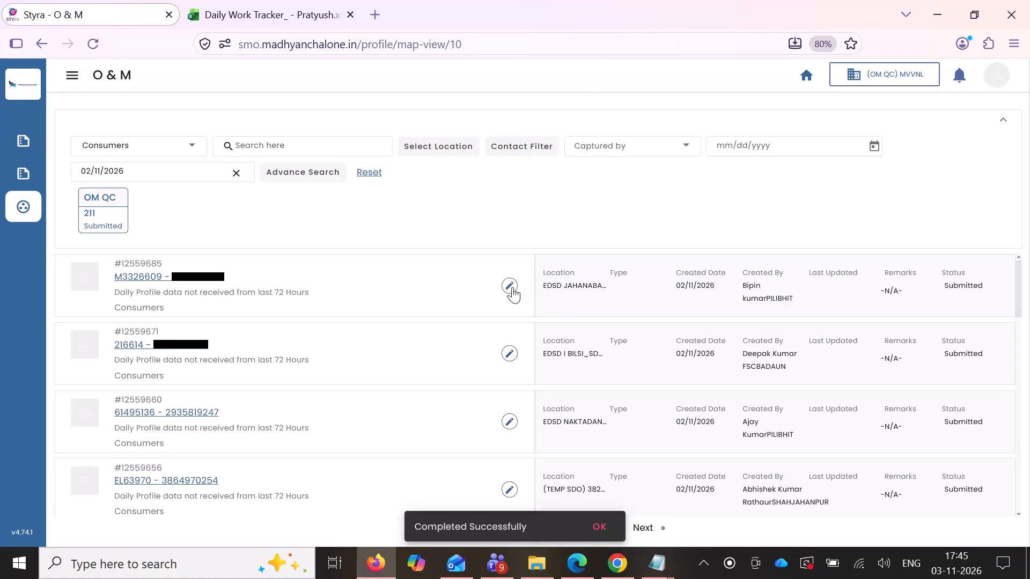
left_click(512, 287)
left_click(1016, 114)
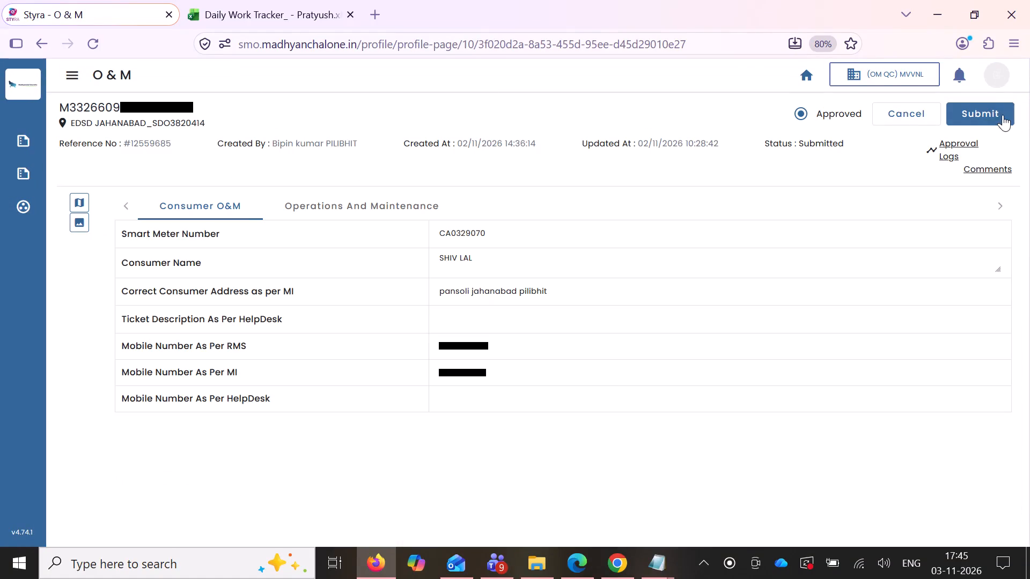
left_click(1003, 115)
left_click(506, 280)
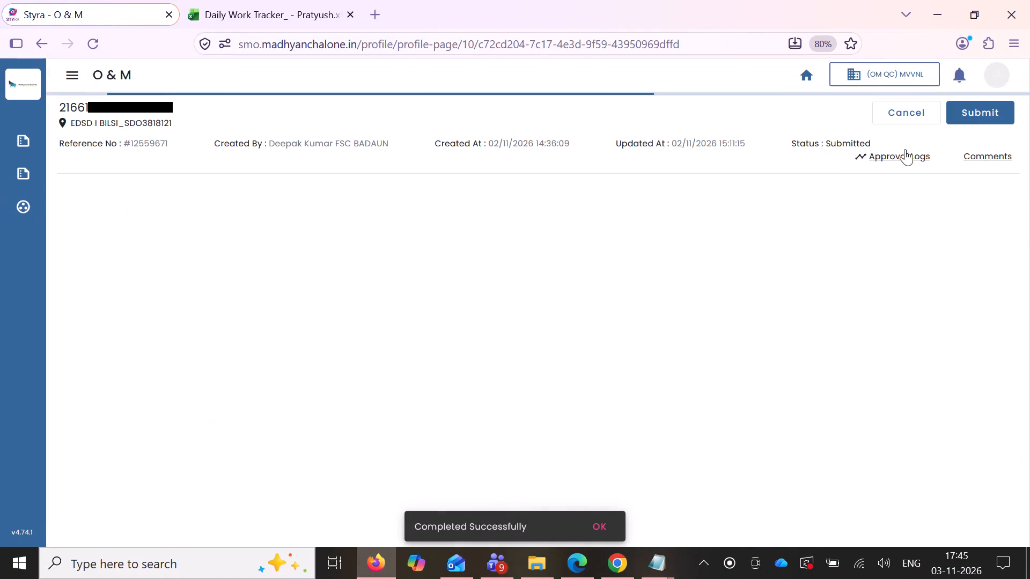
left_click(997, 108)
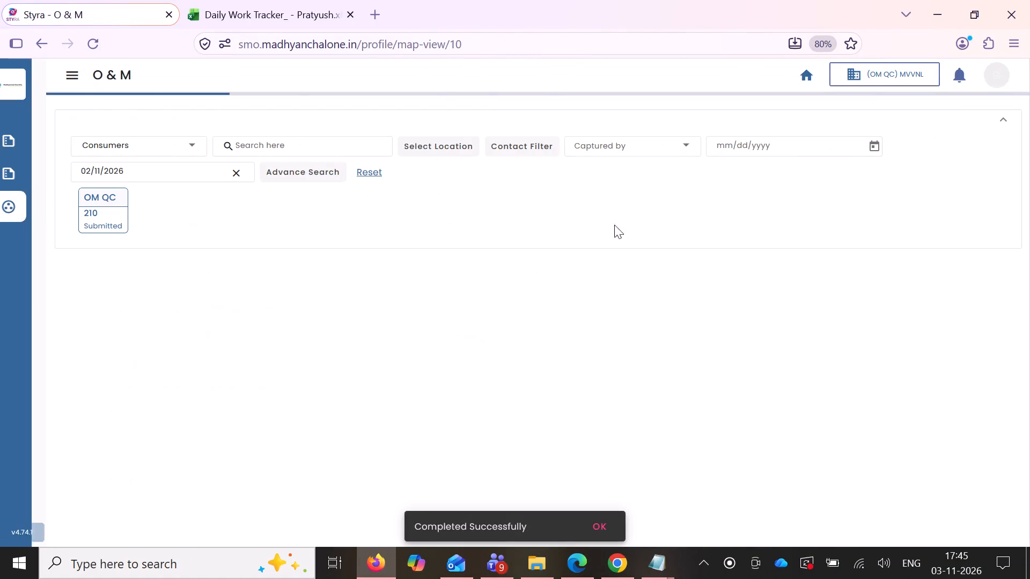
left_click(509, 284)
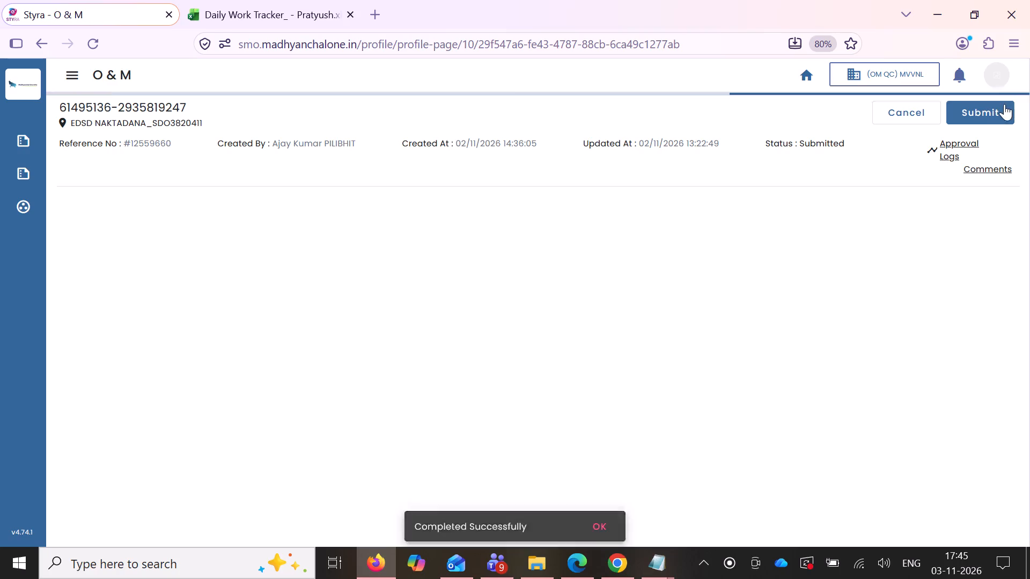
left_click(981, 113)
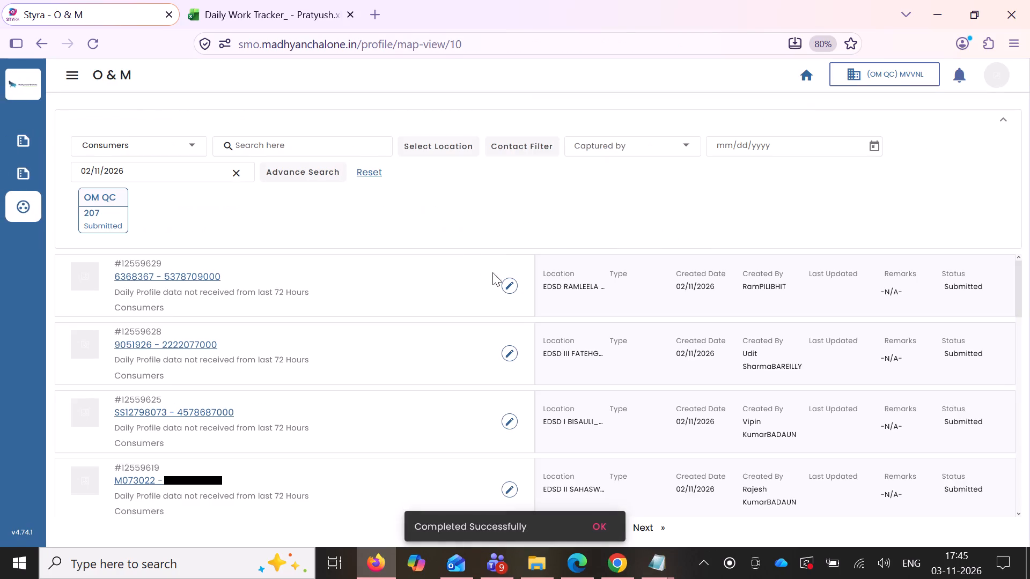
left_click(508, 279)
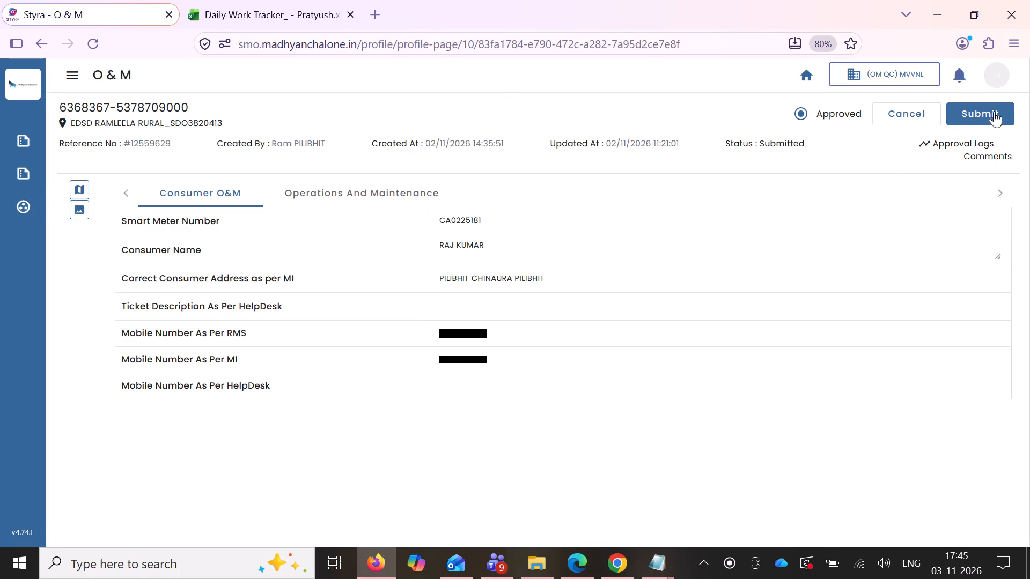
left_click(994, 109)
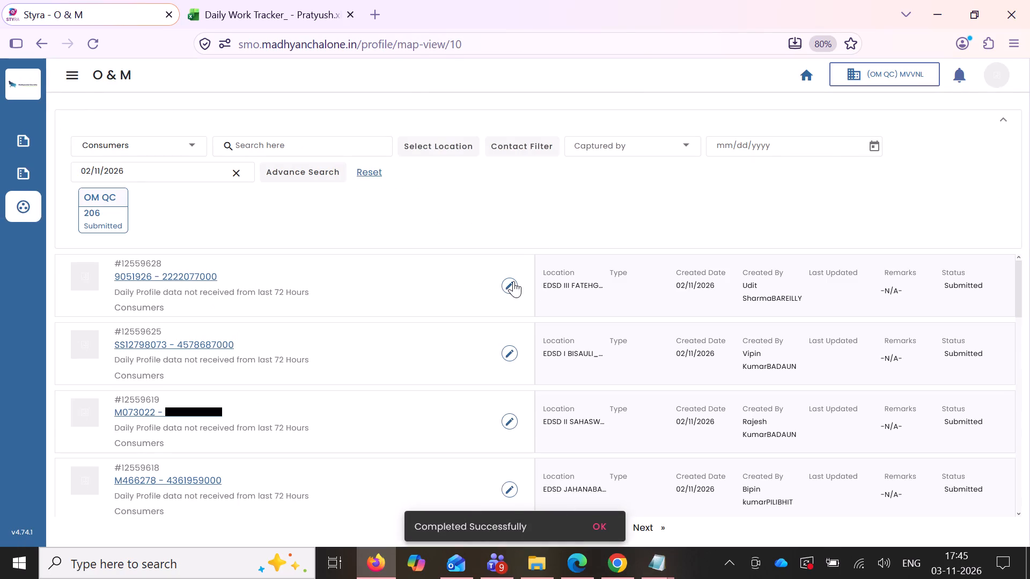
left_click(513, 281)
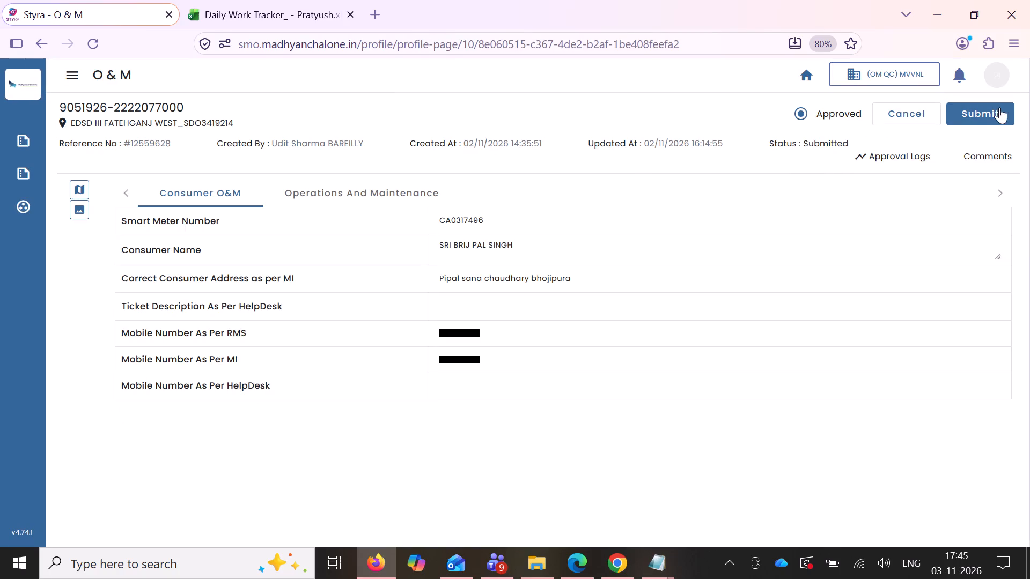
left_click(999, 107)
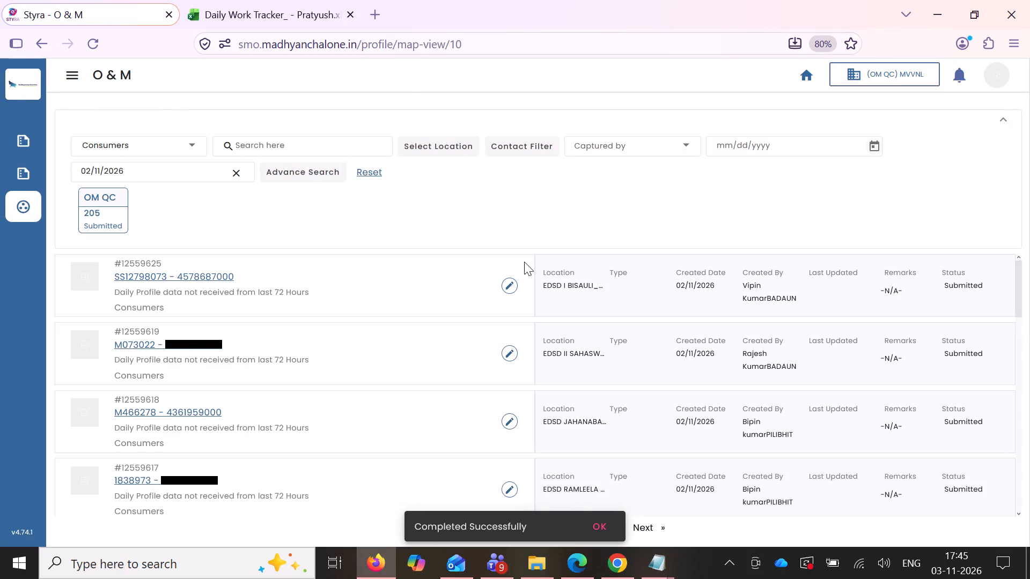
left_click(503, 287)
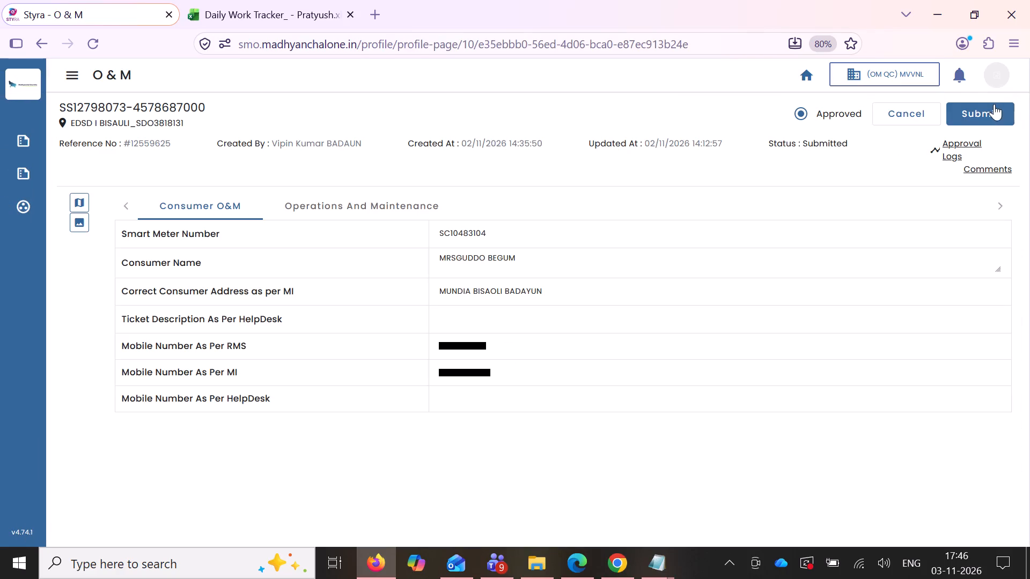
left_click_drag(994, 104, 982, 105)
left_click(513, 285)
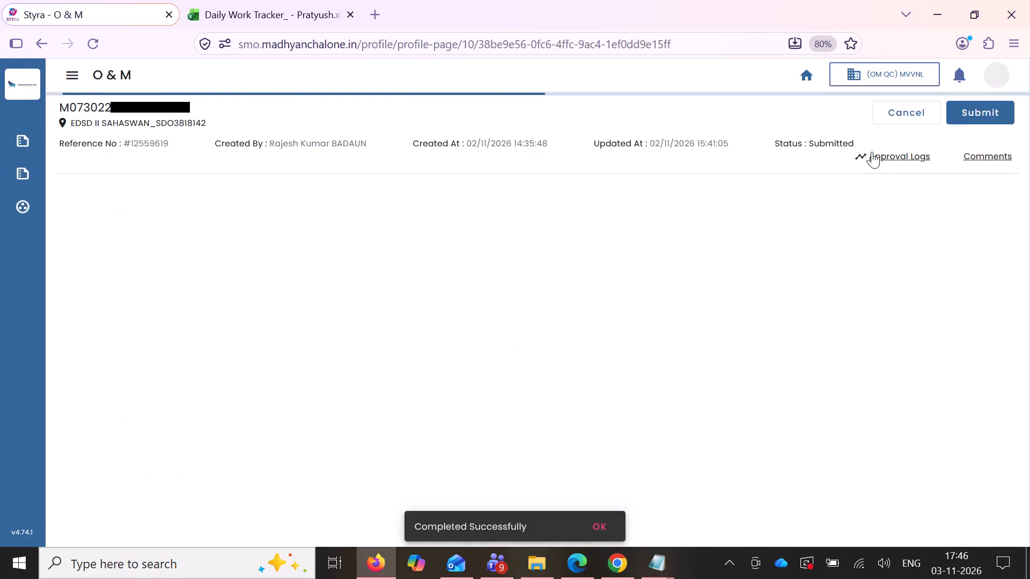
left_click(1003, 108)
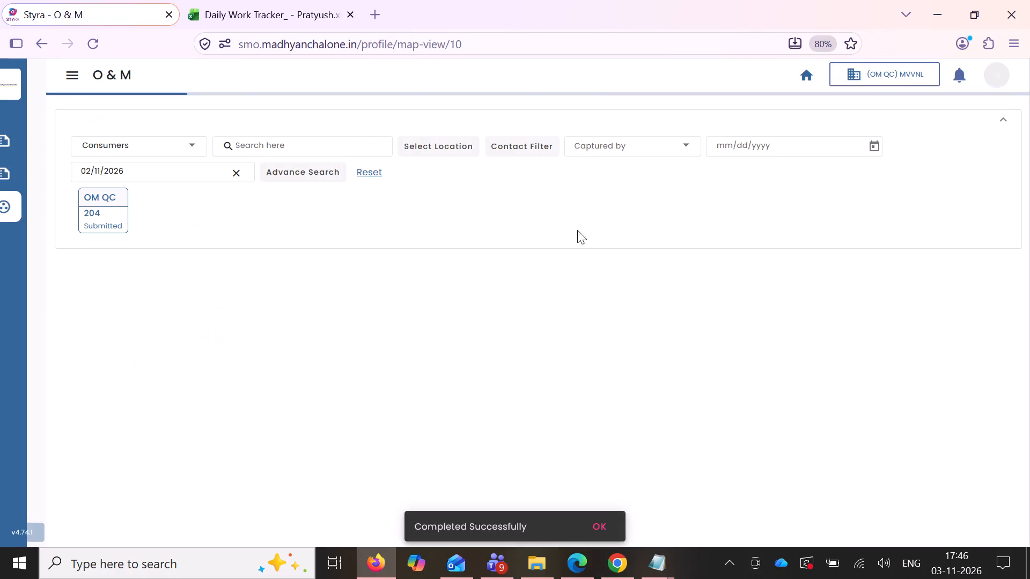
left_click(506, 288)
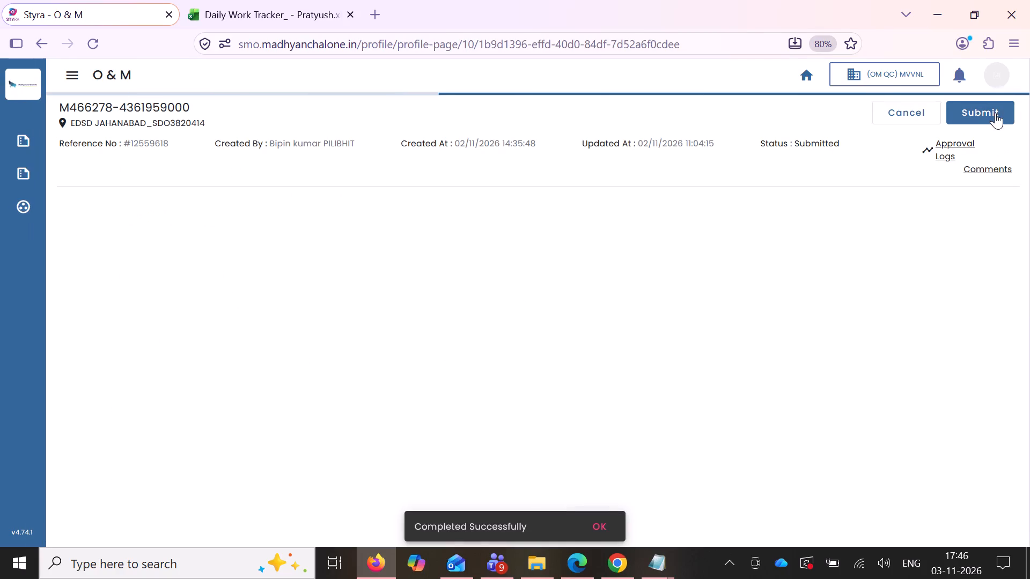
left_click(996, 112)
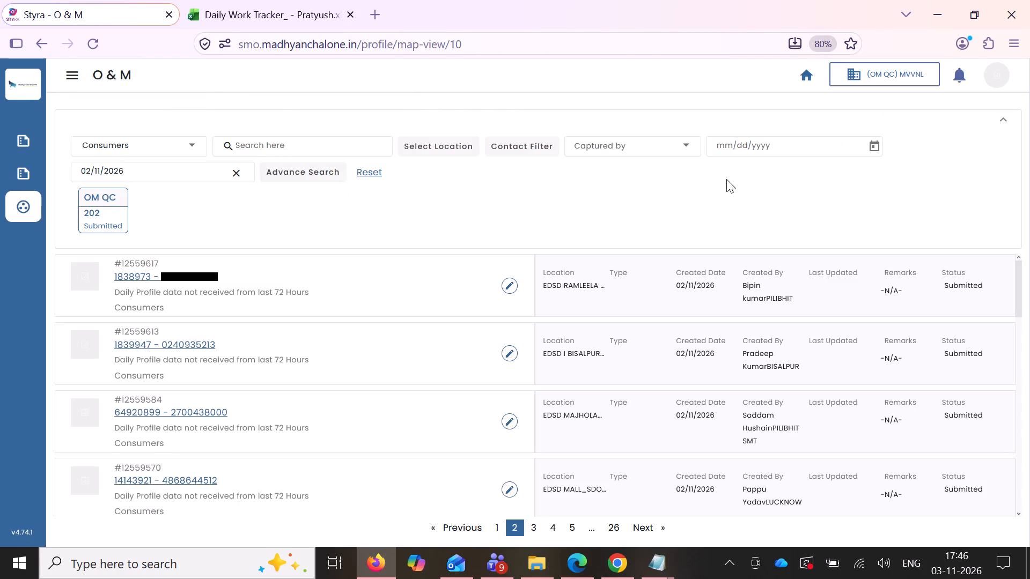
left_click(514, 281)
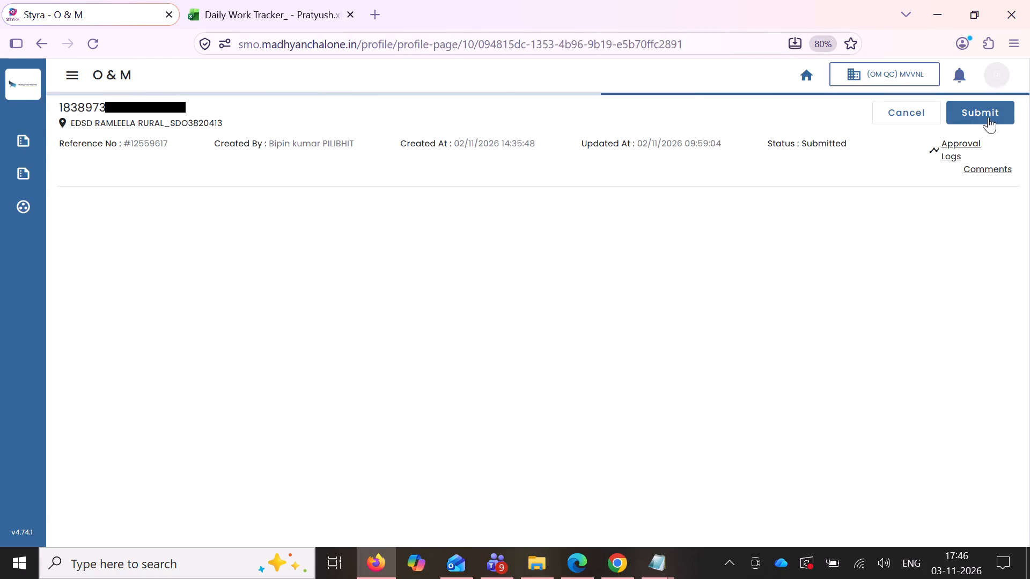
left_click(988, 116)
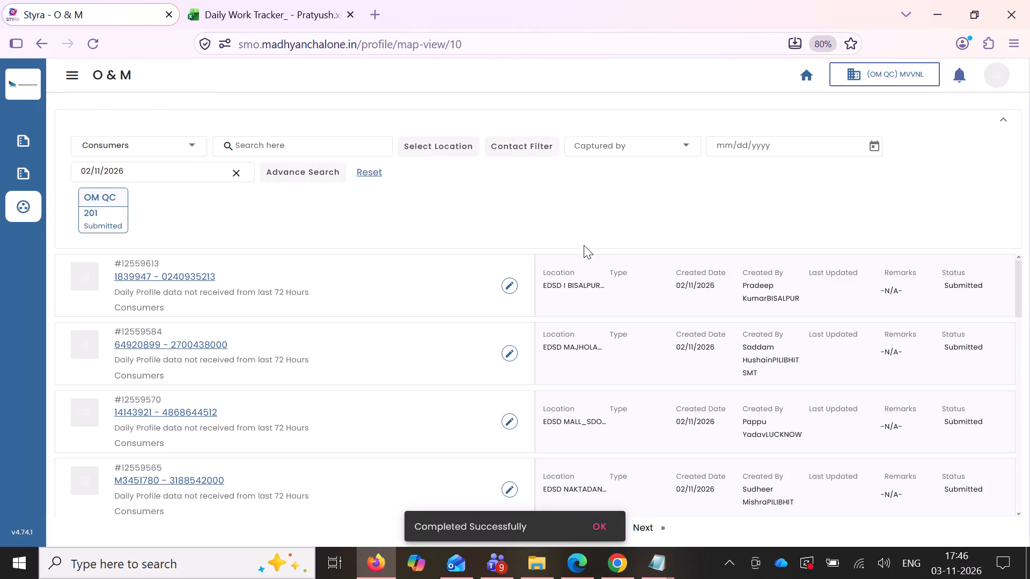
left_click(509, 279)
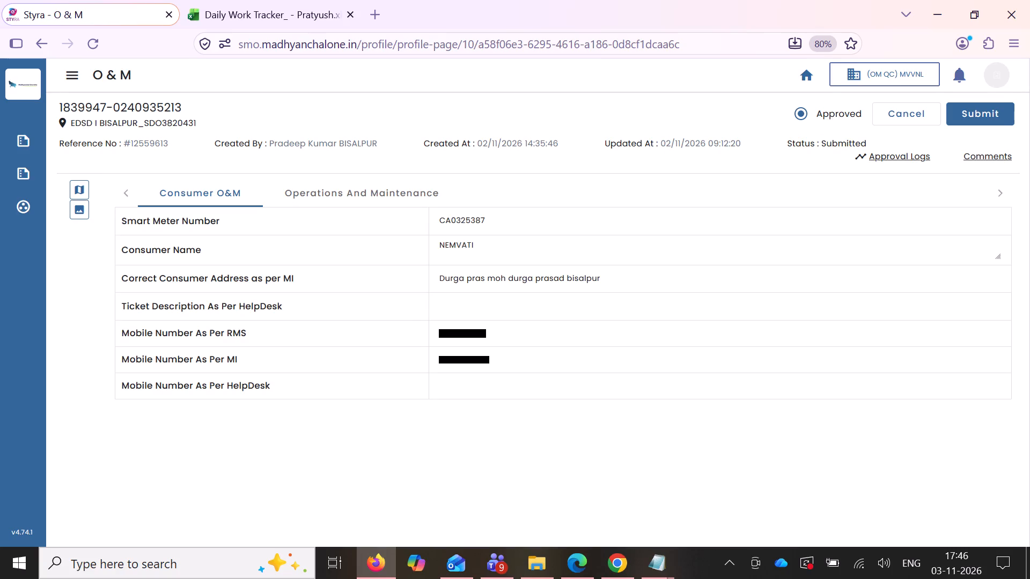
left_click(1014, 95)
left_click(984, 113)
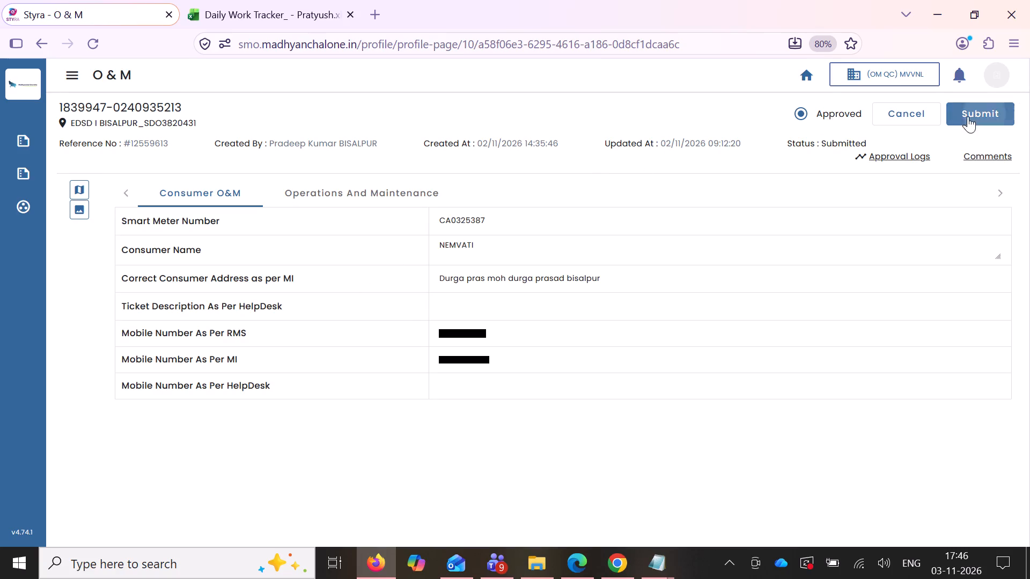
left_click(510, 284)
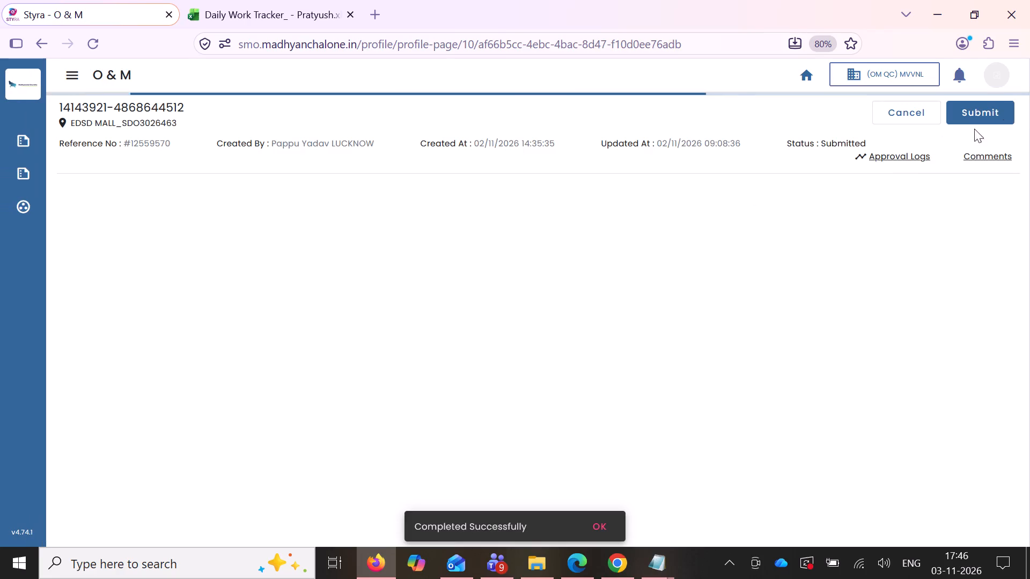
left_click(1015, 117)
left_click(999, 114)
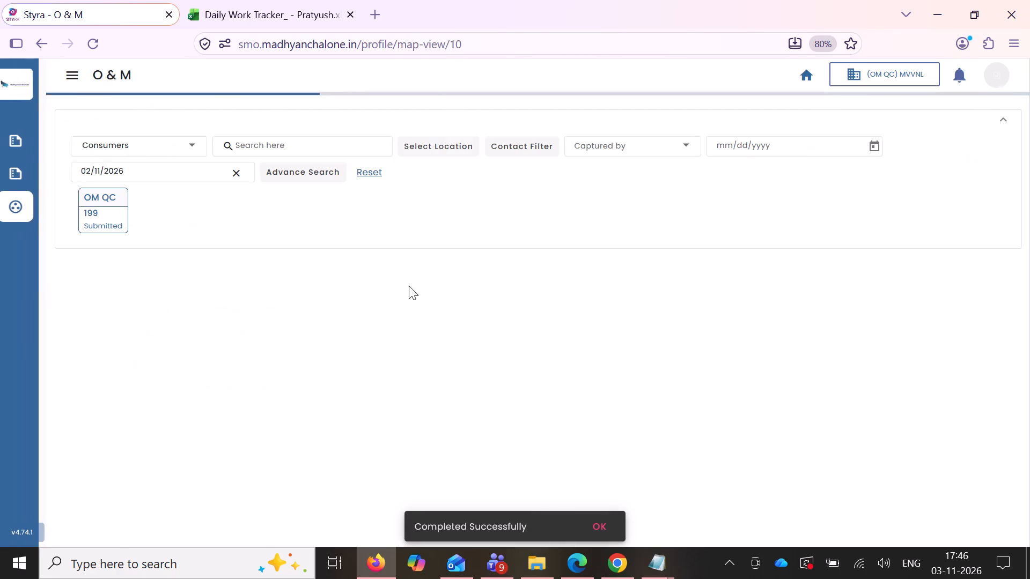
left_click(505, 280)
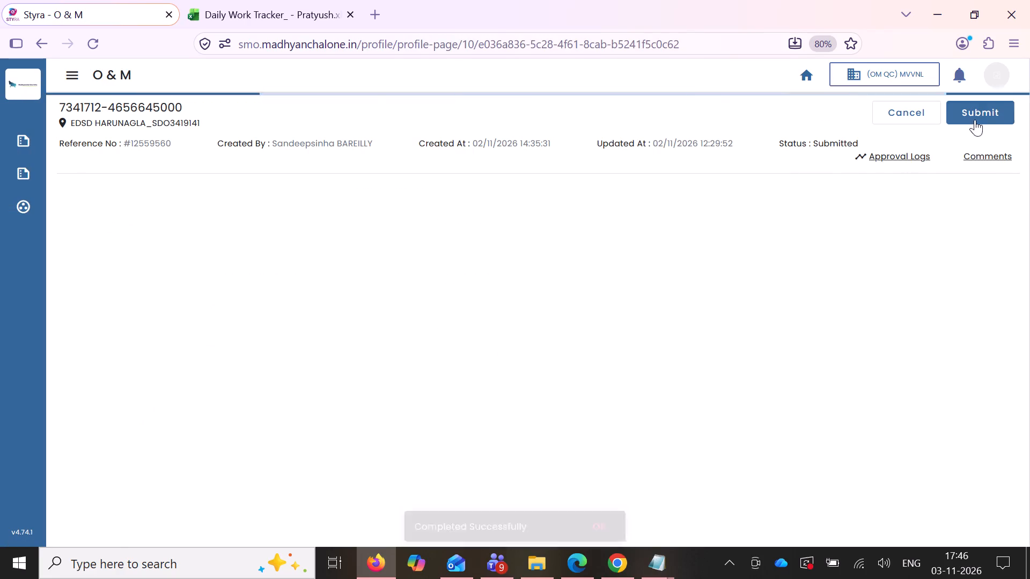
left_click(985, 110)
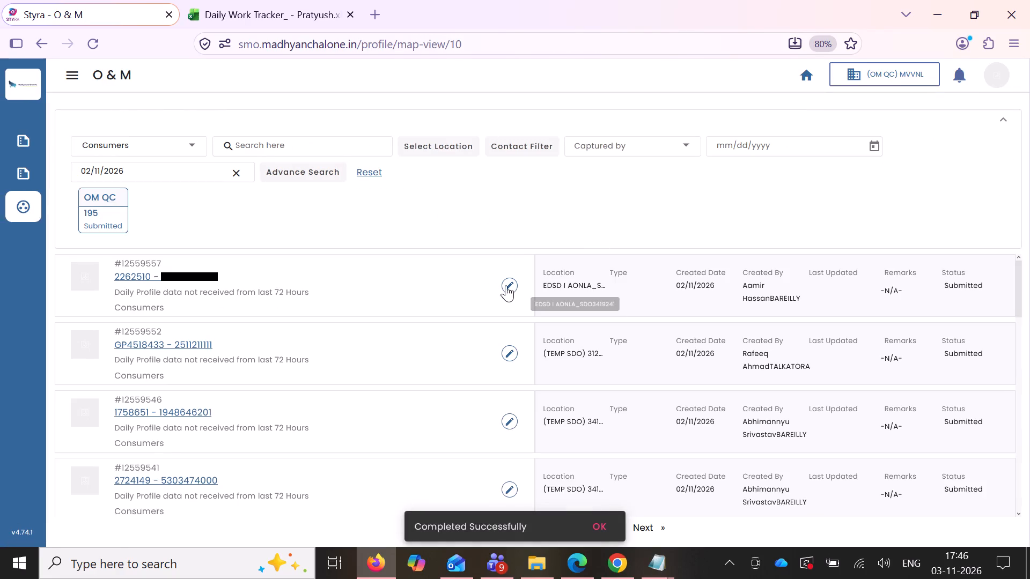
left_click(504, 284)
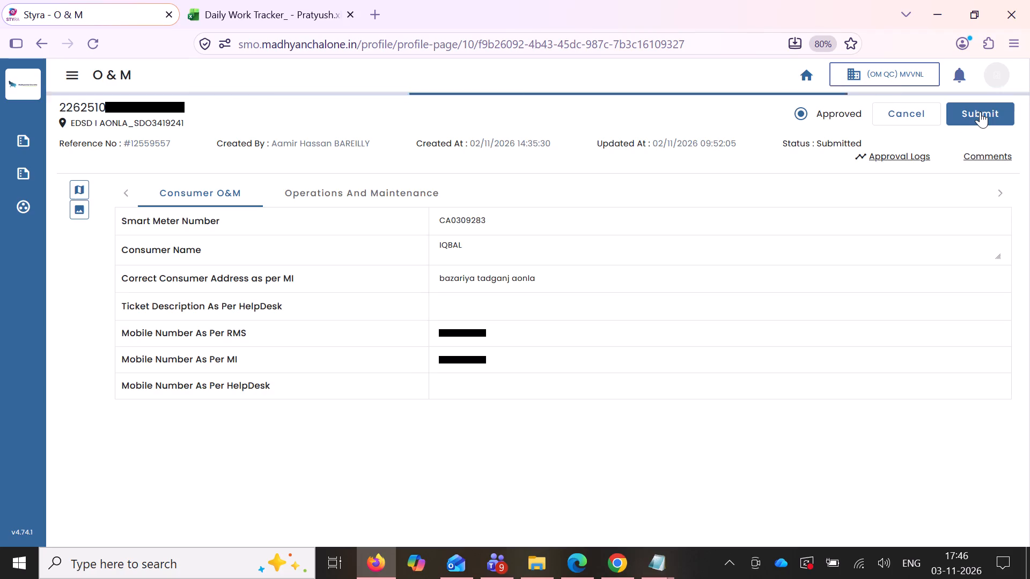
left_click(980, 112)
left_click(512, 283)
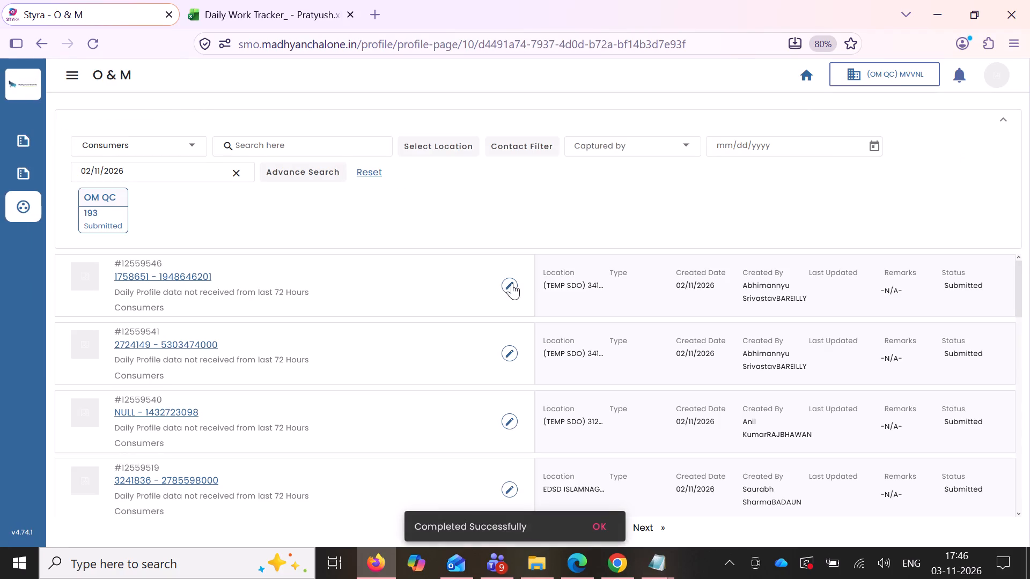
left_click(988, 112)
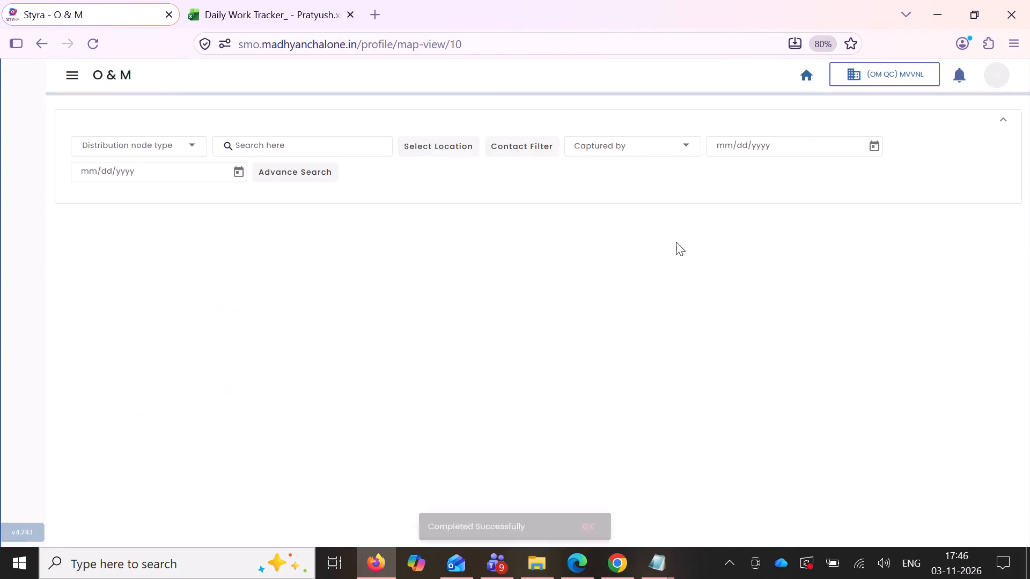
left_click(509, 285)
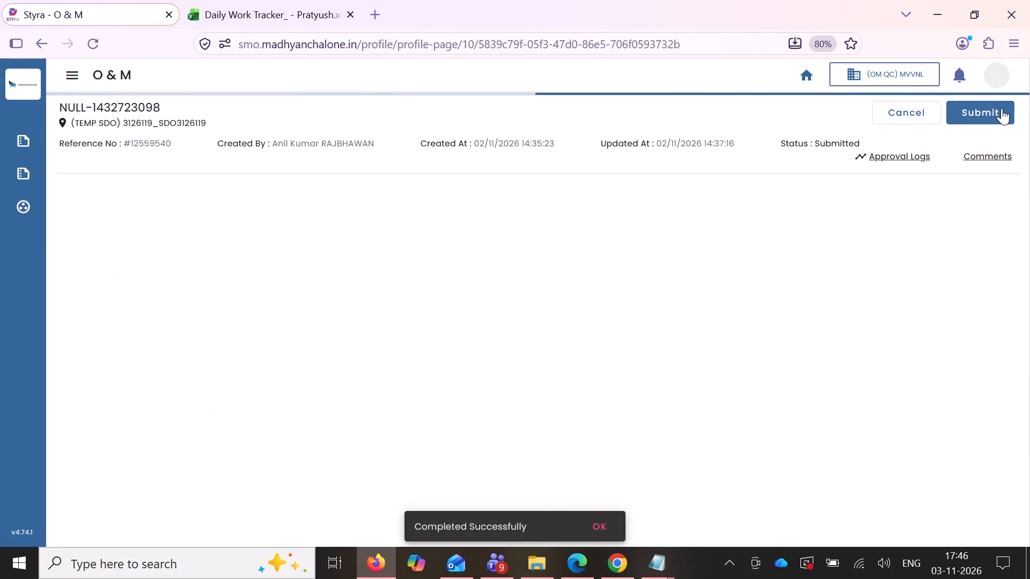
left_click(994, 112)
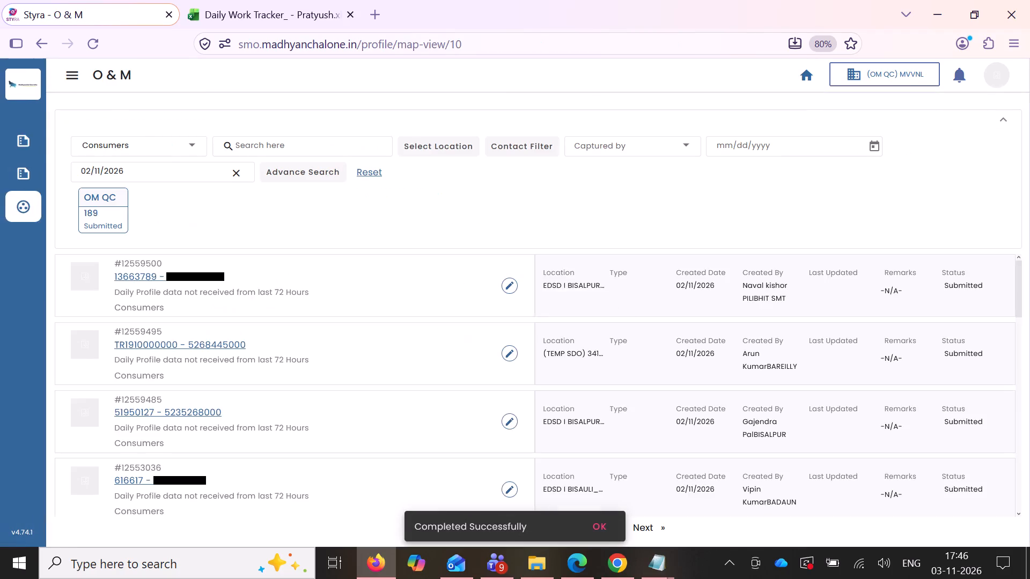
left_click(511, 287)
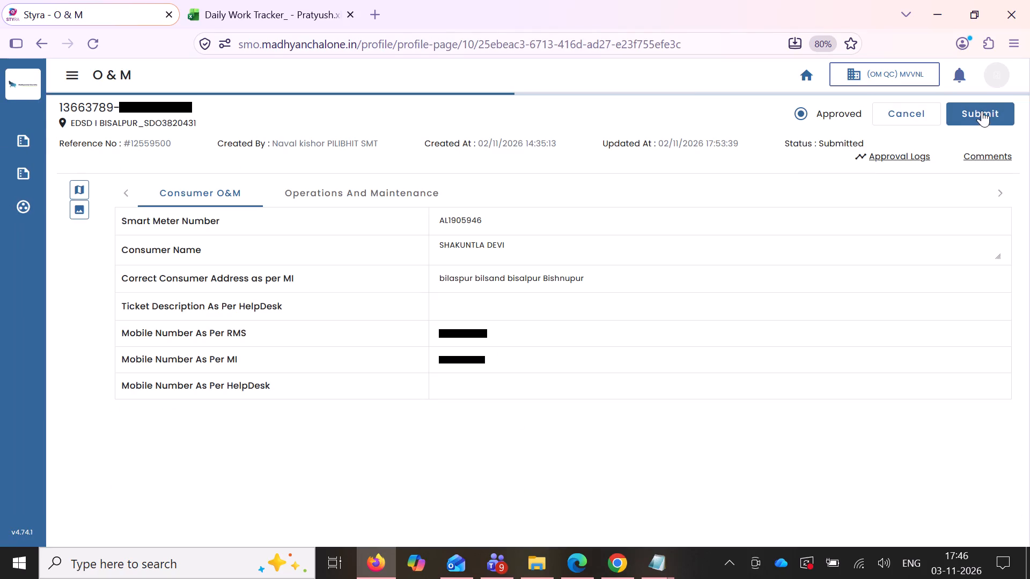
left_click(982, 110)
left_click(515, 286)
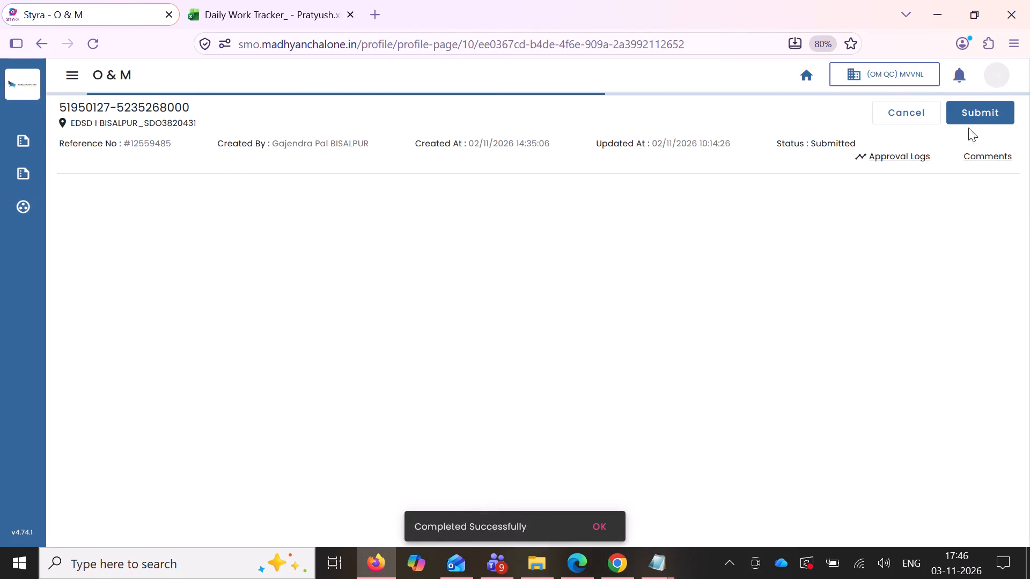
left_click(992, 109)
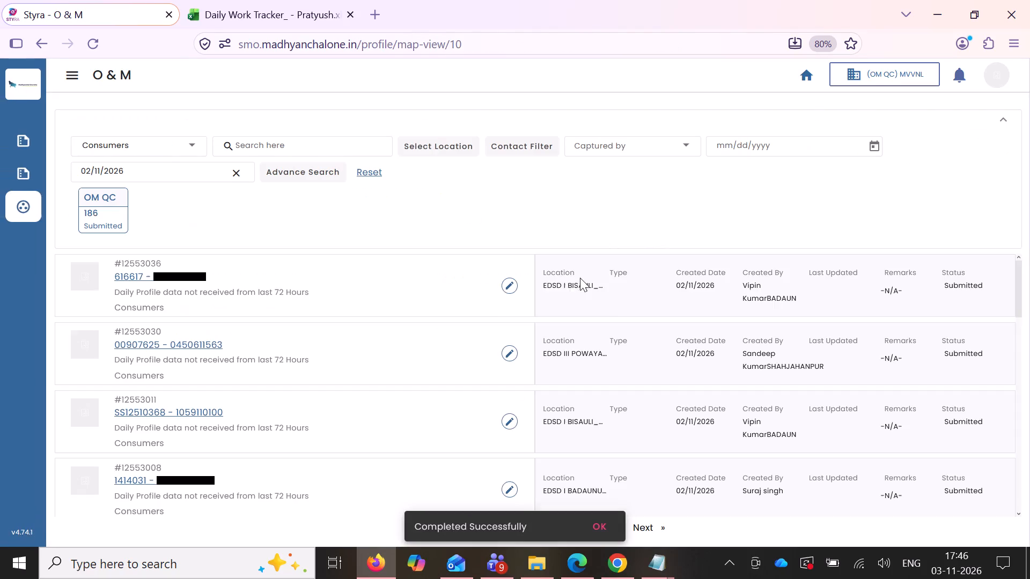
left_click(505, 290)
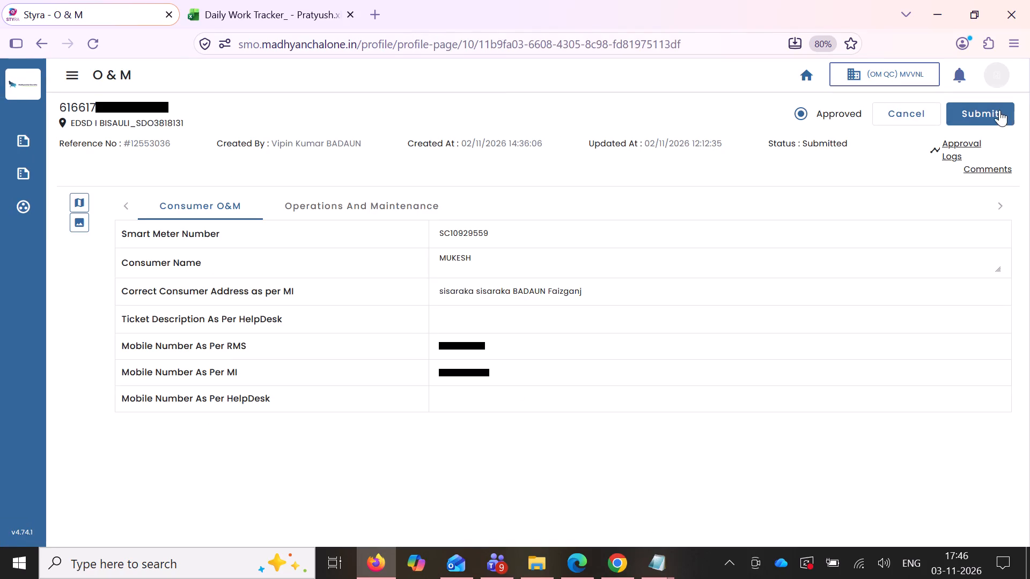
left_click(999, 110)
left_click(511, 284)
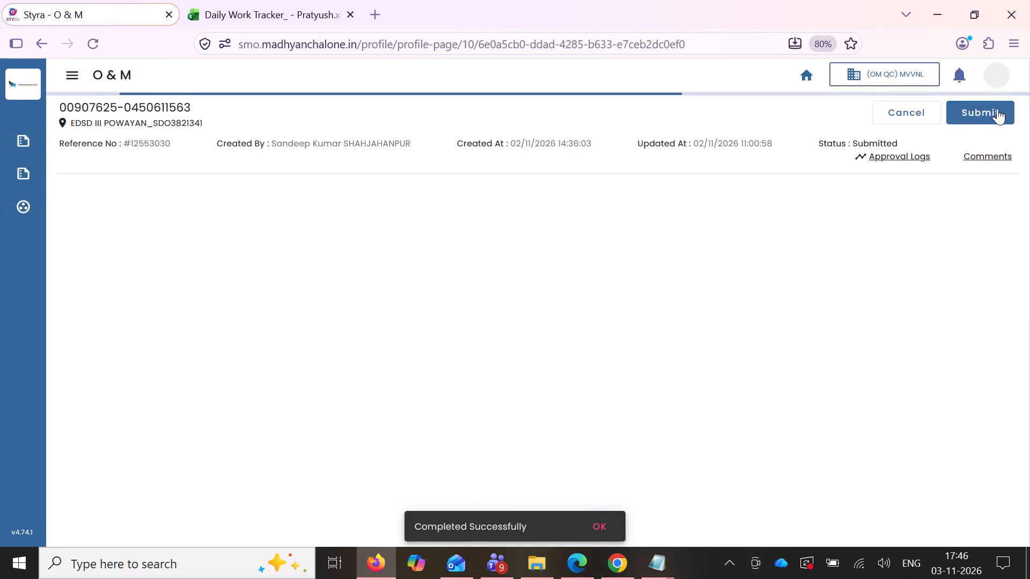
left_click(999, 108)
left_click(510, 286)
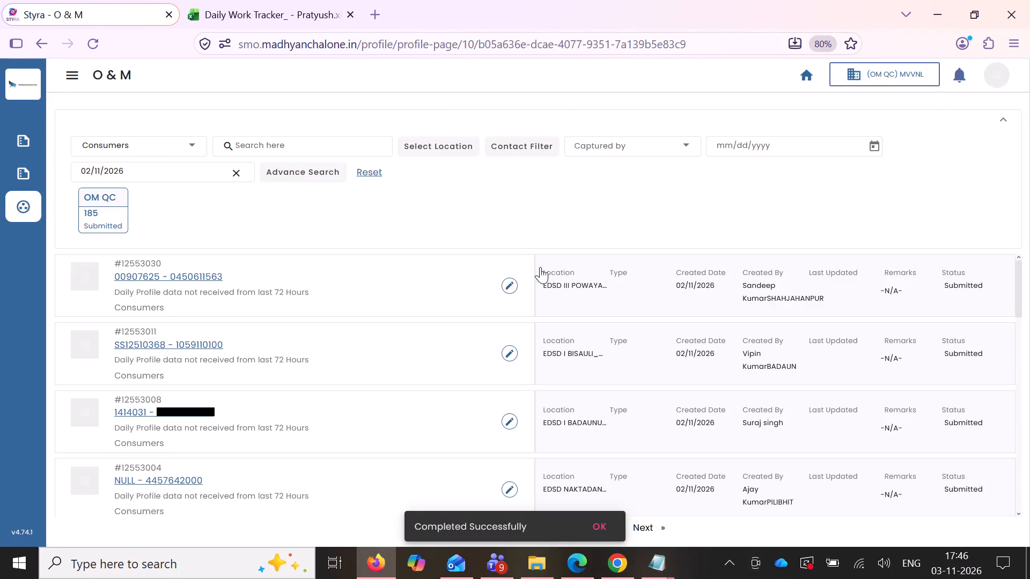
left_click(989, 110)
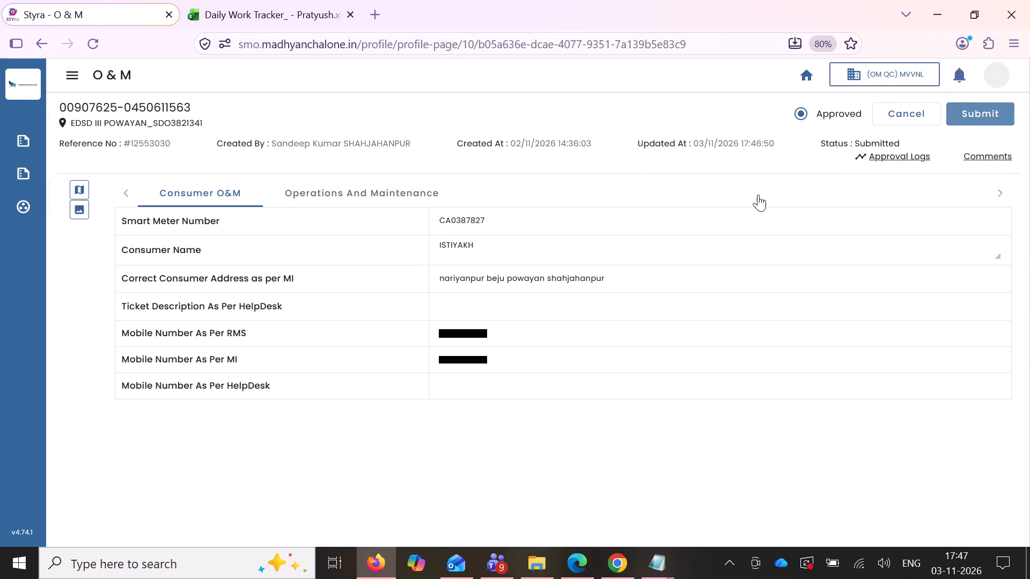
left_click(517, 279)
left_click(513, 285)
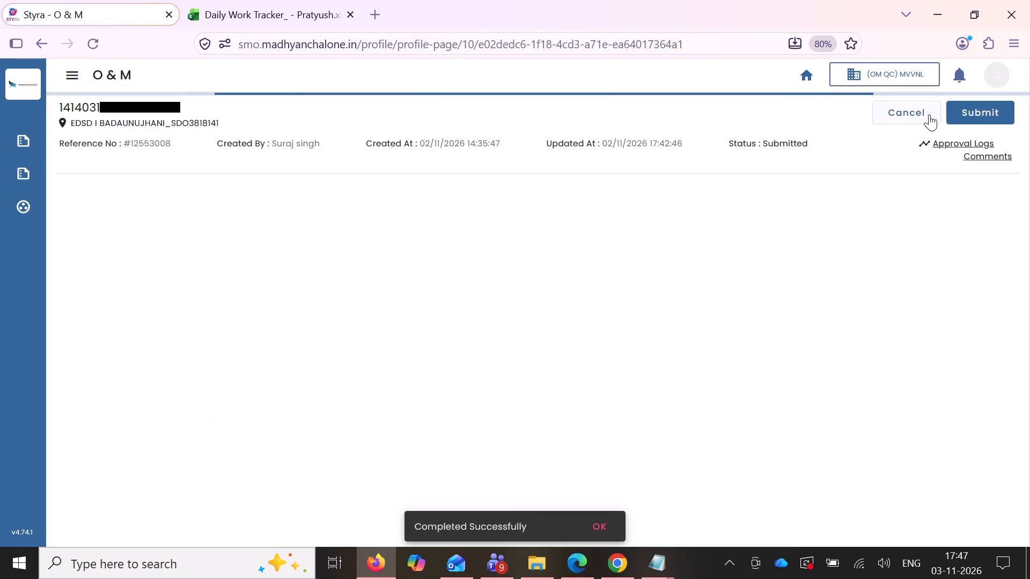
left_click(979, 112)
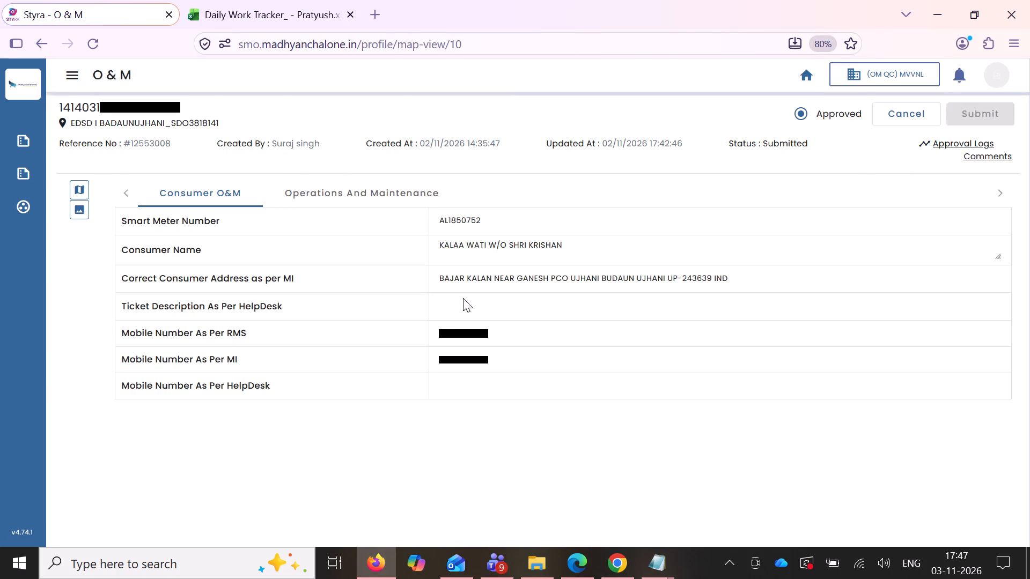
left_click(509, 281)
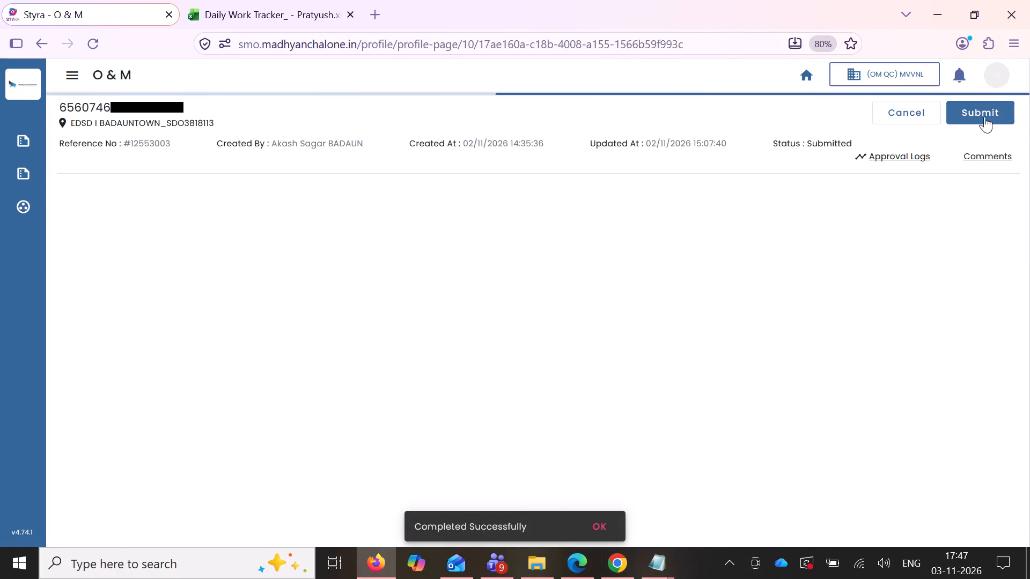
left_click(993, 111)
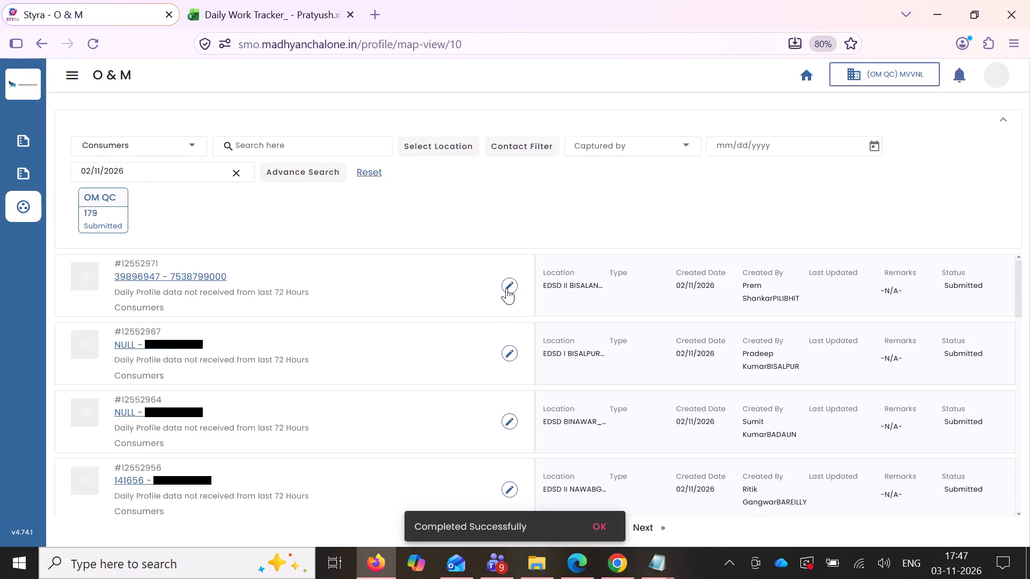
left_click(506, 288)
left_click(996, 106)
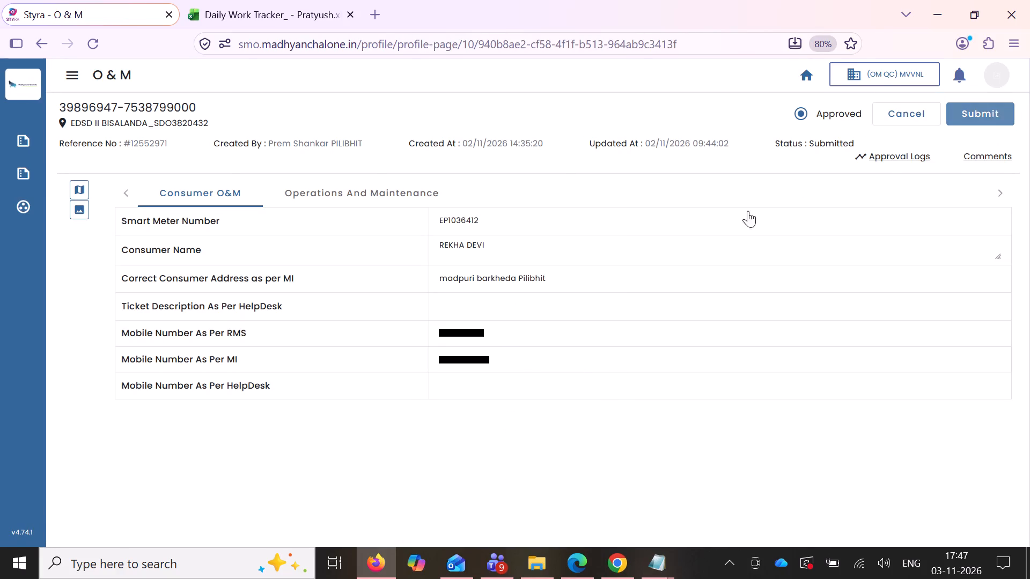
left_click(504, 287)
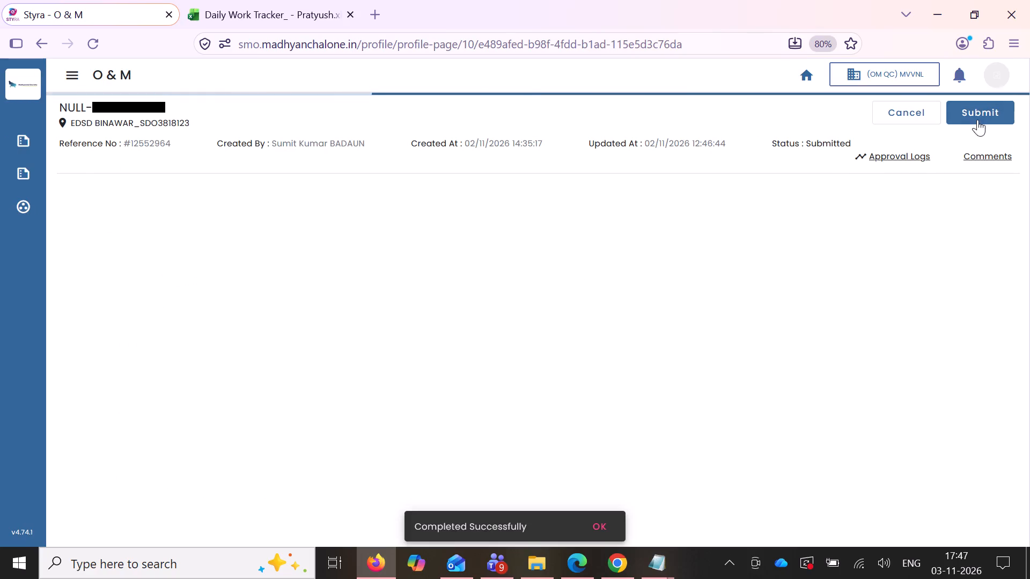
left_click(956, 114)
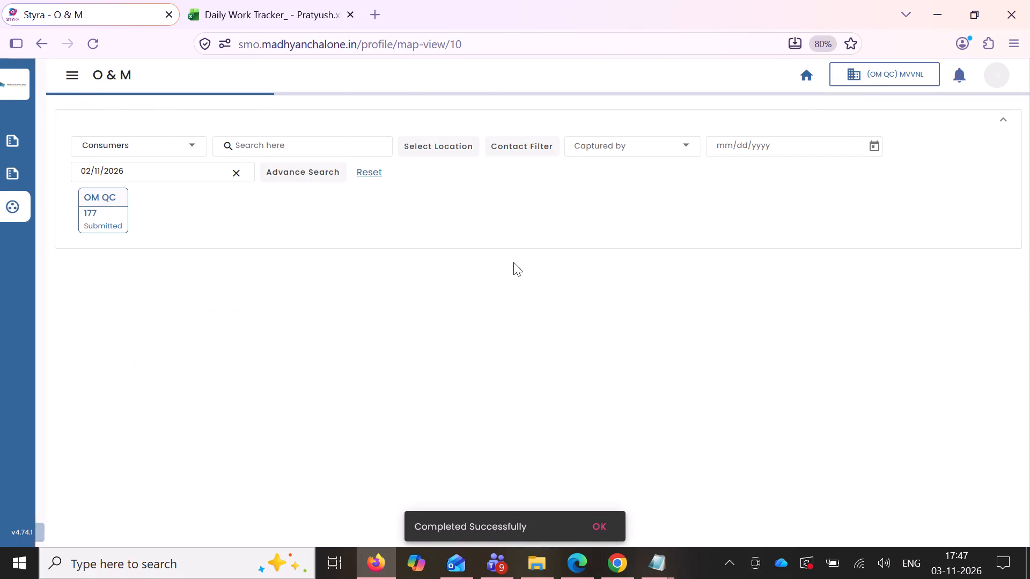
left_click(511, 286)
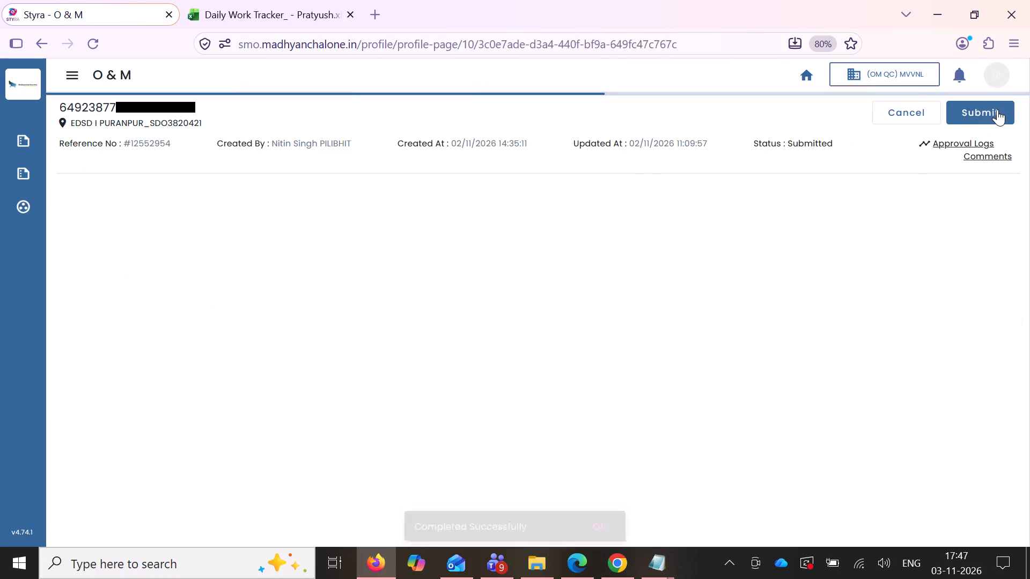
left_click(994, 111)
left_click(511, 286)
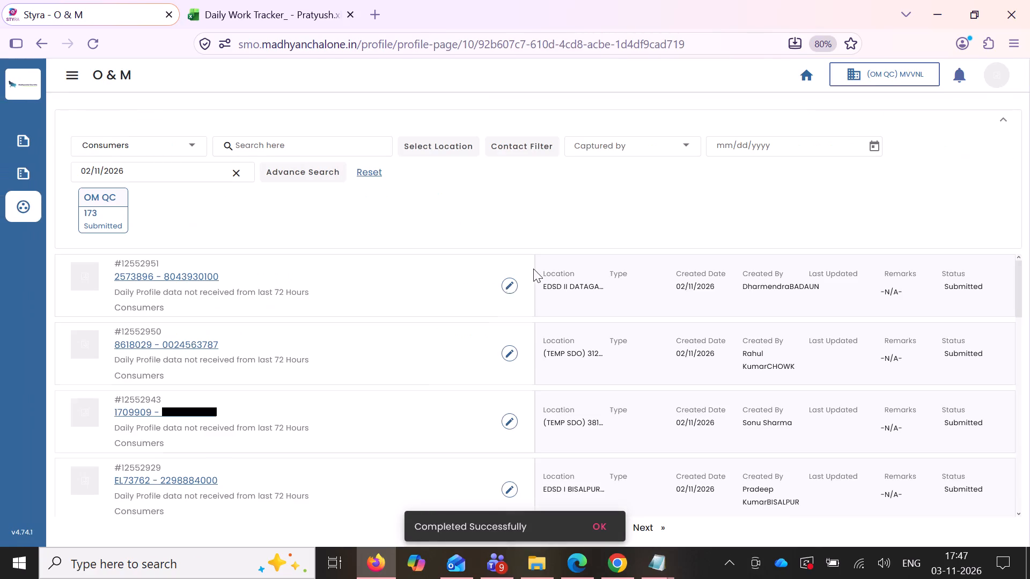
left_click(1000, 103)
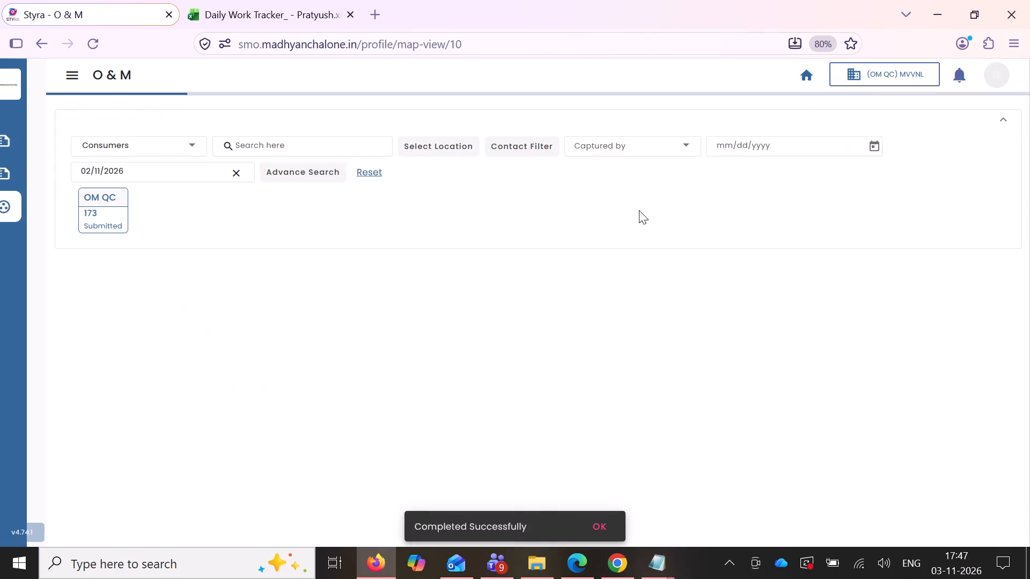
left_click(511, 282)
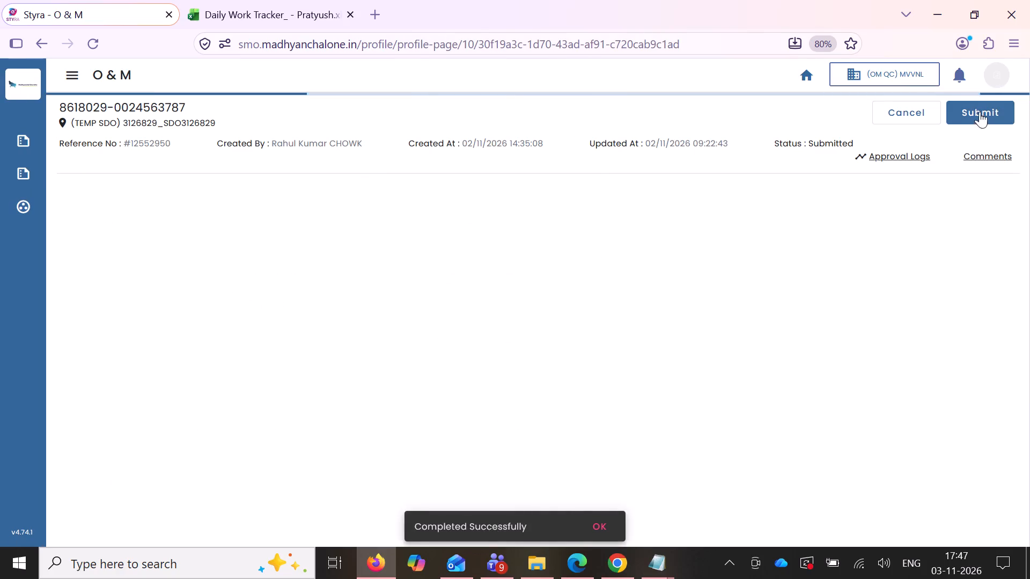
left_click(989, 111)
left_click(505, 285)
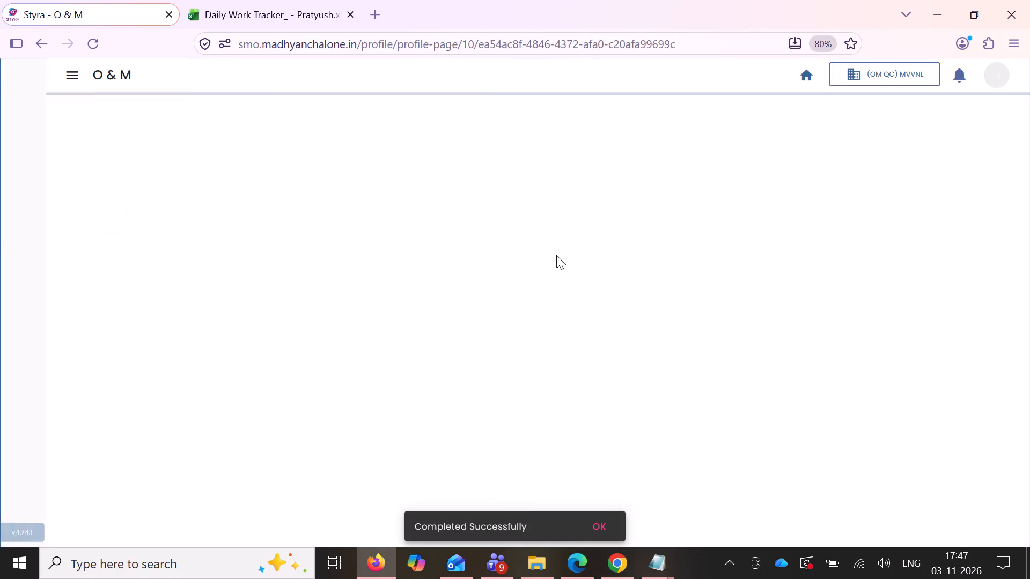
left_click(997, 109)
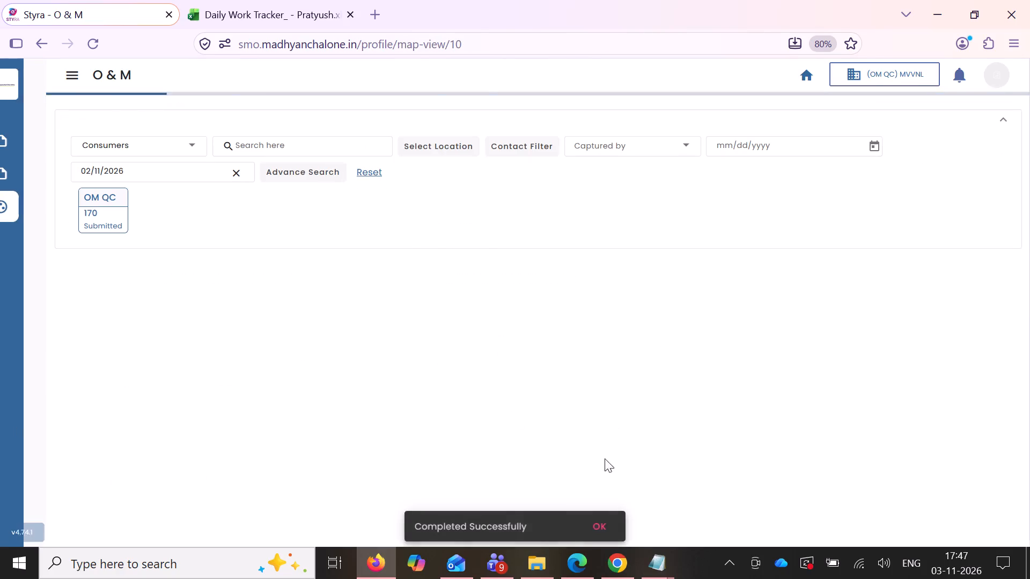
Switch to iDatum WFM in Chrome and look over the dashboard and CI Report.
left_click(582, 552)
left_click(627, 559)
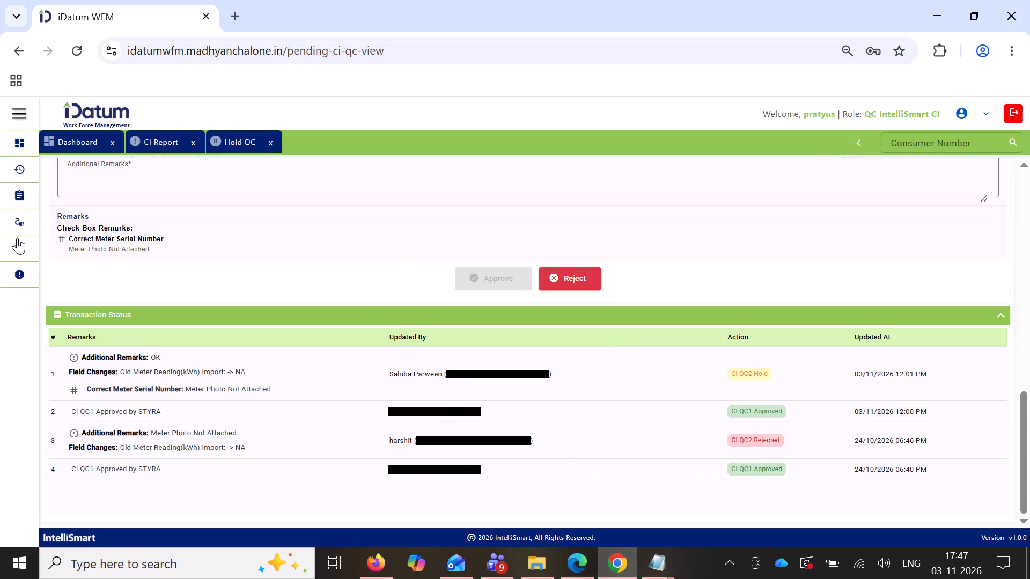
left_click(11, 193)
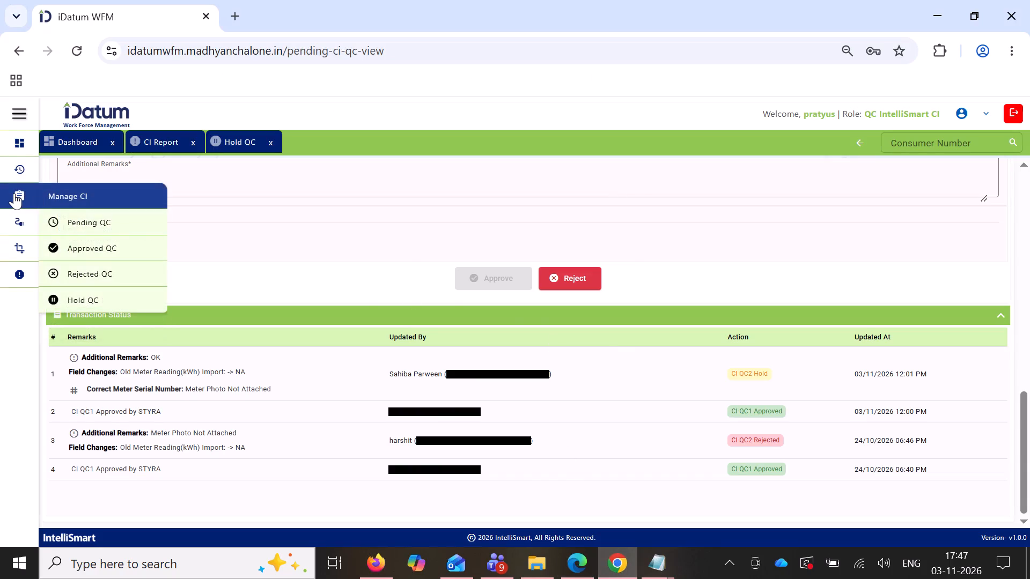
left_click(14, 193)
left_click(20, 170)
left_click(23, 148)
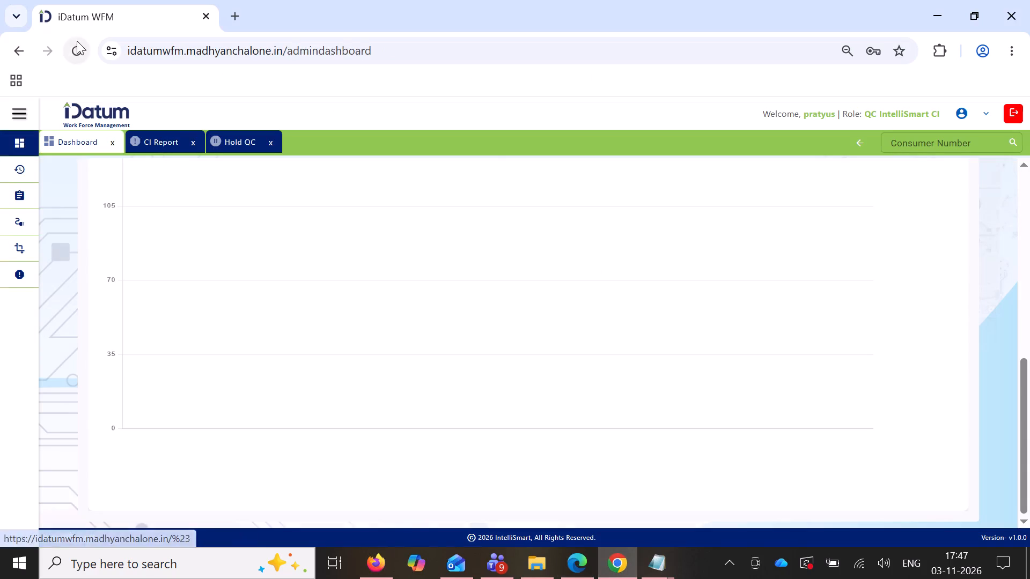
left_click(148, 146)
left_click(84, 147)
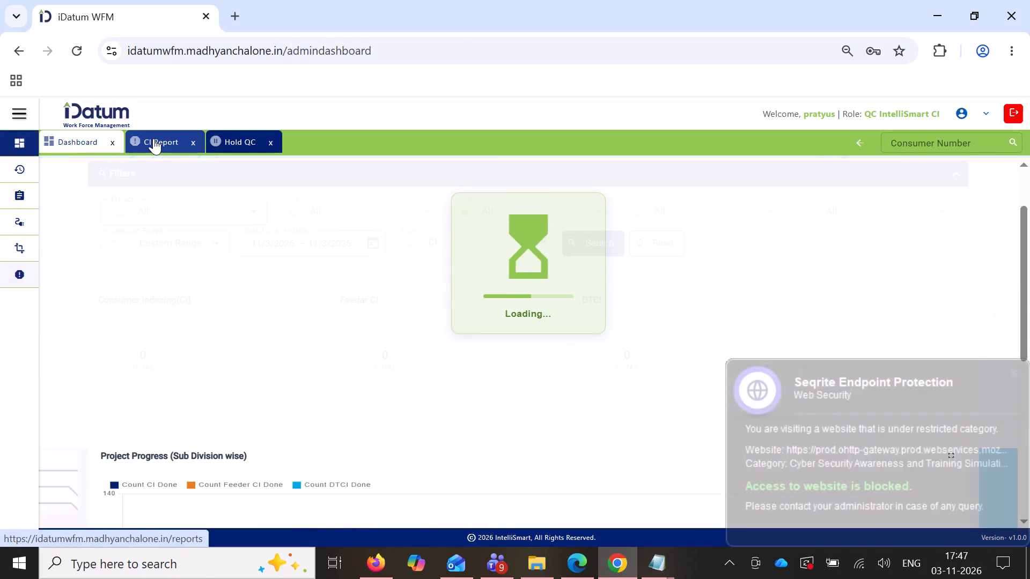
left_click(153, 138)
left_click(75, 139)
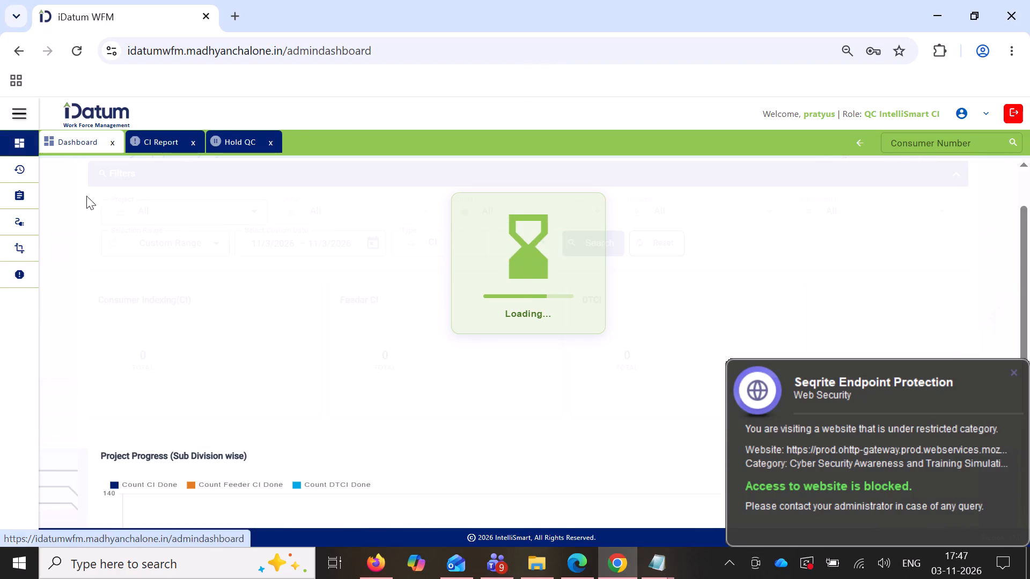
left_click(363, 569)
left_click(507, 294)
left_click(511, 286)
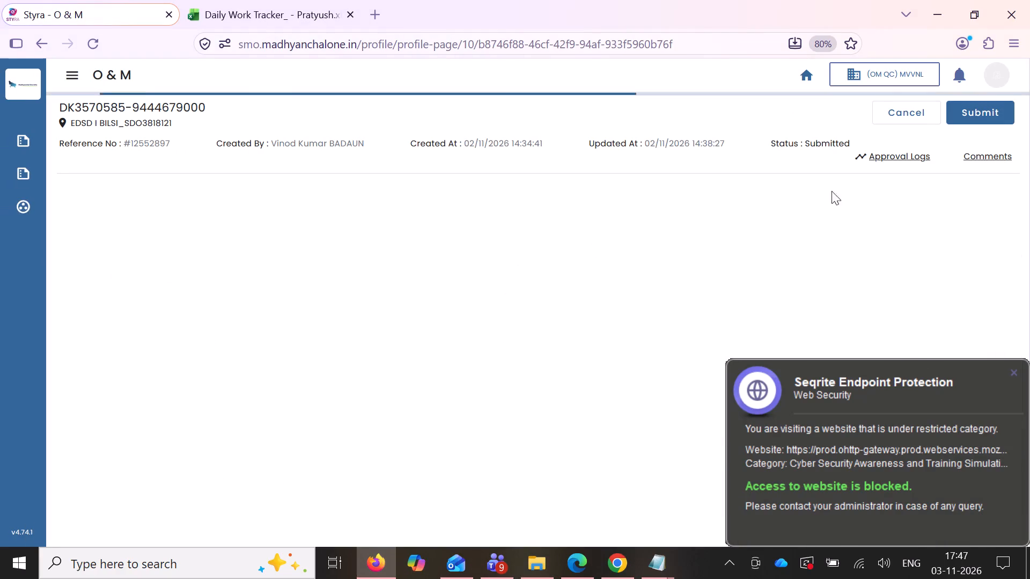
left_click(971, 110)
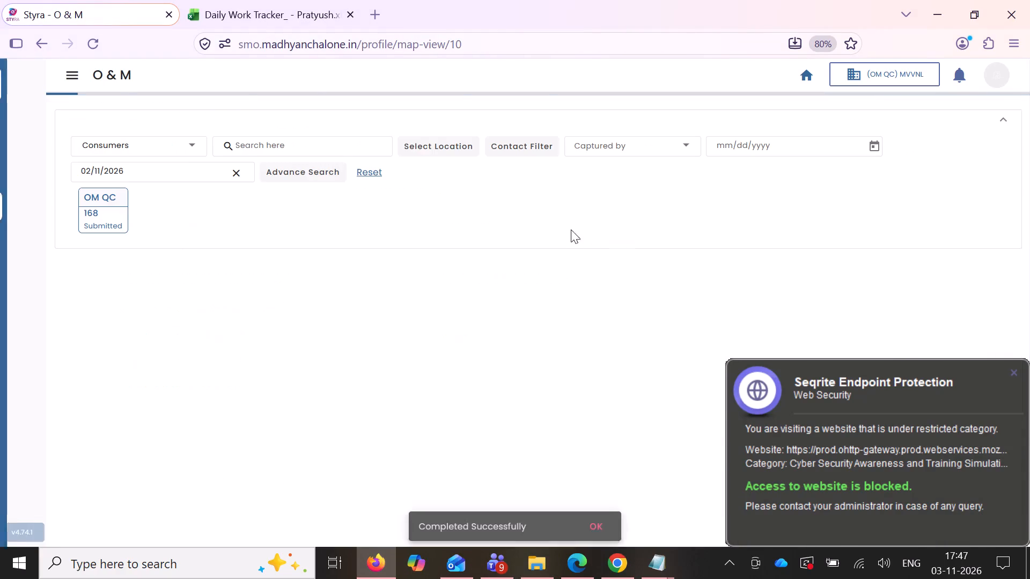
left_click(514, 284)
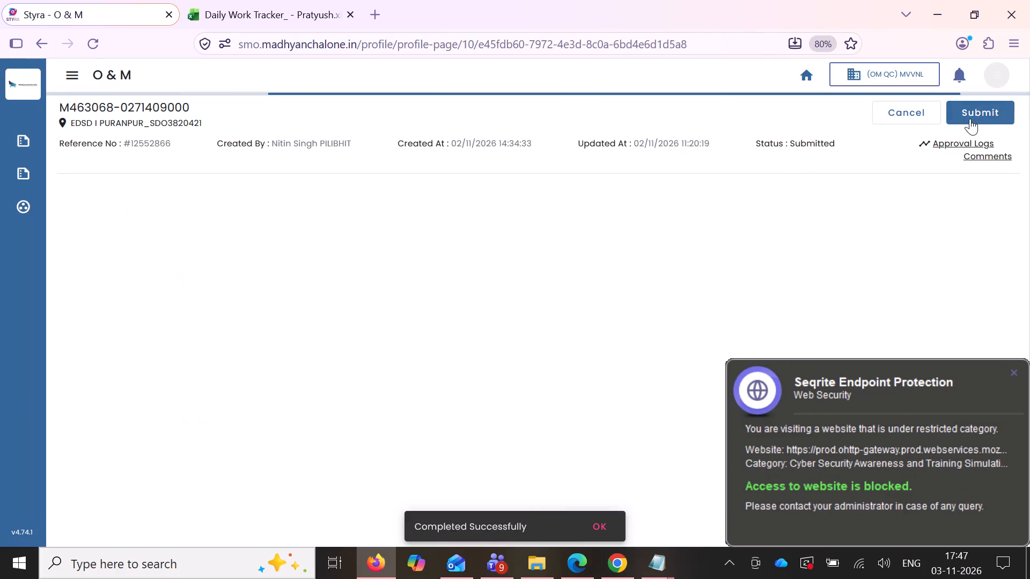
left_click(983, 109)
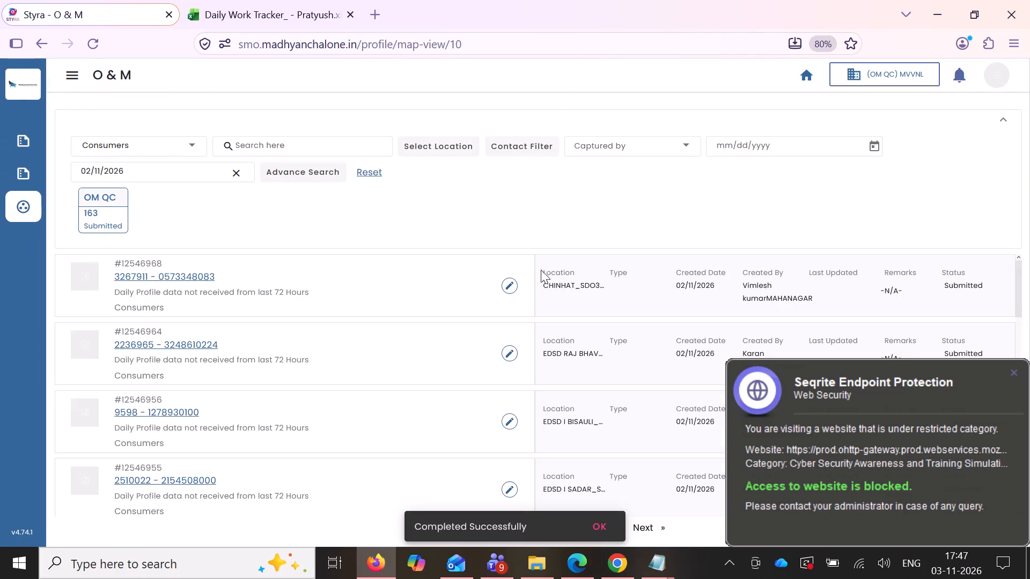
left_click(513, 284)
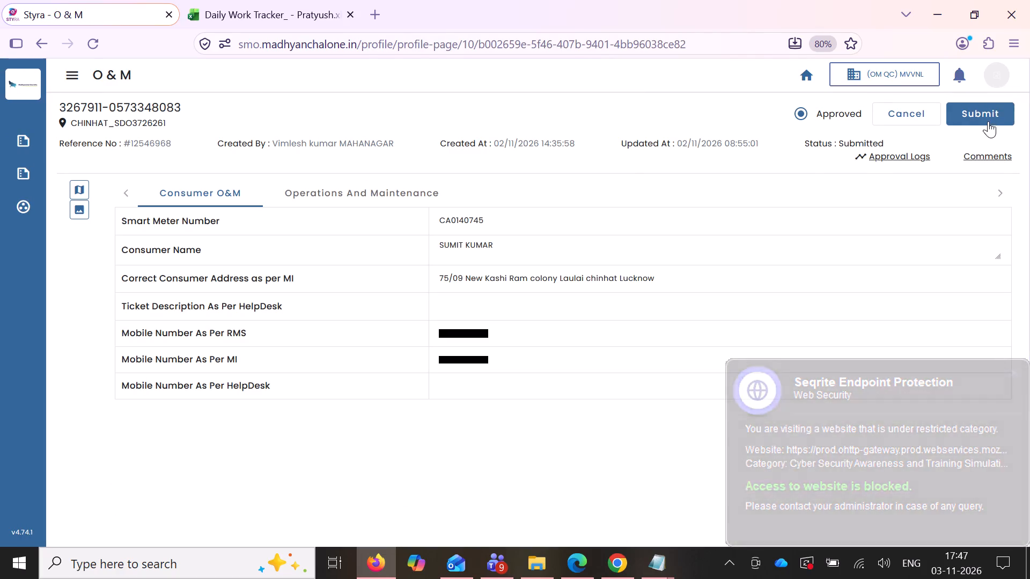
left_click(984, 117)
left_click(516, 285)
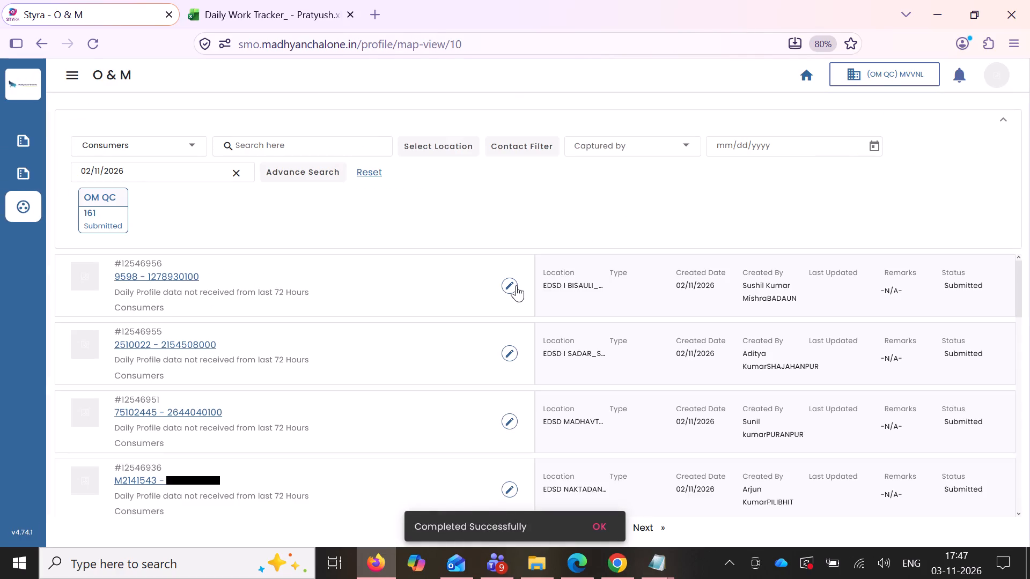
left_click(1003, 112)
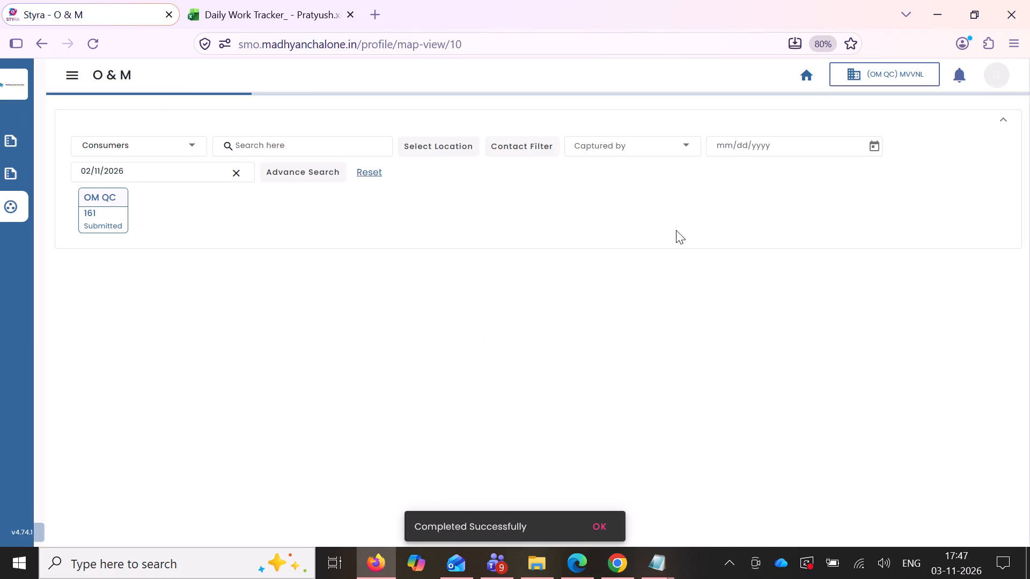
left_click(511, 279)
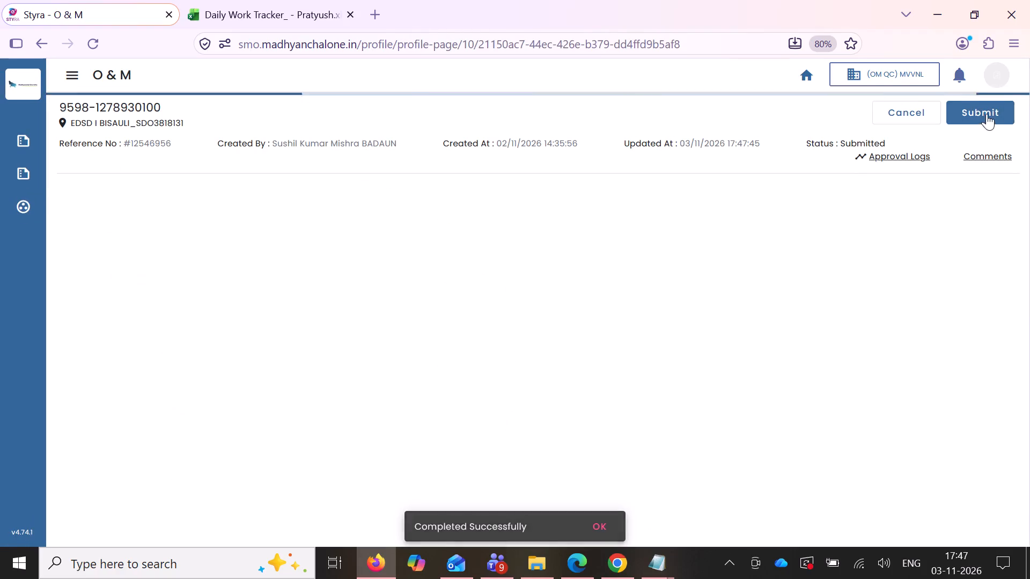
left_click(988, 110)
left_click(510, 279)
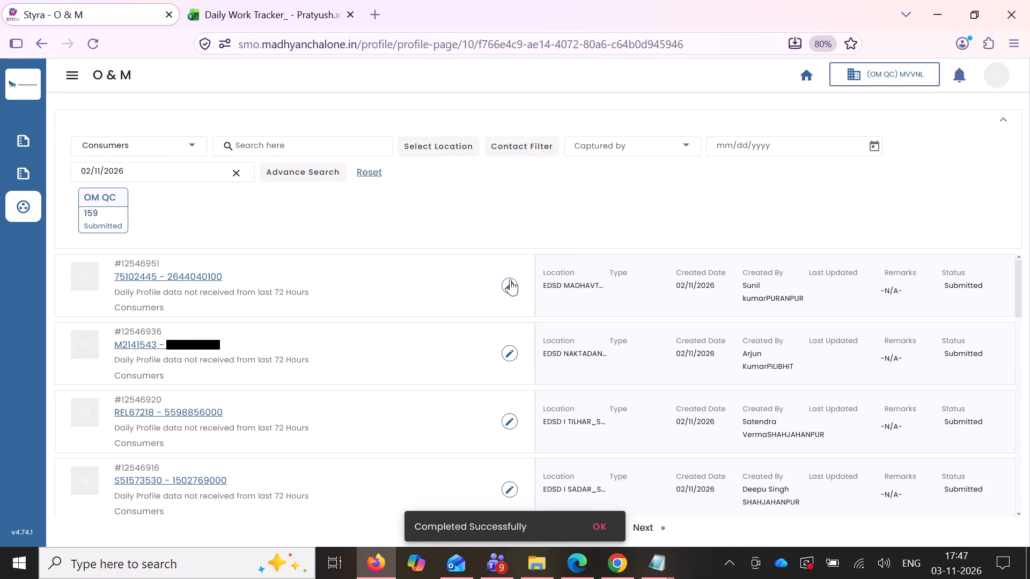
left_click(981, 107)
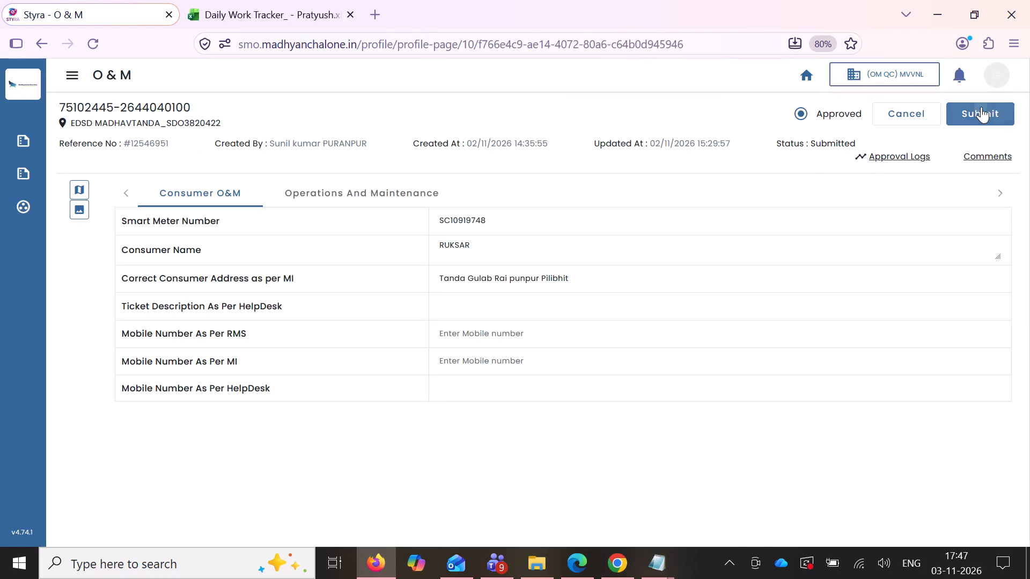
left_click(508, 290)
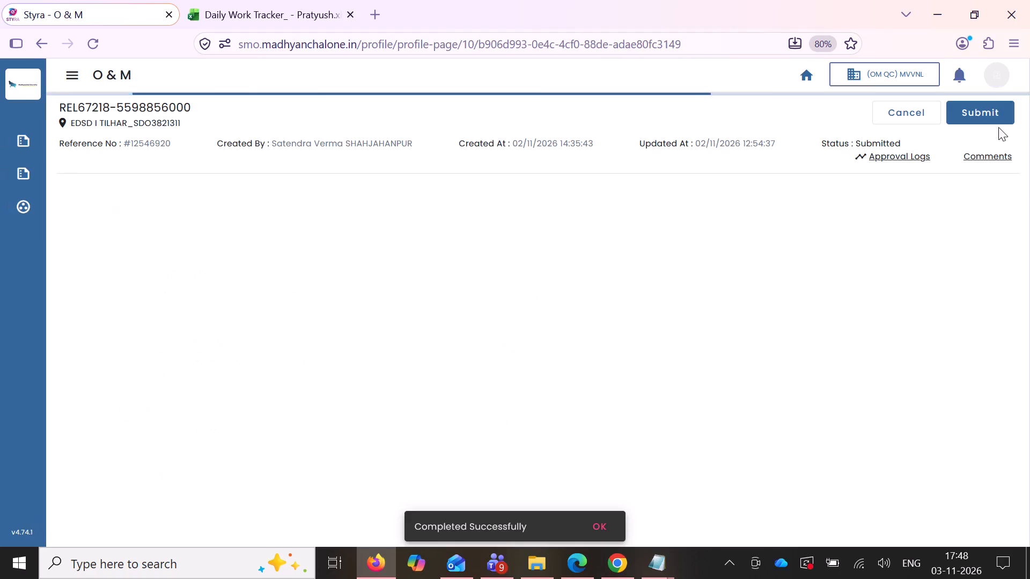
left_click(997, 116)
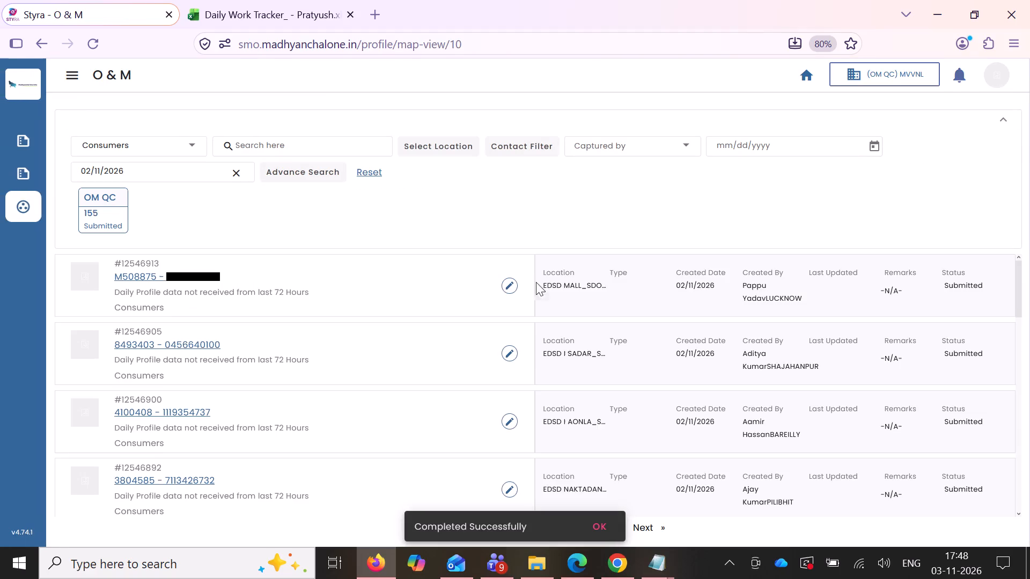
left_click(508, 282)
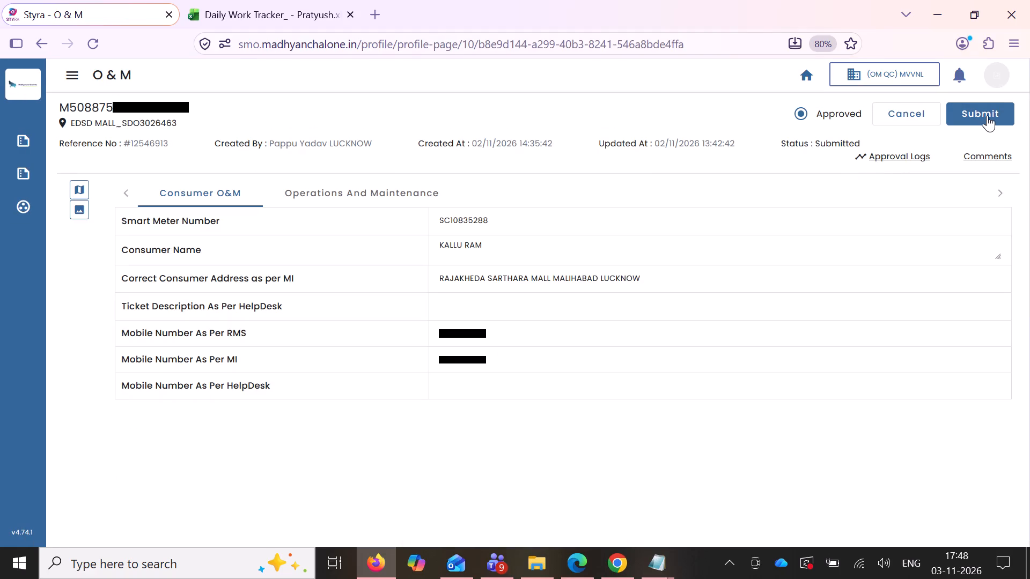
left_click(989, 114)
left_click(501, 285)
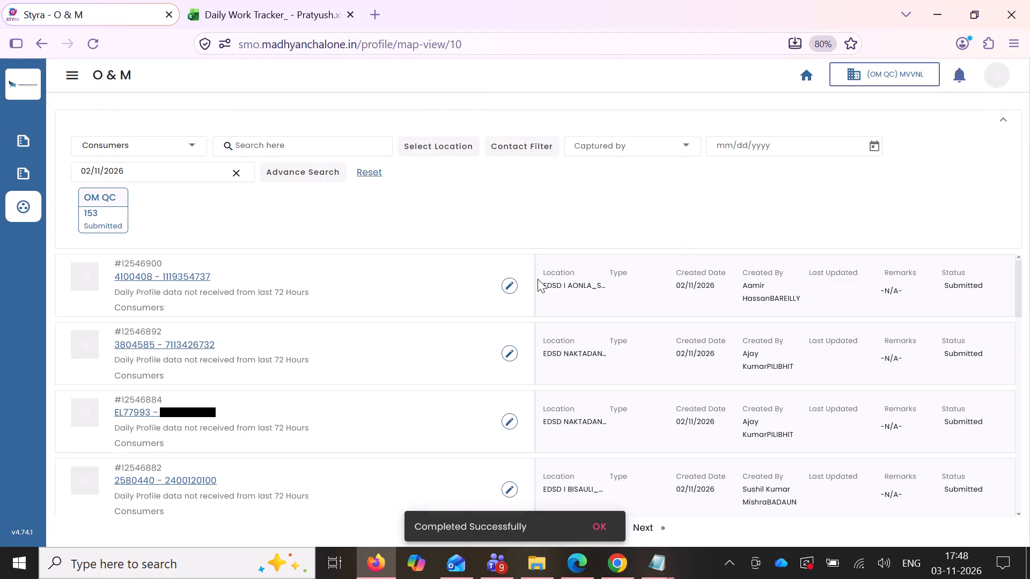
left_click(513, 285)
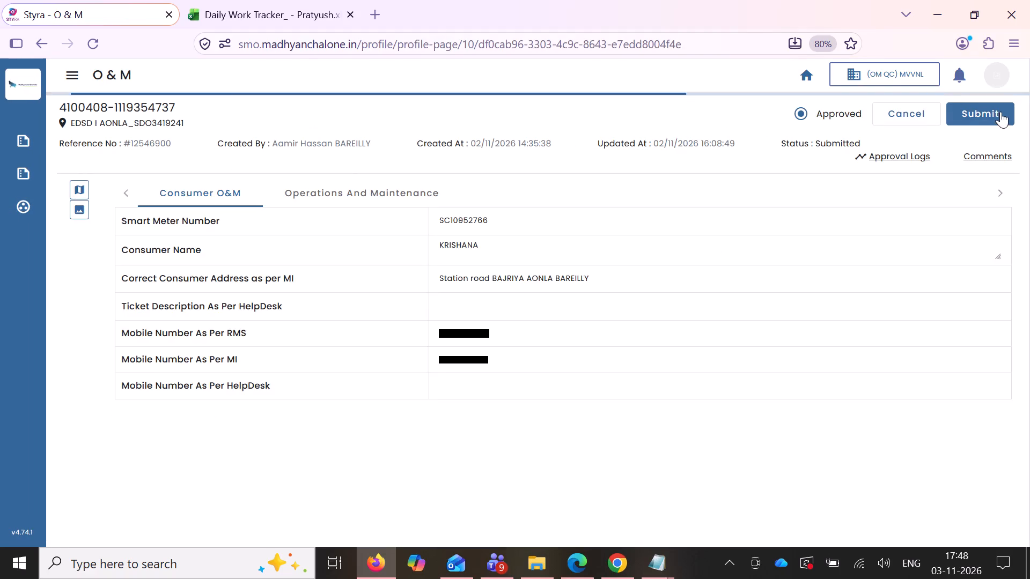
left_click(1000, 112)
left_click(512, 283)
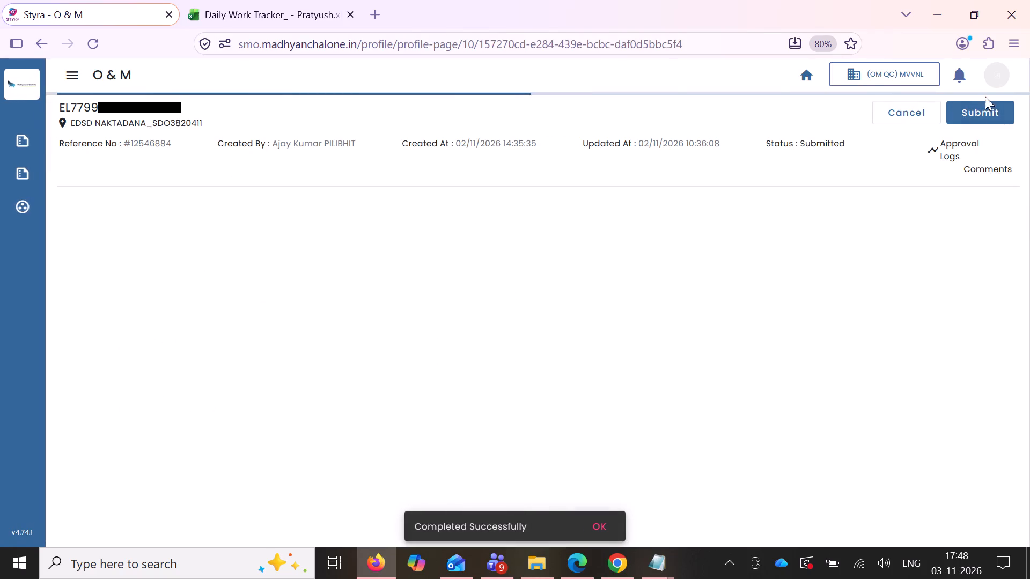
left_click(992, 110)
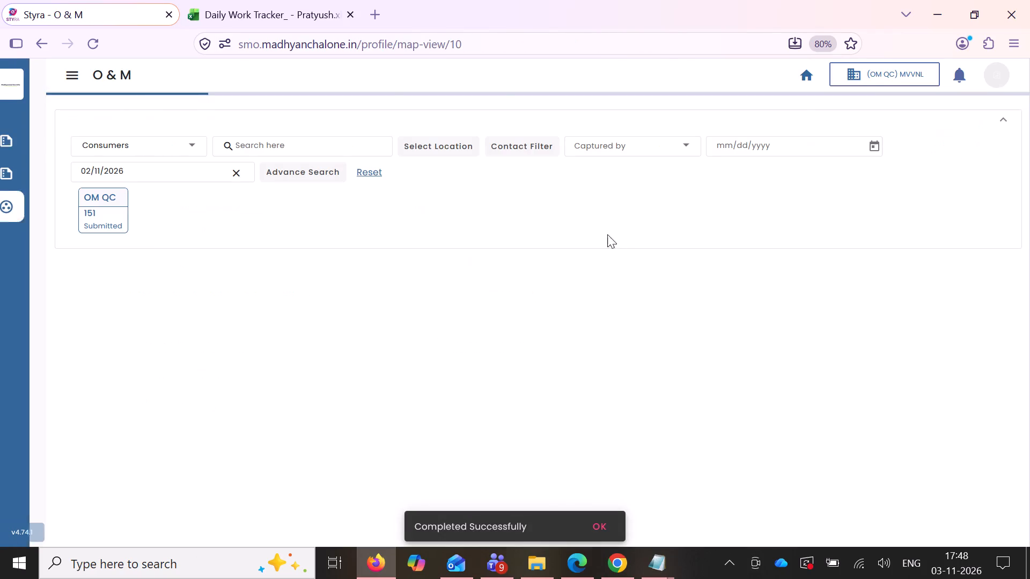
left_click(511, 284)
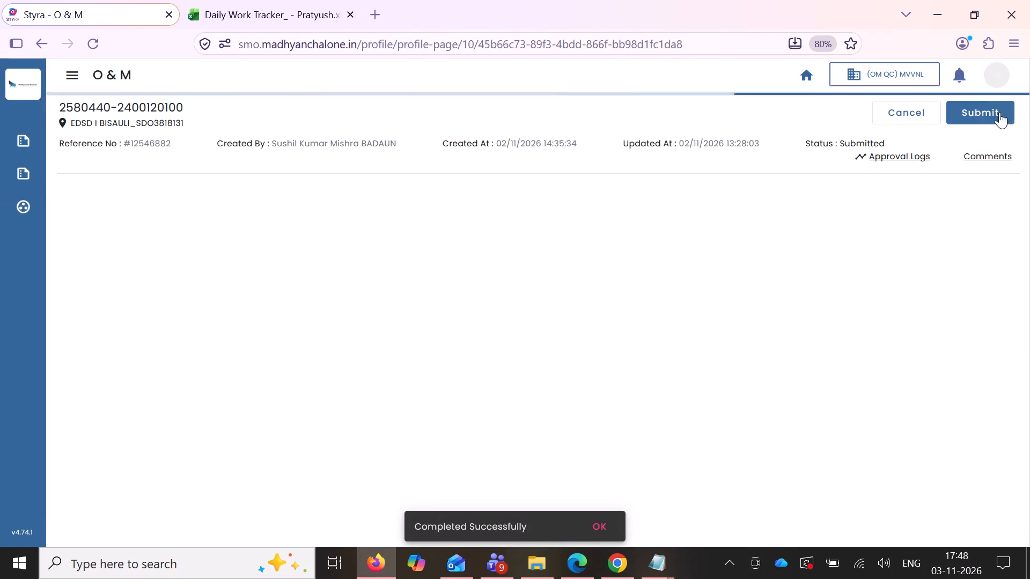
left_click(990, 110)
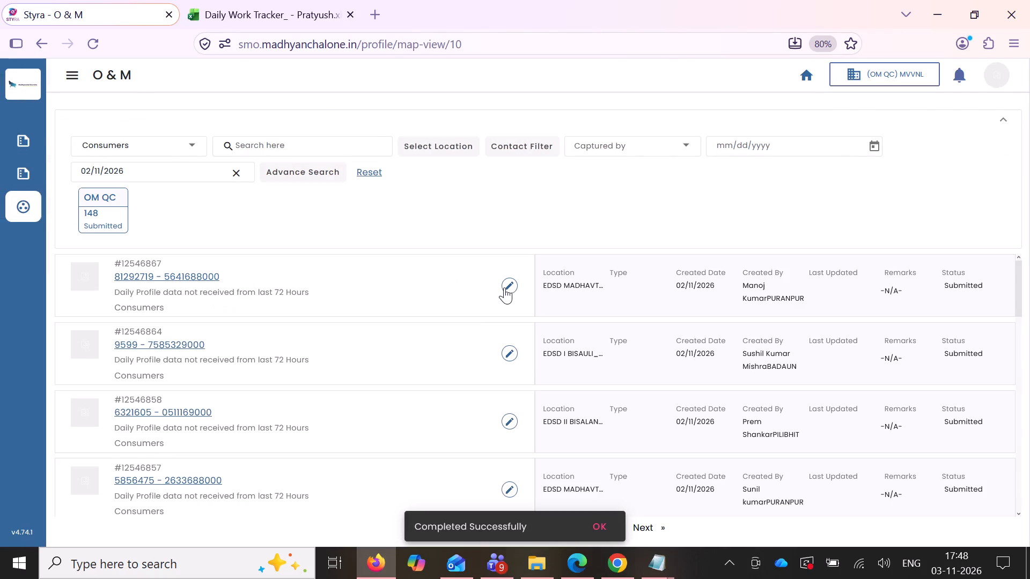
left_click(504, 285)
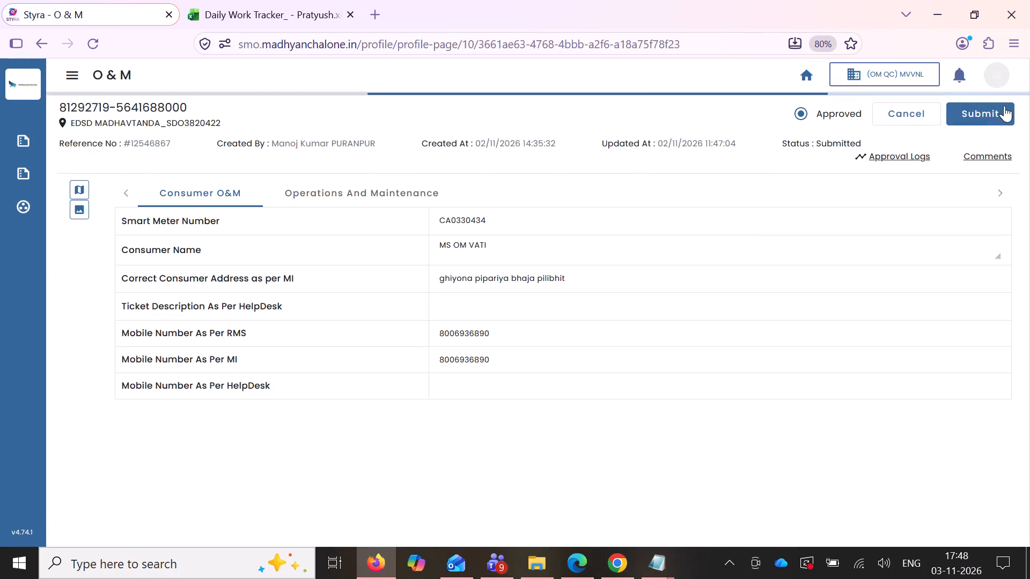
left_click(999, 109)
left_click(512, 289)
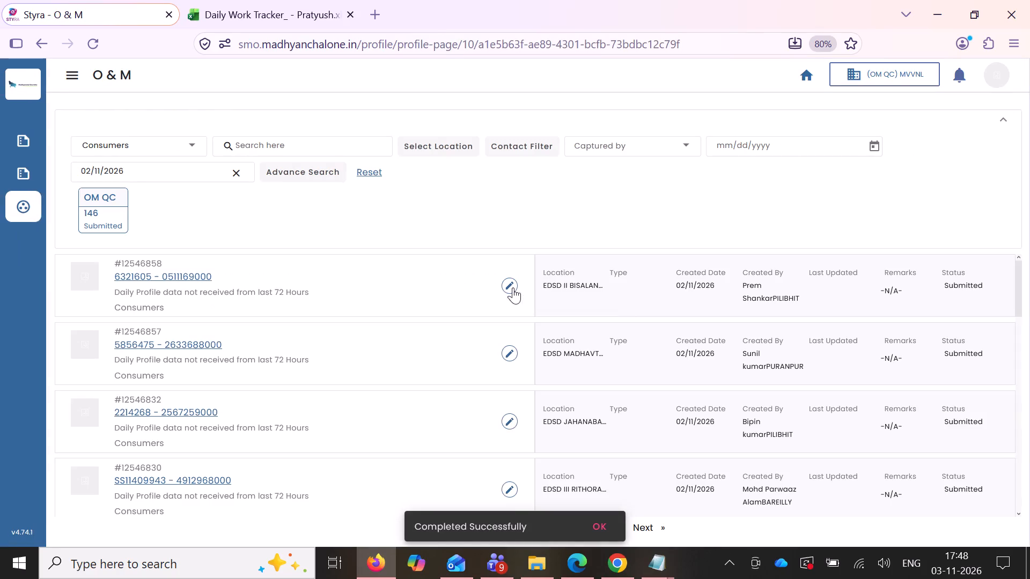
left_click(984, 114)
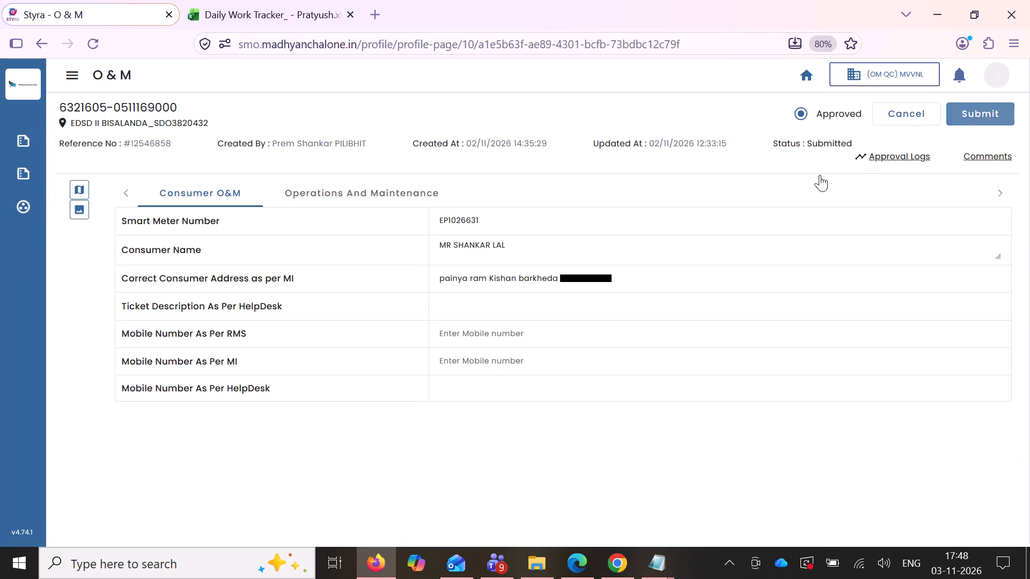
left_click(513, 288)
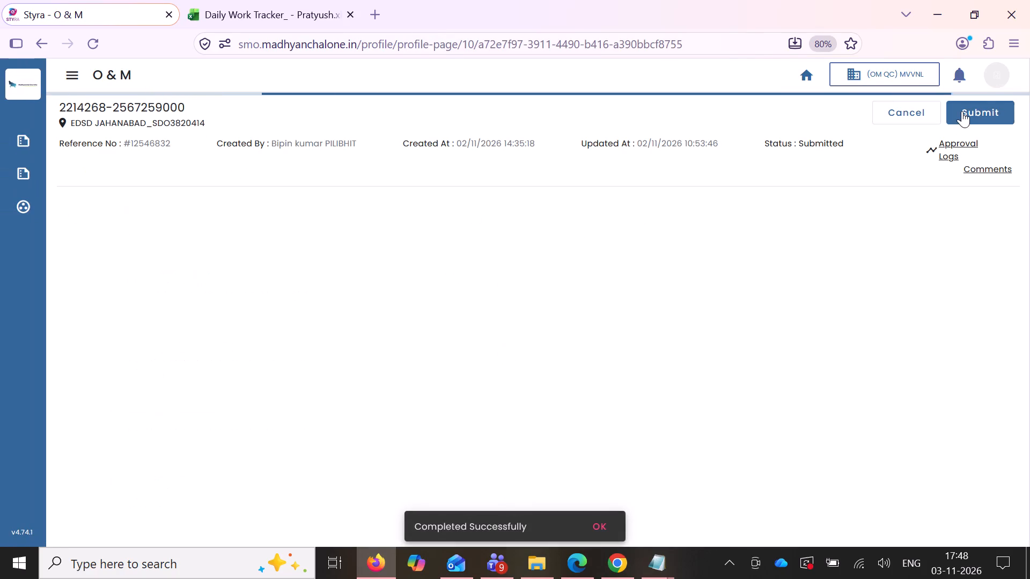
left_click(979, 108)
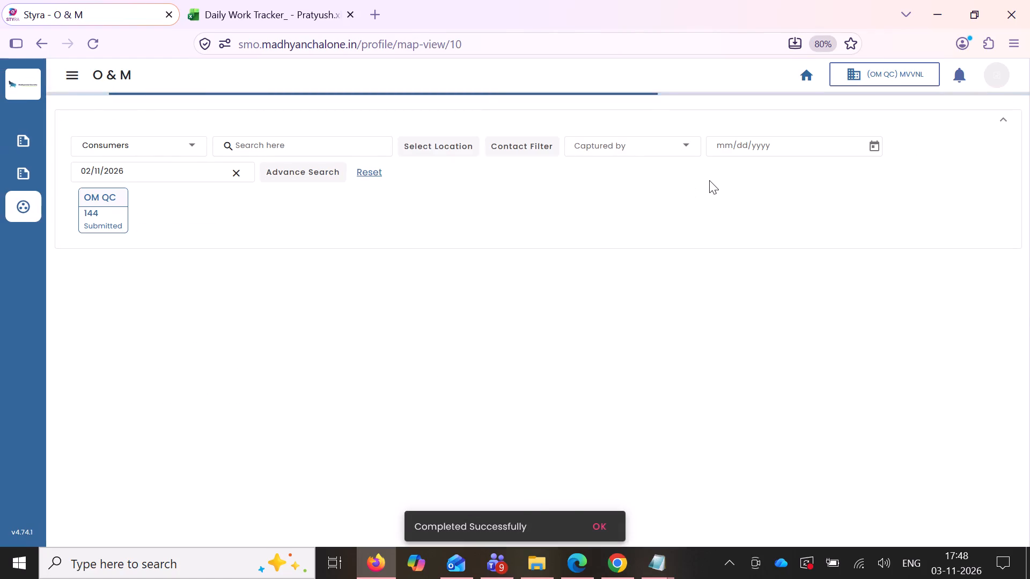
left_click(510, 278)
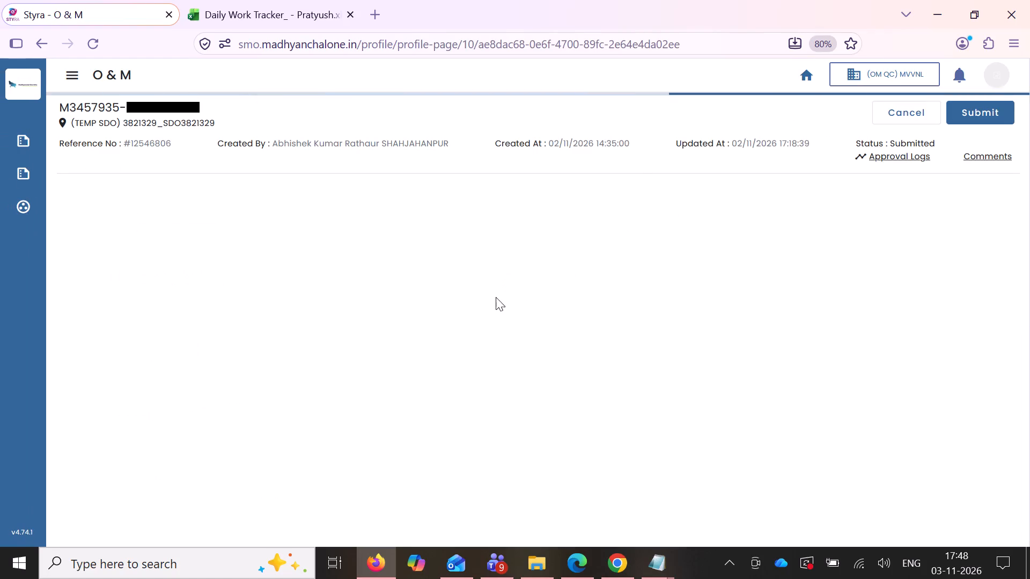
left_click(991, 106)
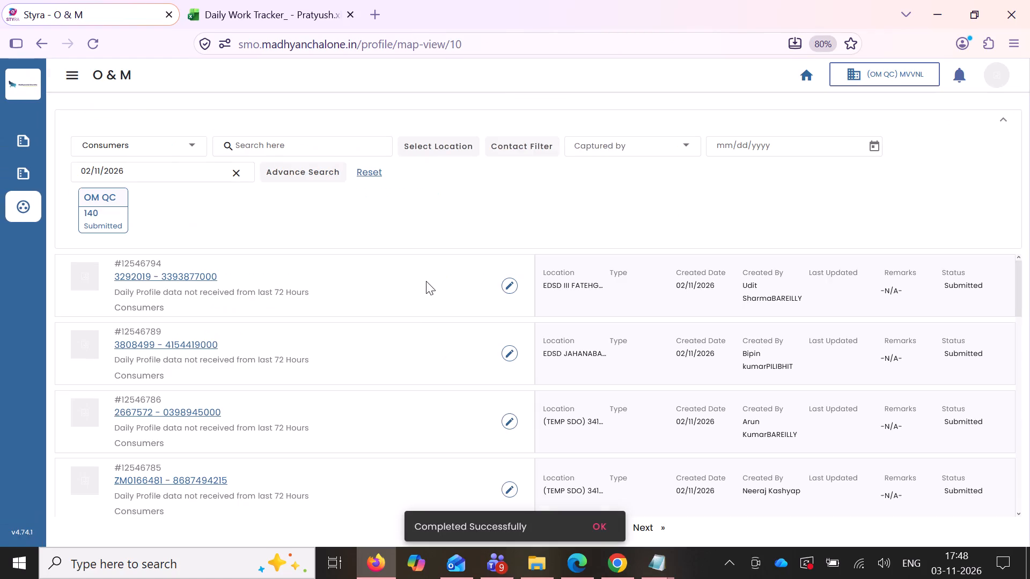
left_click(505, 280)
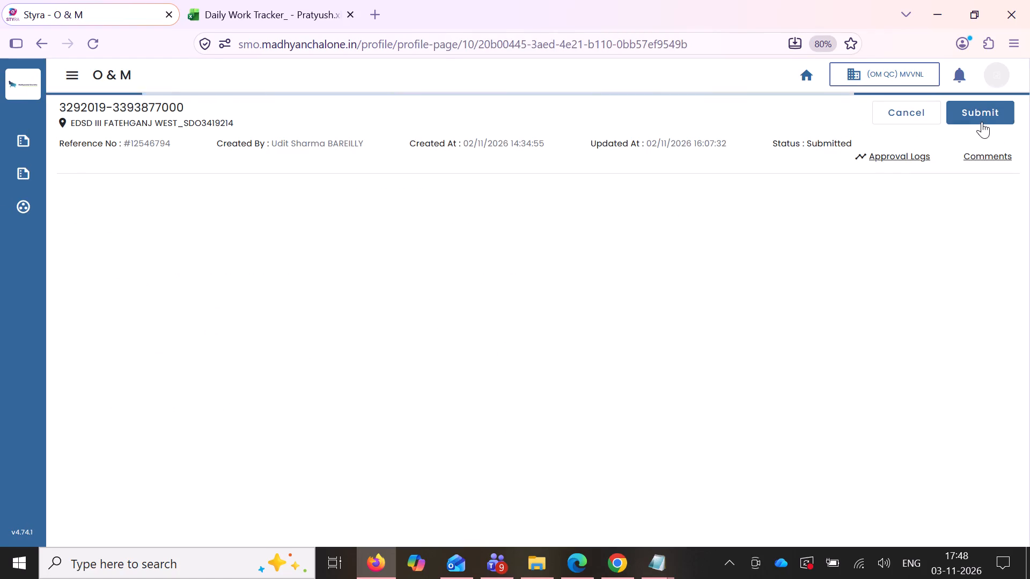
left_click(985, 109)
left_click(416, 205)
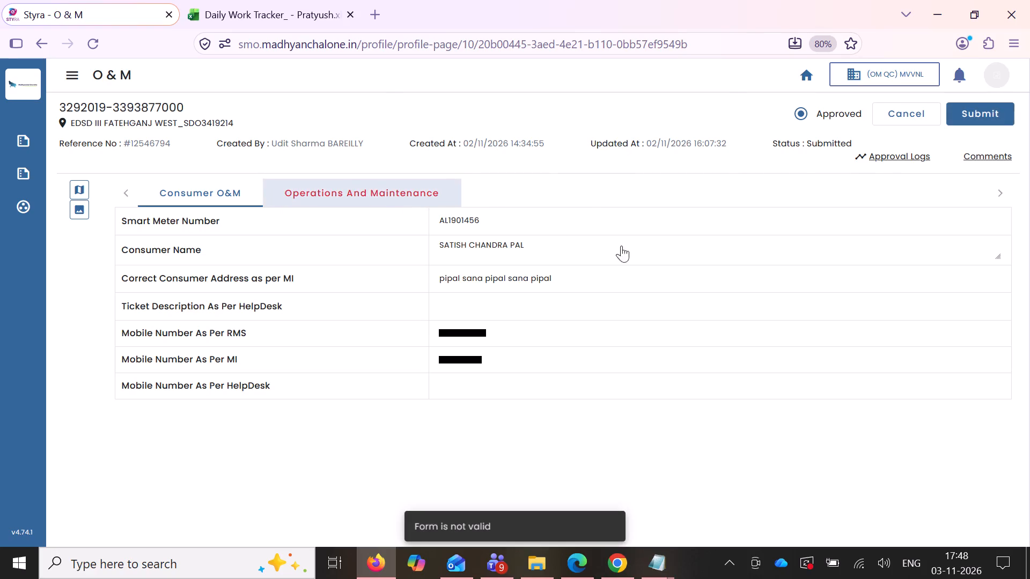
scroll(676, 267, "down", 14)
scroll(671, 280, "up", 5)
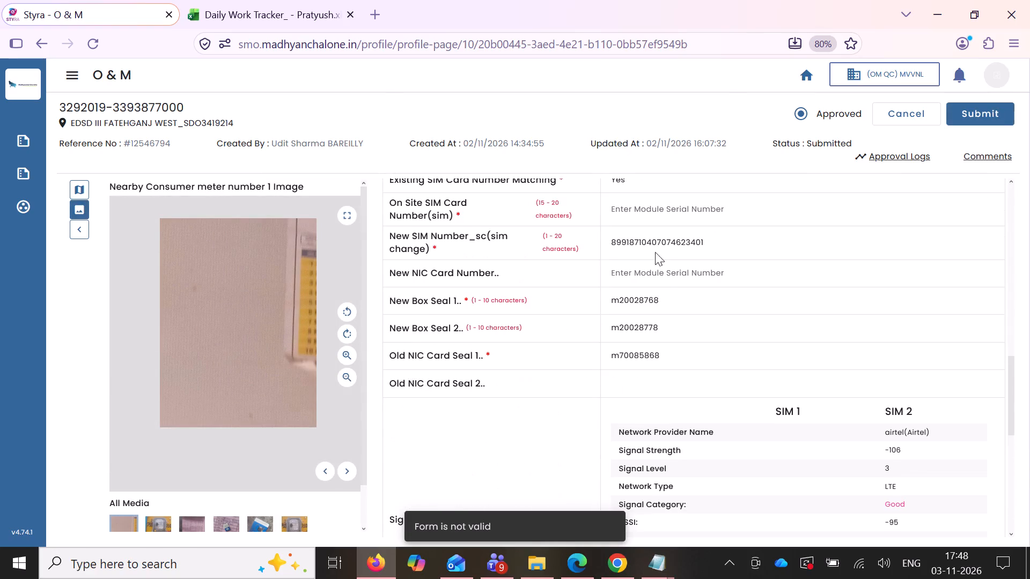
scroll(670, 232, "up", 2)
left_click(629, 306)
key("0")
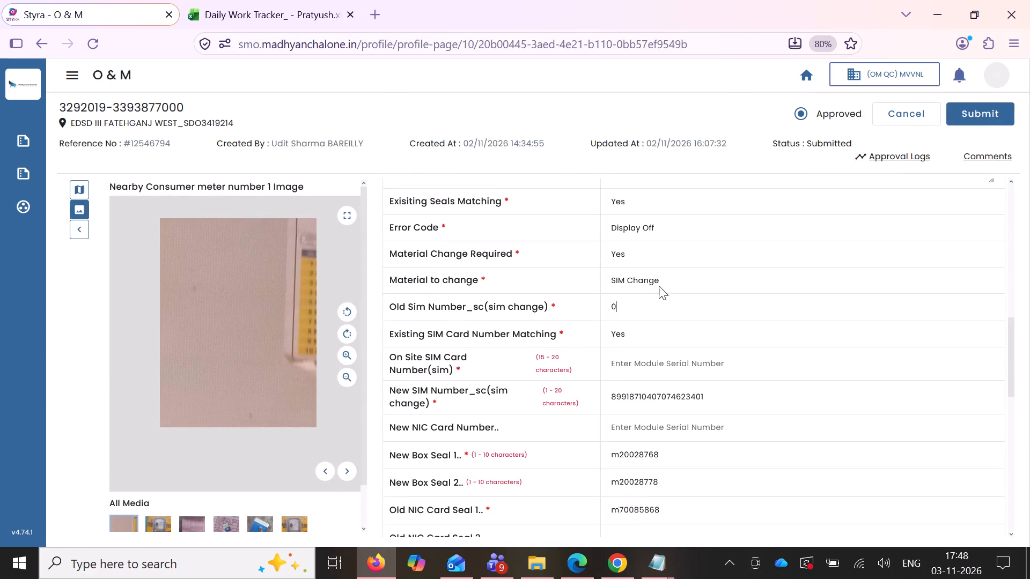
left_click(979, 116)
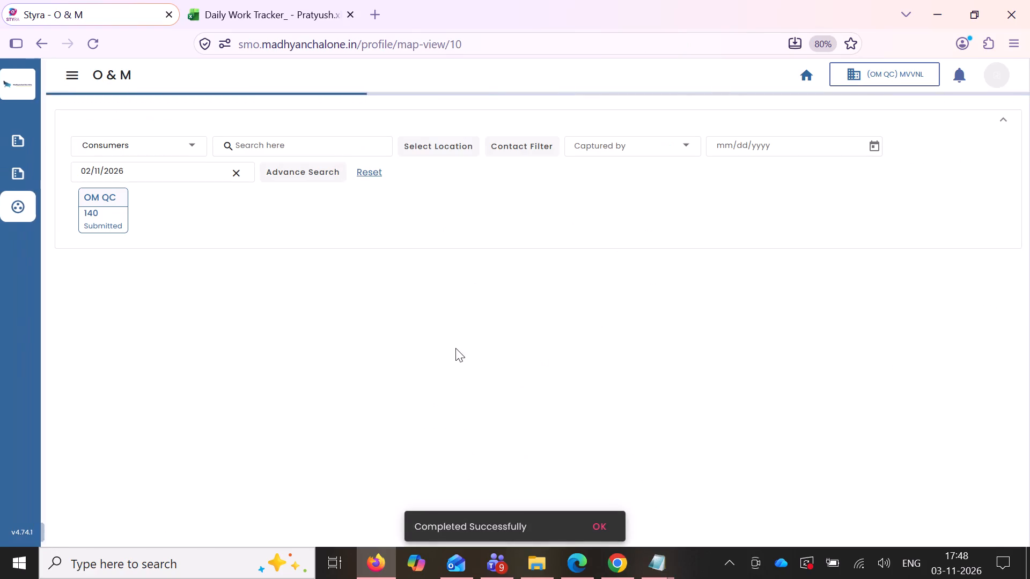
left_click(511, 286)
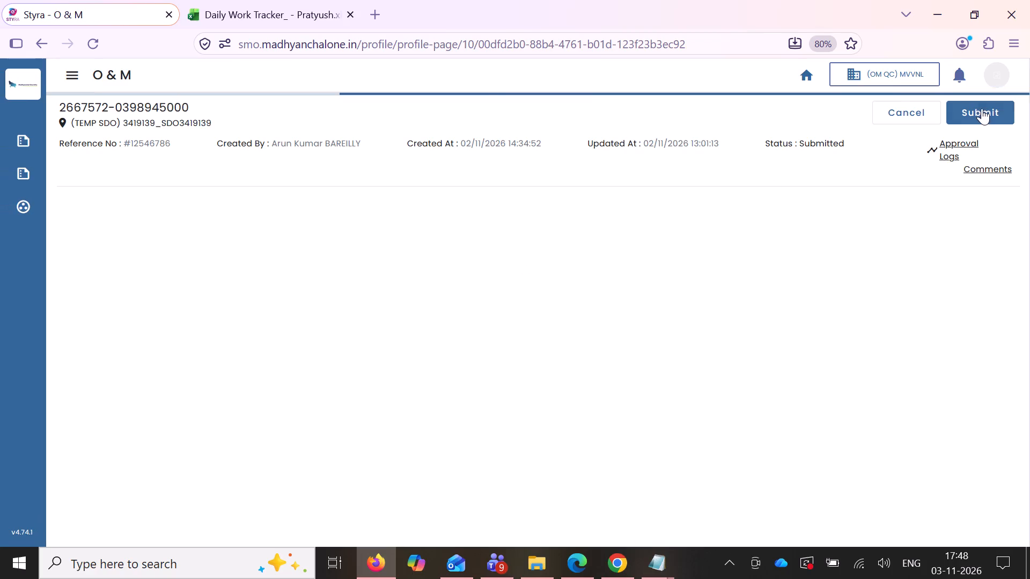
left_click(988, 106)
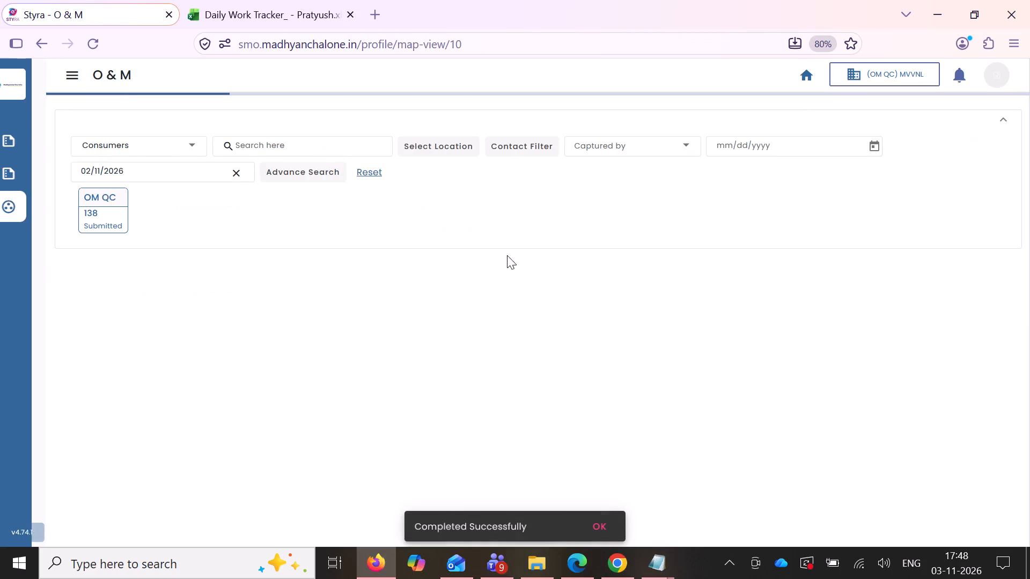
left_click(514, 284)
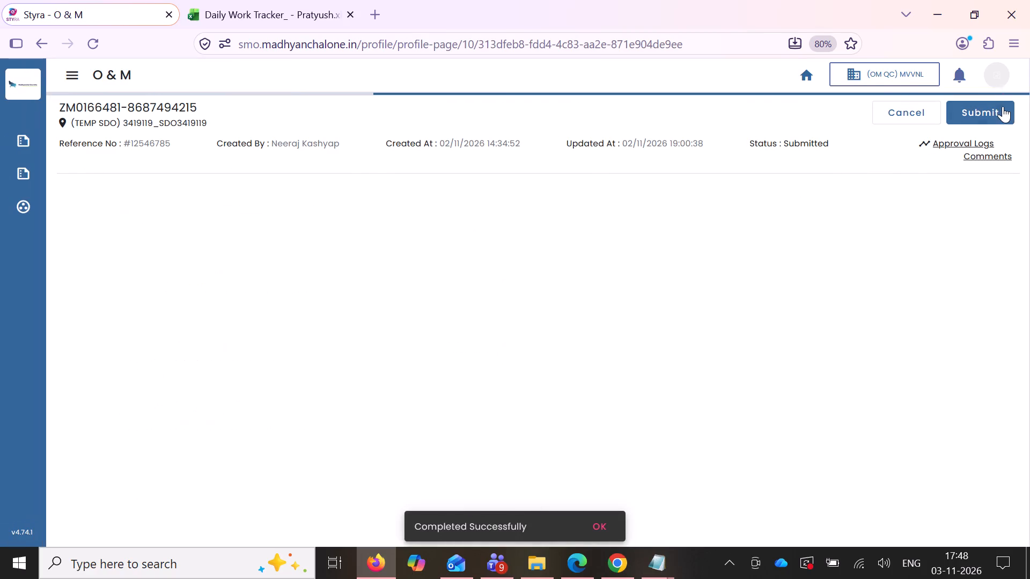
left_click(999, 106)
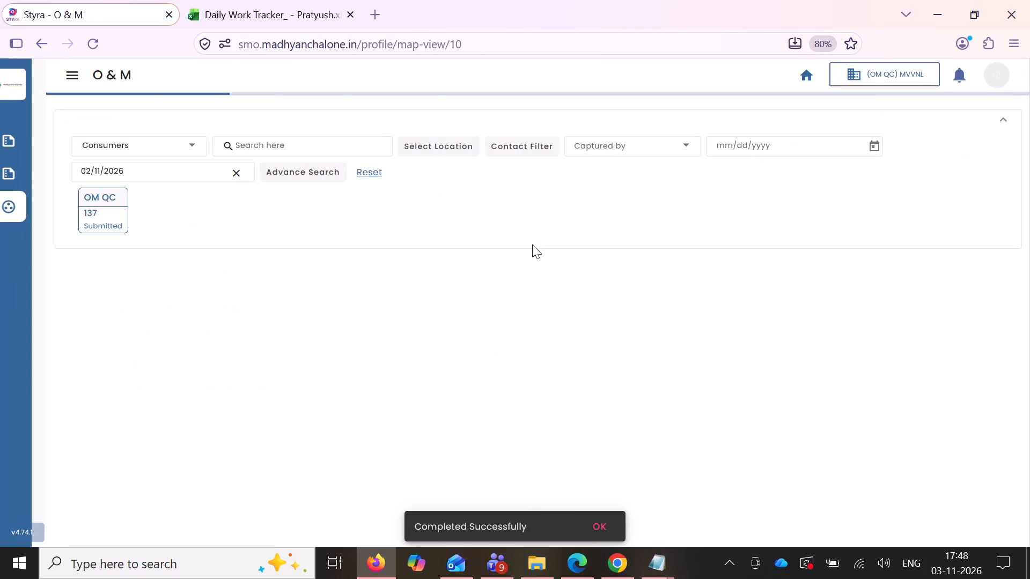
left_click(514, 276)
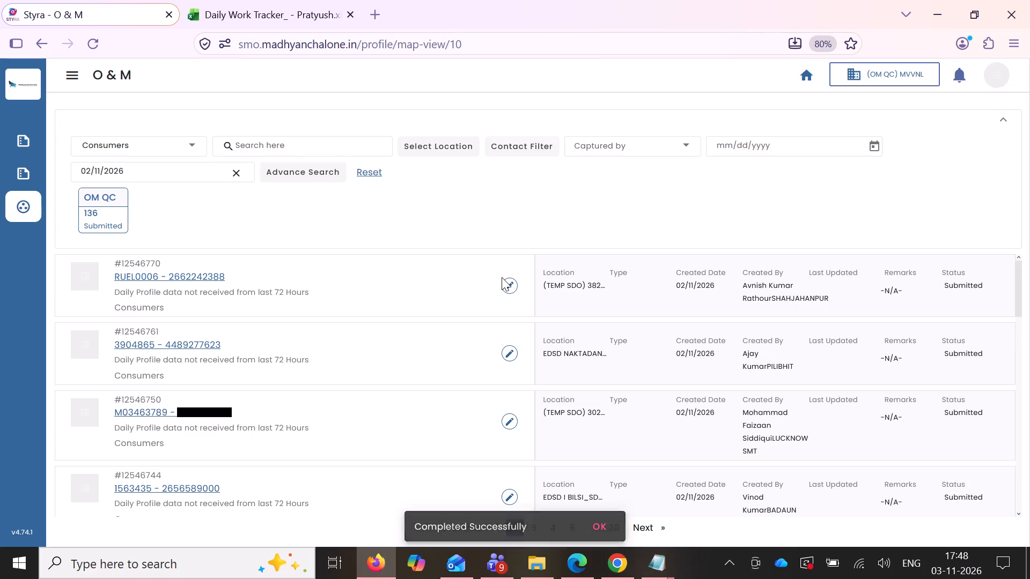
left_click(521, 283)
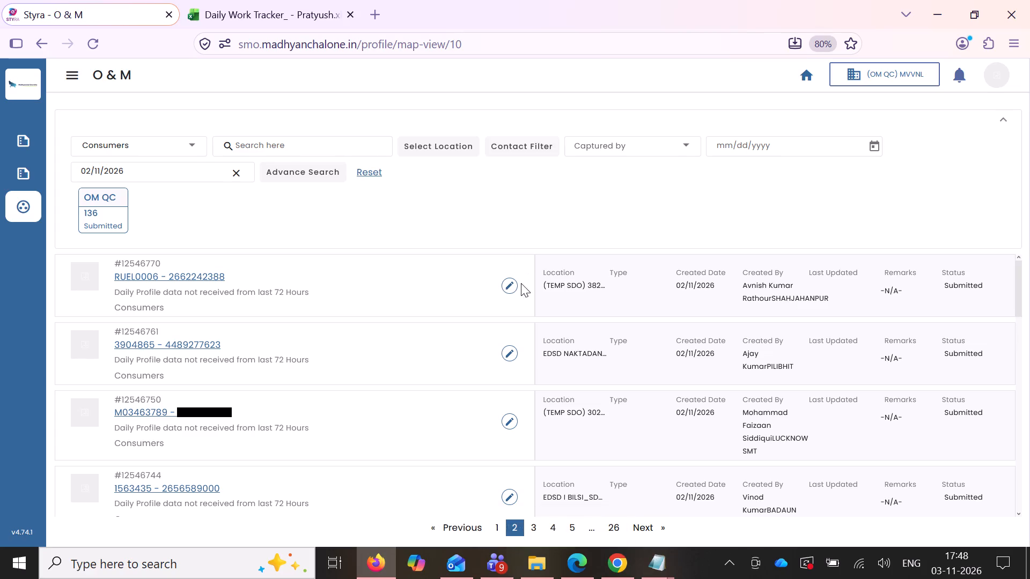
left_click(514, 286)
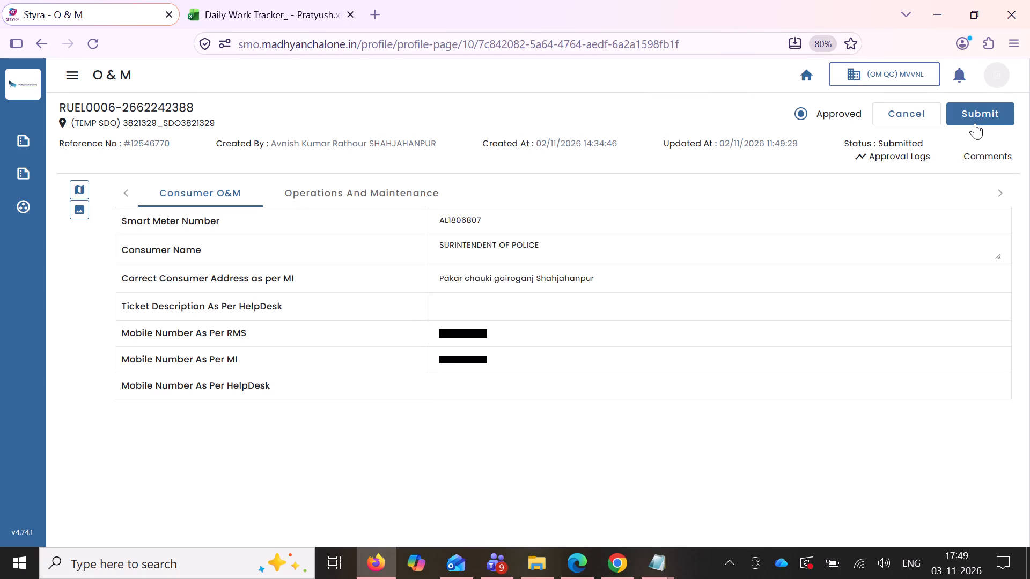
left_click(989, 112)
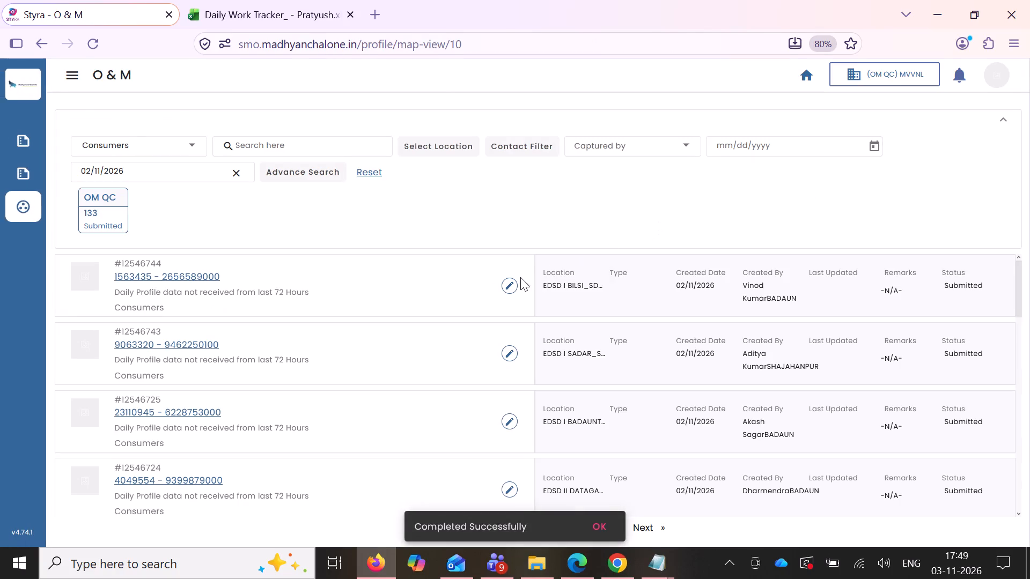
left_click(509, 284)
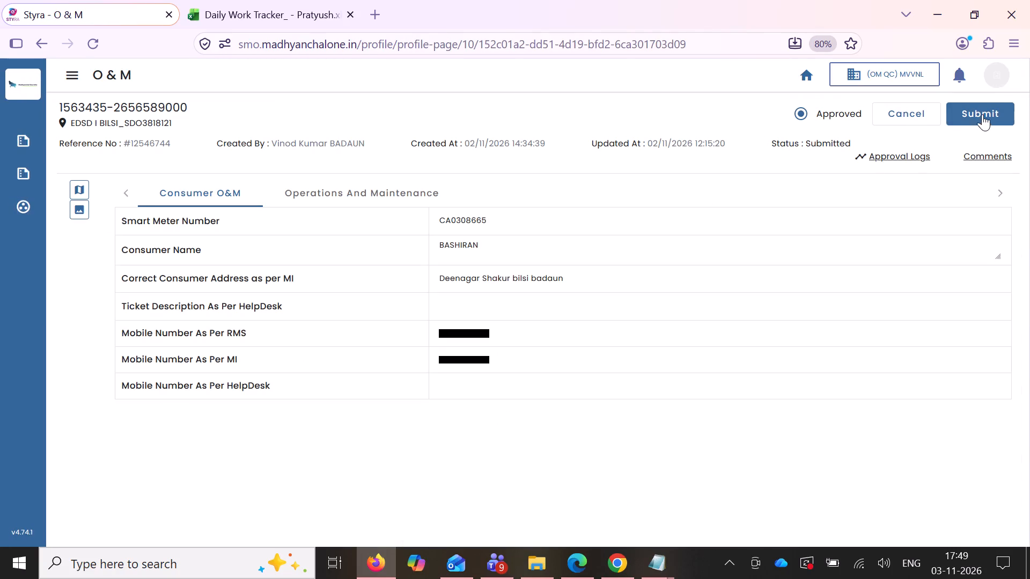
left_click(982, 114)
left_click(501, 286)
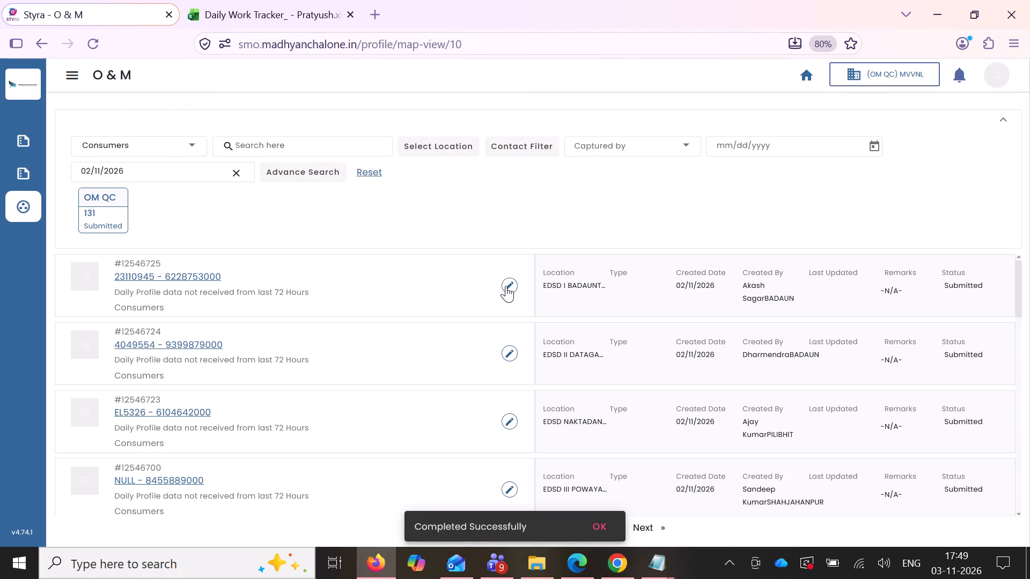
left_click(506, 286)
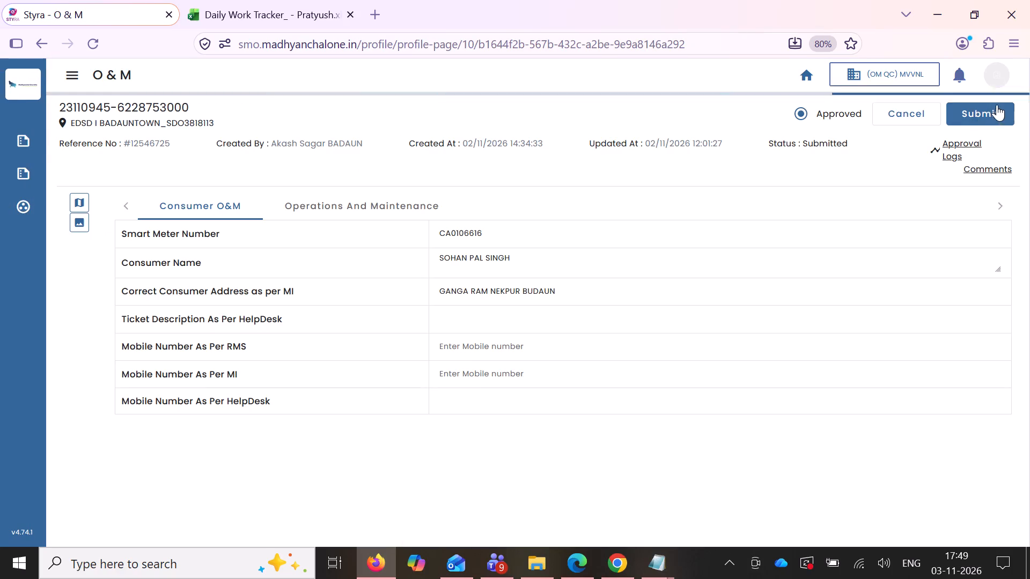
left_click(997, 105)
left_click(505, 289)
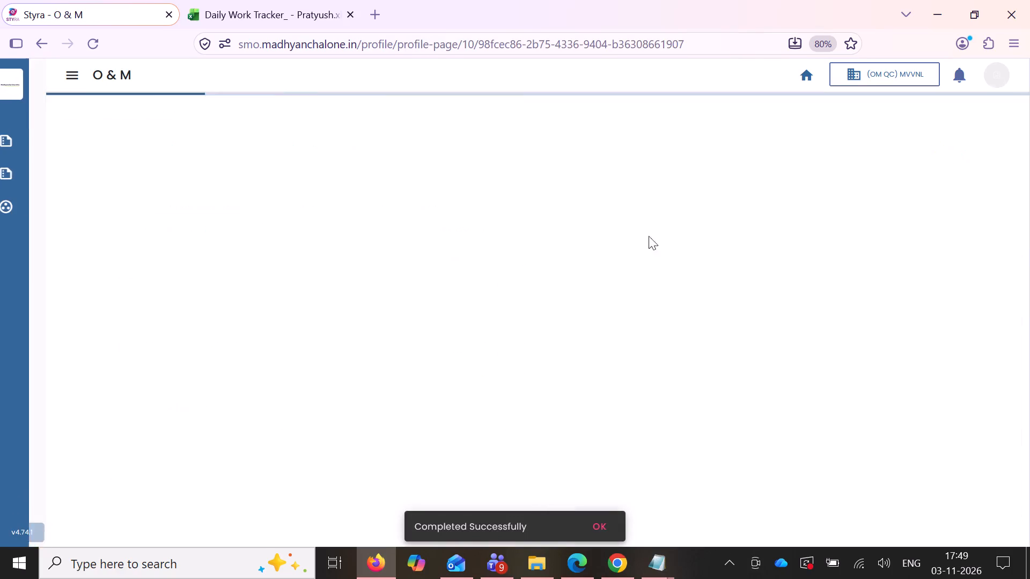
left_click(991, 113)
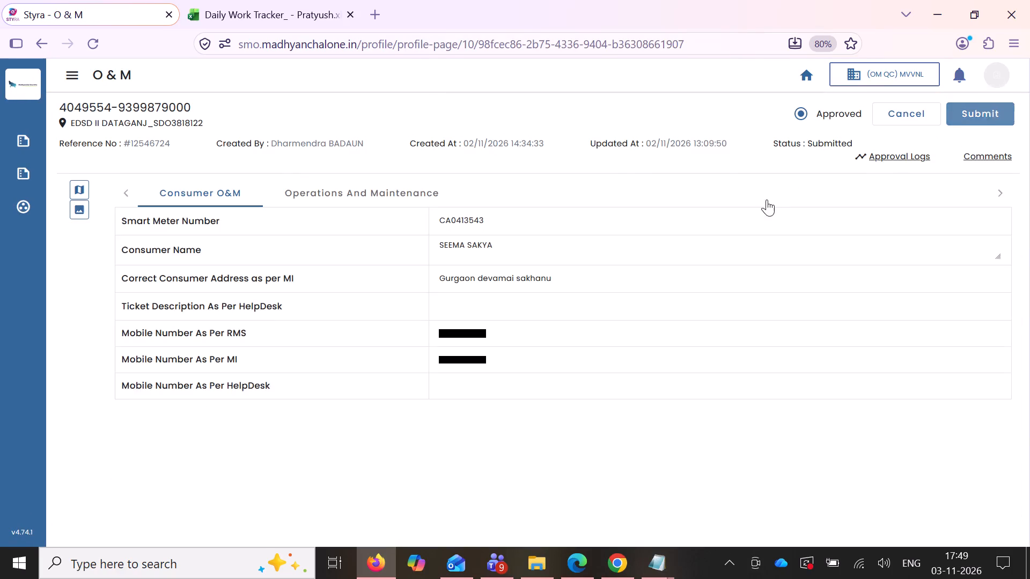
left_click(512, 282)
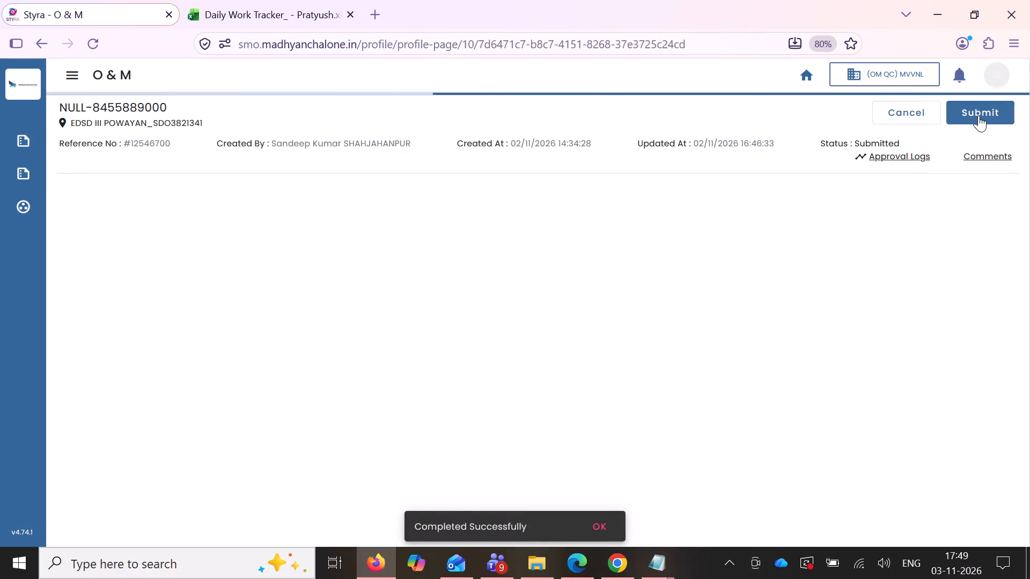
left_click(981, 111)
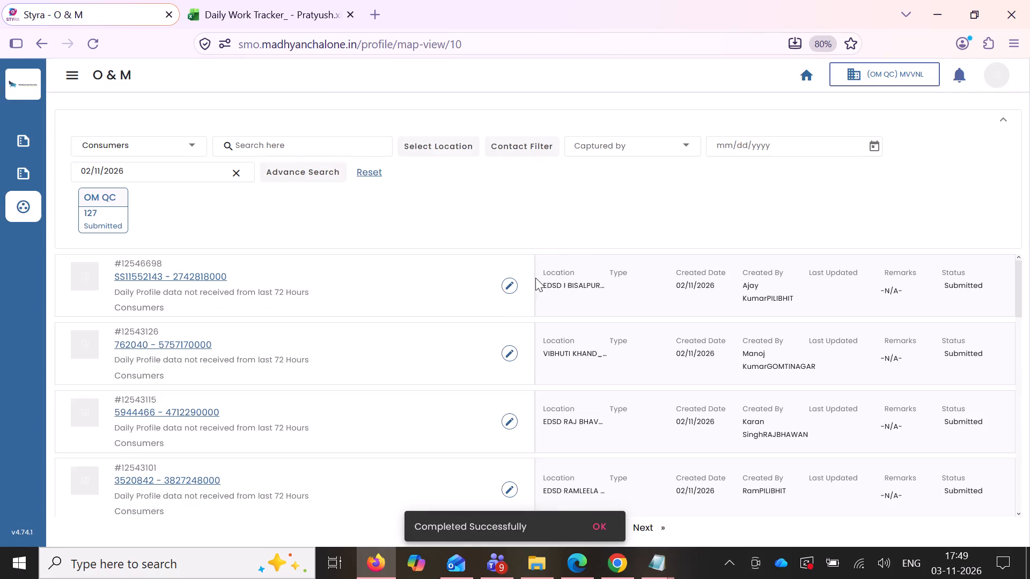
left_click(512, 288)
left_click(1001, 105)
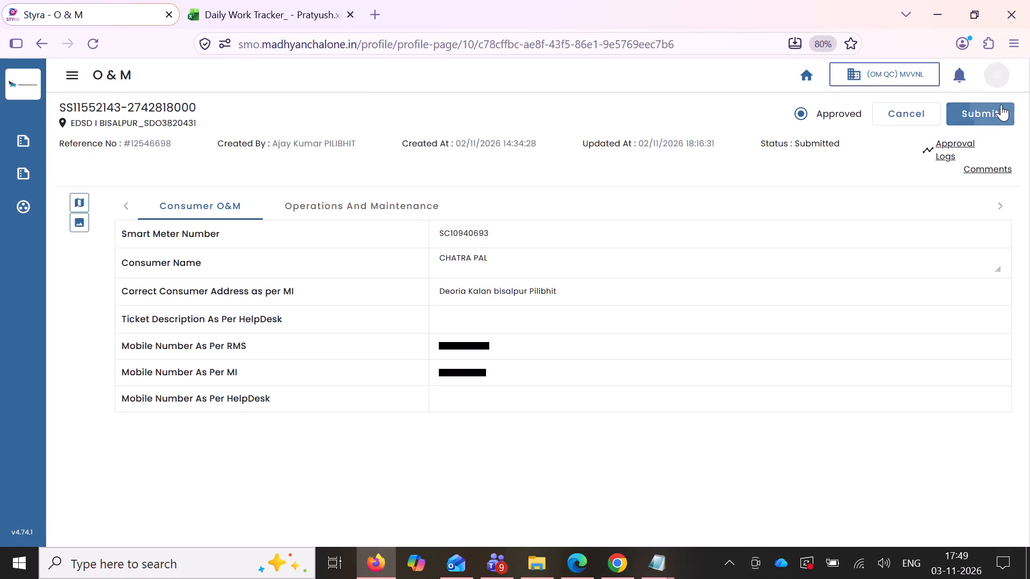
left_click(496, 289)
left_click(505, 288)
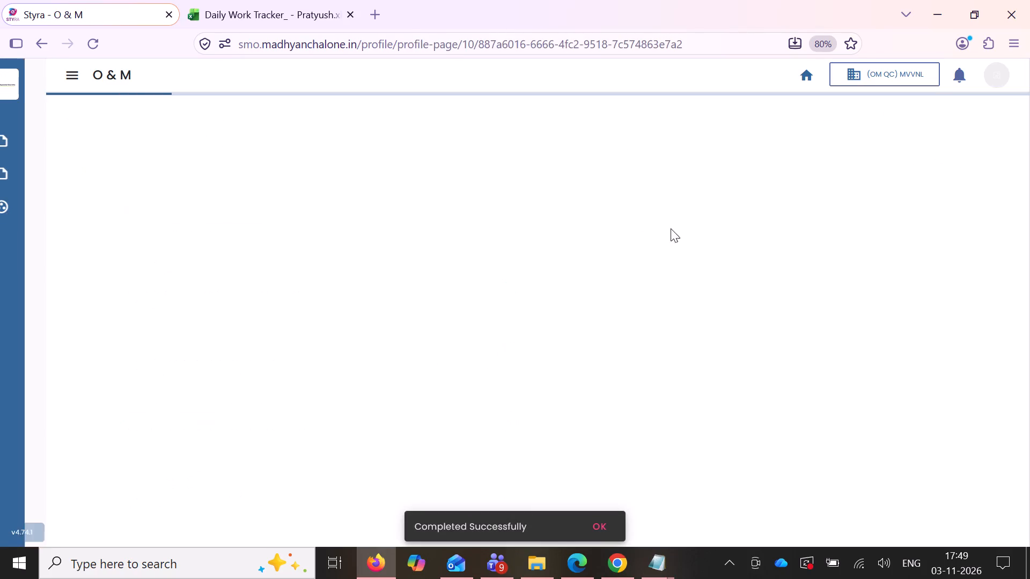
left_click(994, 99)
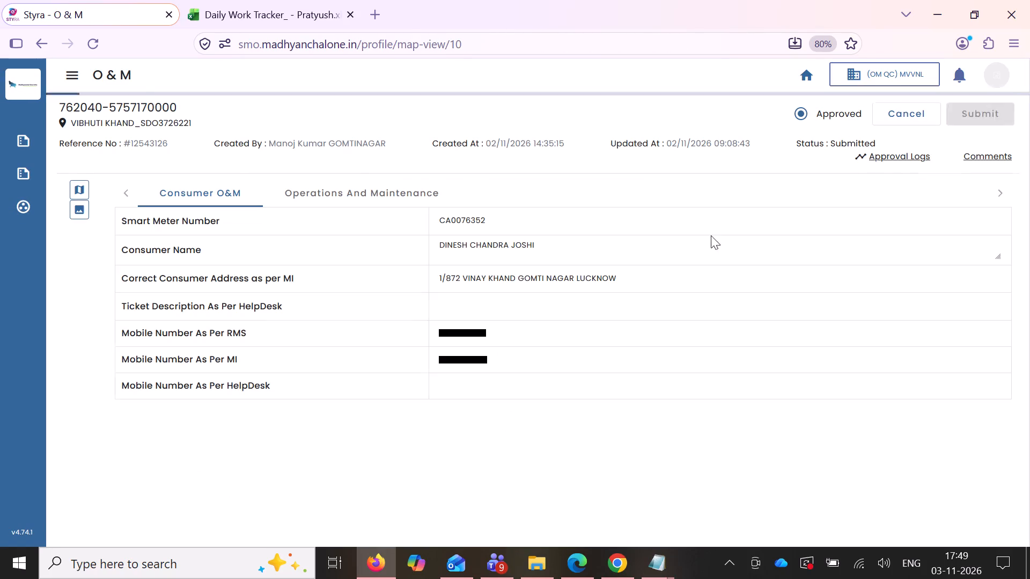
left_click(514, 291)
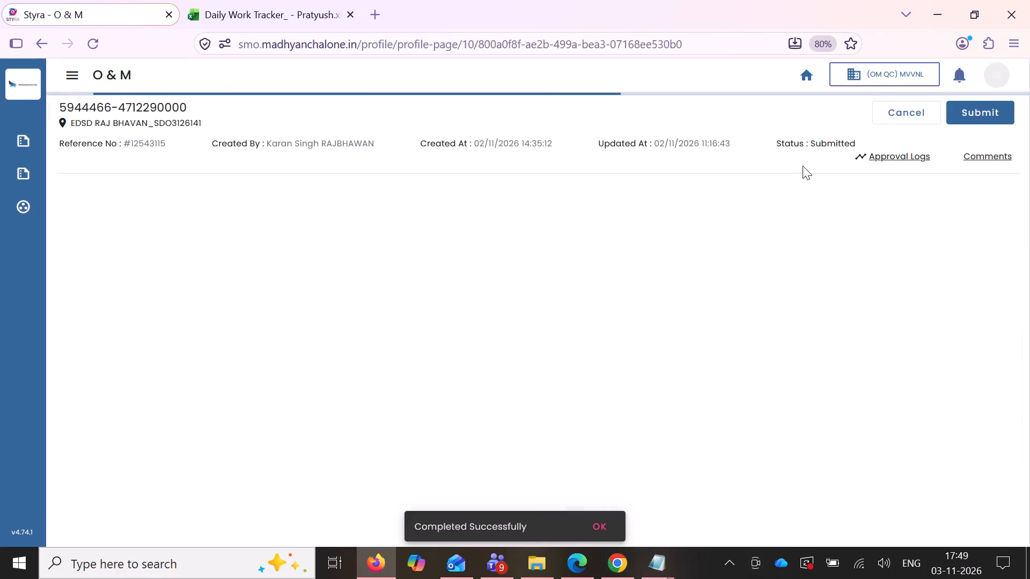
left_click(999, 107)
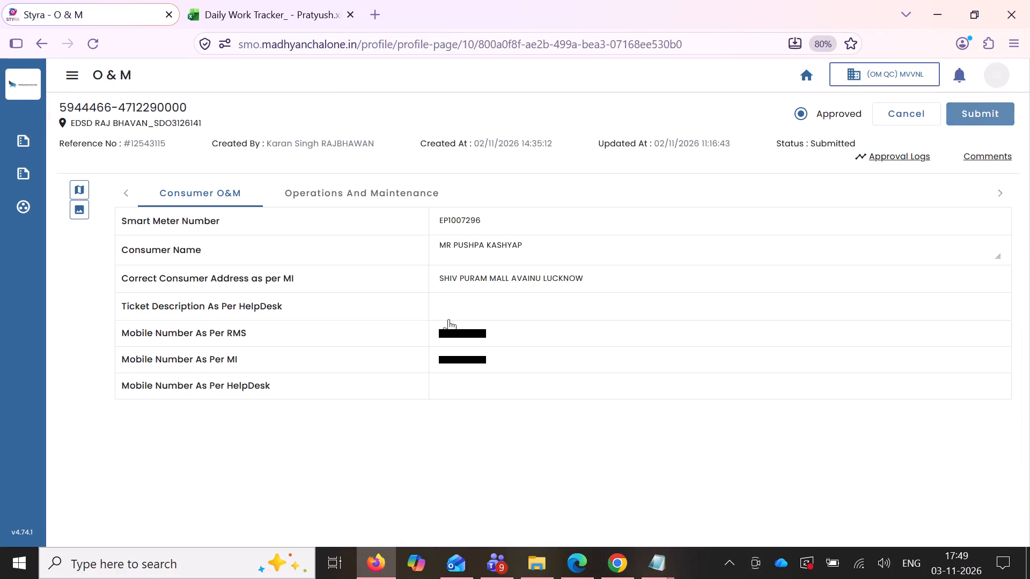
left_click(525, 288)
left_click(512, 286)
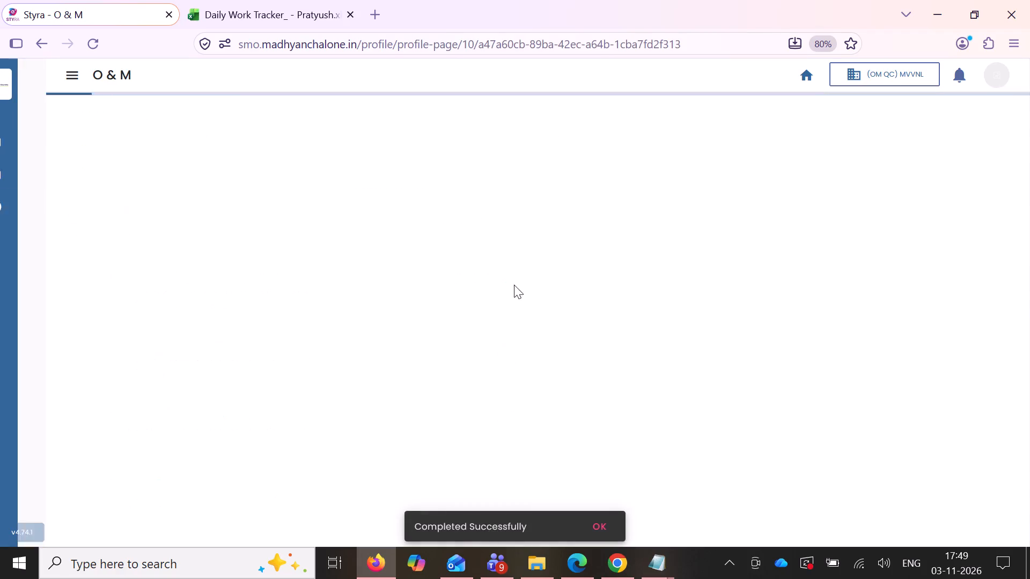
left_click(996, 114)
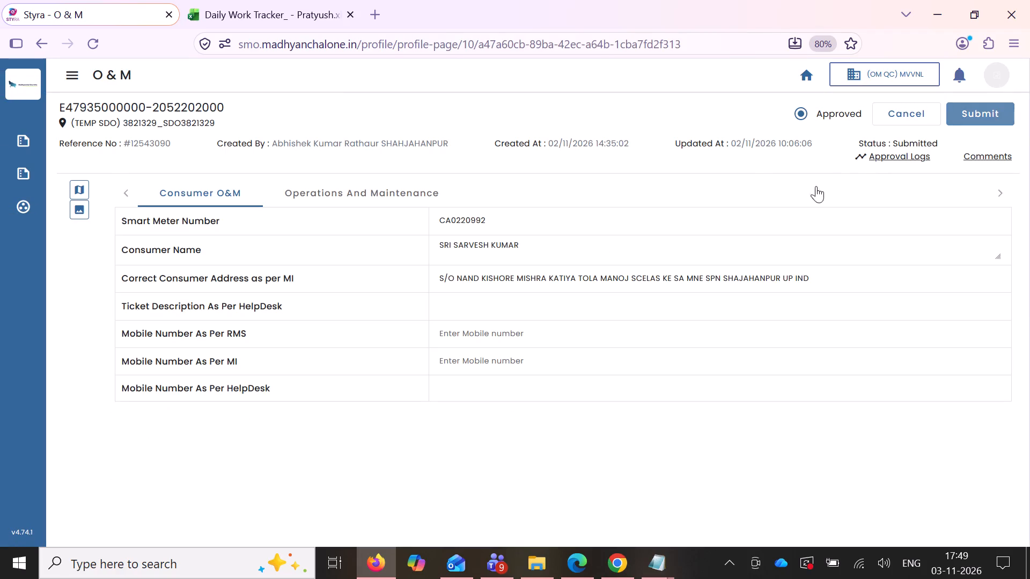
left_click(510, 293)
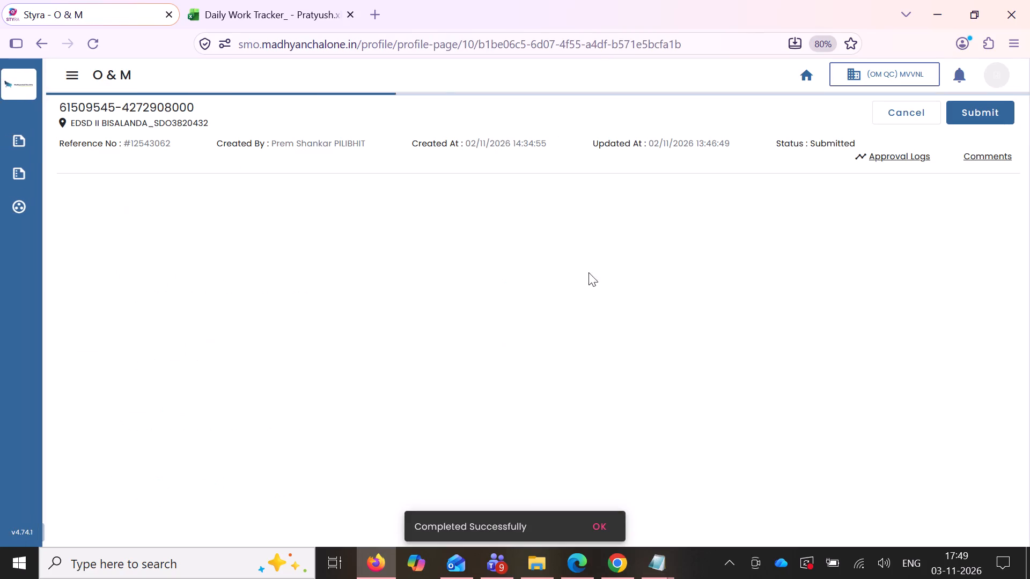
left_click(989, 109)
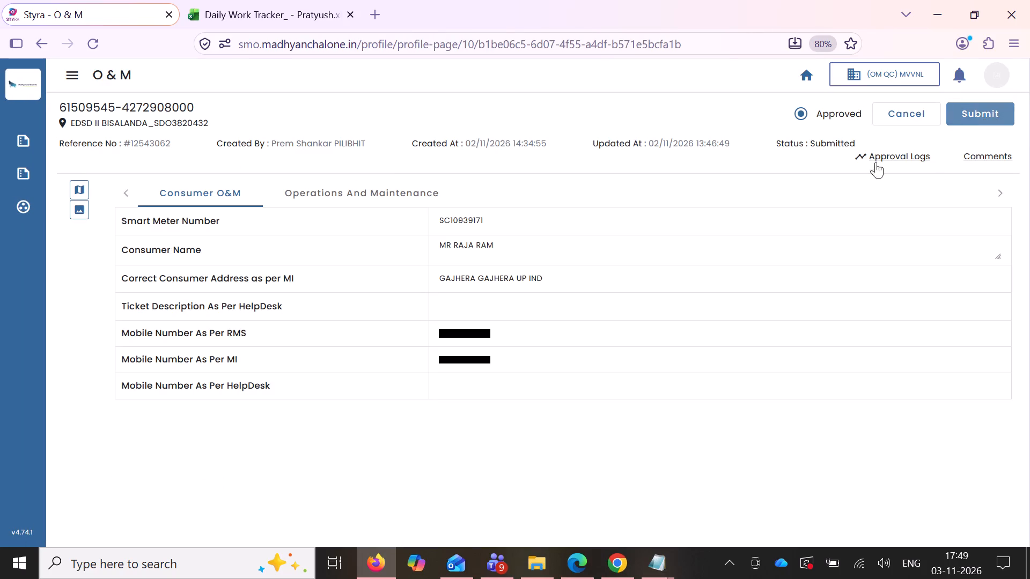
left_click(507, 288)
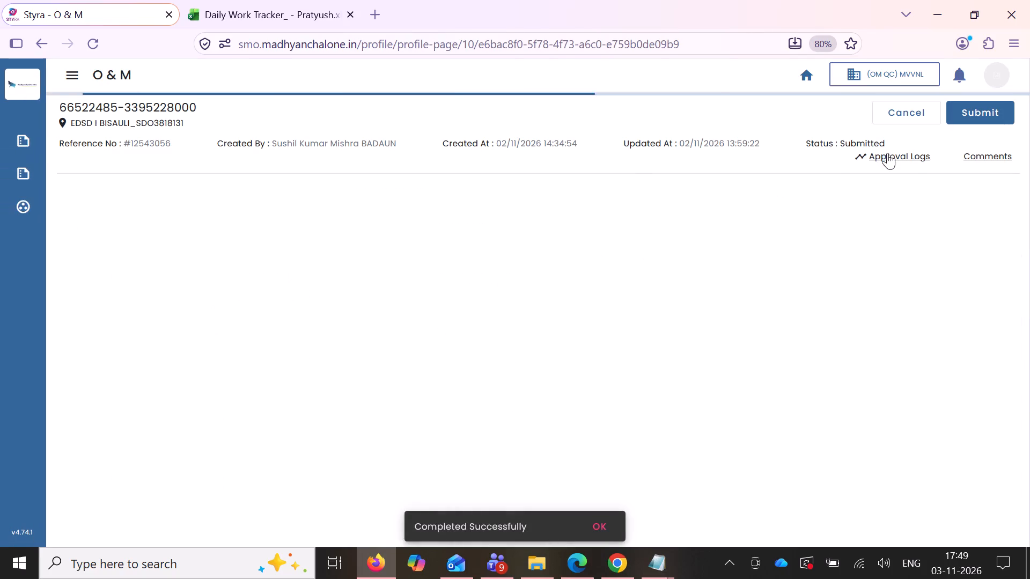
left_click(981, 116)
left_click(504, 285)
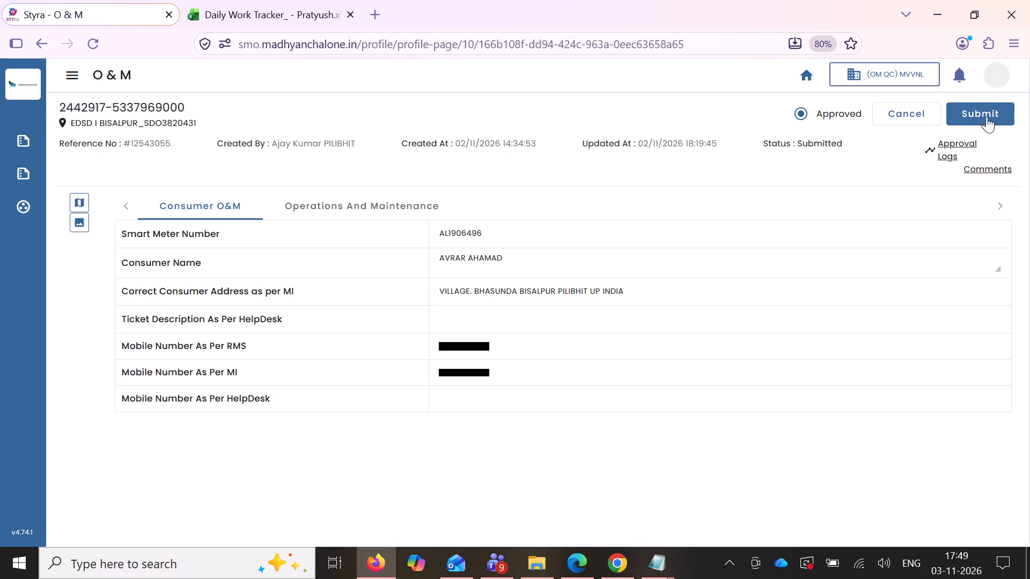
left_click(990, 114)
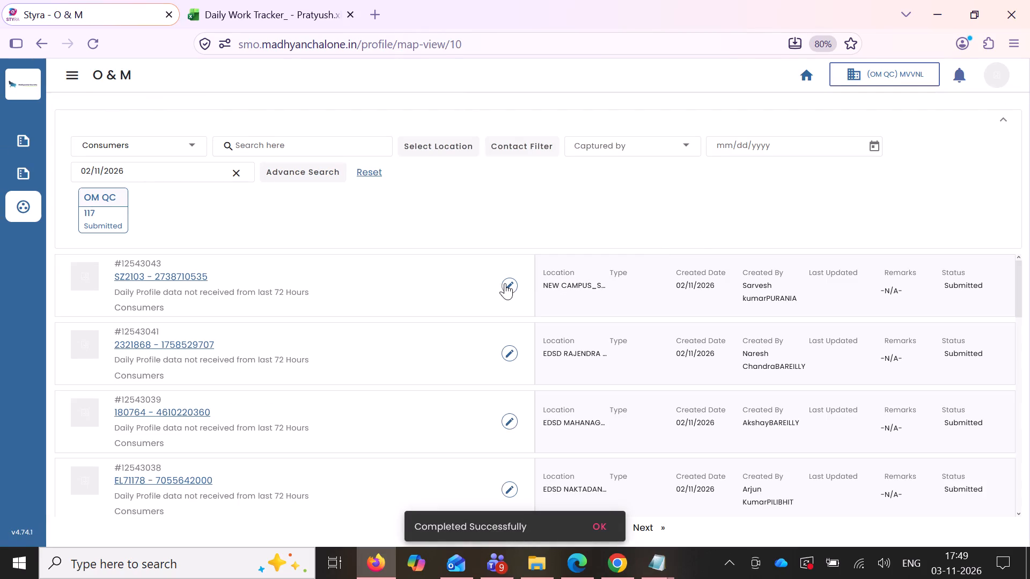
left_click(505, 283)
left_click(997, 116)
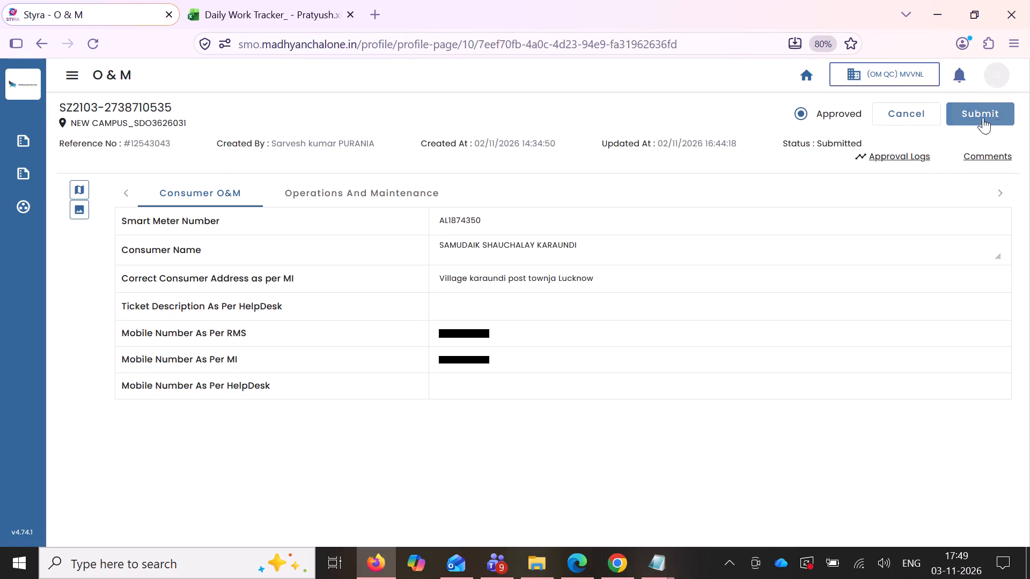
left_click(514, 289)
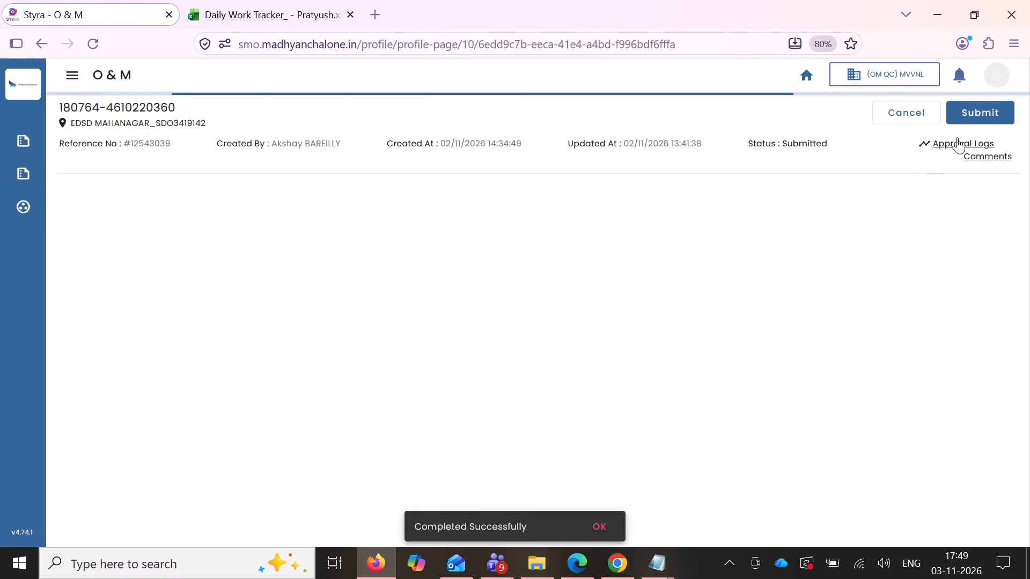
left_click(996, 113)
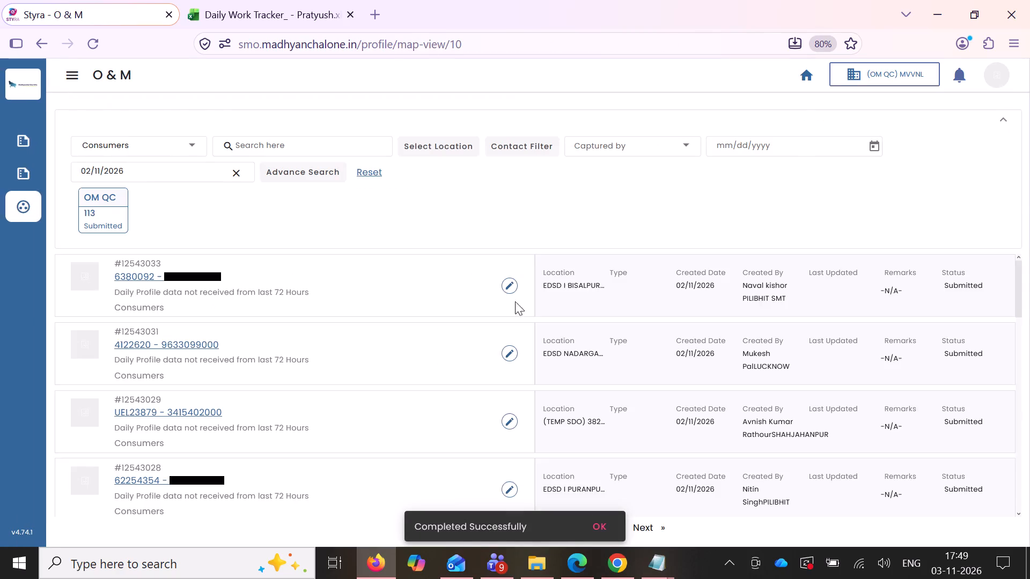
left_click(509, 288)
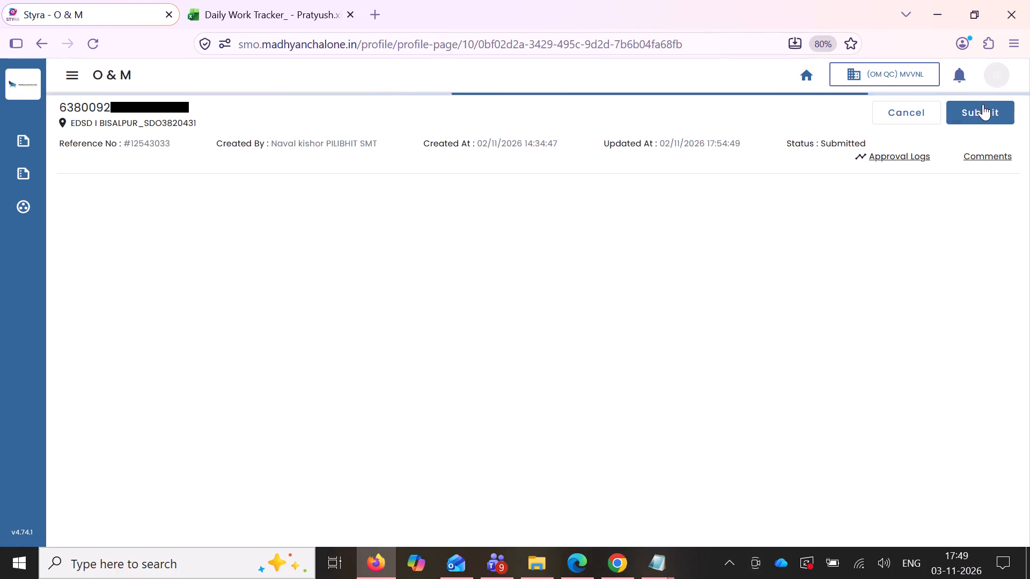
left_click(984, 103)
left_click(510, 281)
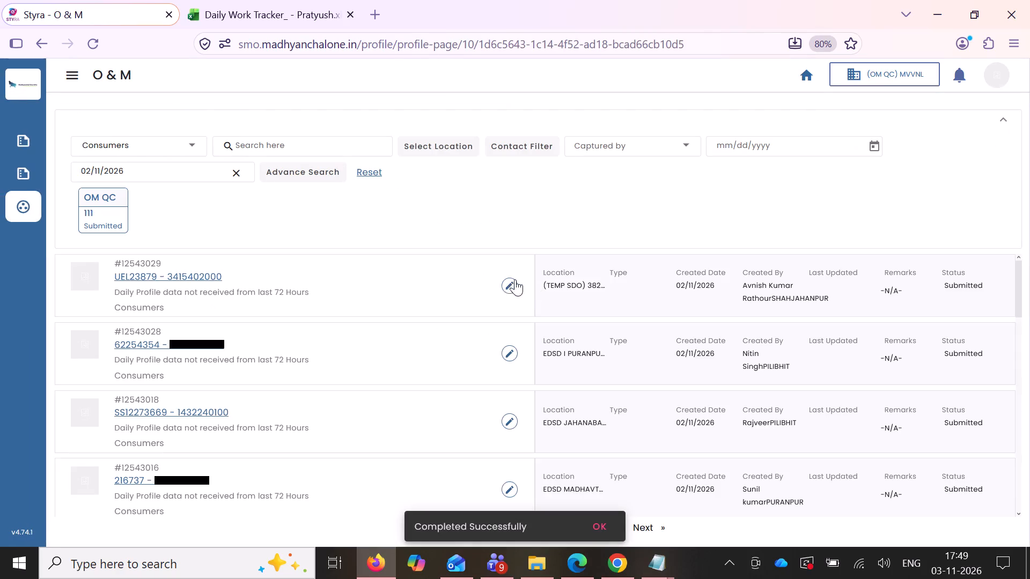
left_click(988, 110)
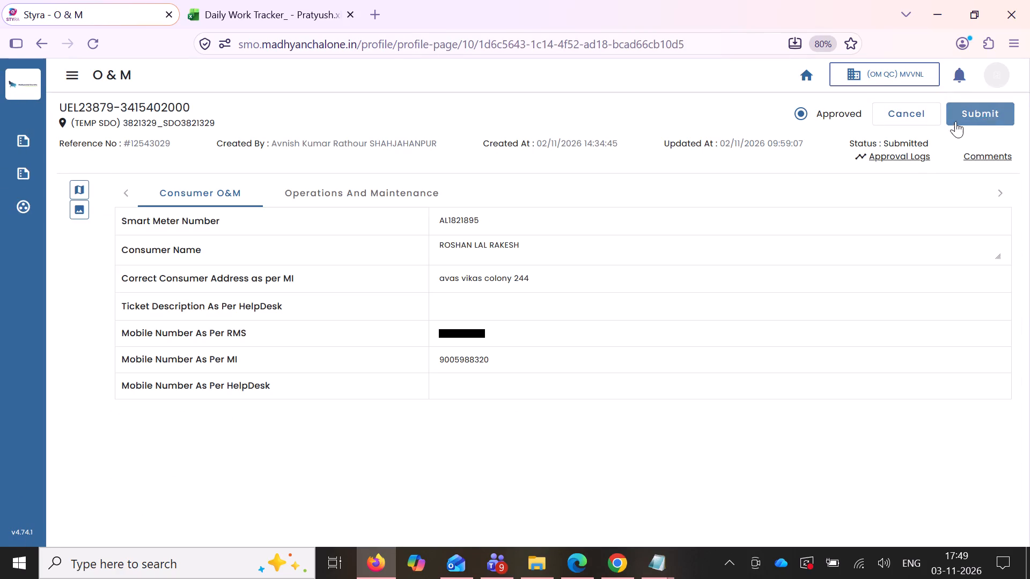
left_click(514, 284)
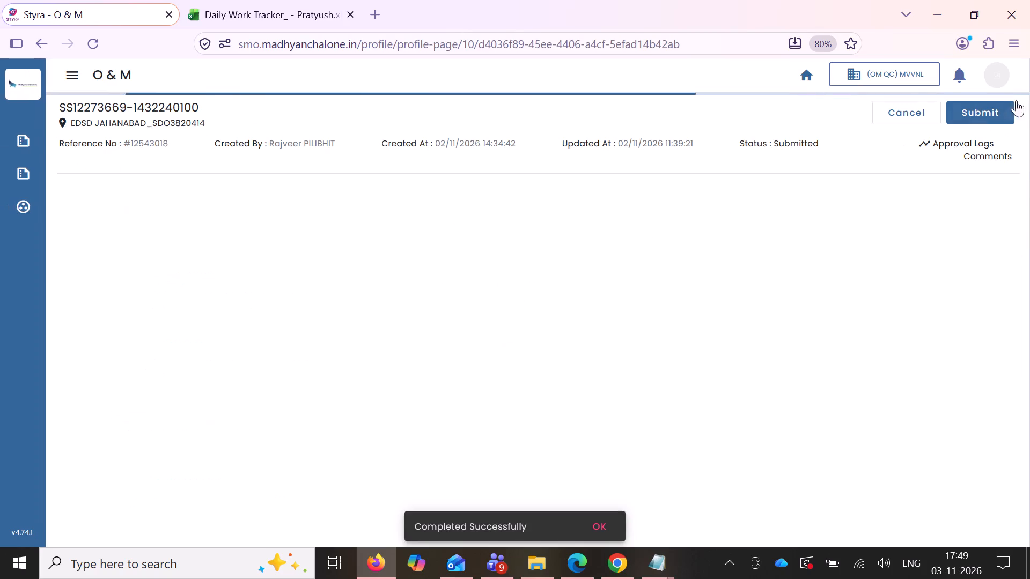
left_click(997, 107)
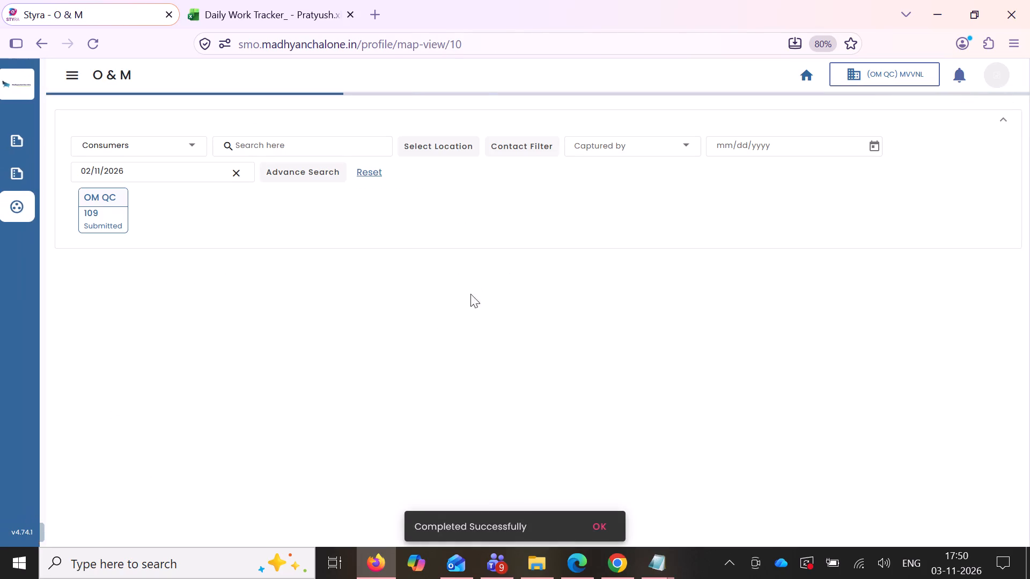
left_click(516, 284)
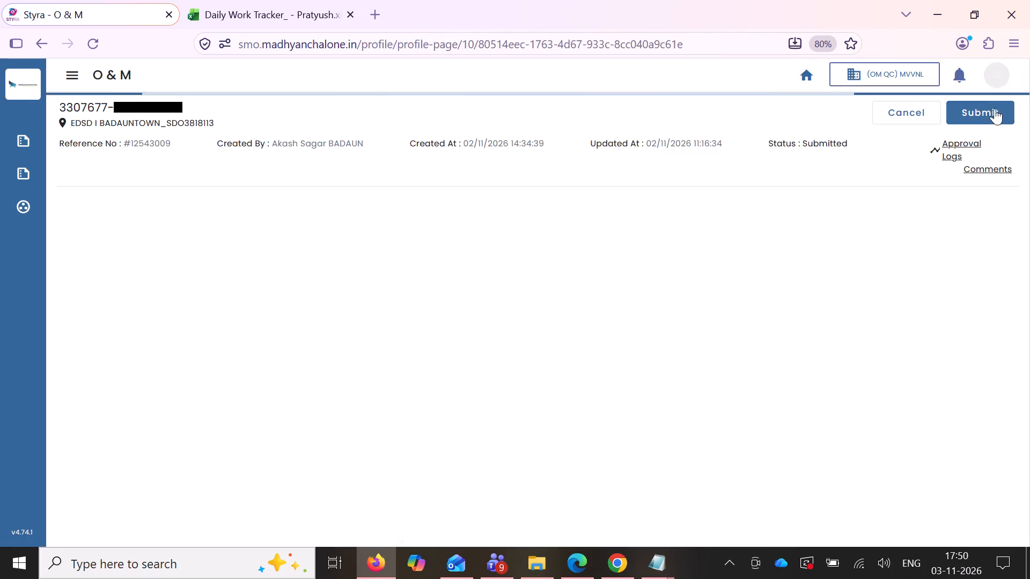
left_click(1000, 107)
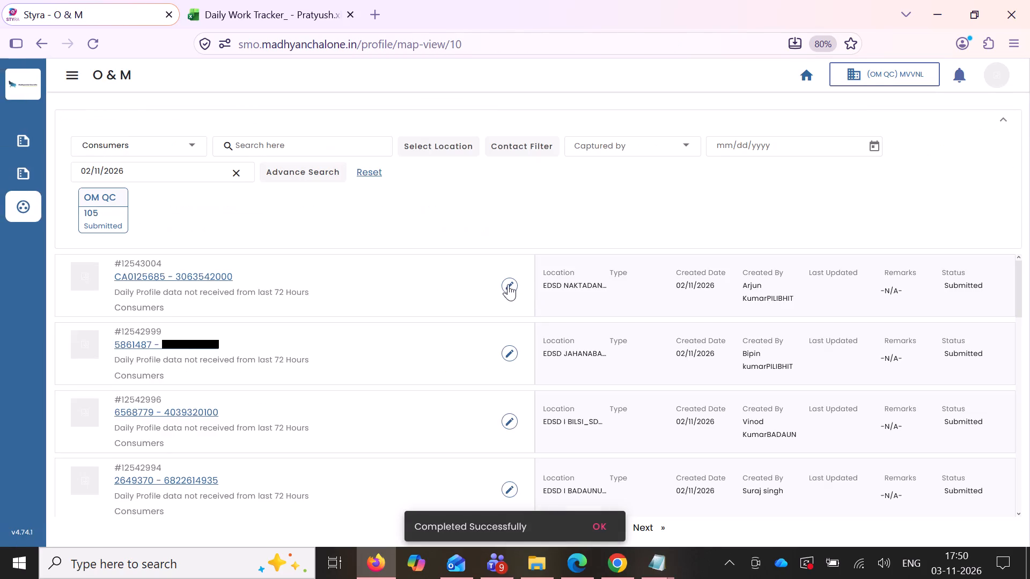
left_click(507, 283)
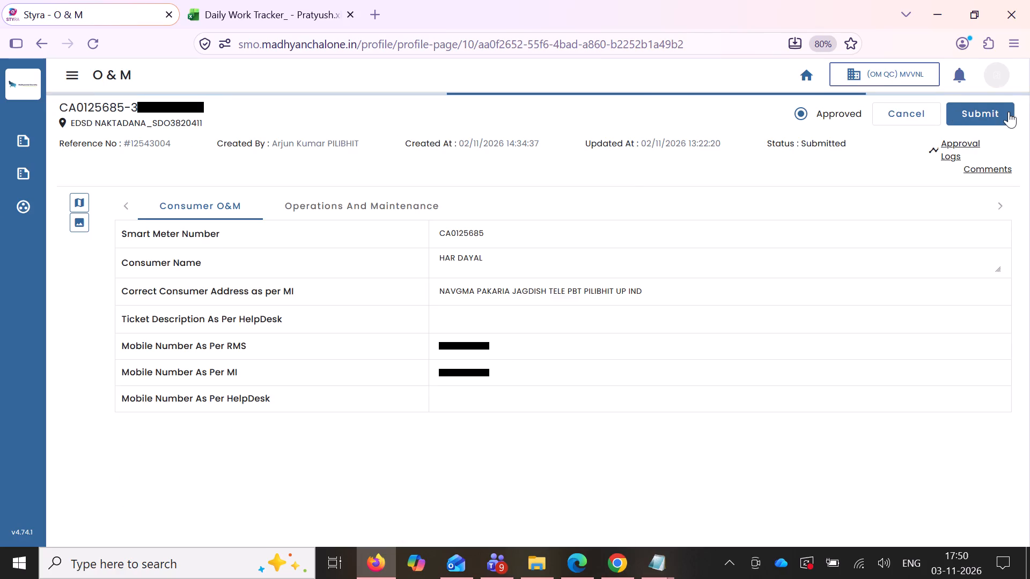
left_click(1009, 112)
left_click(509, 283)
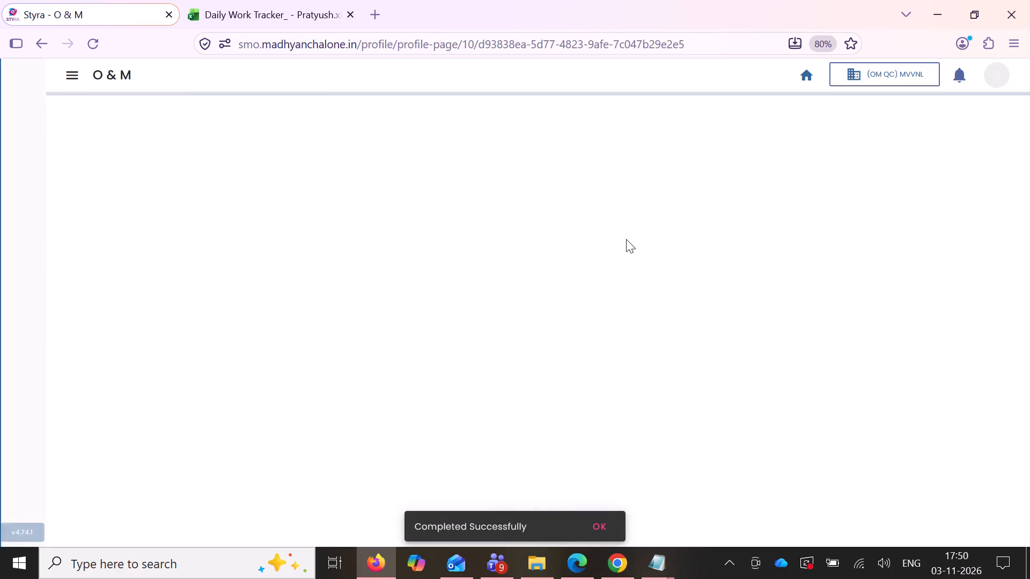
left_click(974, 109)
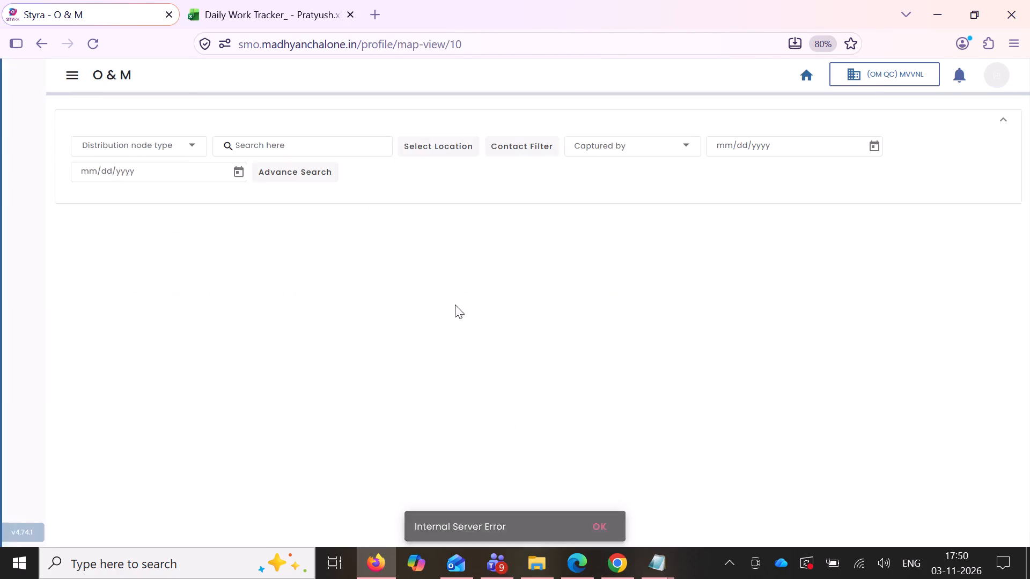
left_click(516, 282)
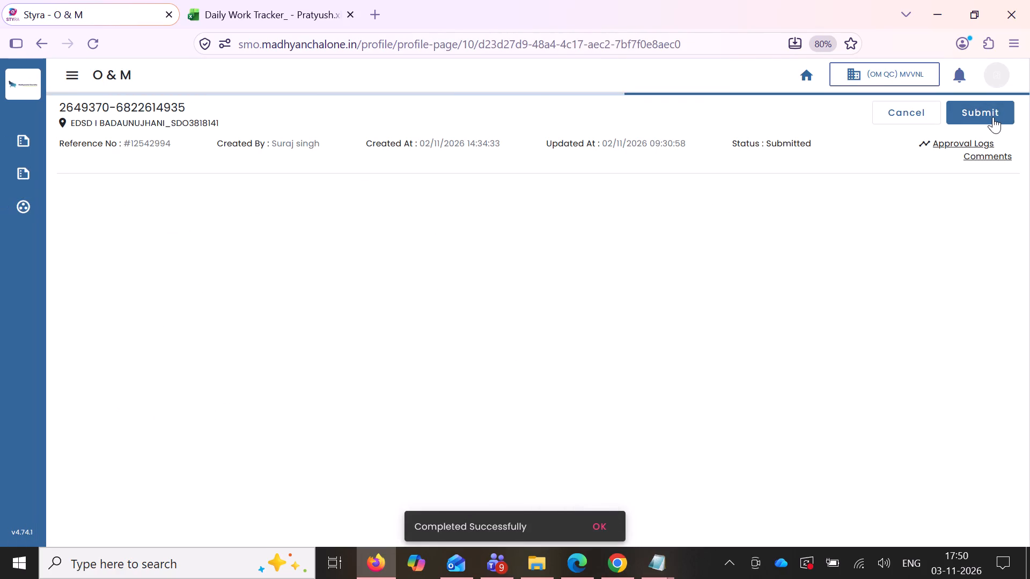
left_click(995, 114)
left_click(498, 288)
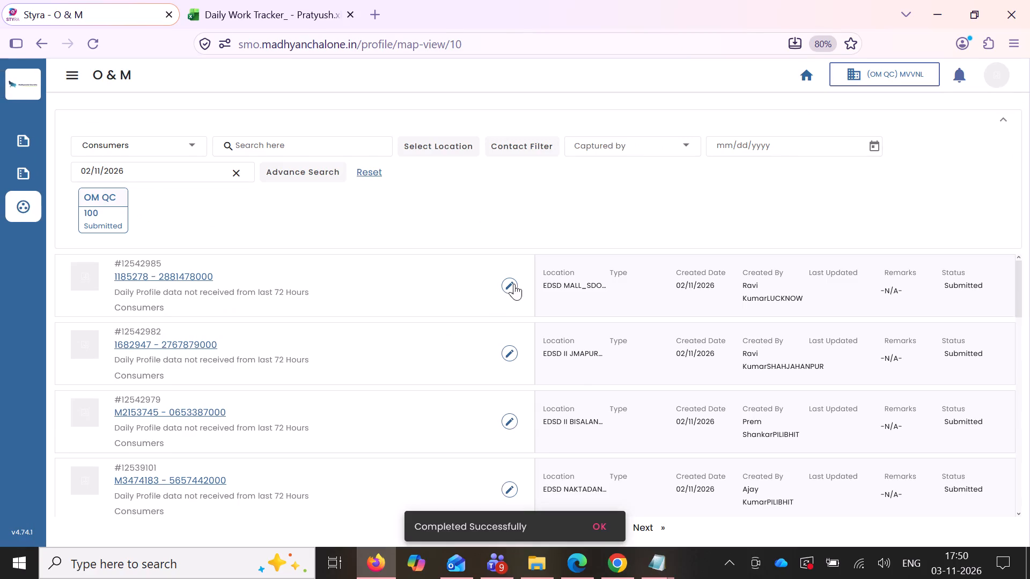
left_click(514, 284)
left_click(990, 110)
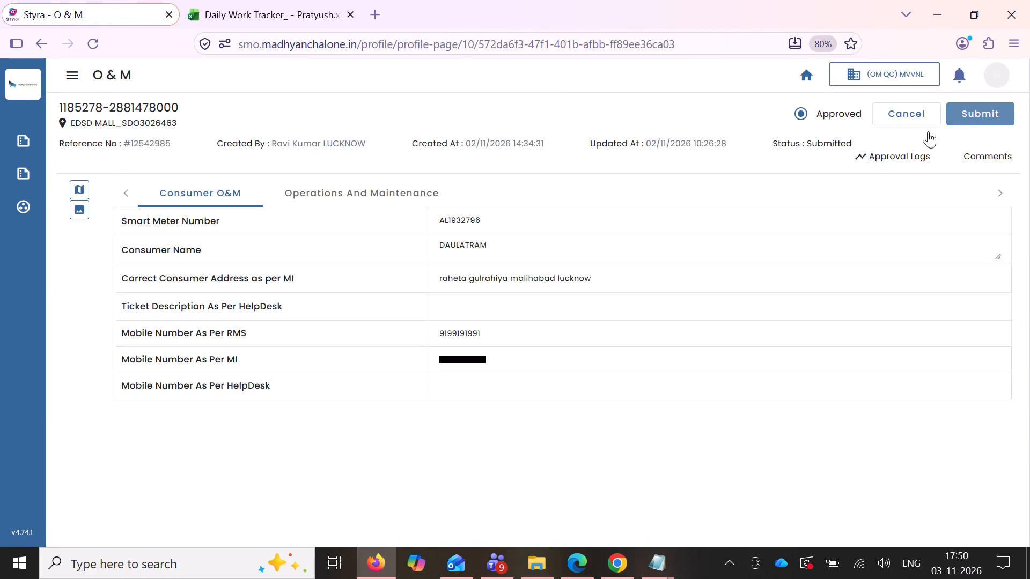
left_click(503, 284)
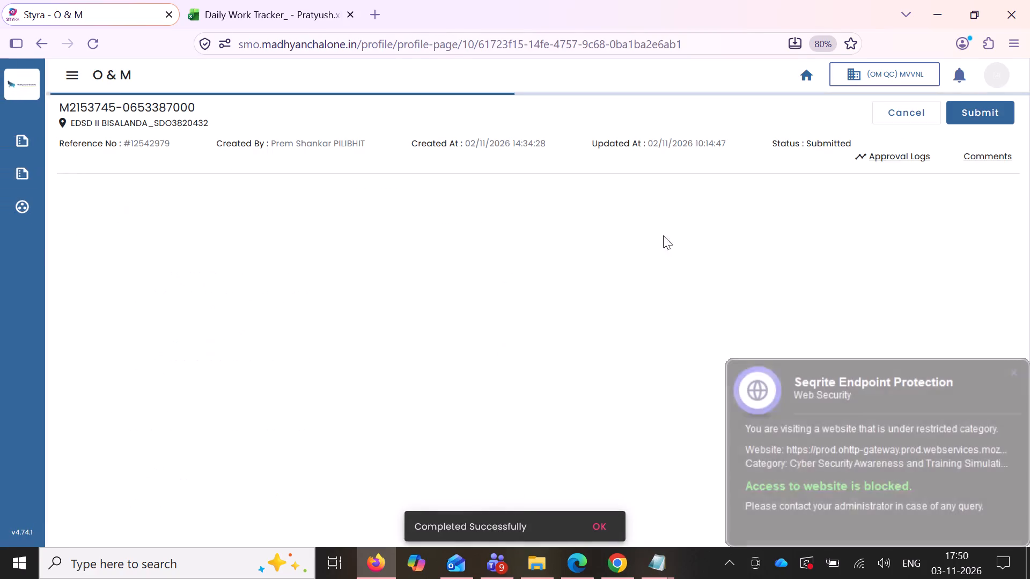
left_click(980, 110)
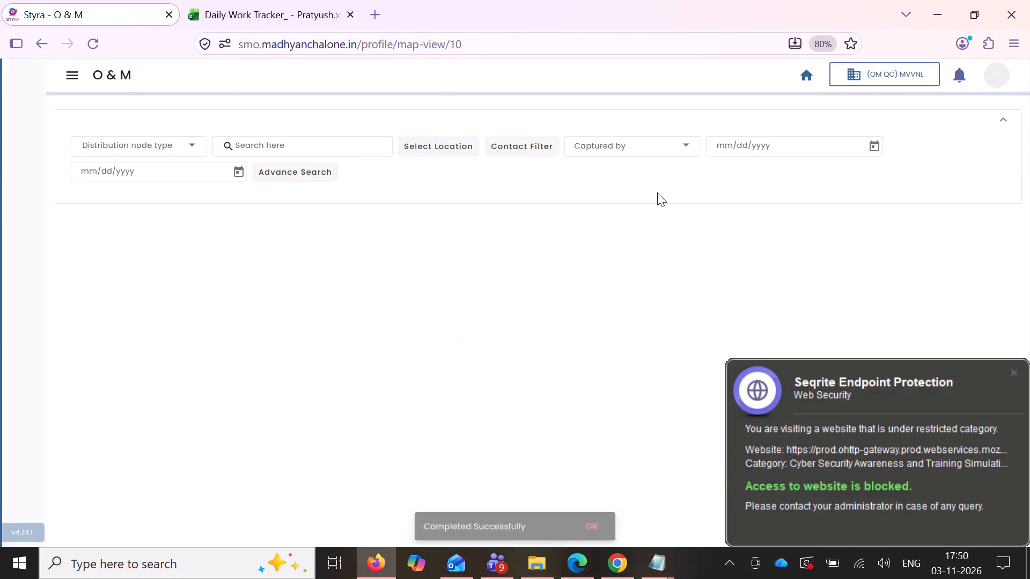
left_click(515, 284)
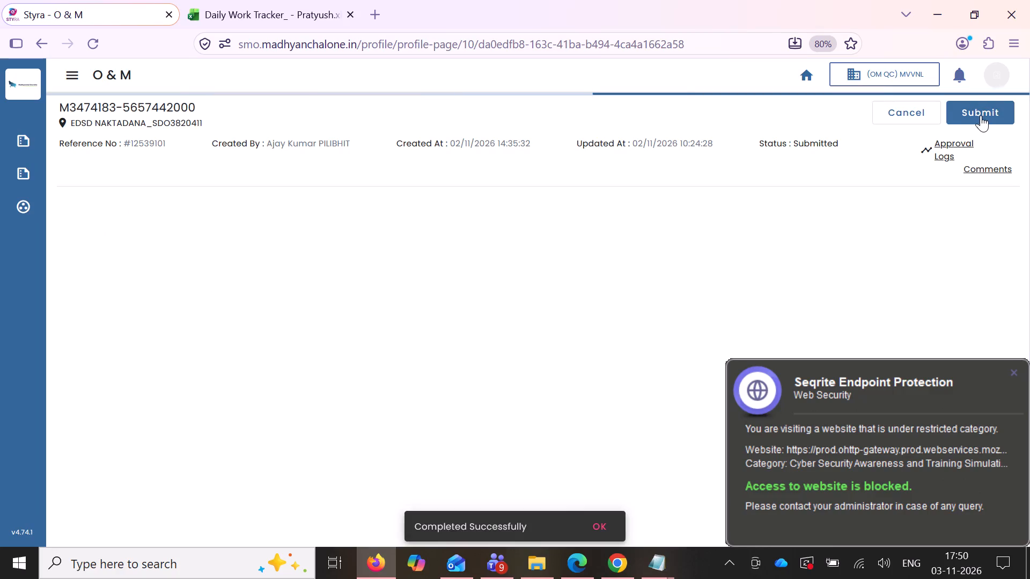
left_click(991, 112)
double_click(517, 277)
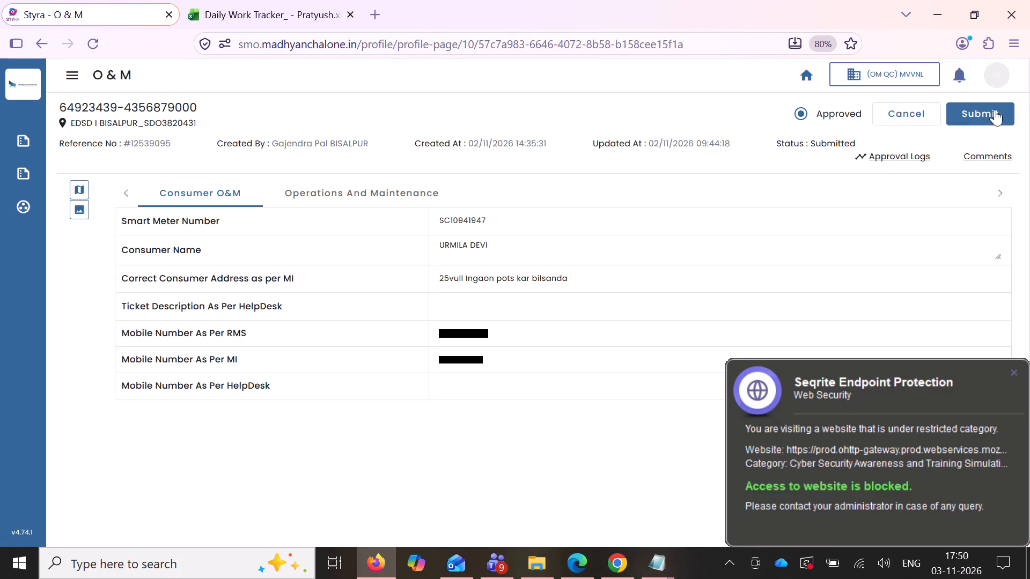
left_click(997, 108)
left_click(505, 288)
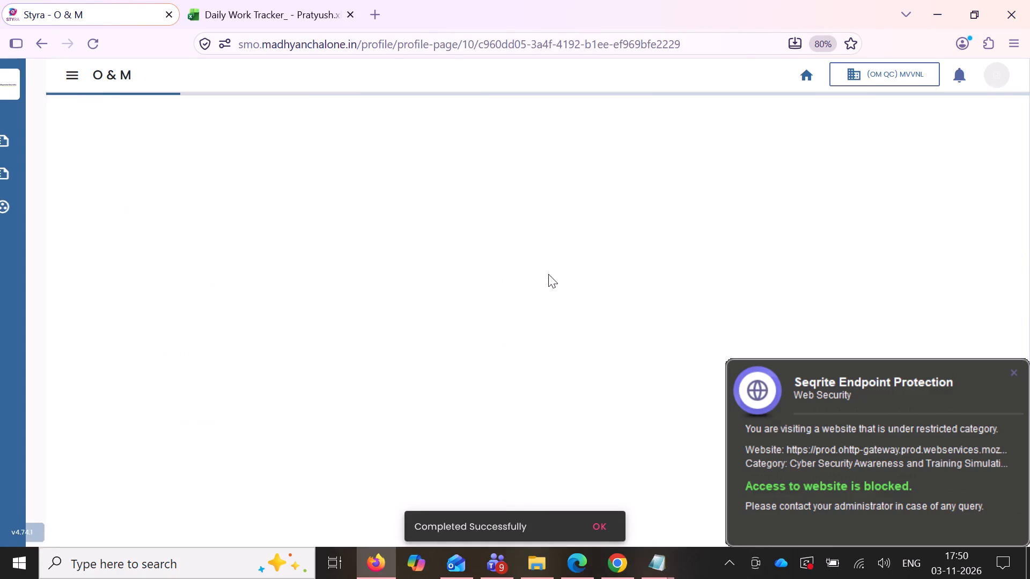
left_click(985, 109)
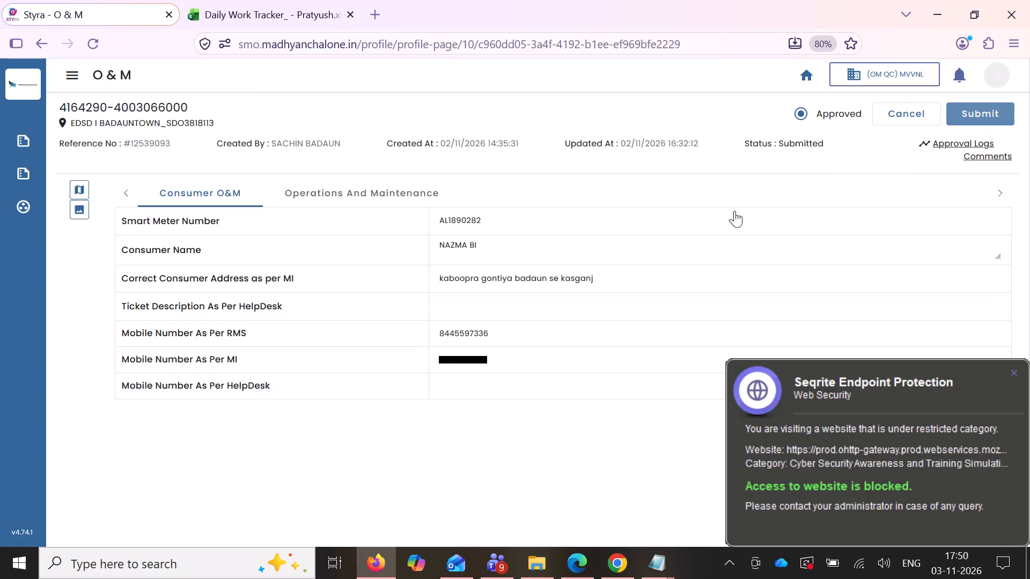
left_click(511, 288)
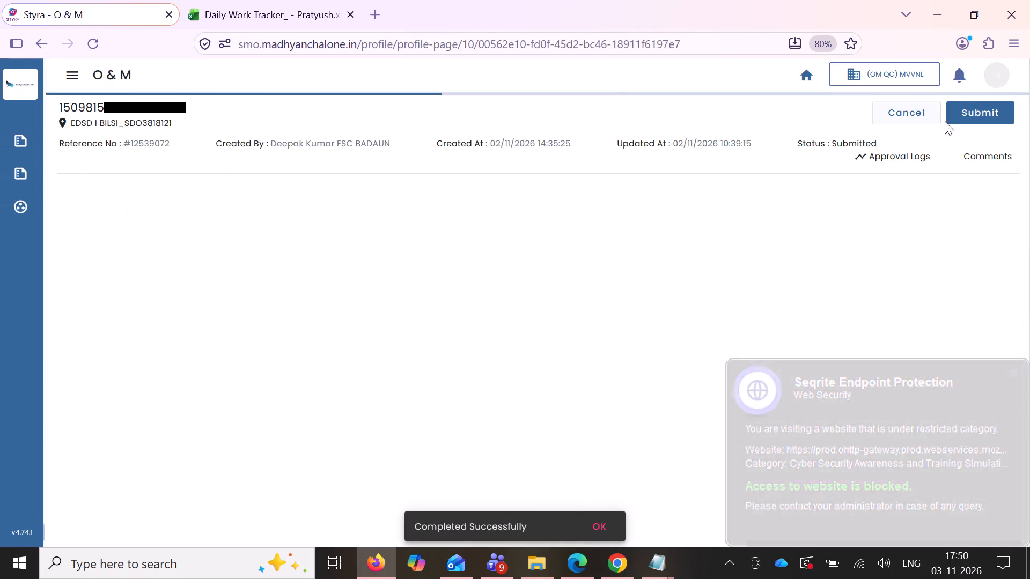
left_click(985, 110)
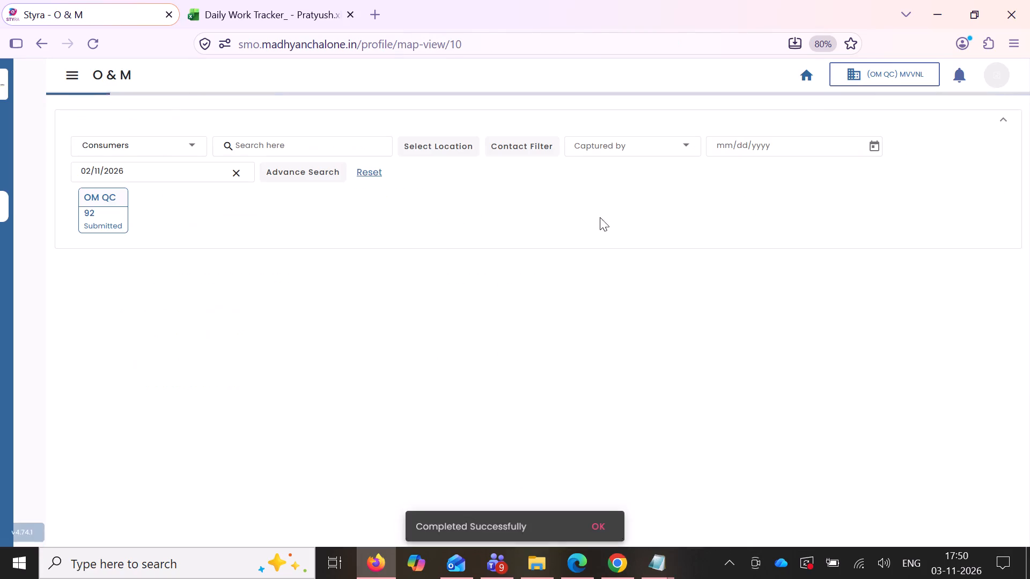
left_click(510, 279)
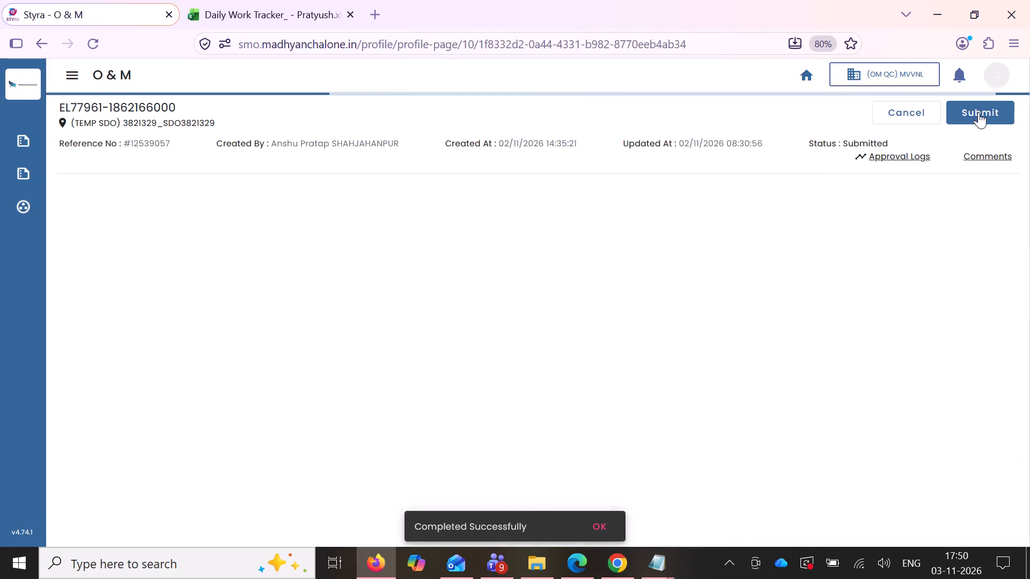
left_click(983, 112)
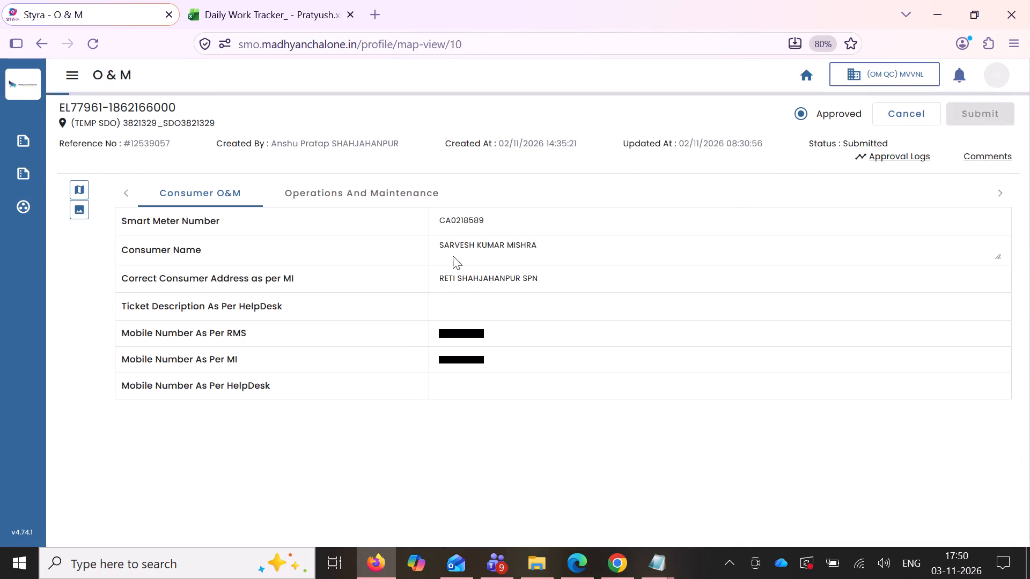
left_click(509, 283)
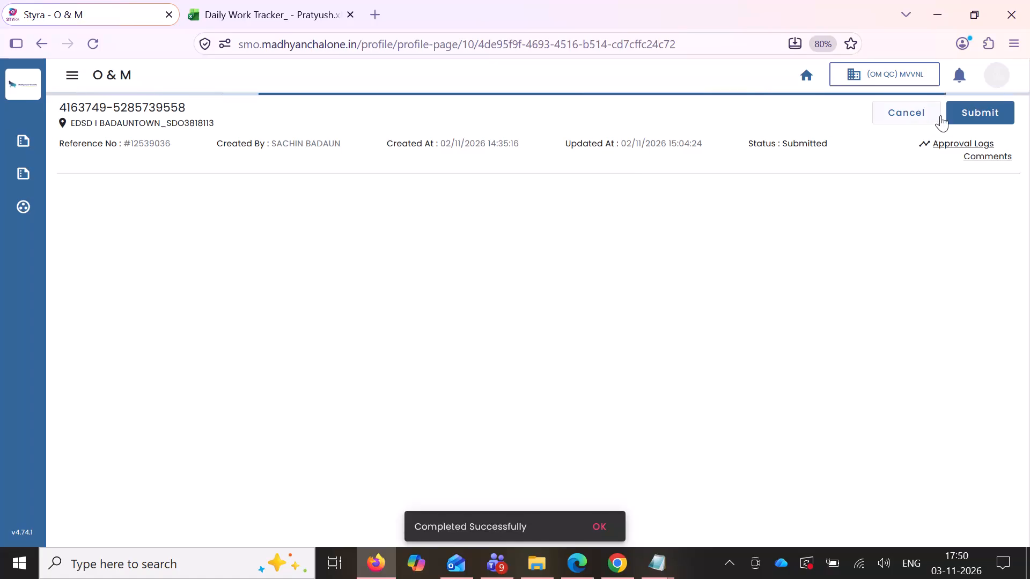
left_click(984, 111)
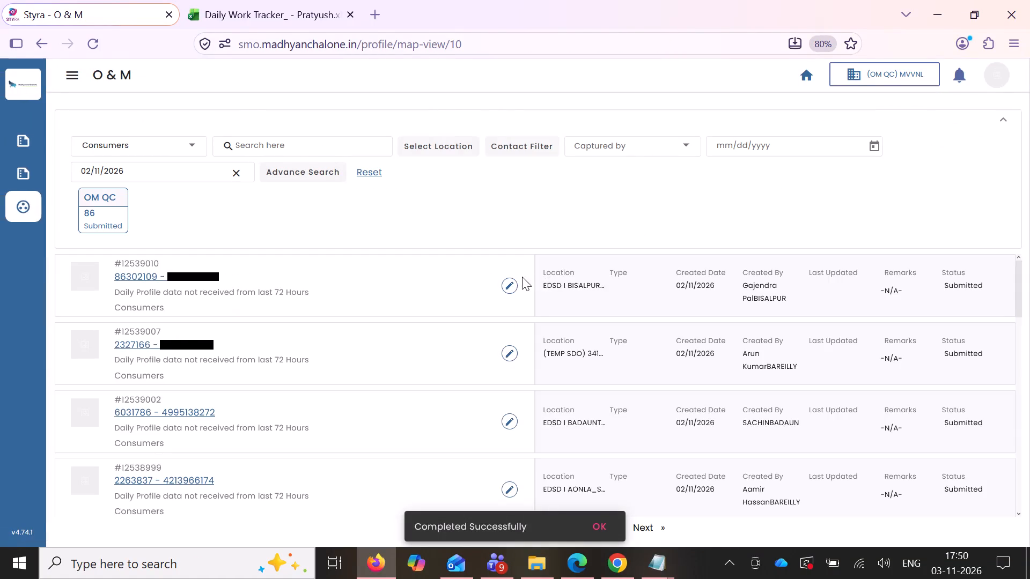
left_click(516, 279)
left_click(996, 116)
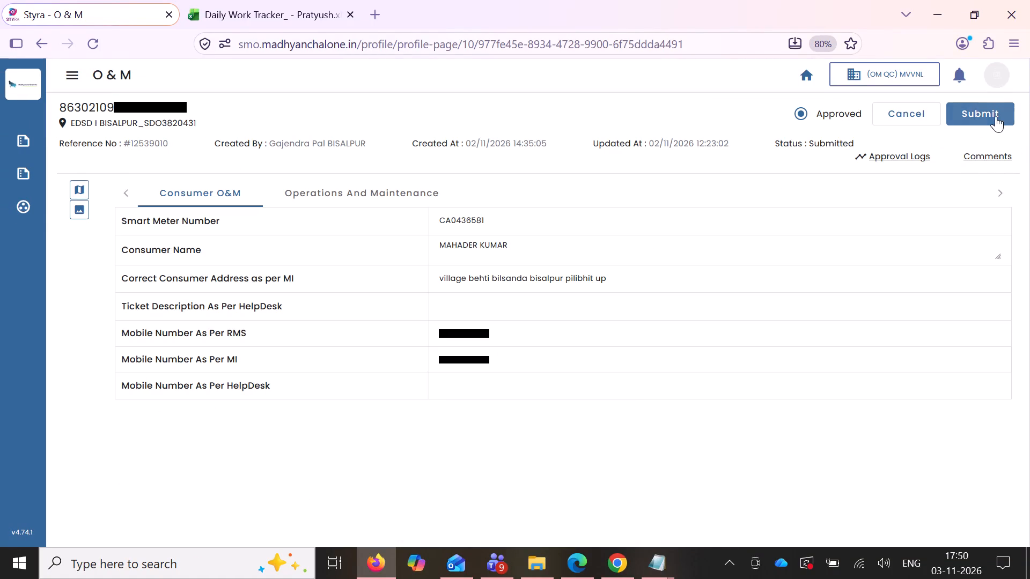
left_click(513, 287)
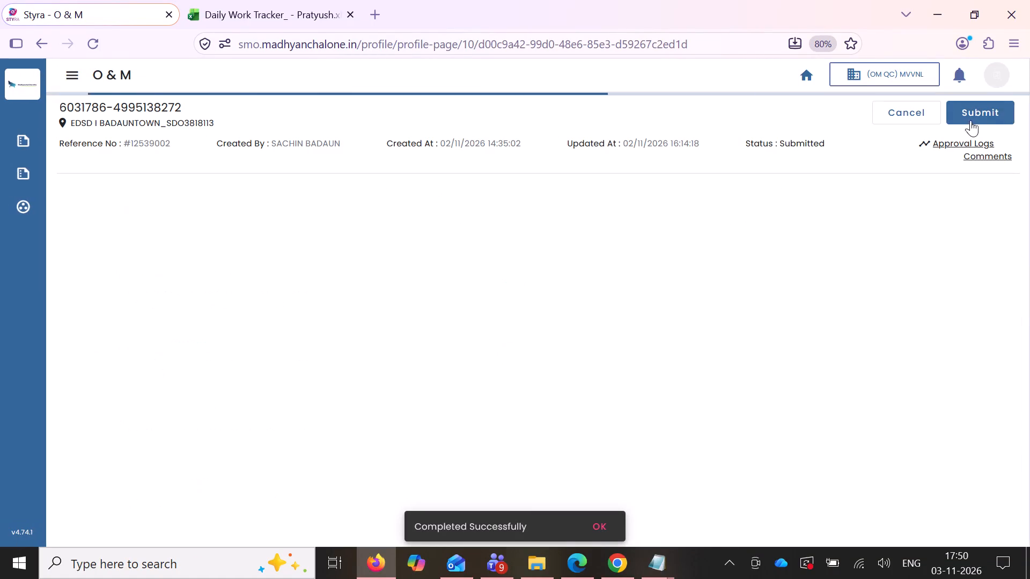
left_click(997, 111)
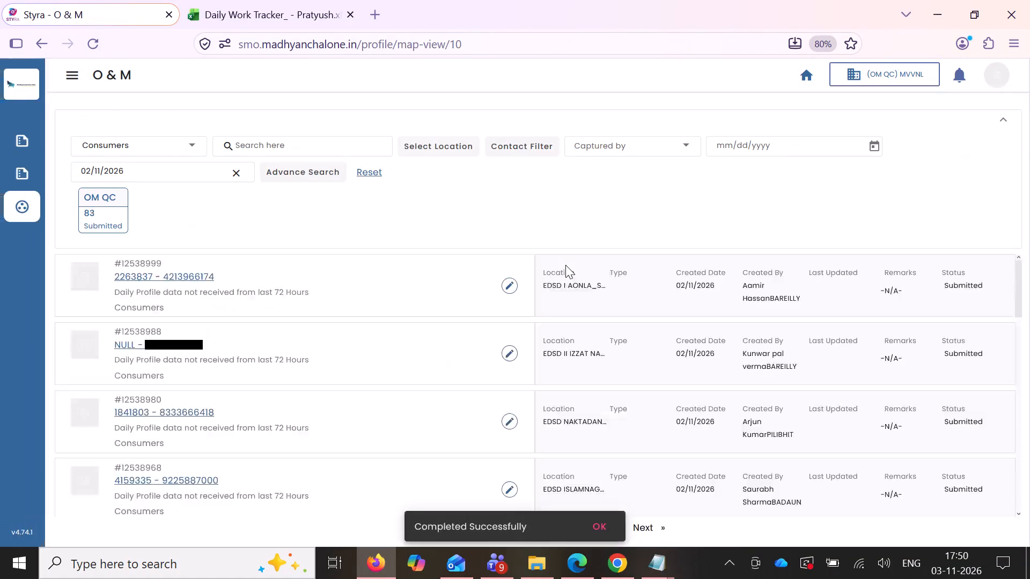
left_click(504, 284)
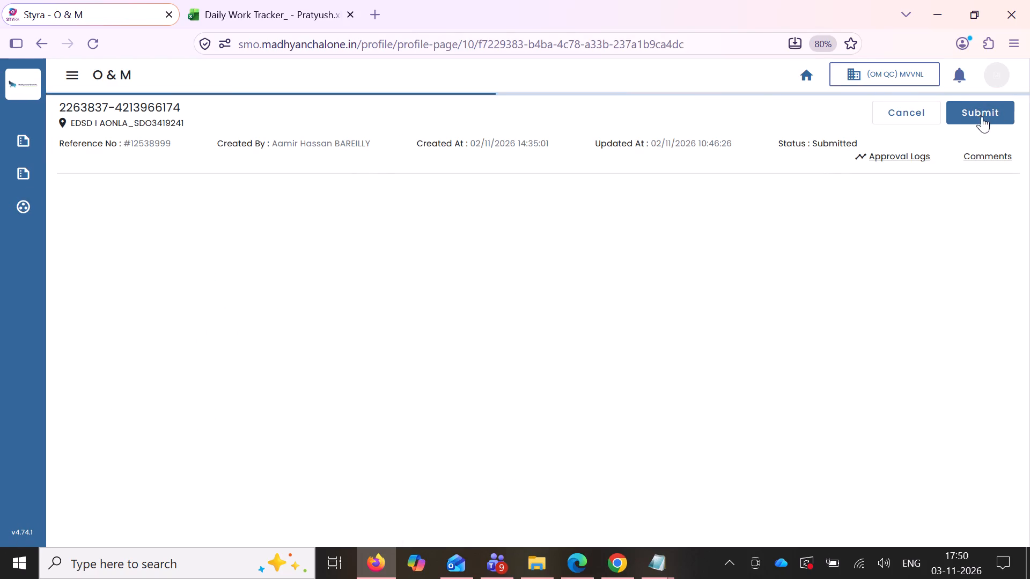
left_click(984, 116)
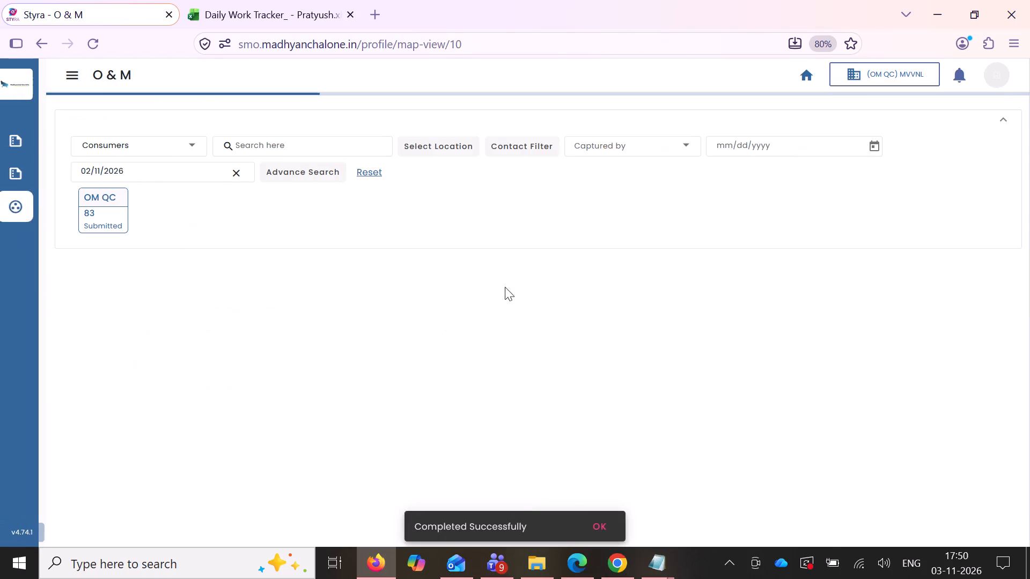
left_click(505, 282)
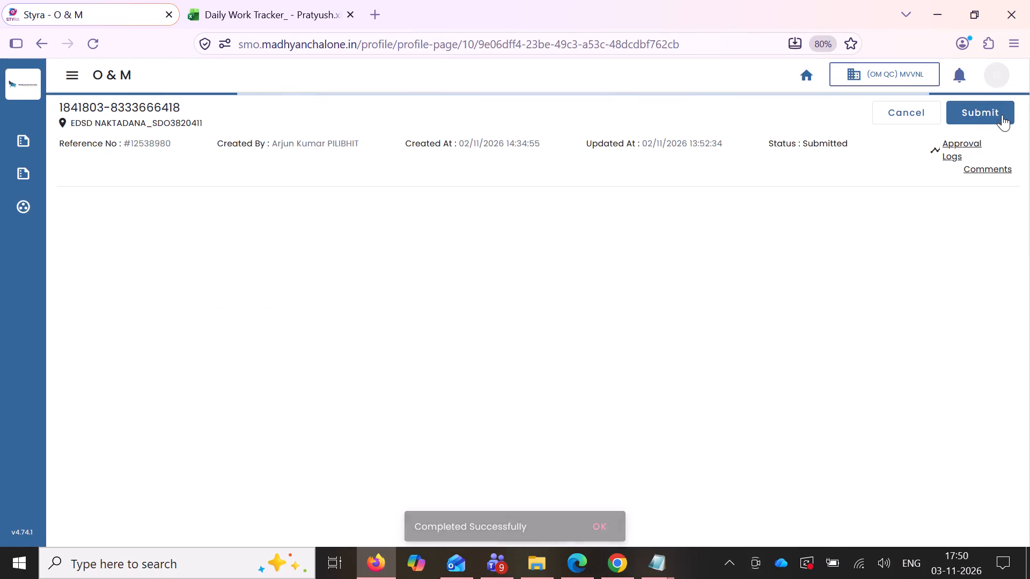
left_click(995, 114)
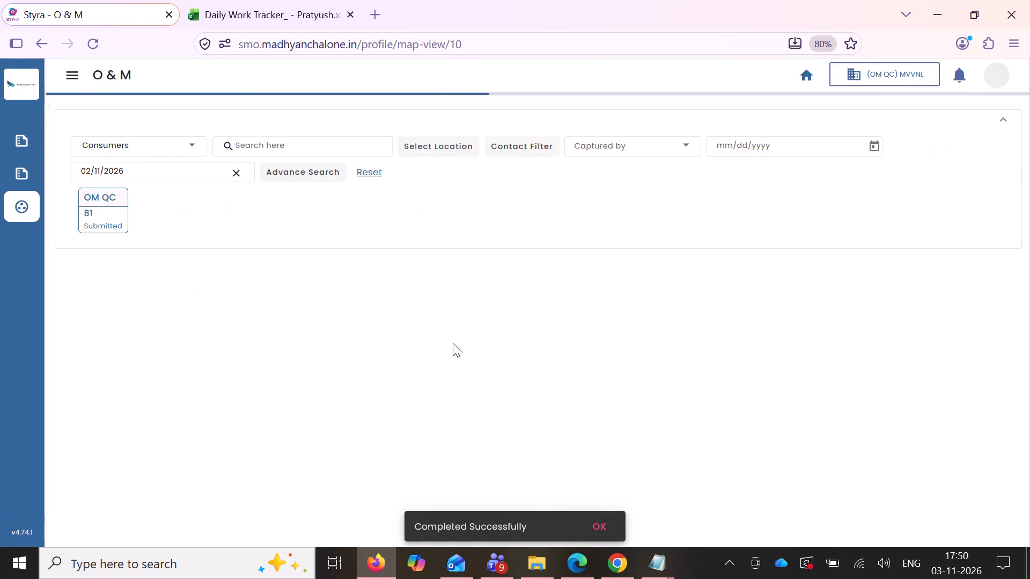
left_click(505, 282)
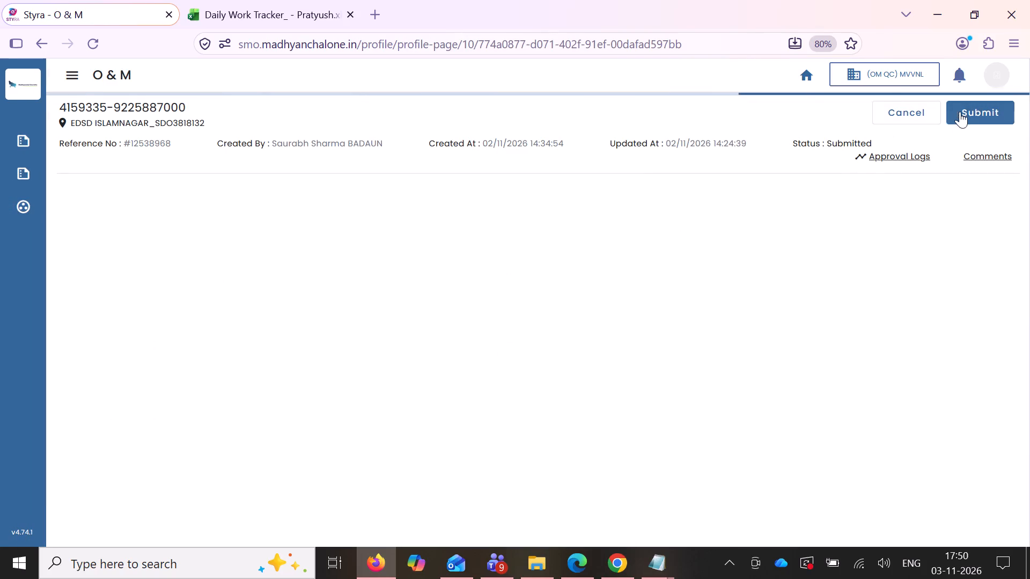
left_click(981, 110)
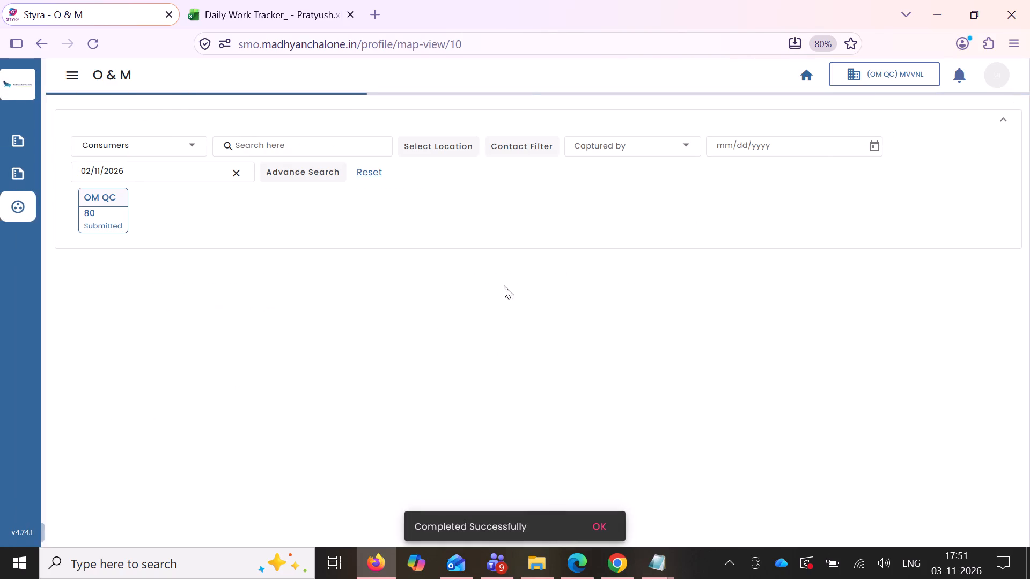
left_click(518, 282)
left_click(514, 284)
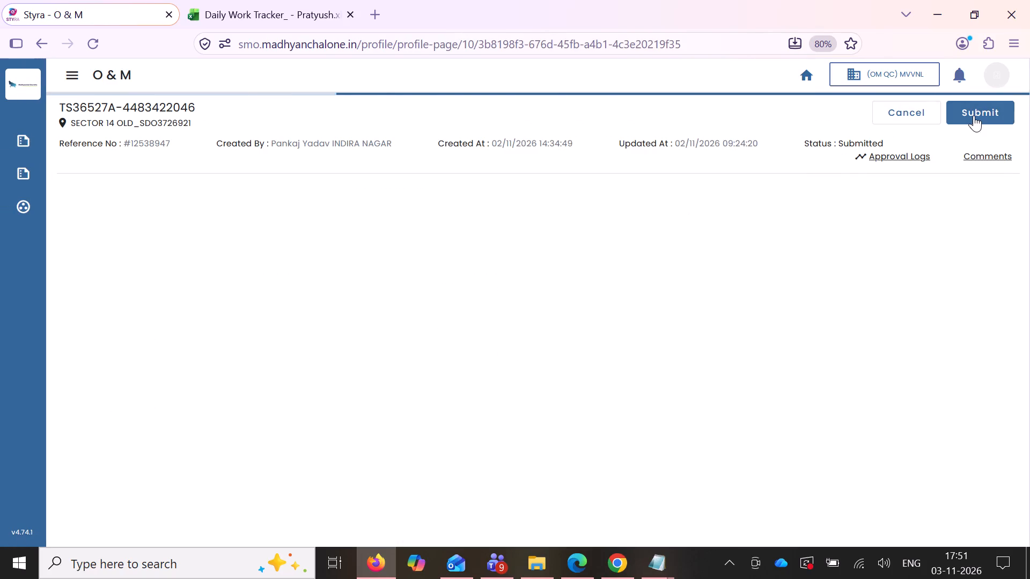
left_click(992, 106)
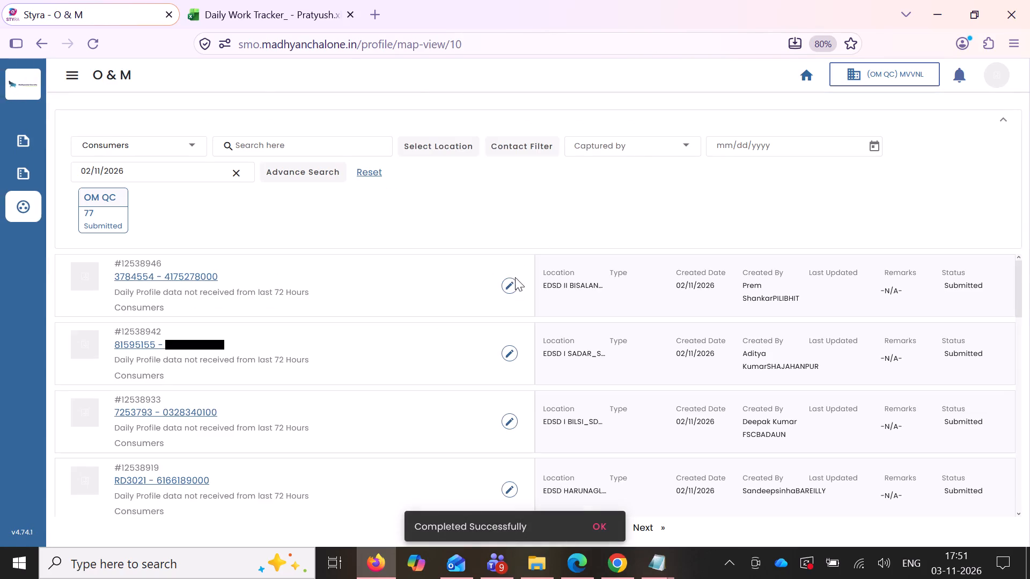
left_click(512, 280)
left_click(992, 110)
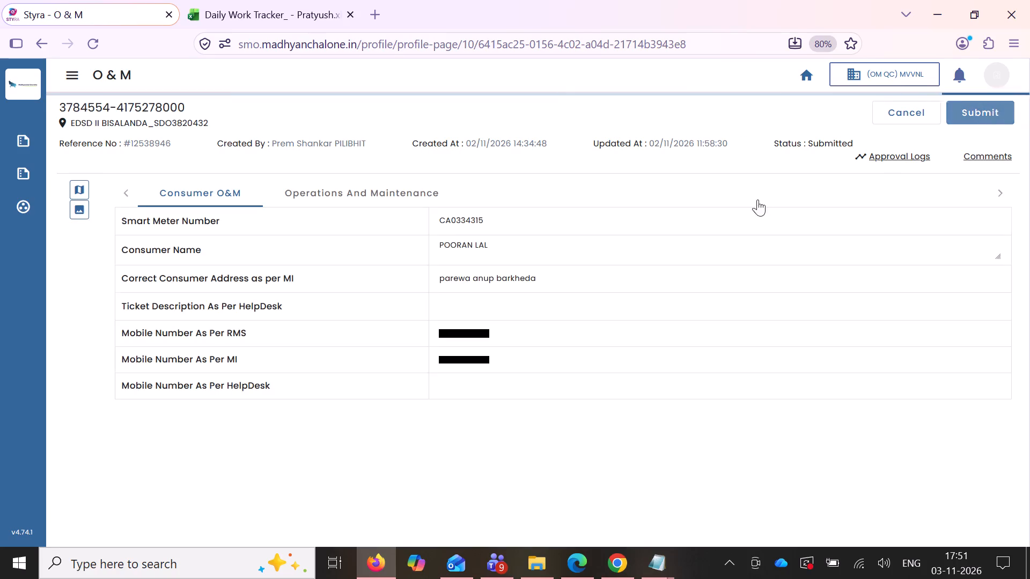
left_click(516, 287)
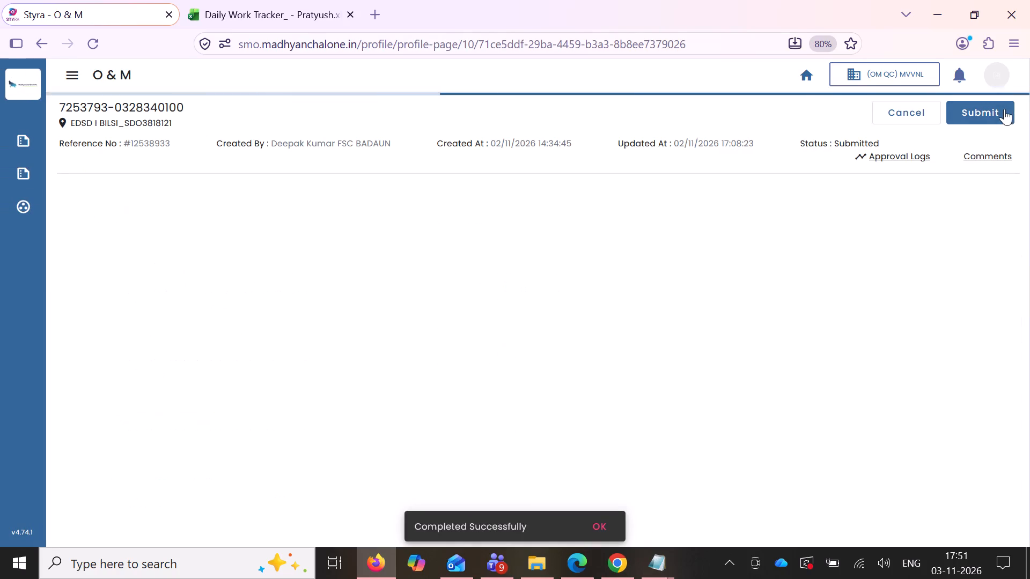
left_click(1002, 110)
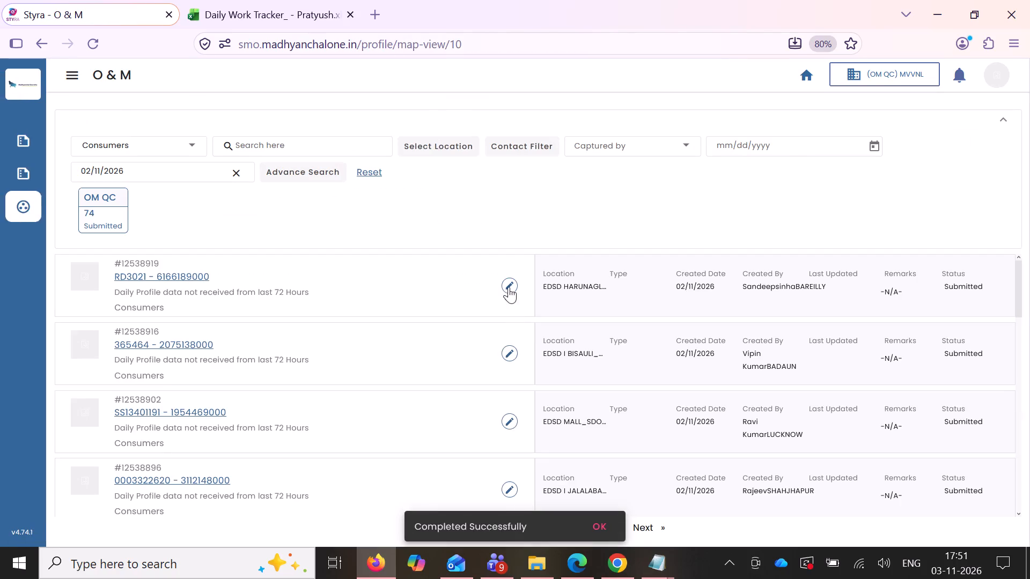
left_click(509, 287)
left_click(991, 108)
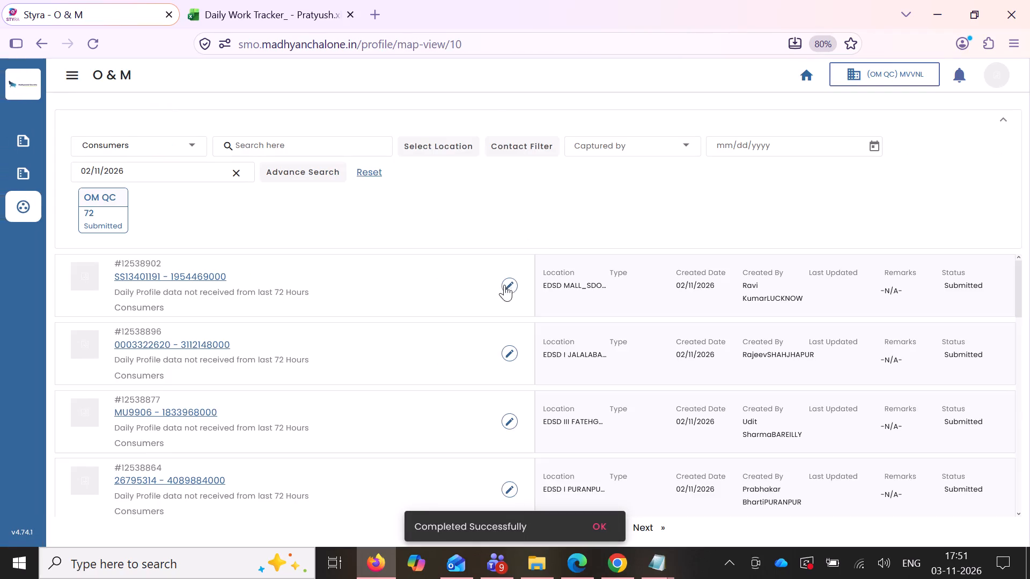
left_click(503, 287)
left_click(999, 111)
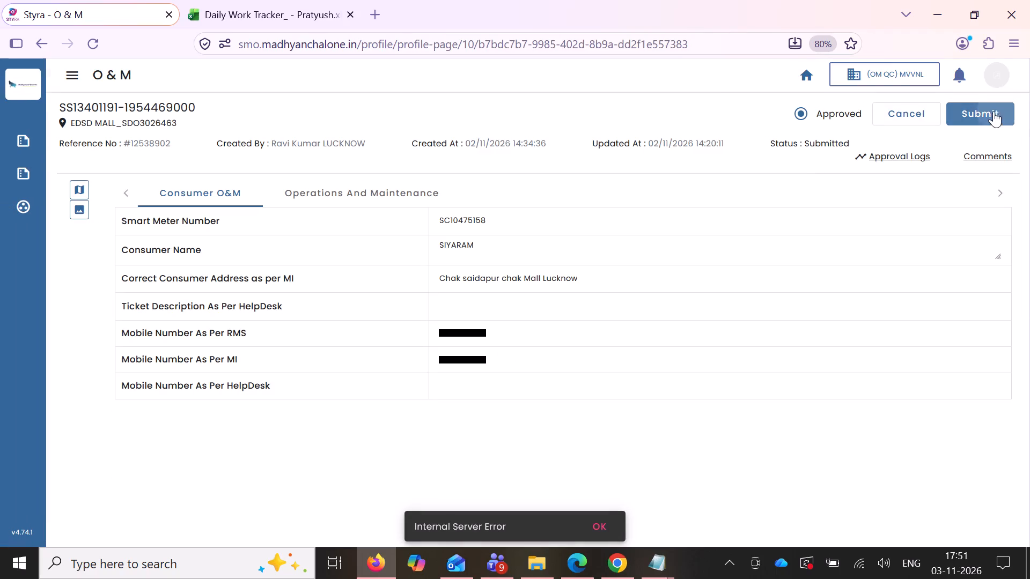
left_click(510, 287)
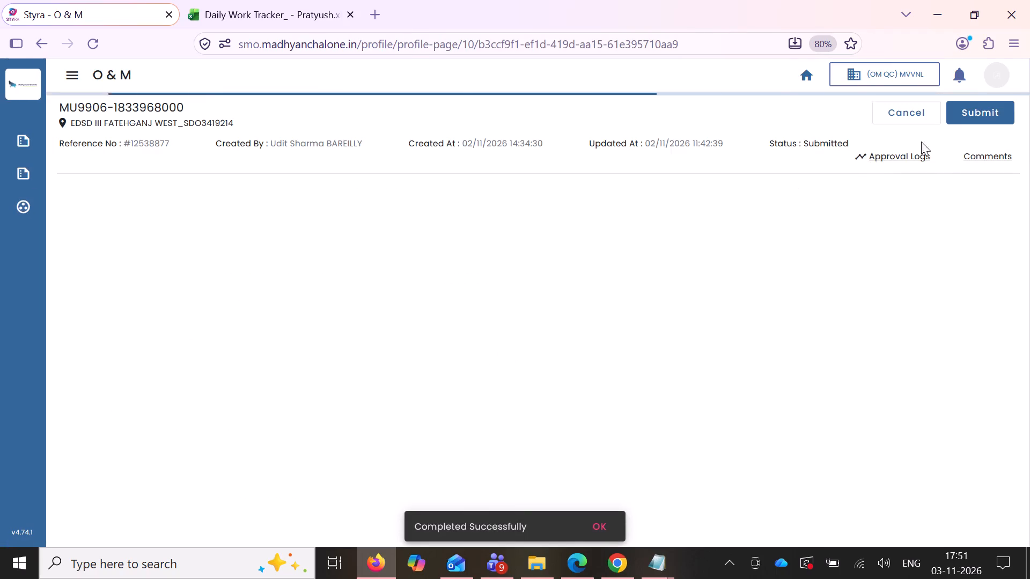
left_click(974, 111)
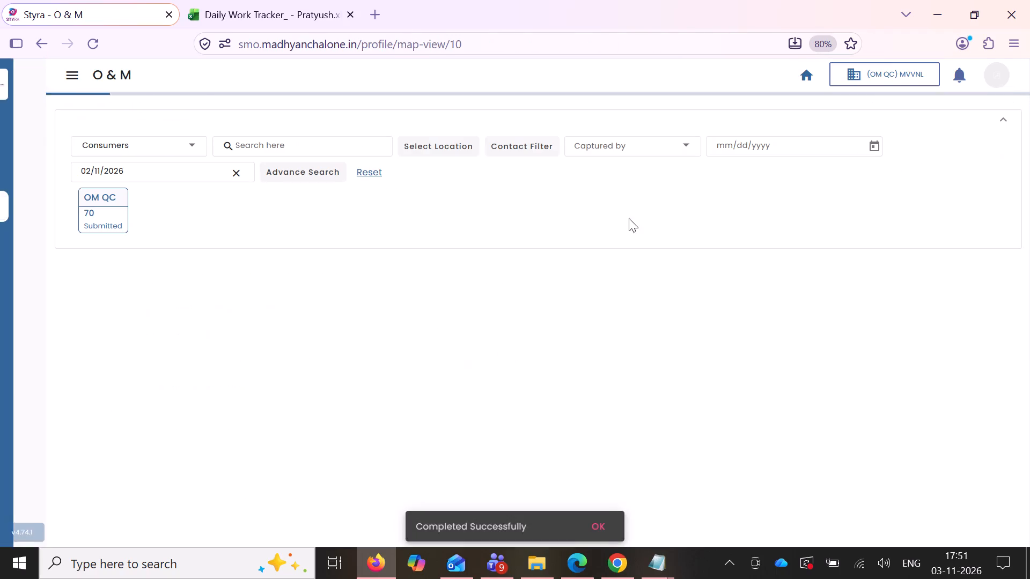
left_click(512, 286)
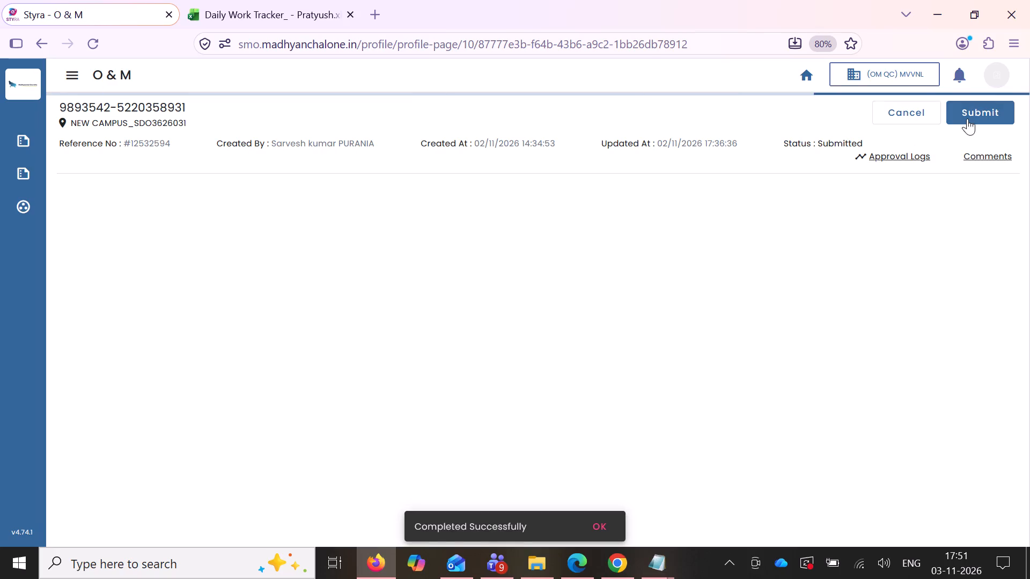
left_click(985, 106)
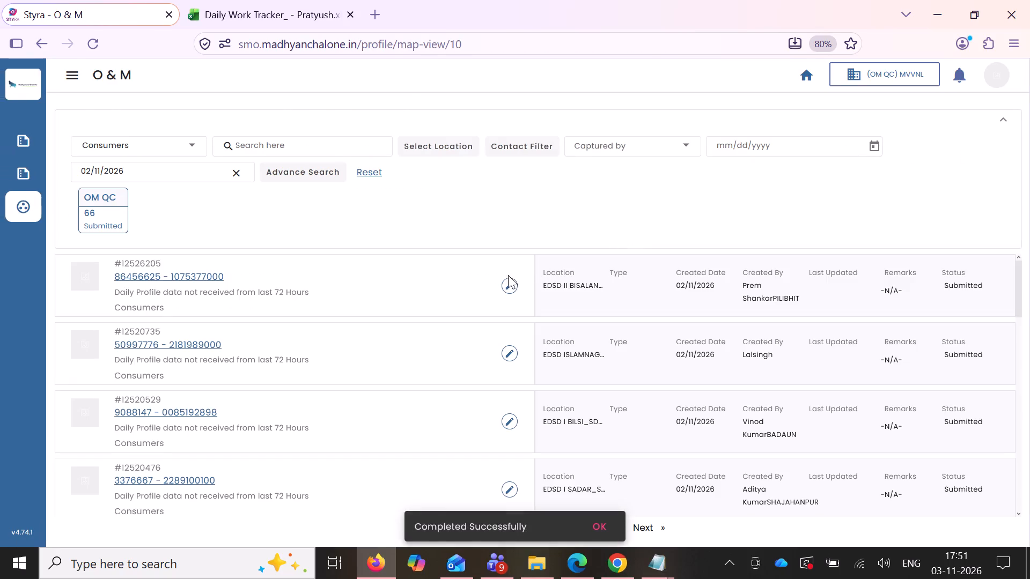
left_click(508, 280)
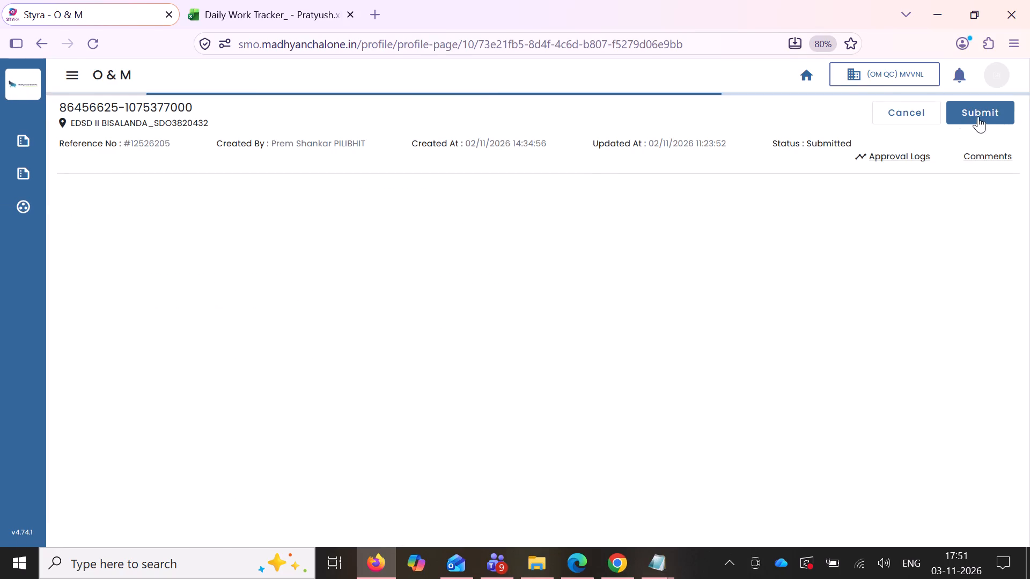
left_click(979, 116)
left_click(513, 286)
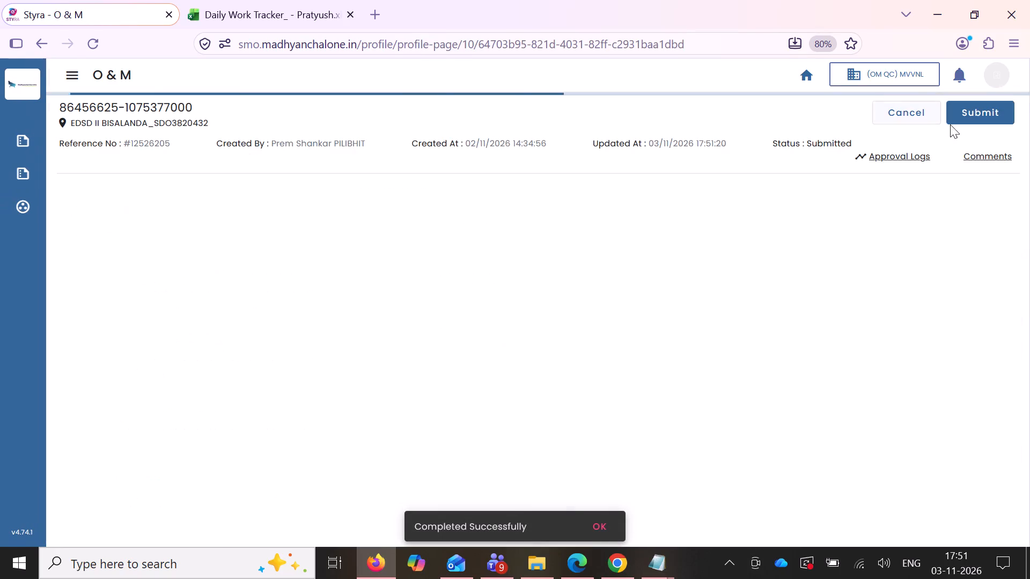
left_click(994, 112)
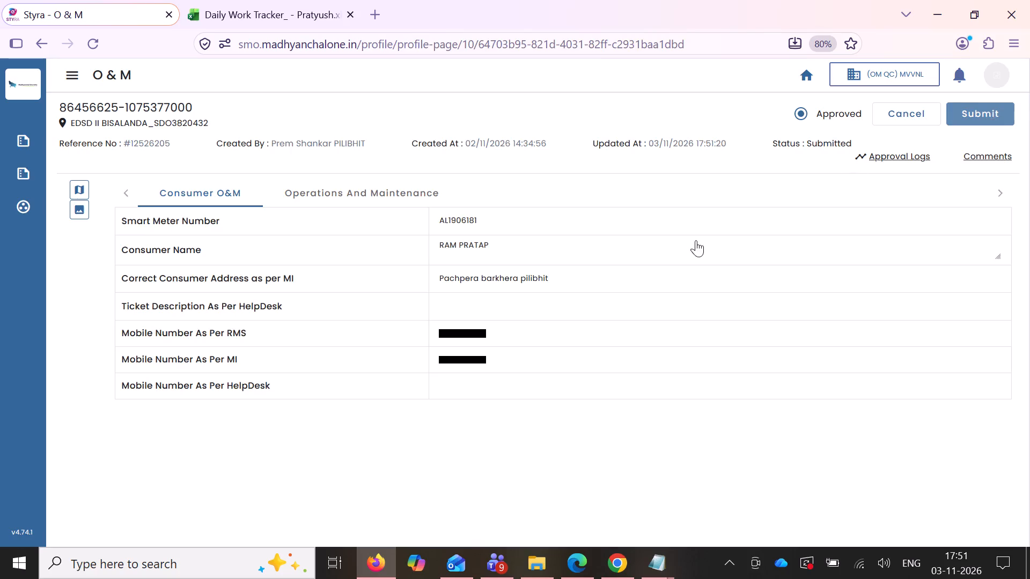
left_click(513, 287)
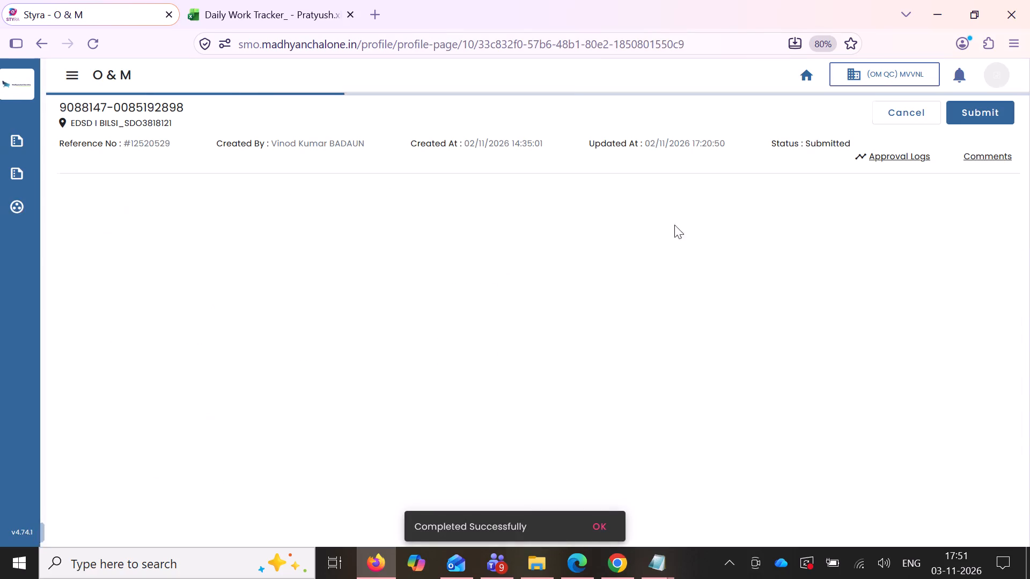
left_click(994, 109)
left_click(510, 283)
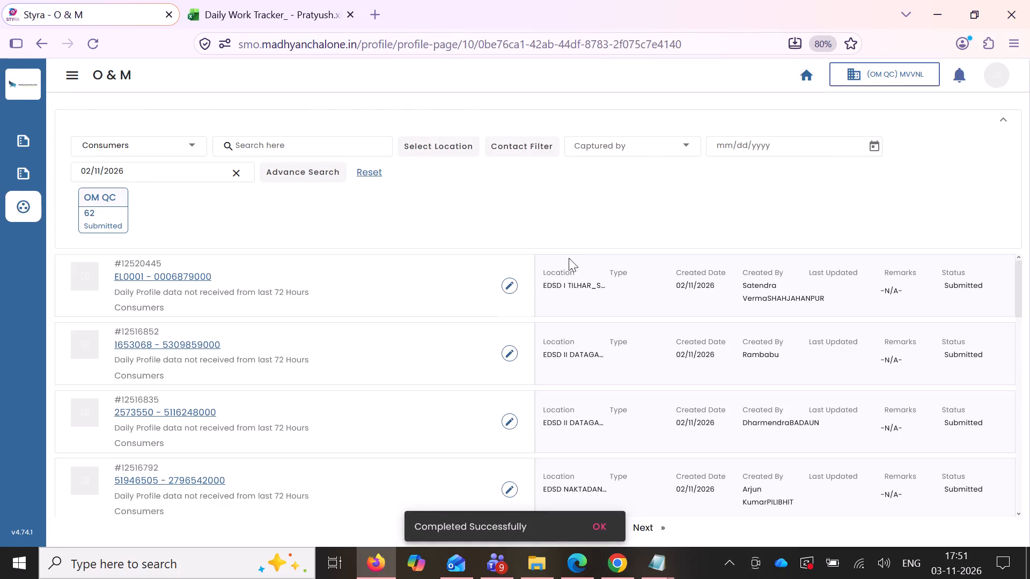
left_click(990, 105)
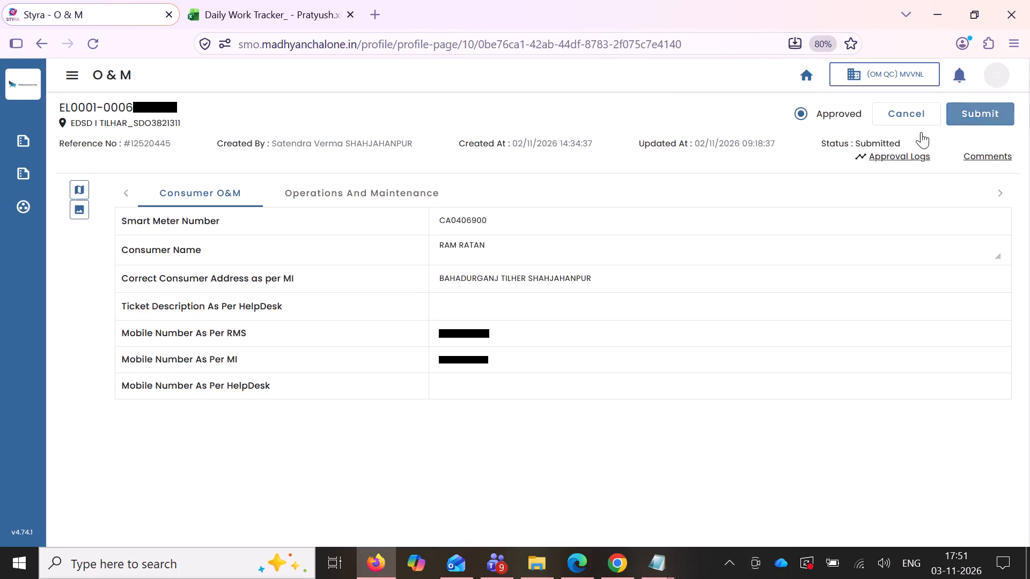
left_click(507, 287)
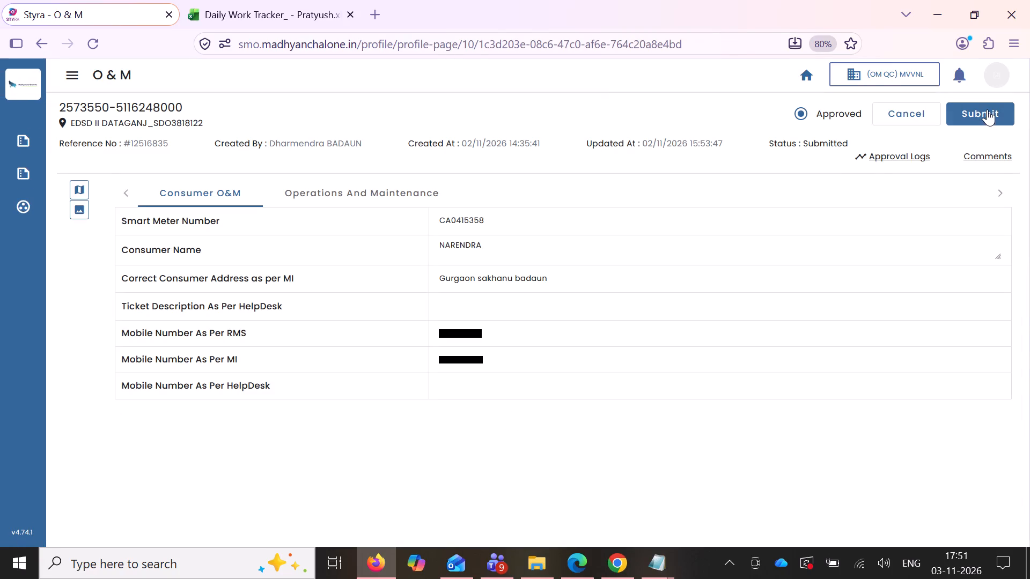
left_click(987, 109)
left_click(514, 281)
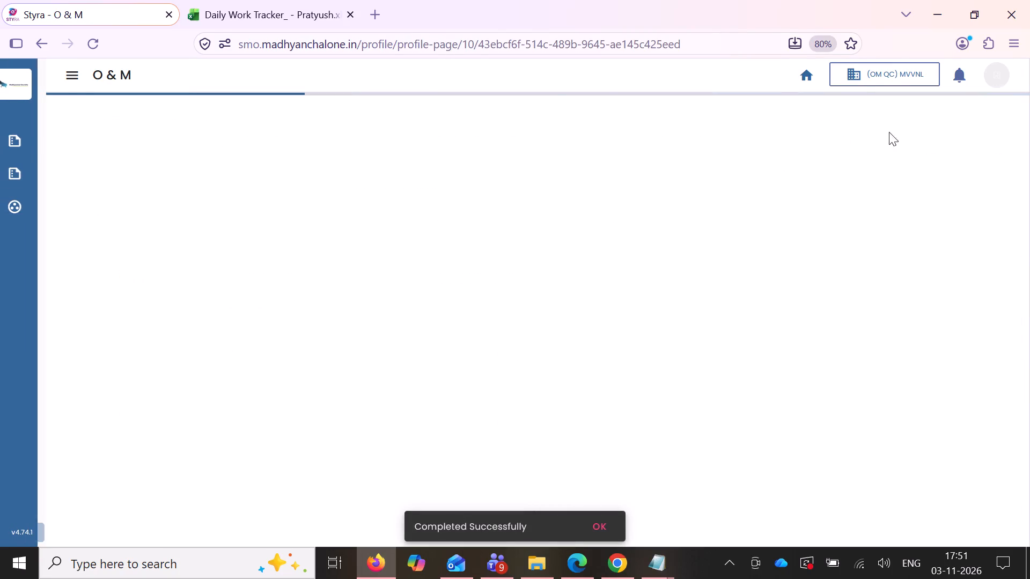
left_click(1003, 106)
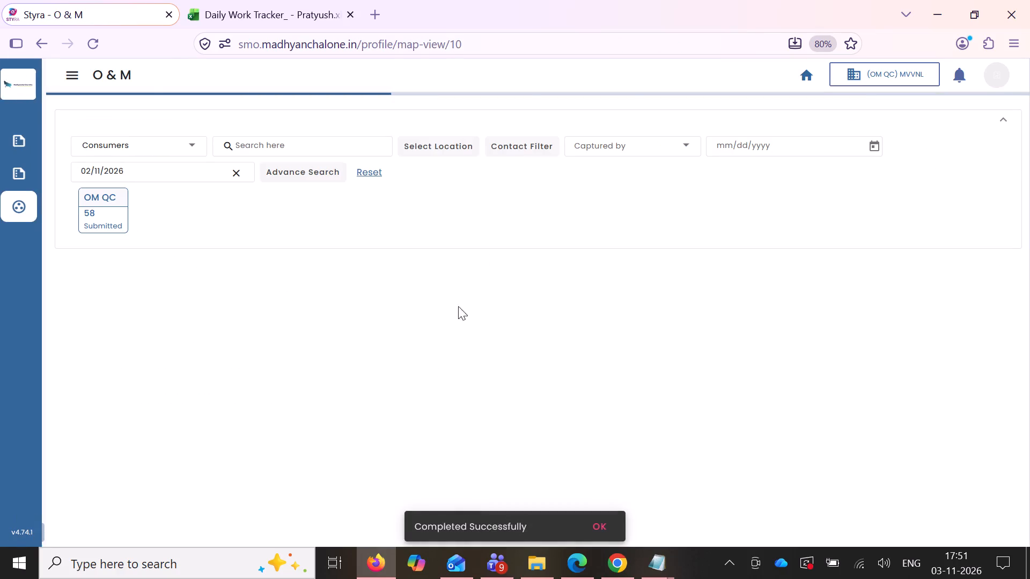
left_click(514, 286)
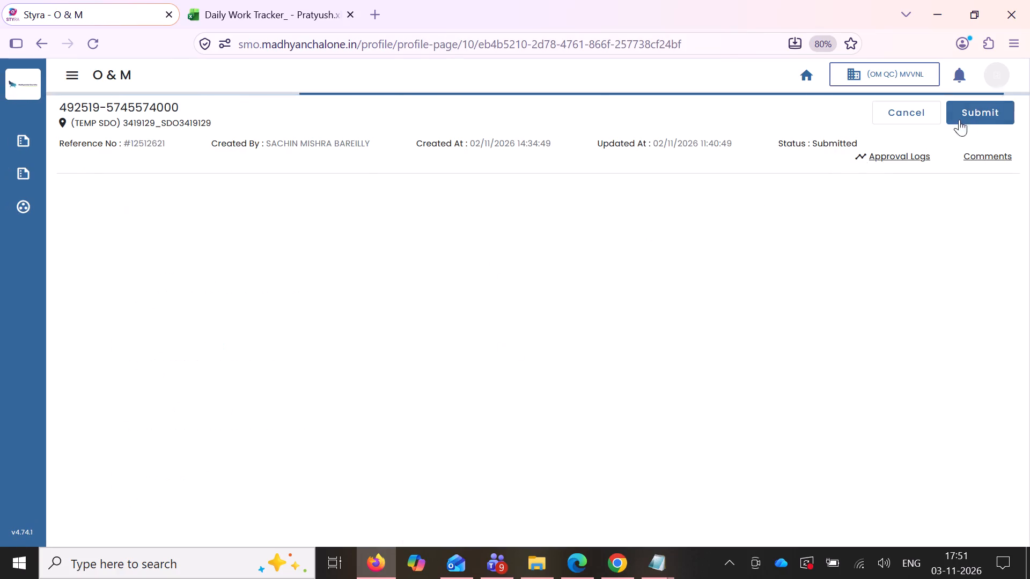
left_click(985, 111)
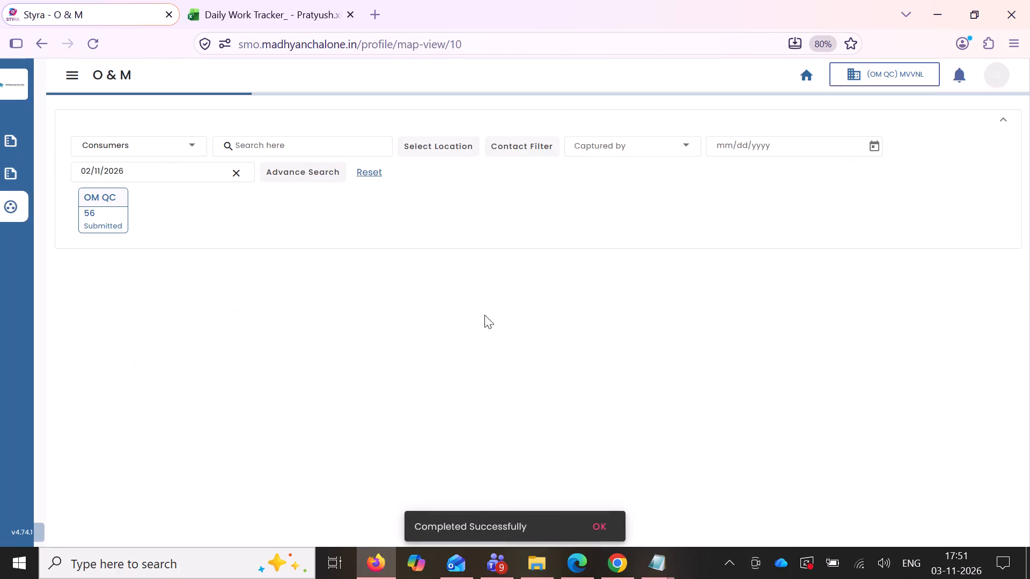
left_click(507, 279)
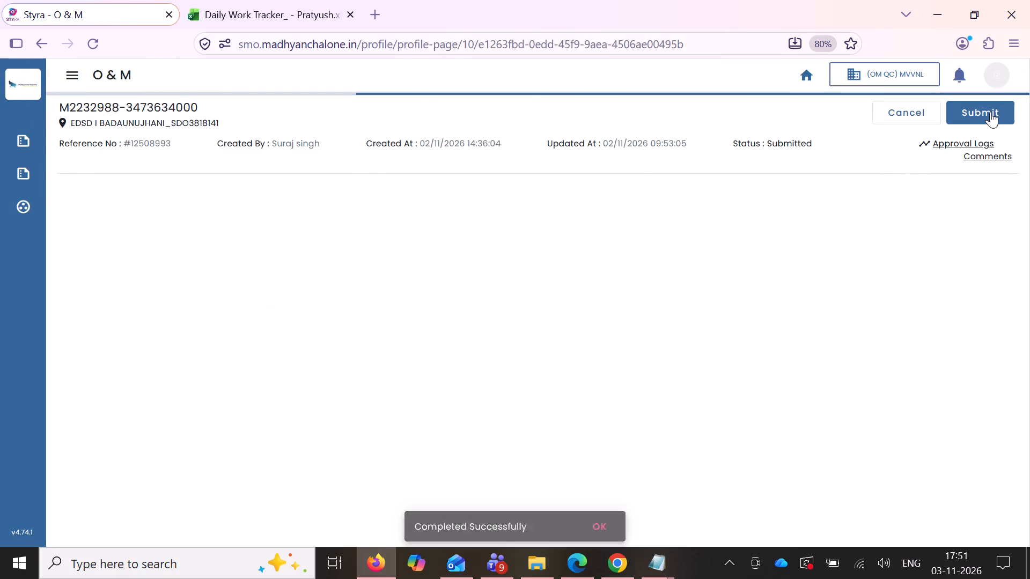
left_click(992, 110)
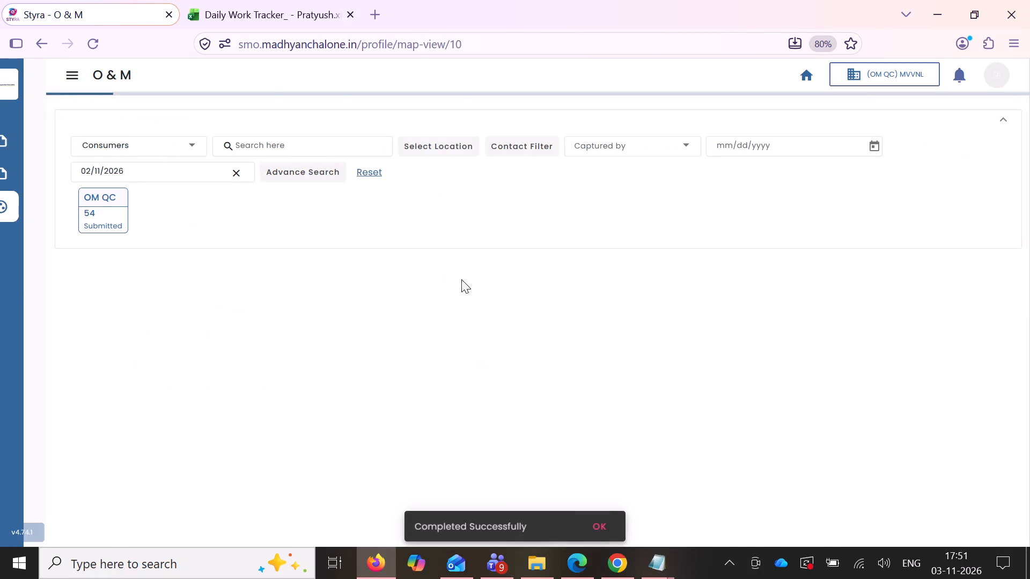
left_click(506, 277)
left_click(510, 284)
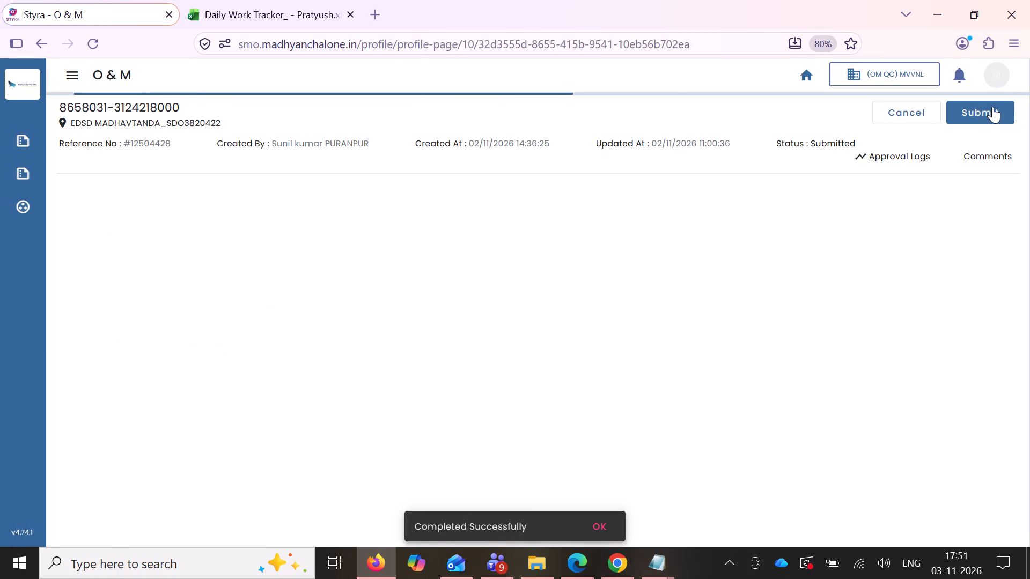
left_click(981, 105)
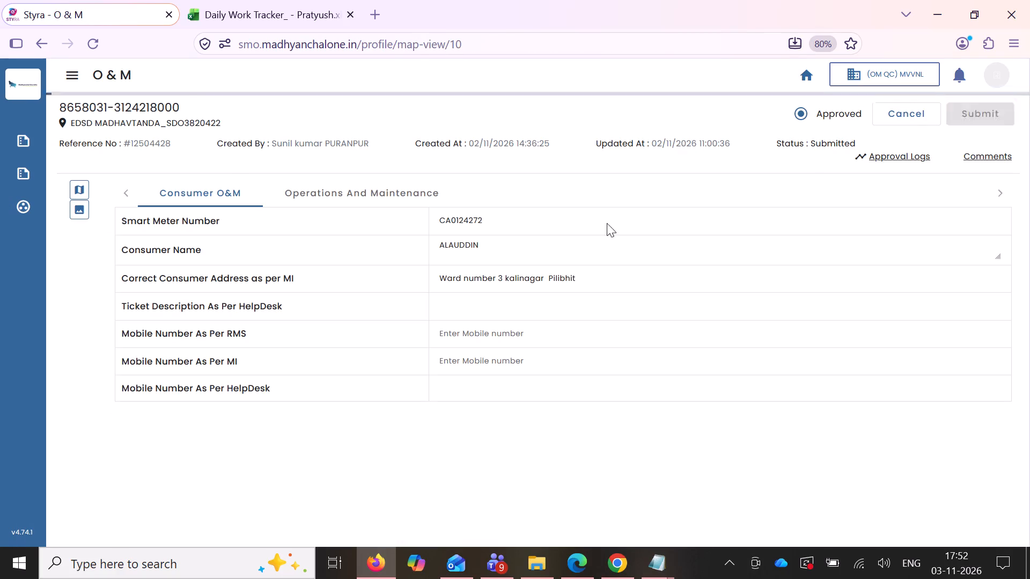
left_click(507, 288)
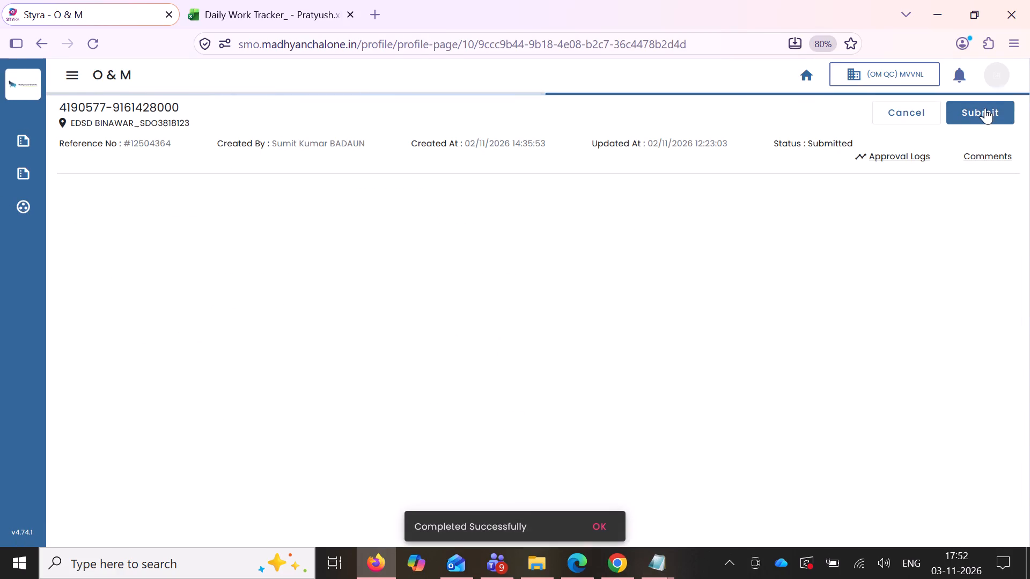
left_click(986, 108)
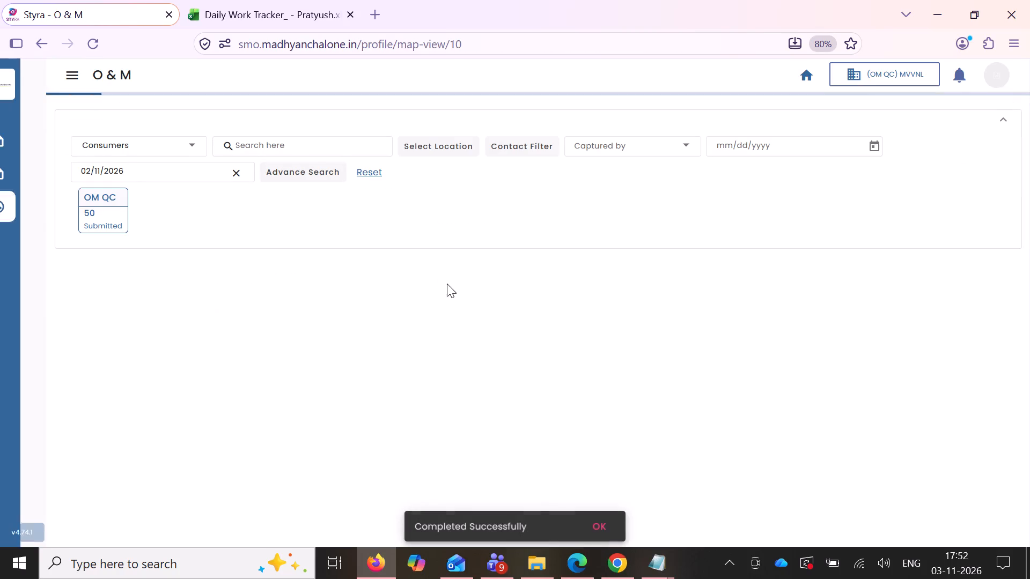
left_click(519, 289)
left_click(509, 288)
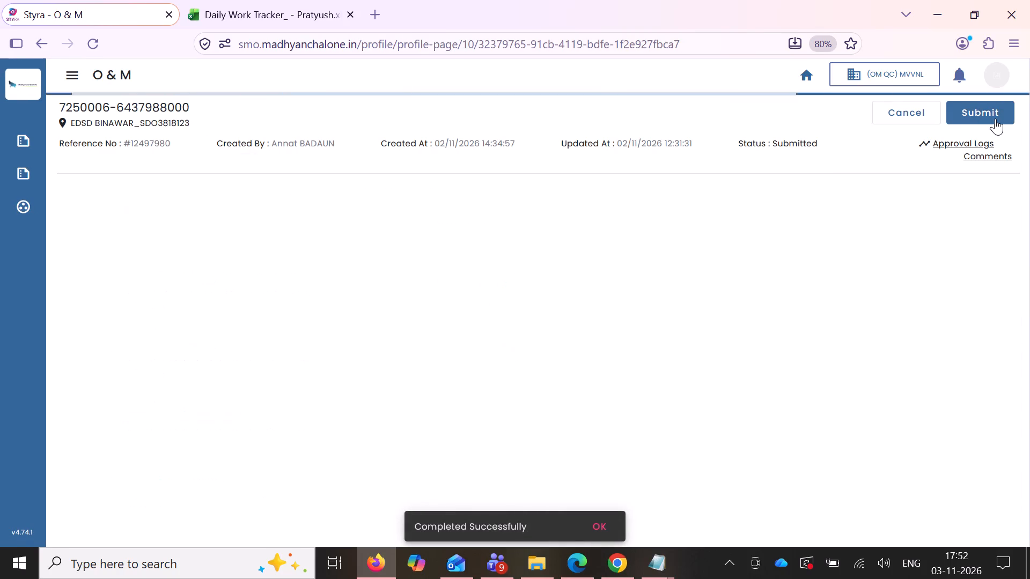
left_click(994, 113)
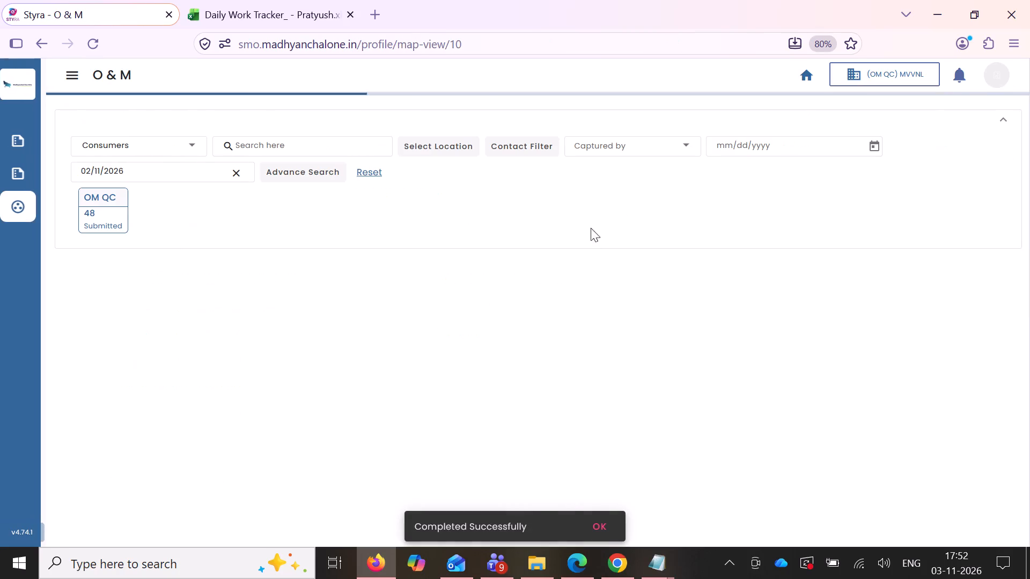
left_click(517, 284)
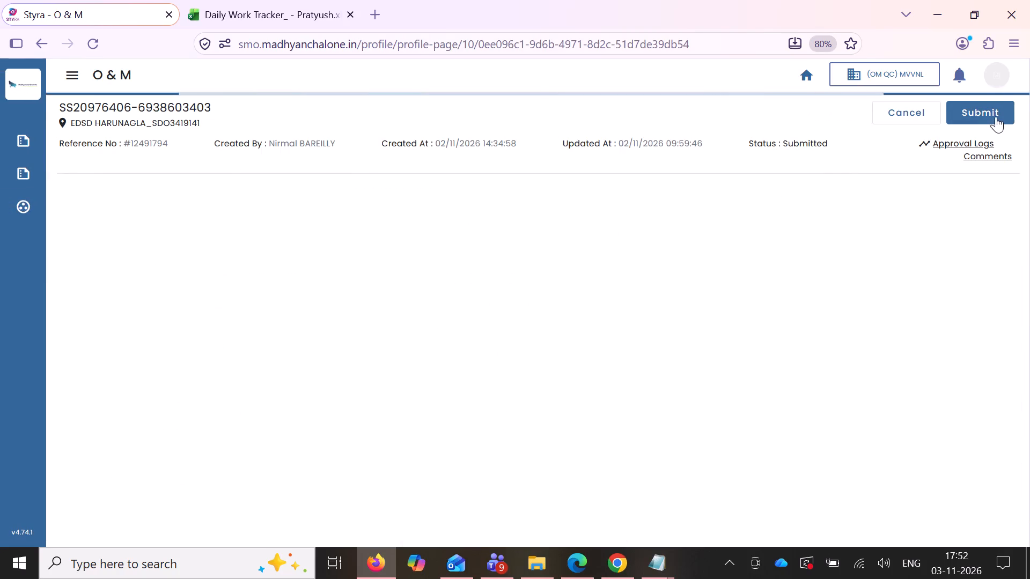
left_click(997, 115)
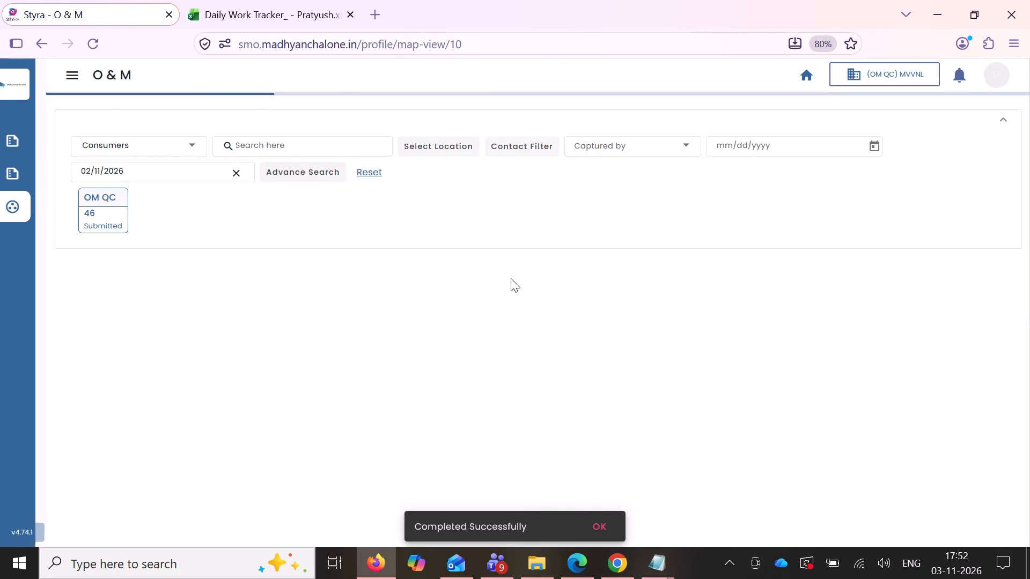
left_click(511, 280)
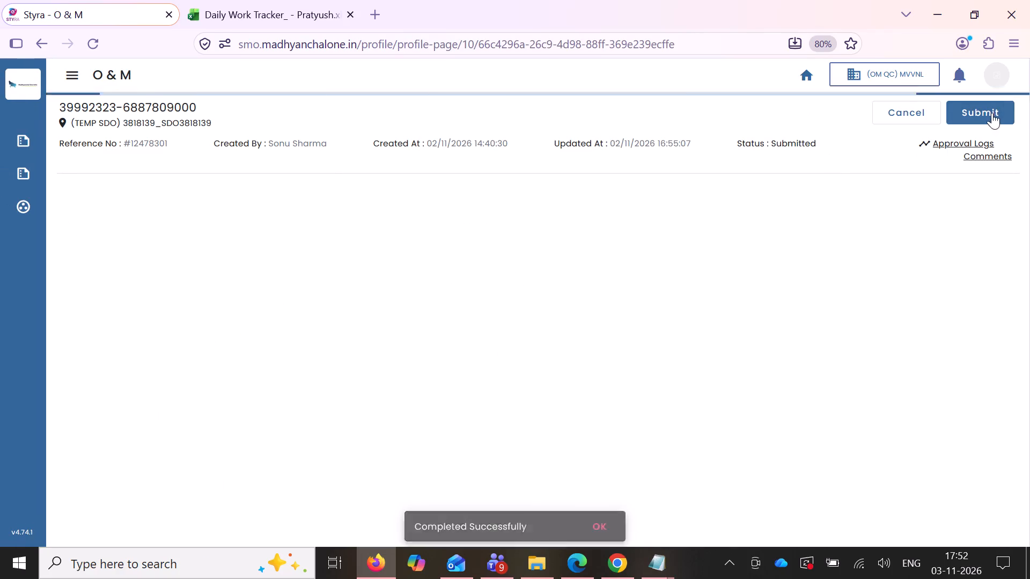
left_click(997, 110)
left_click(504, 283)
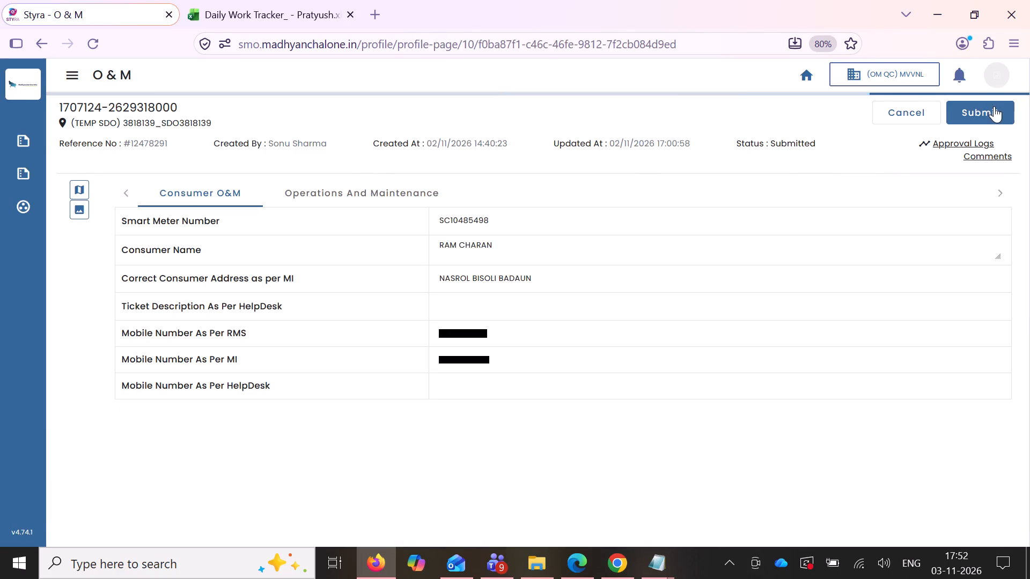
left_click(994, 106)
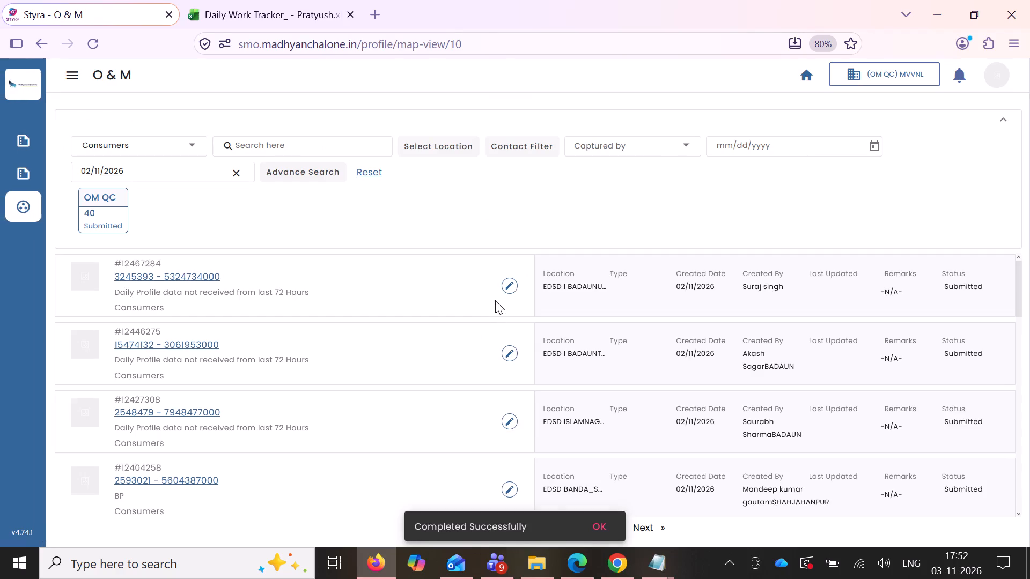
left_click(516, 284)
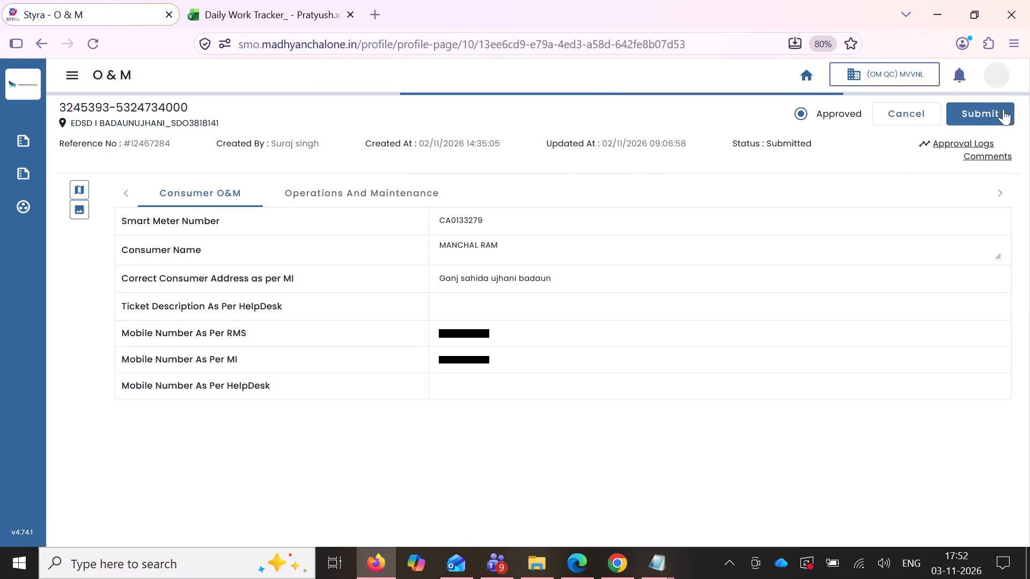
left_click(1004, 108)
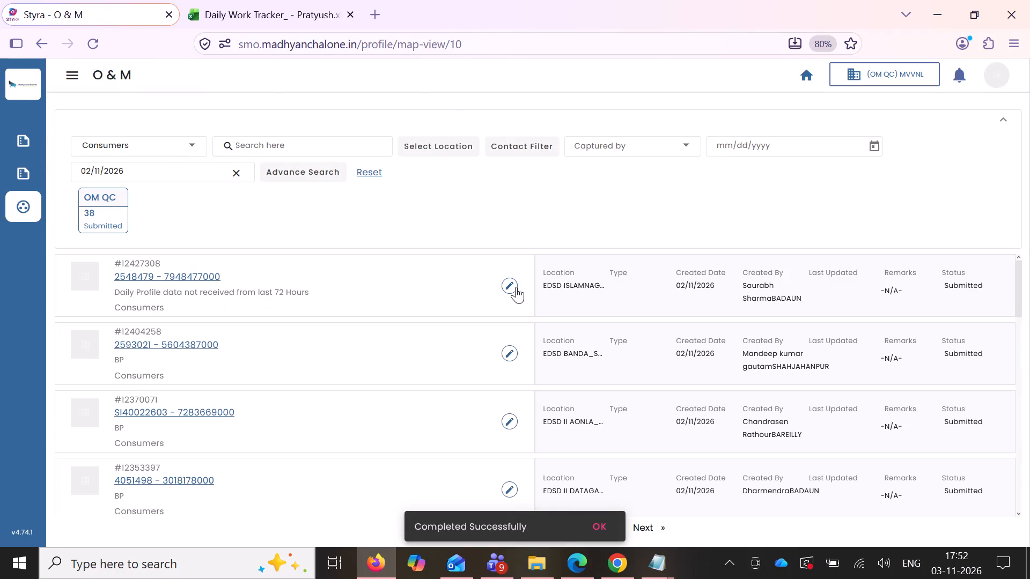
left_click(516, 287)
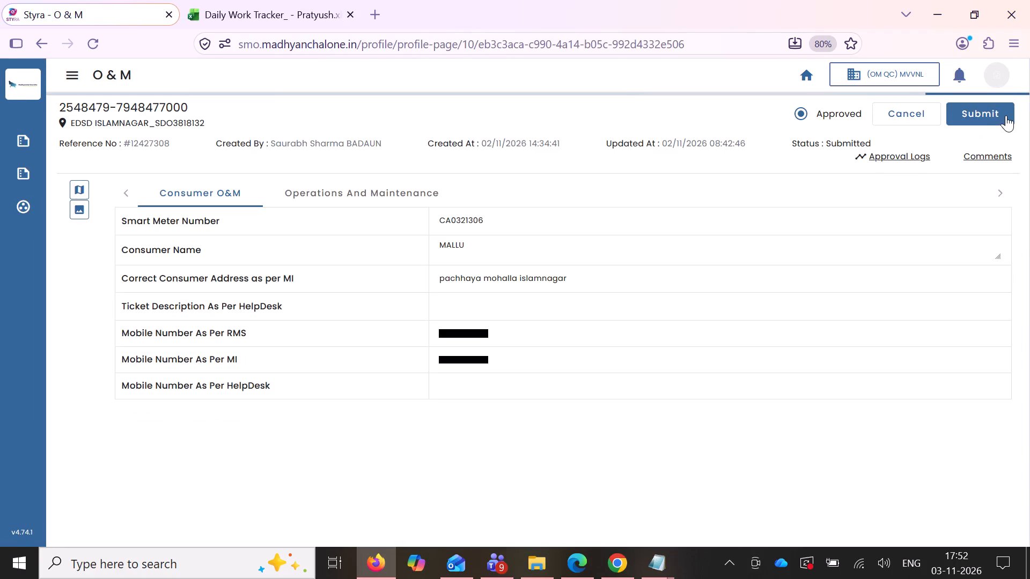
left_click(1010, 113)
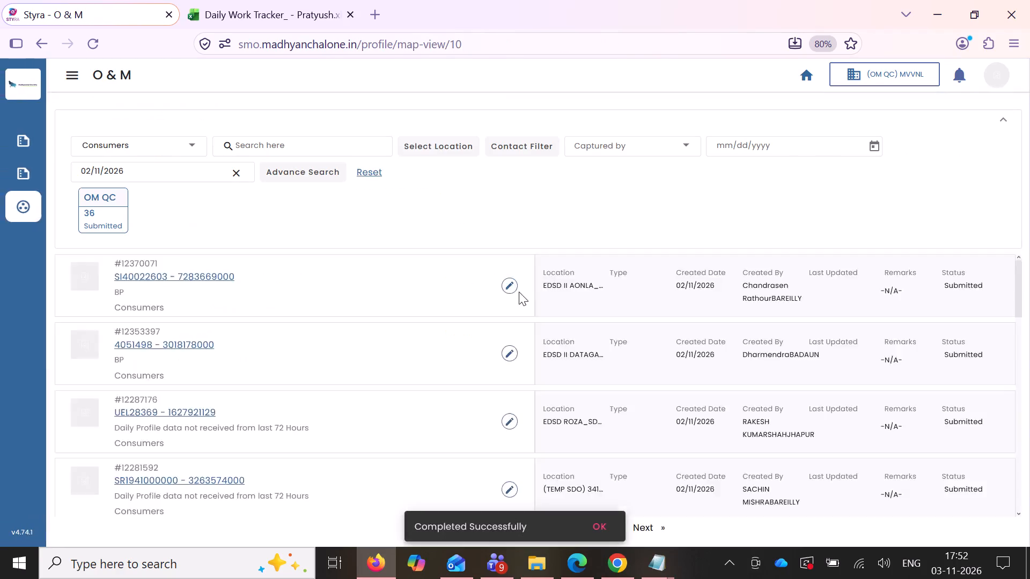
left_click(507, 285)
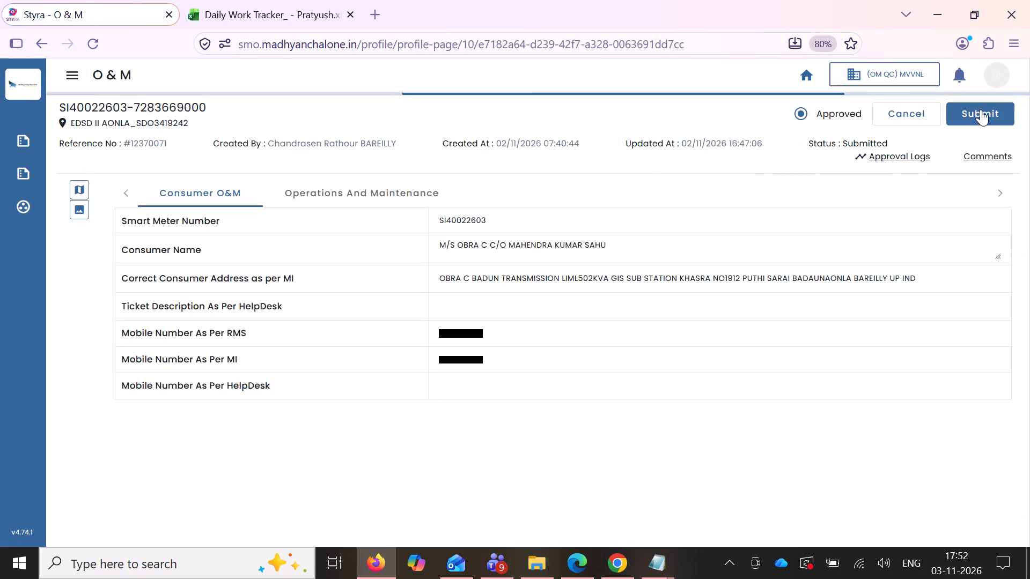
left_click(982, 109)
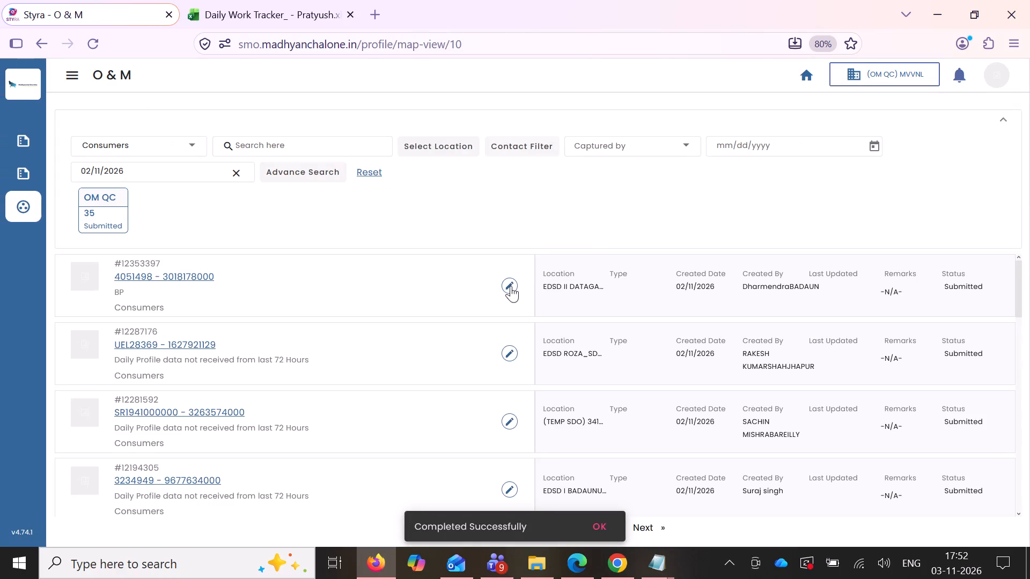
left_click(511, 286)
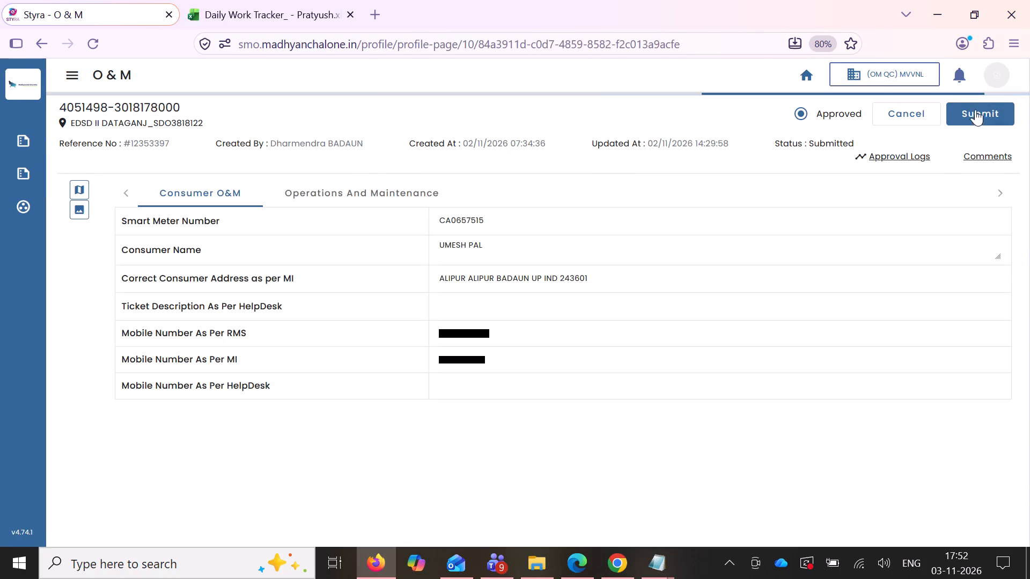
left_click(977, 109)
left_click(505, 285)
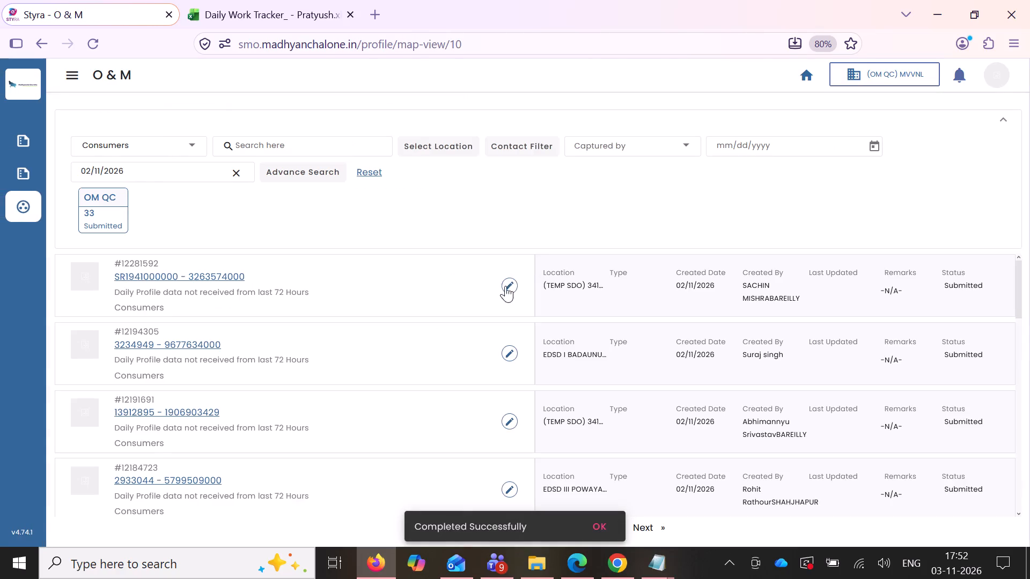
left_click(990, 109)
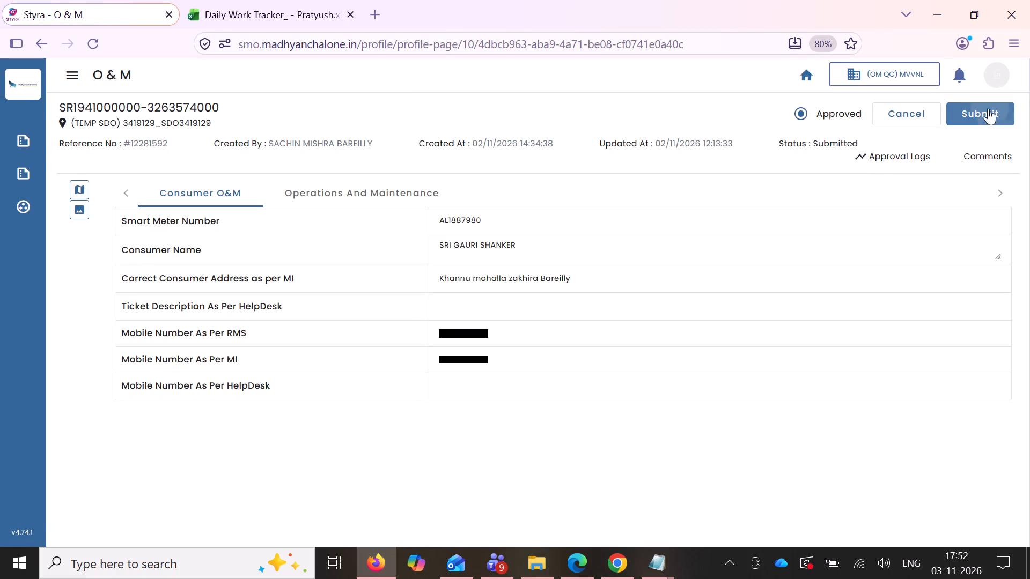
left_click(514, 286)
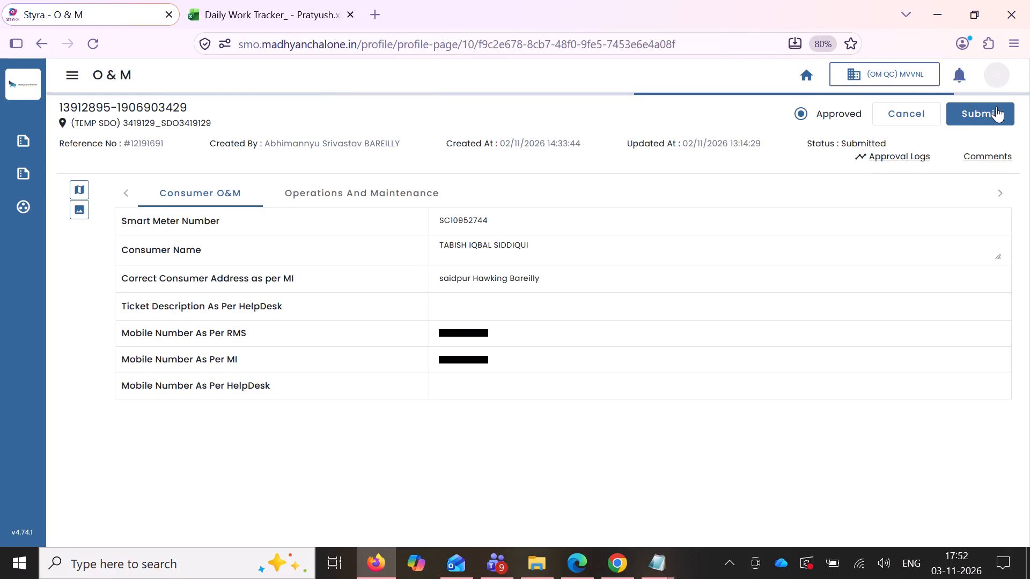
left_click(997, 106)
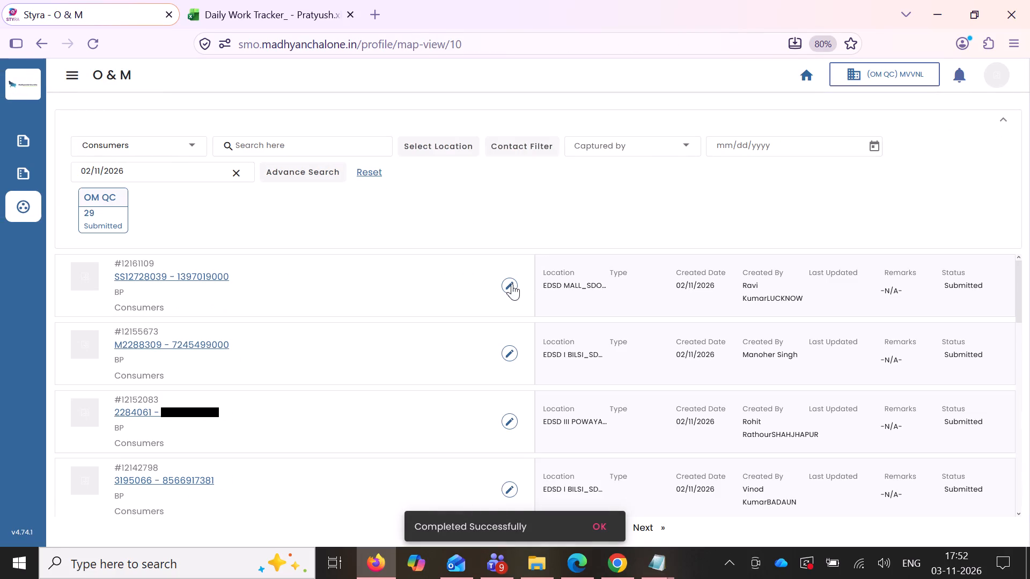
left_click(512, 284)
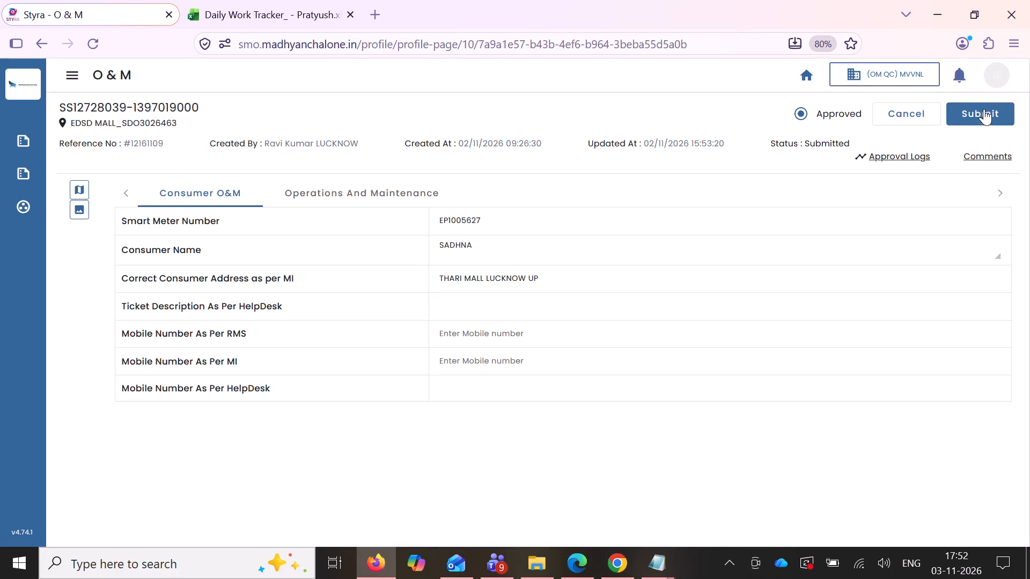
left_click(984, 109)
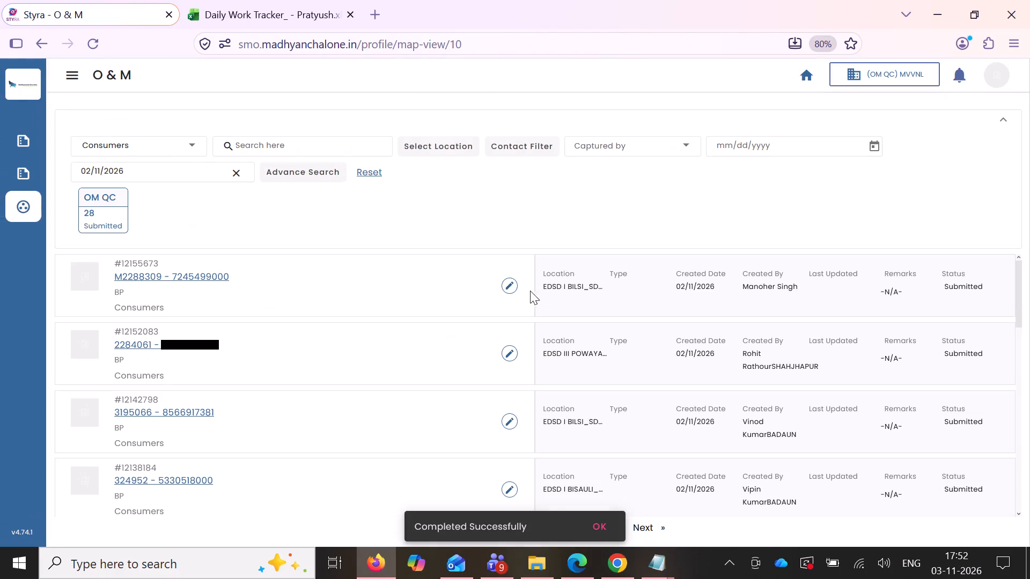
left_click(507, 286)
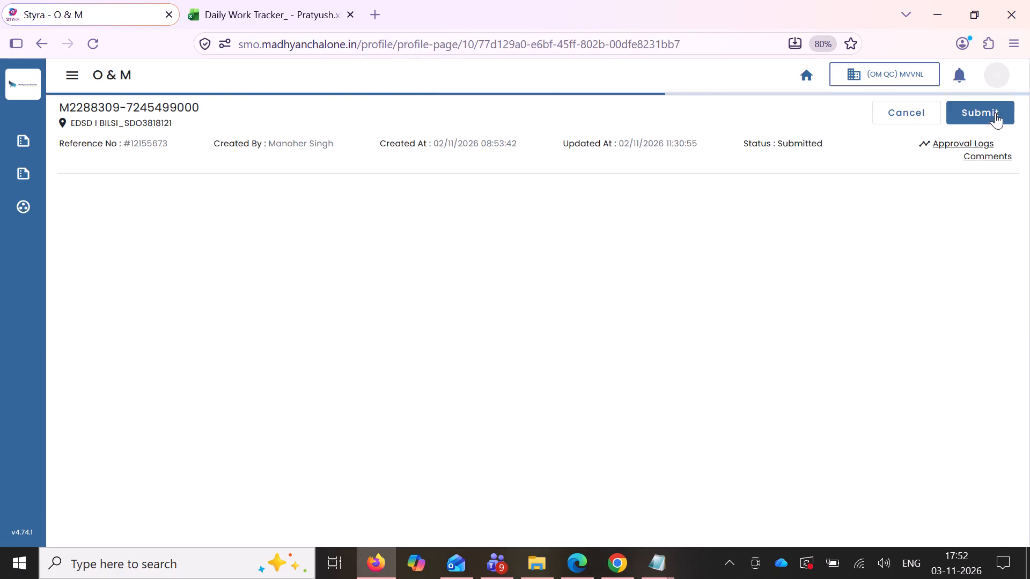
left_click(999, 112)
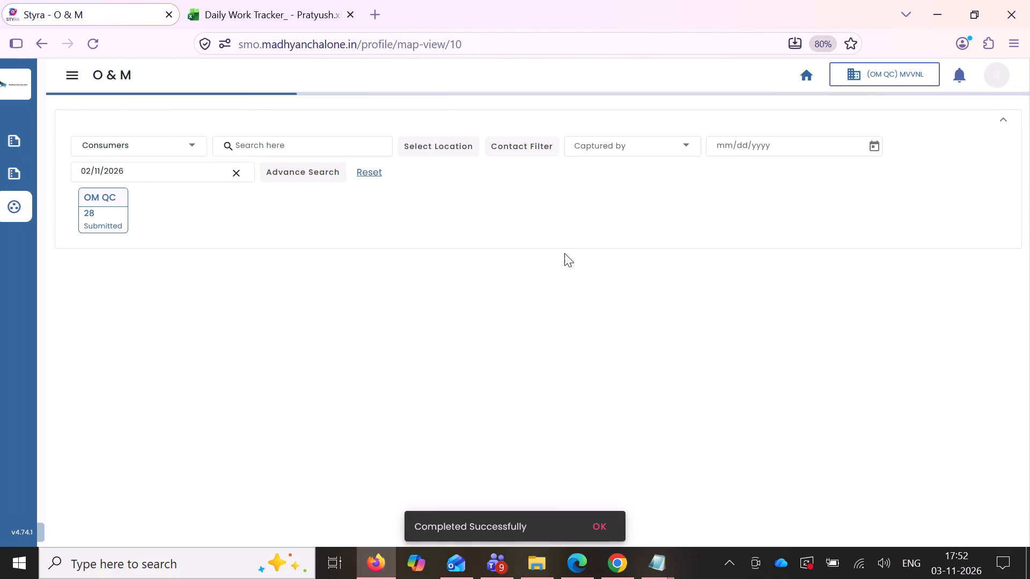
left_click(514, 284)
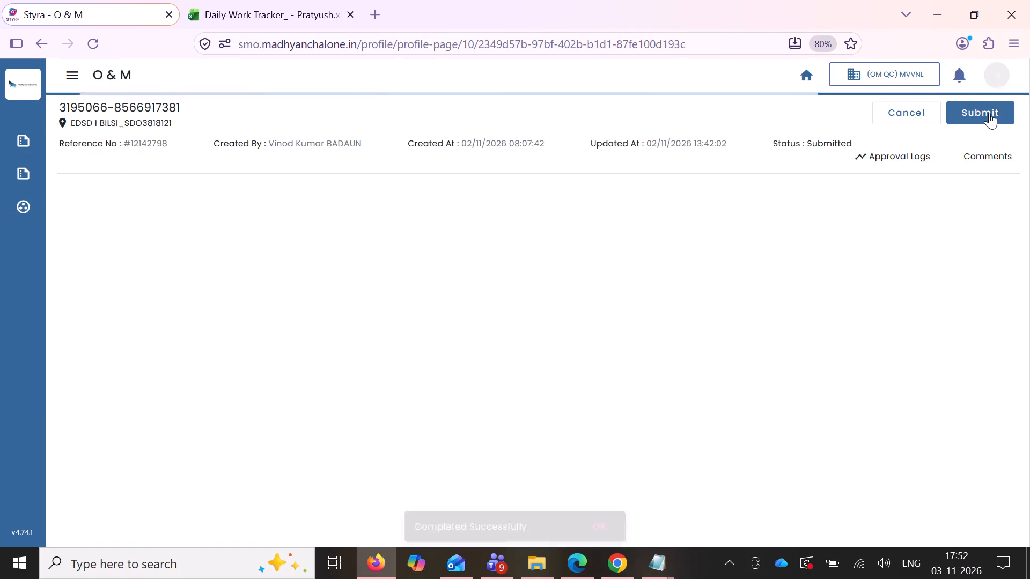
left_click(987, 112)
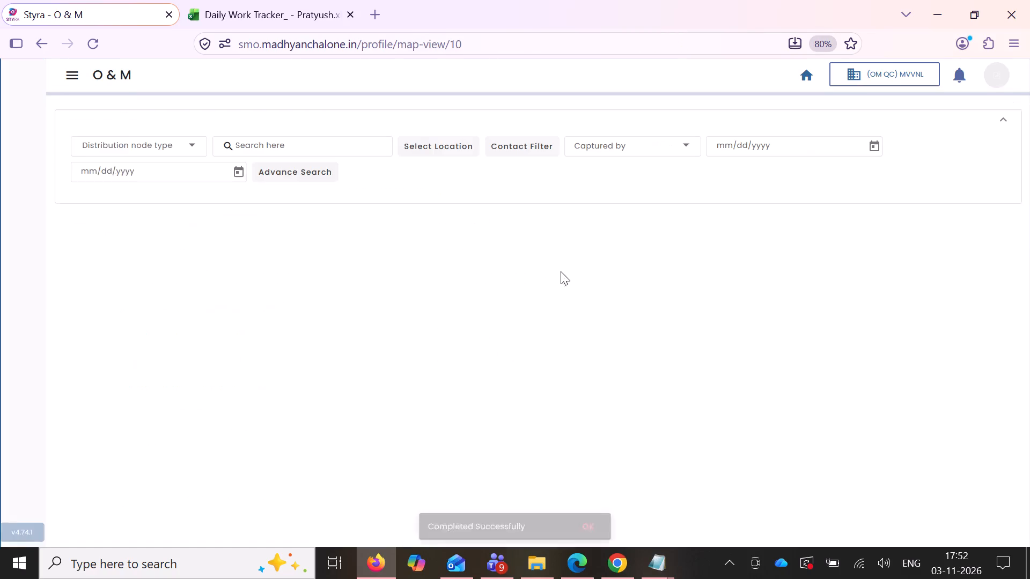
left_click(508, 288)
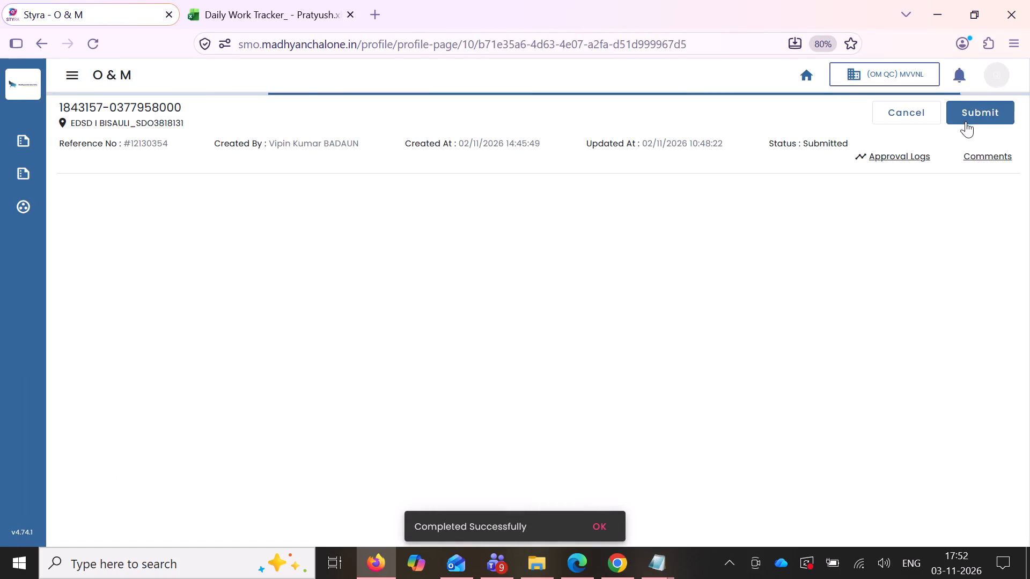
left_click(989, 104)
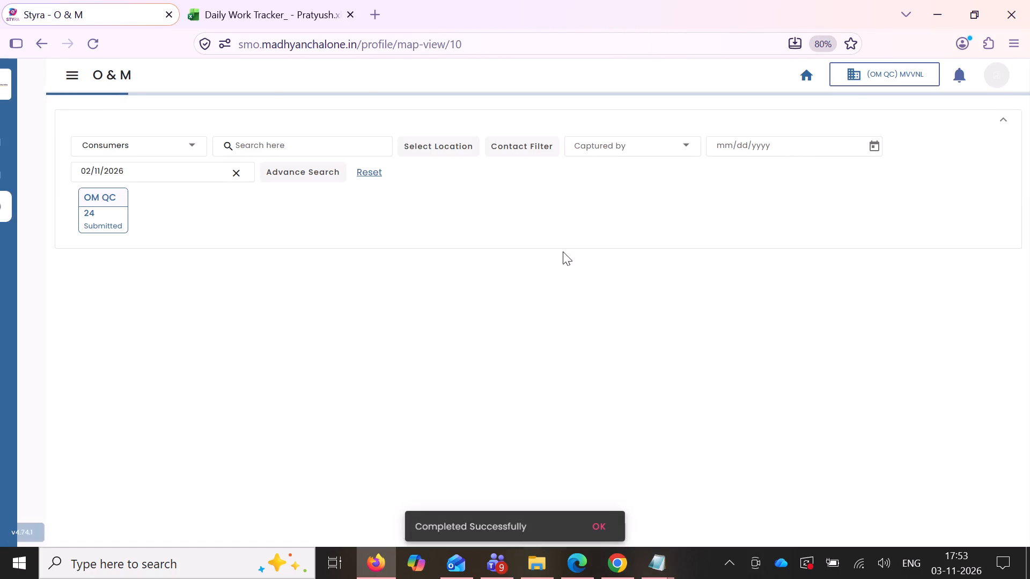
left_click(524, 283)
left_click(519, 285)
left_click(516, 287)
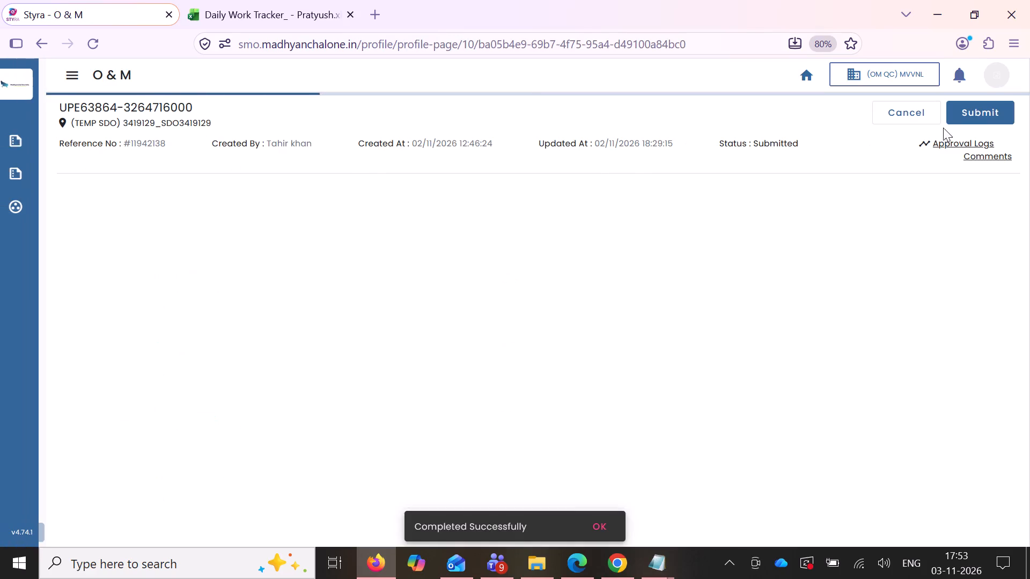
left_click(991, 106)
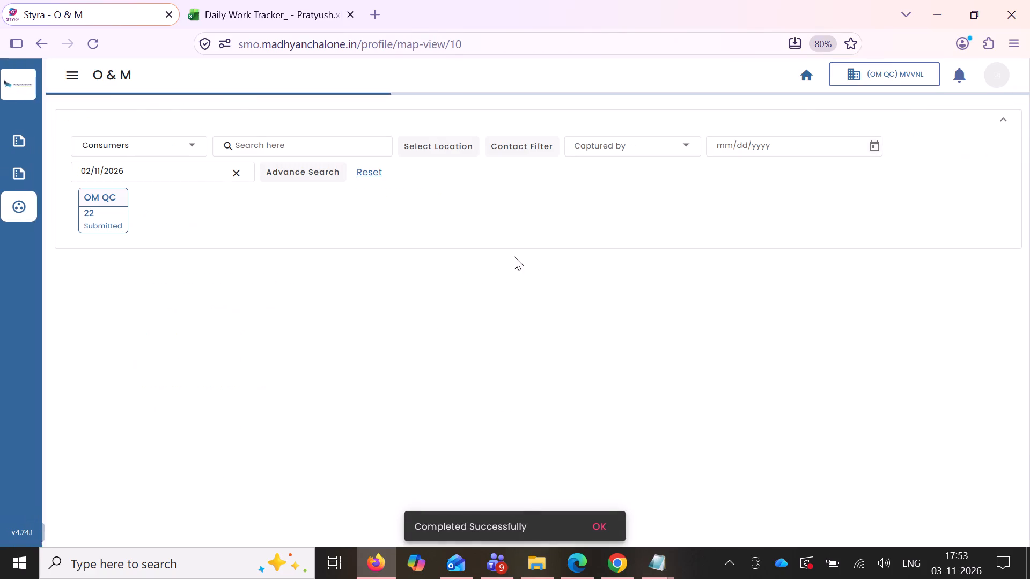
left_click(509, 282)
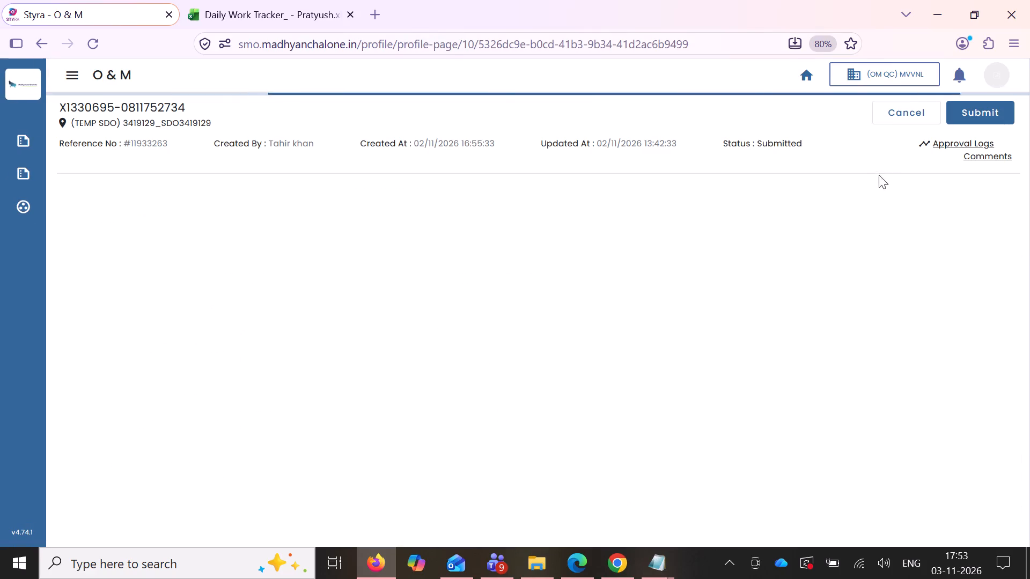
left_click(987, 108)
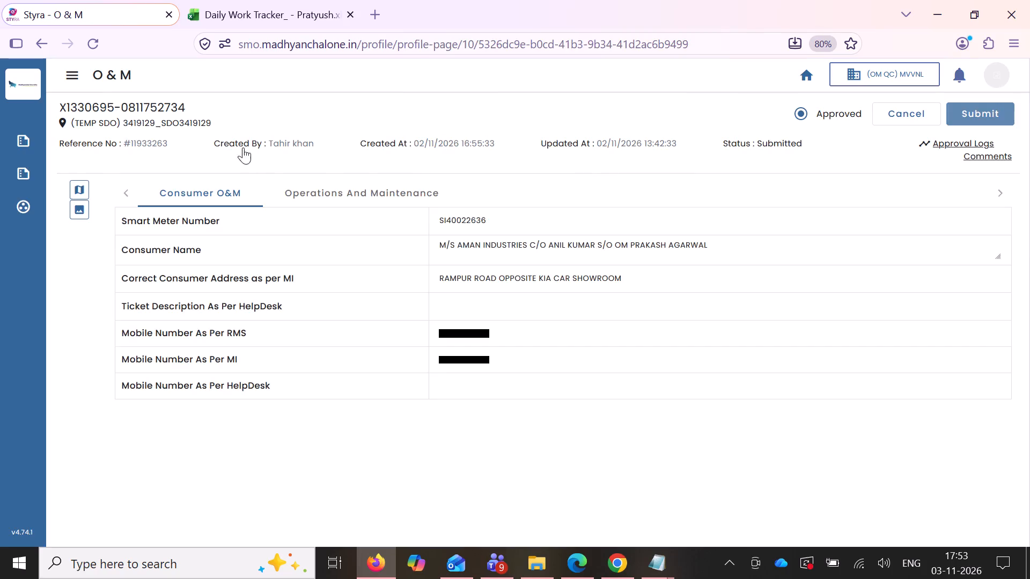
Reload the consumer list and go to its first page.
left_click(103, 62)
left_click(95, 46)
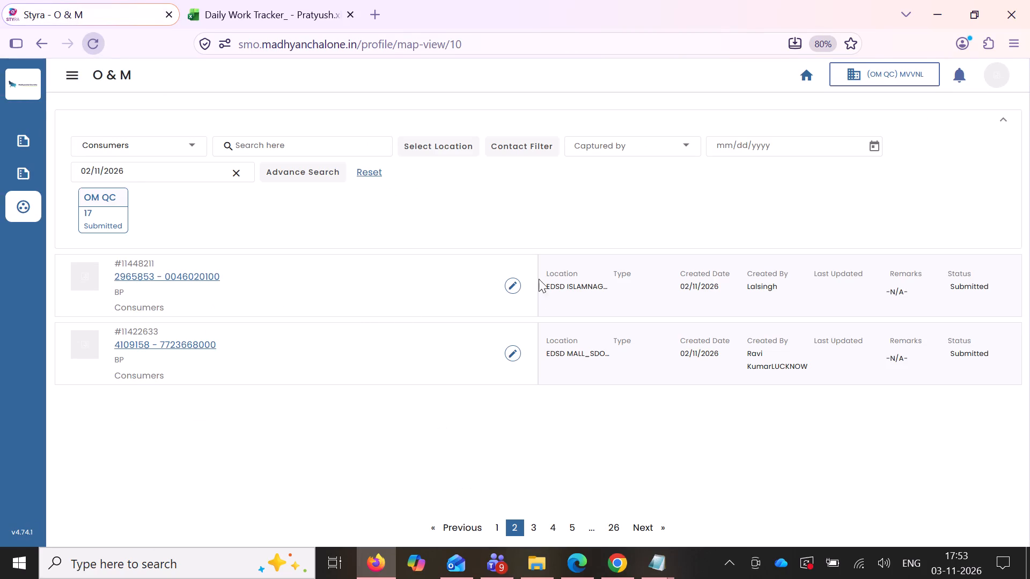
left_click(497, 521)
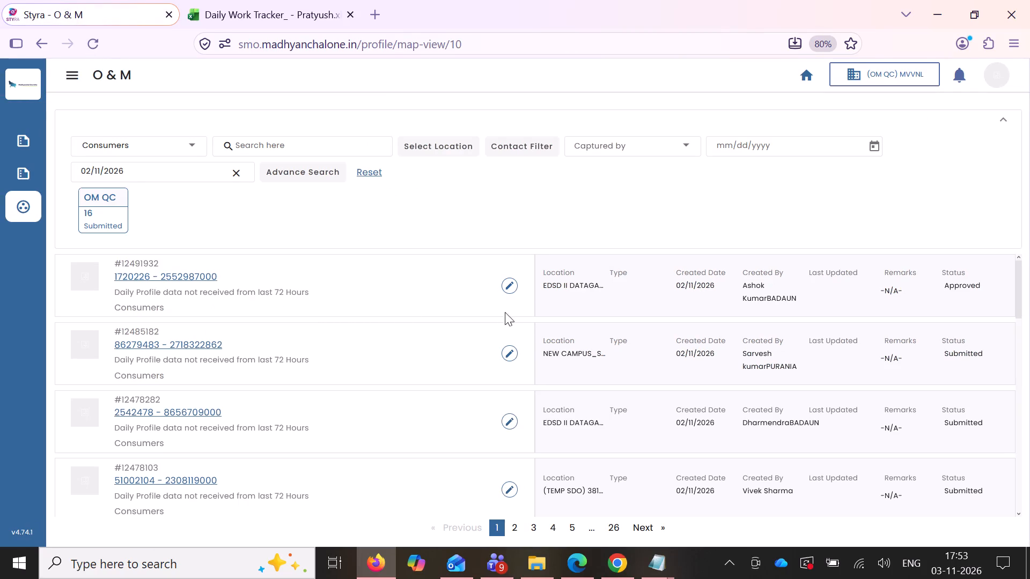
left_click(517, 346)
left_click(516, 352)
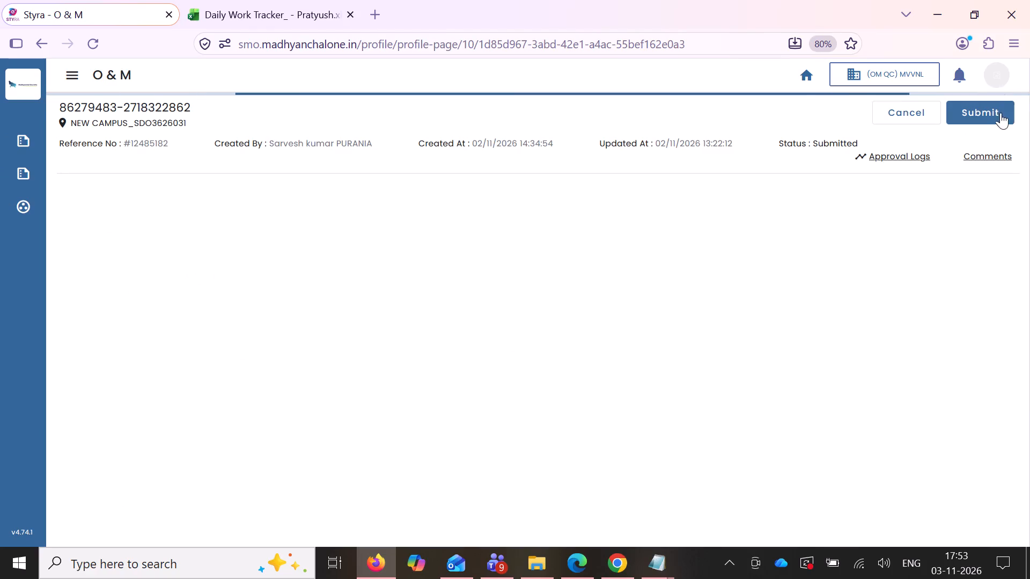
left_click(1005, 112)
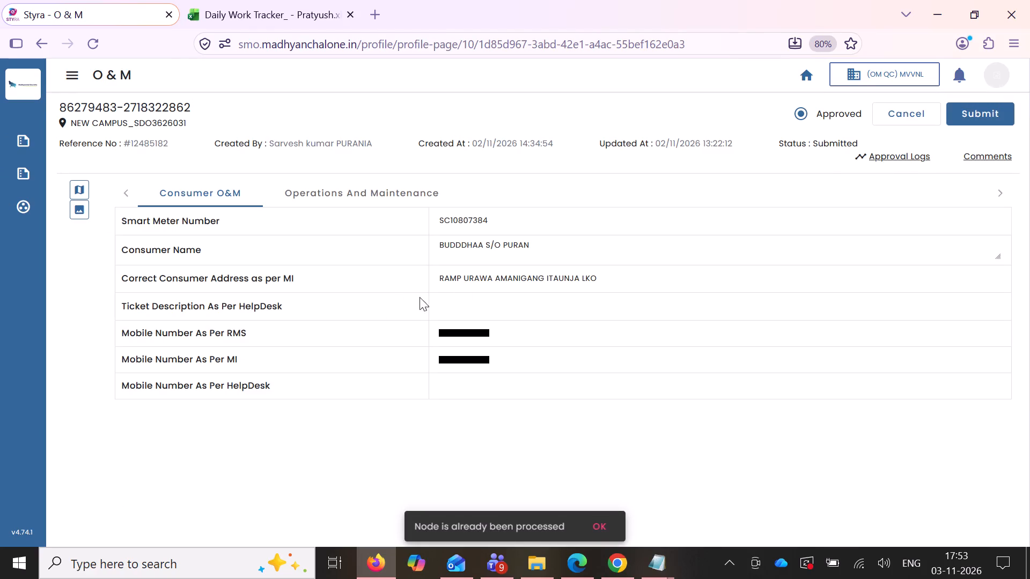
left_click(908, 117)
left_click(511, 417)
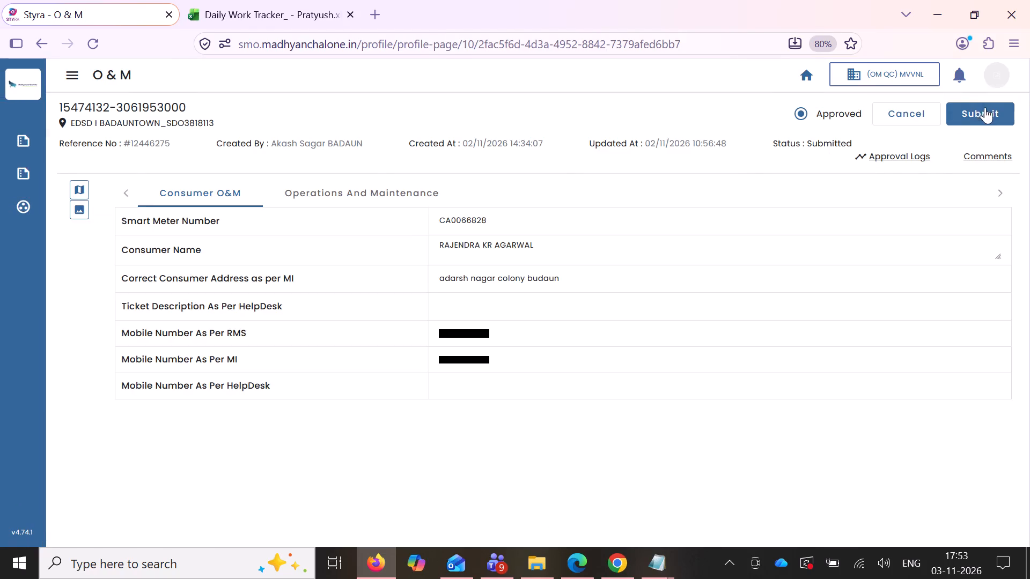
left_click(987, 107)
left_click(506, 424)
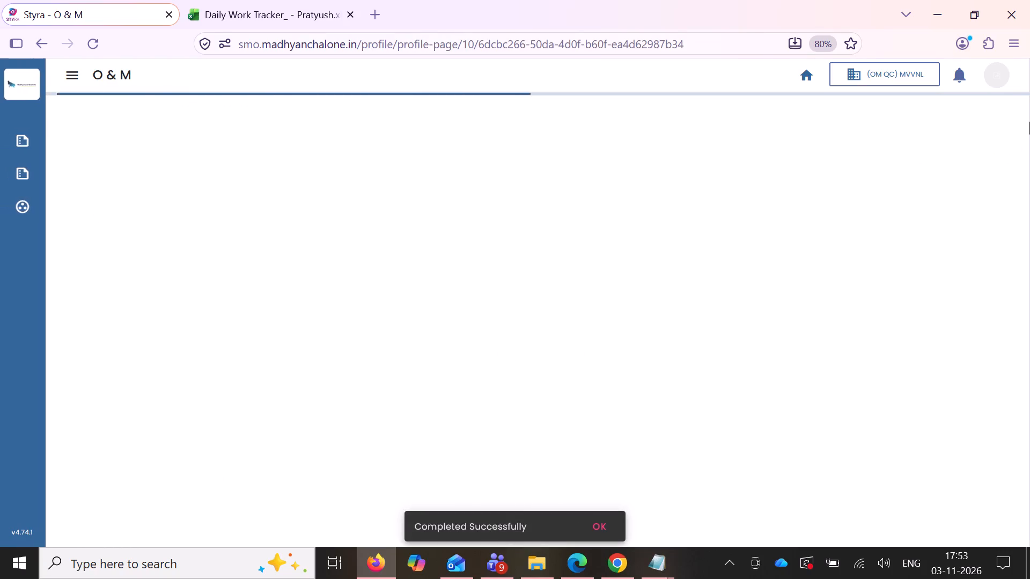
left_click(989, 110)
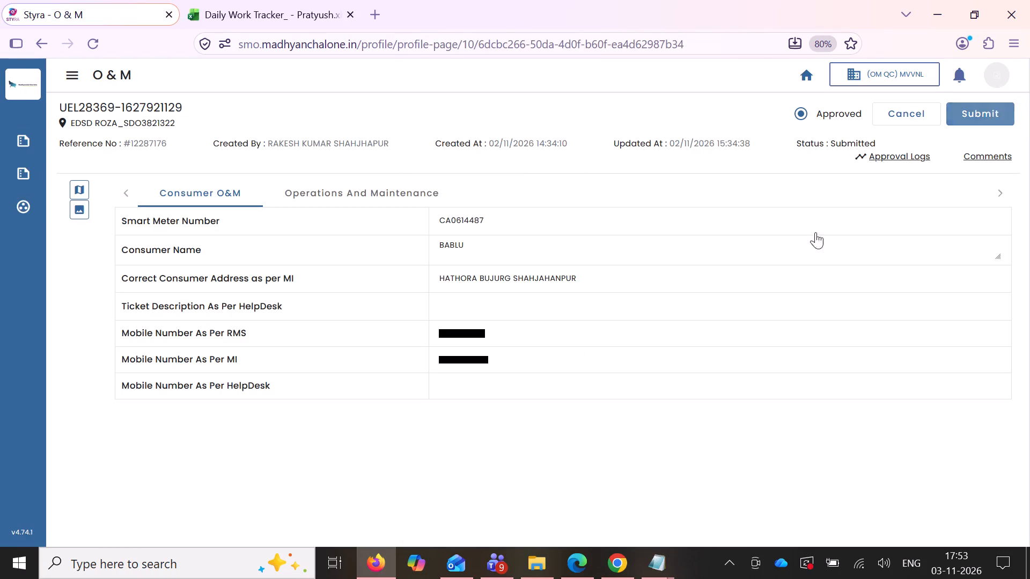
left_click(512, 419)
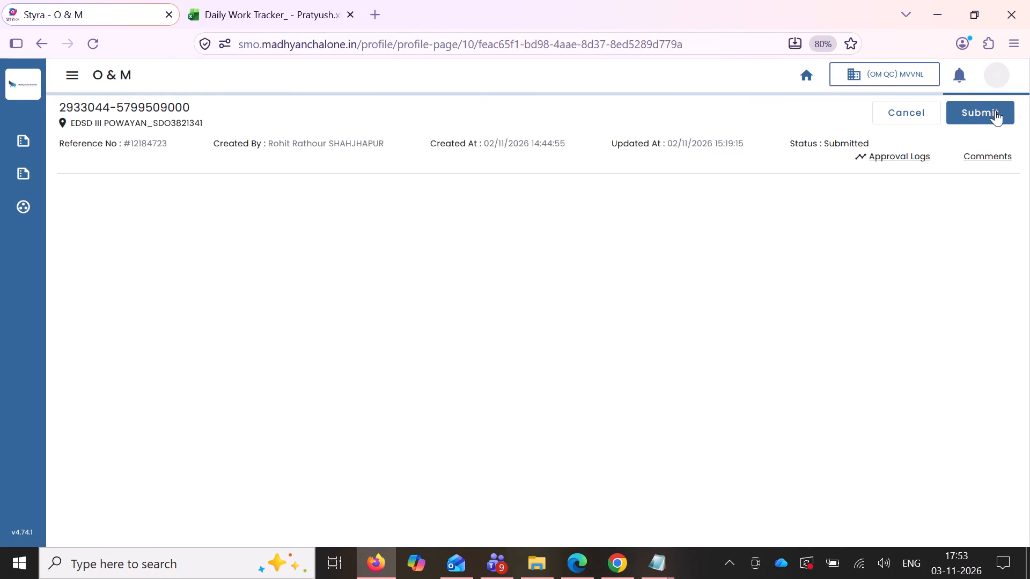
left_click(995, 110)
left_click(511, 424)
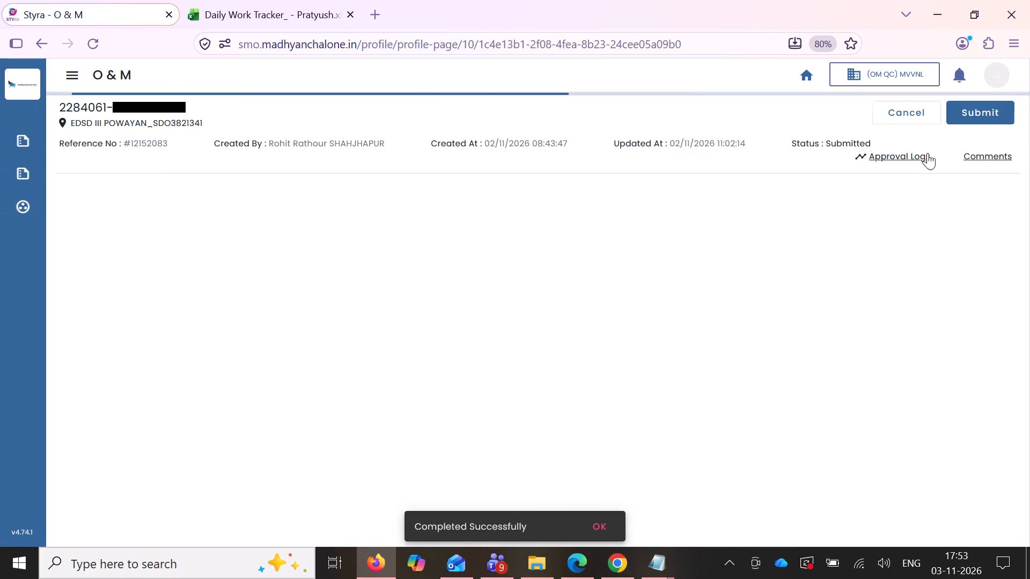
left_click(991, 104)
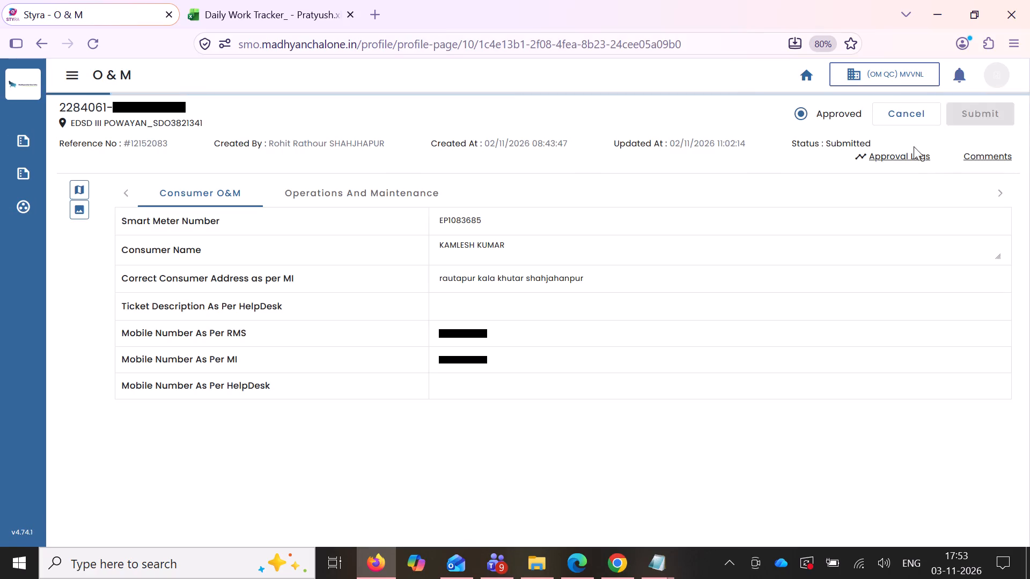
left_click(506, 430)
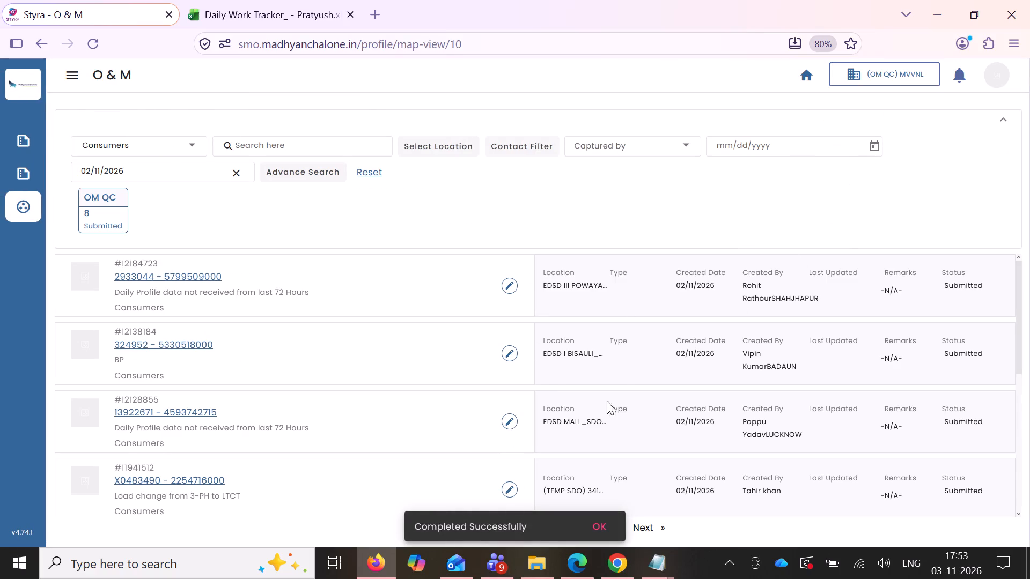
left_click(516, 425)
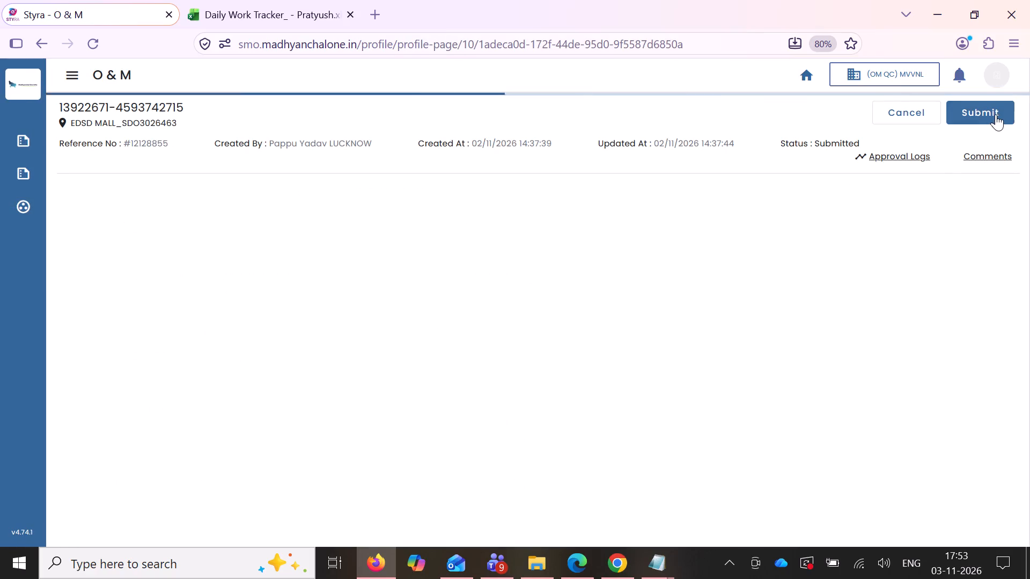
left_click(993, 113)
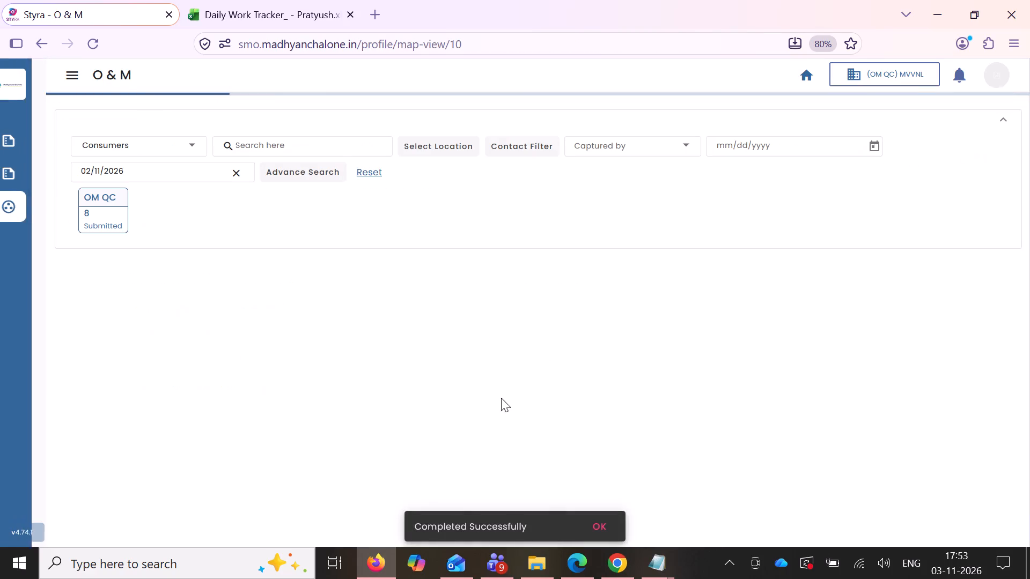
left_click(510, 422)
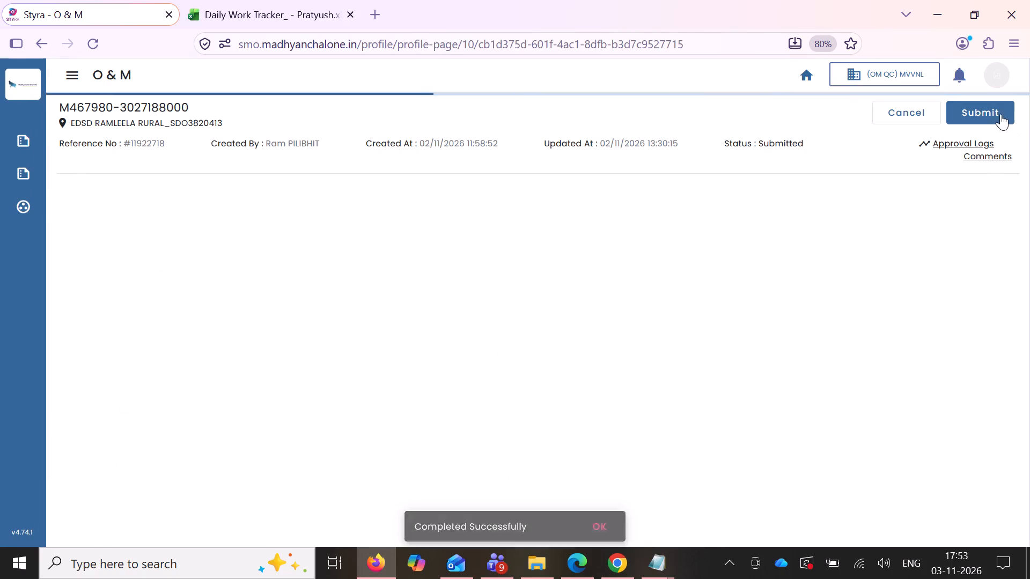
left_click(995, 109)
left_click(514, 419)
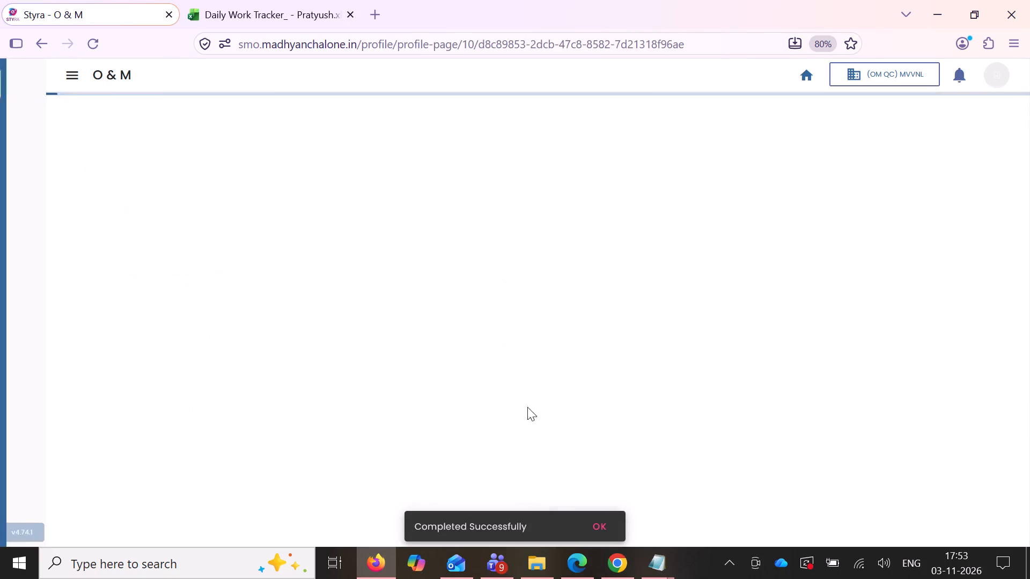
left_click(991, 112)
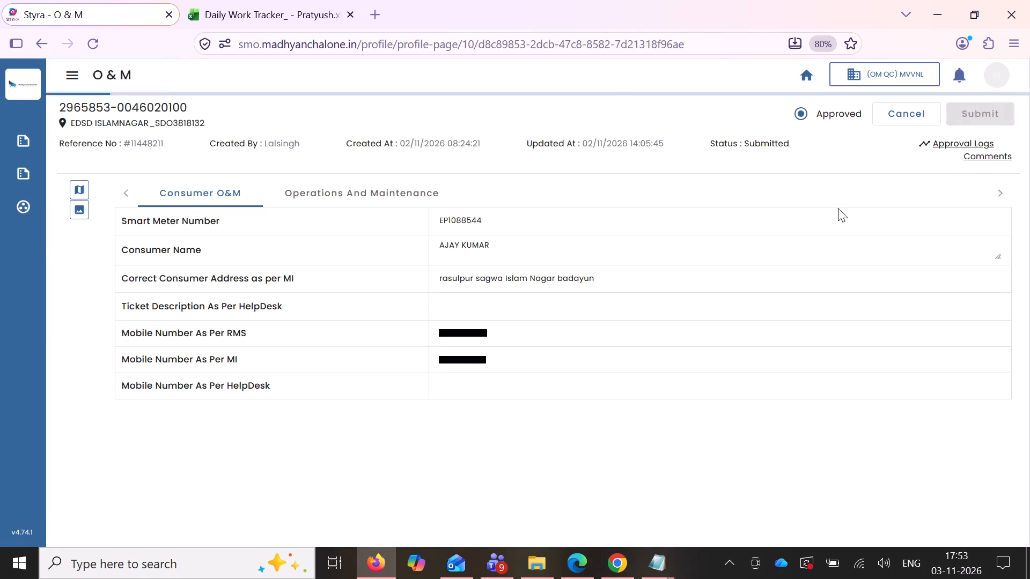
left_click(513, 416)
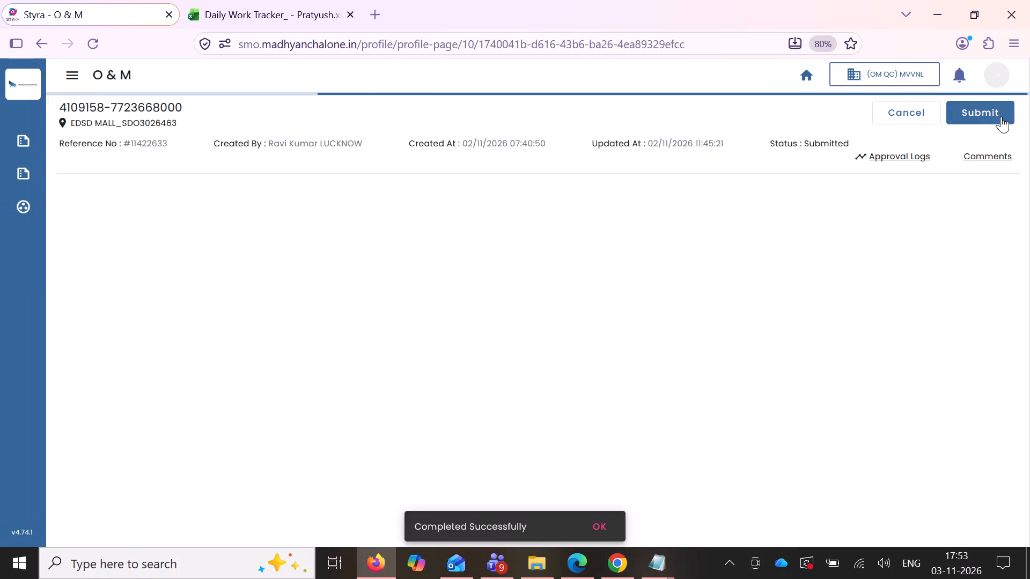
left_click(997, 113)
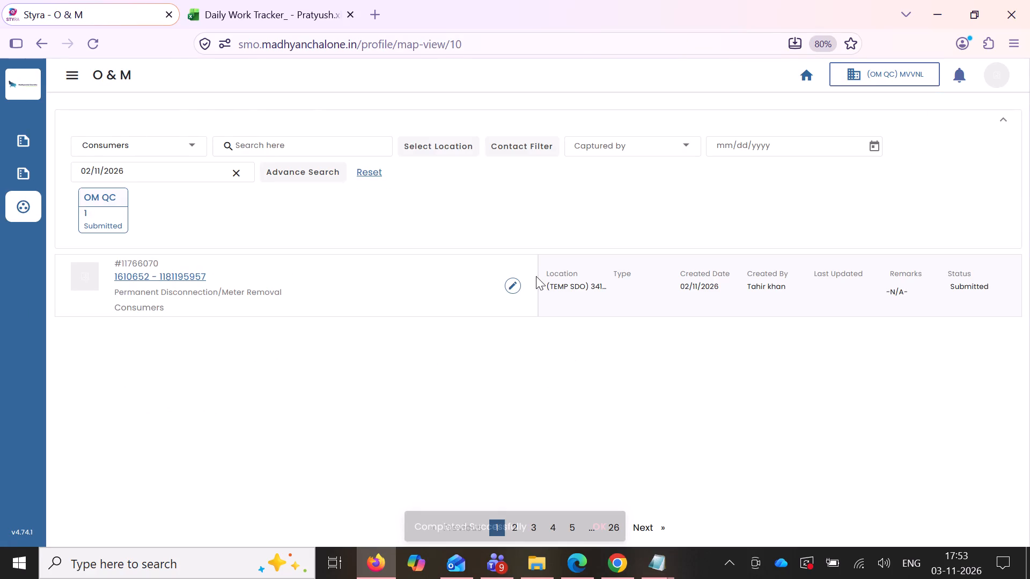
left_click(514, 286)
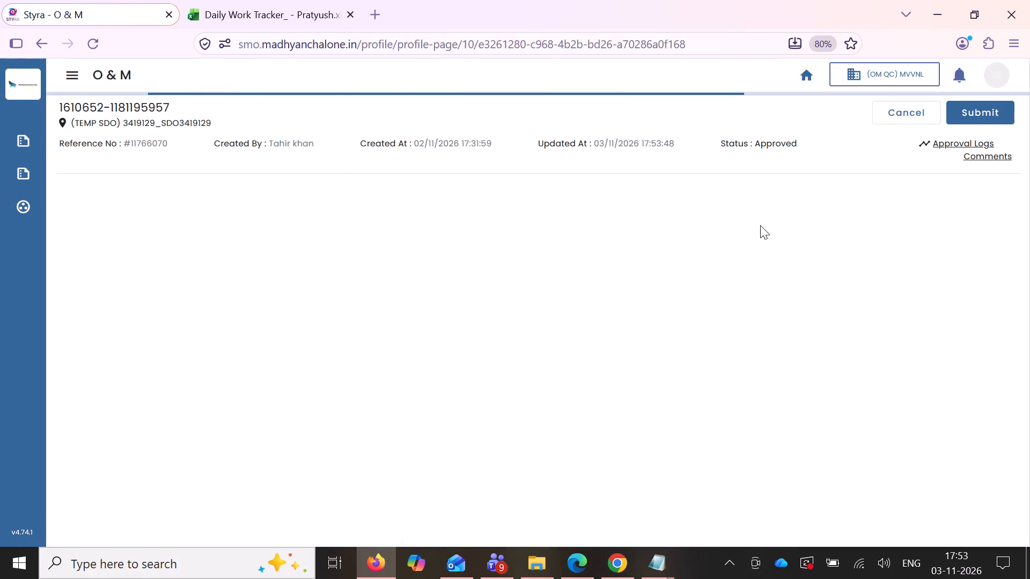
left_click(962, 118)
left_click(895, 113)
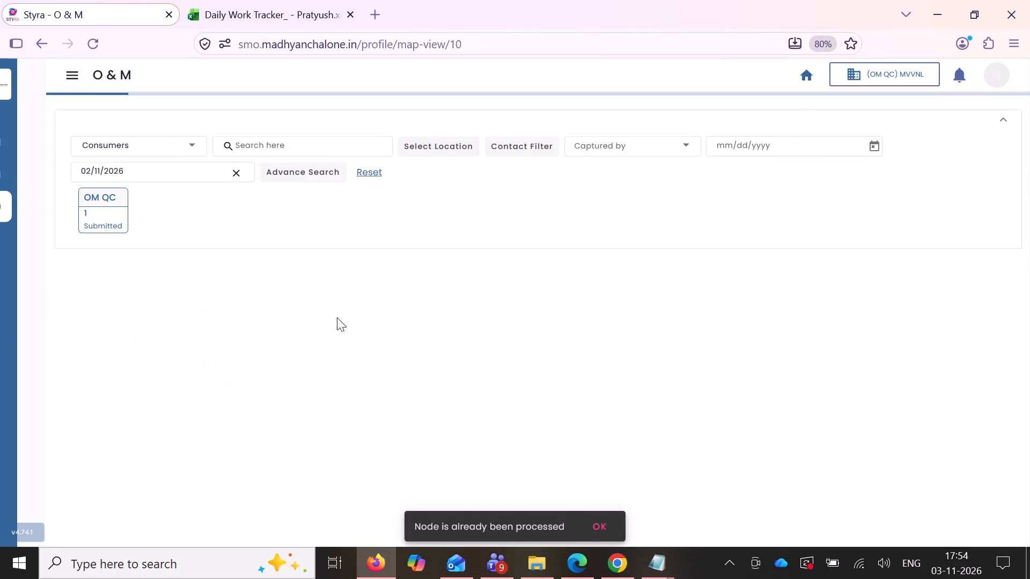
Reload the consumer list and clear its 02/11/2026 date filter.
left_click(23, 202)
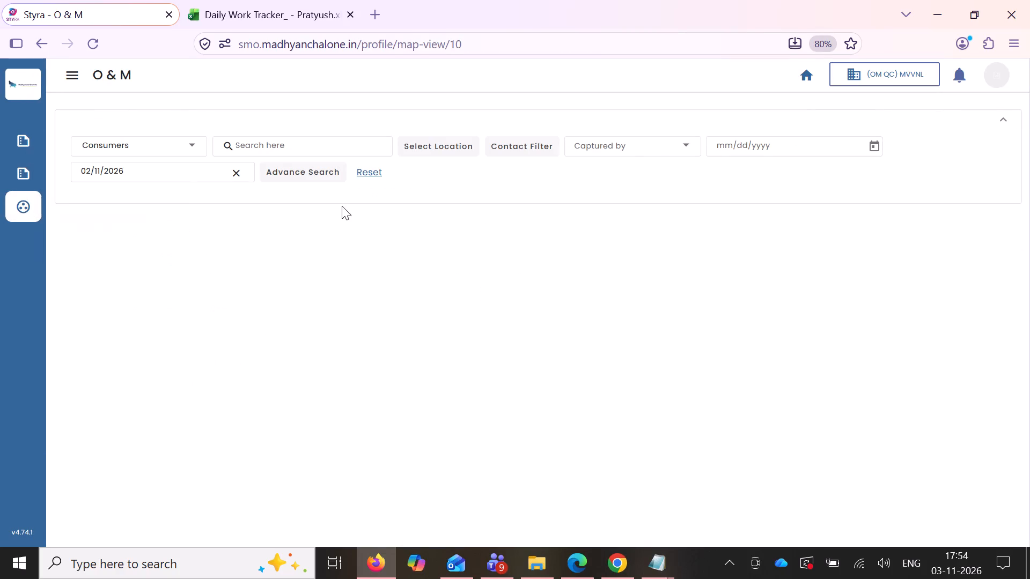
left_click(386, 210)
left_click(238, 173)
left_click(872, 139)
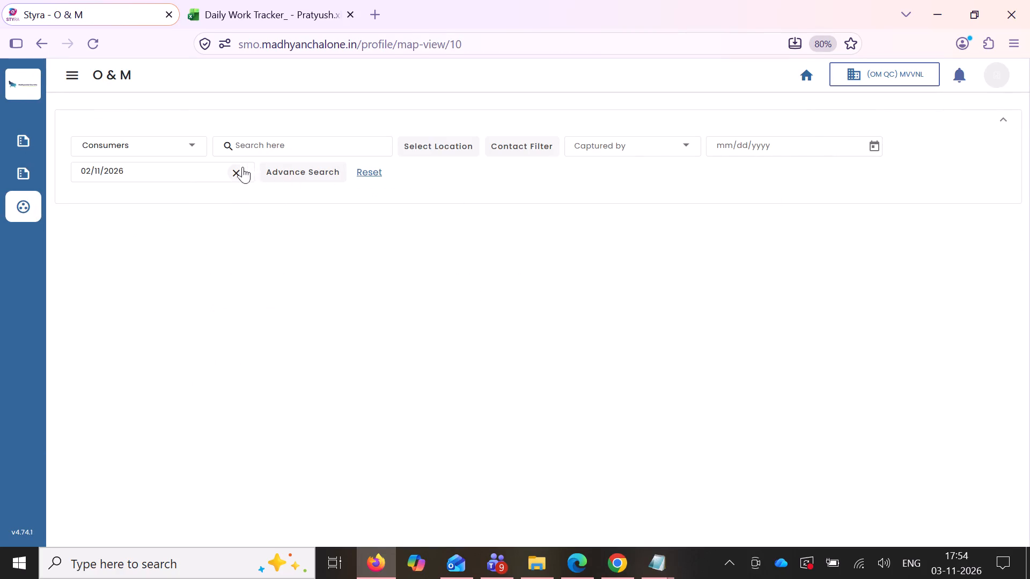
left_click(238, 169)
left_click(238, 172)
double_click(233, 173)
left_click(77, 41)
double_click(80, 42)
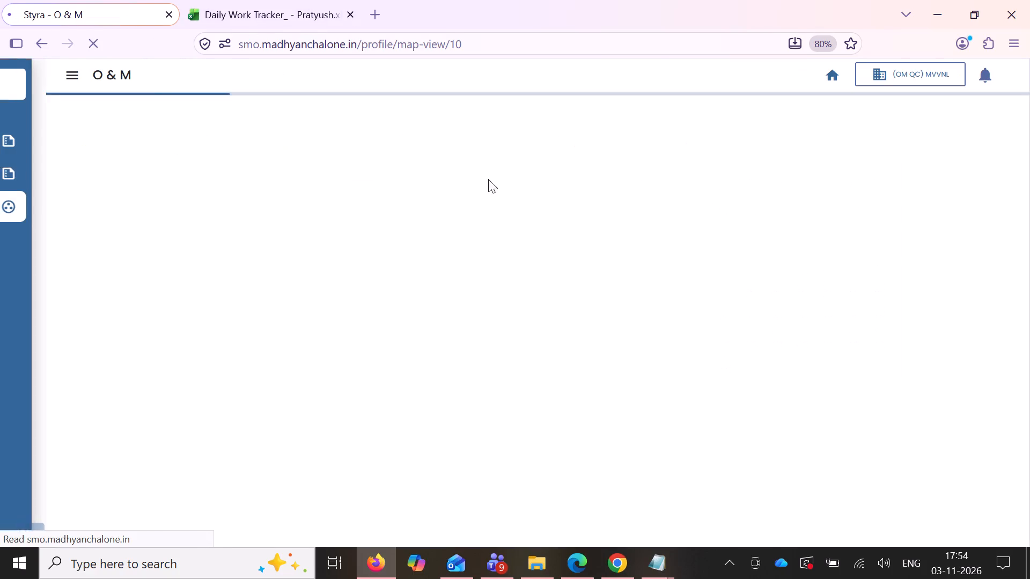
left_click(232, 175)
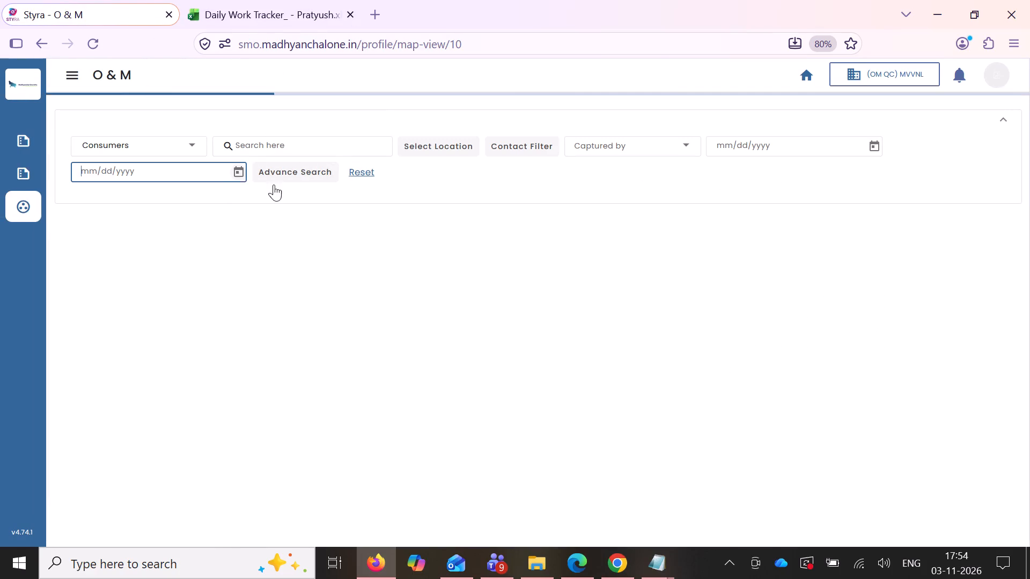
left_click(237, 175)
left_click(989, 142)
Set the first date filter of the consumer list to 03/11/2026.
left_click(871, 150)
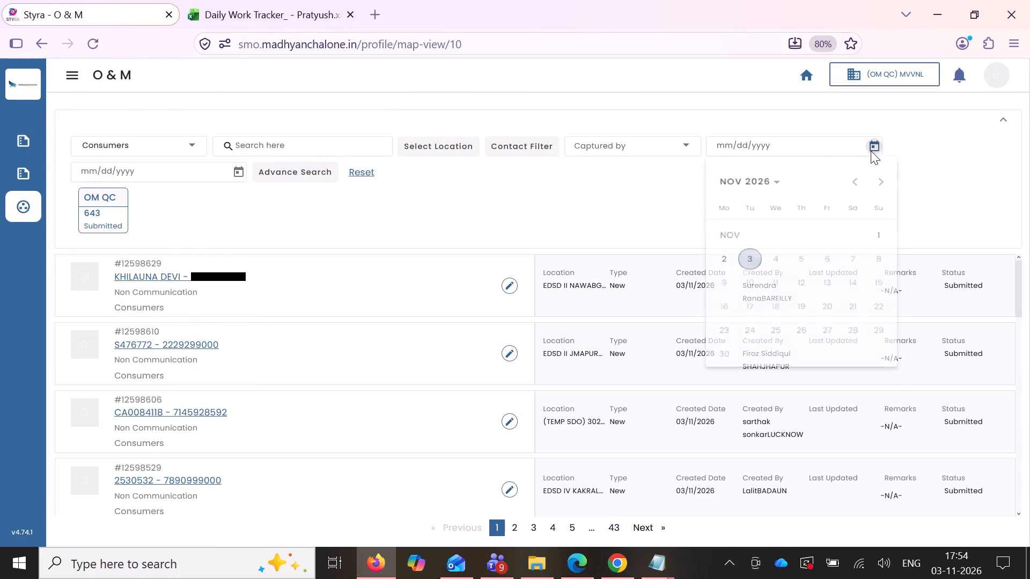
left_click(758, 269)
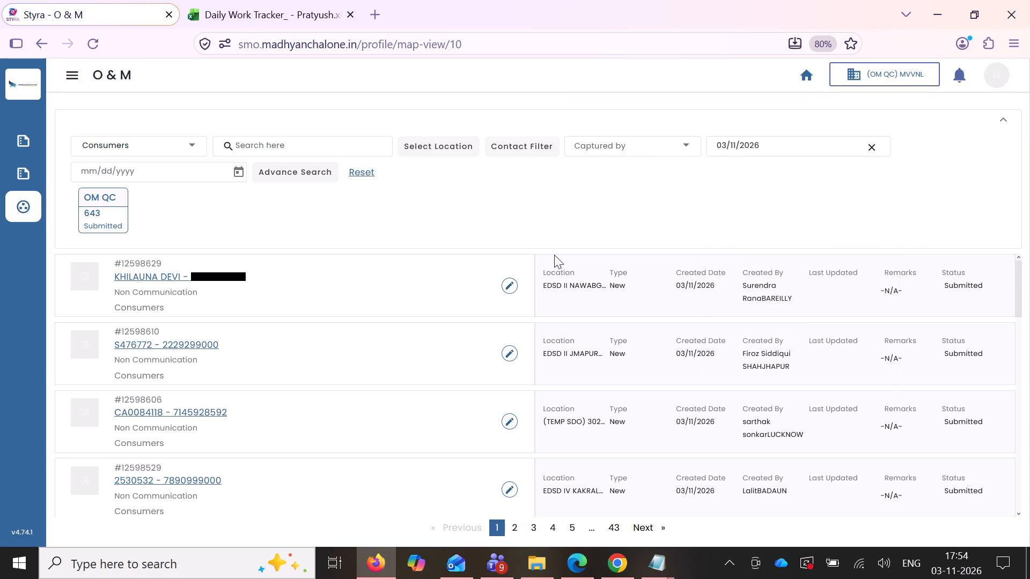
Clear the 03/11/2026 date filter and reload the submitted OM QC consumer list.
left_click(875, 146)
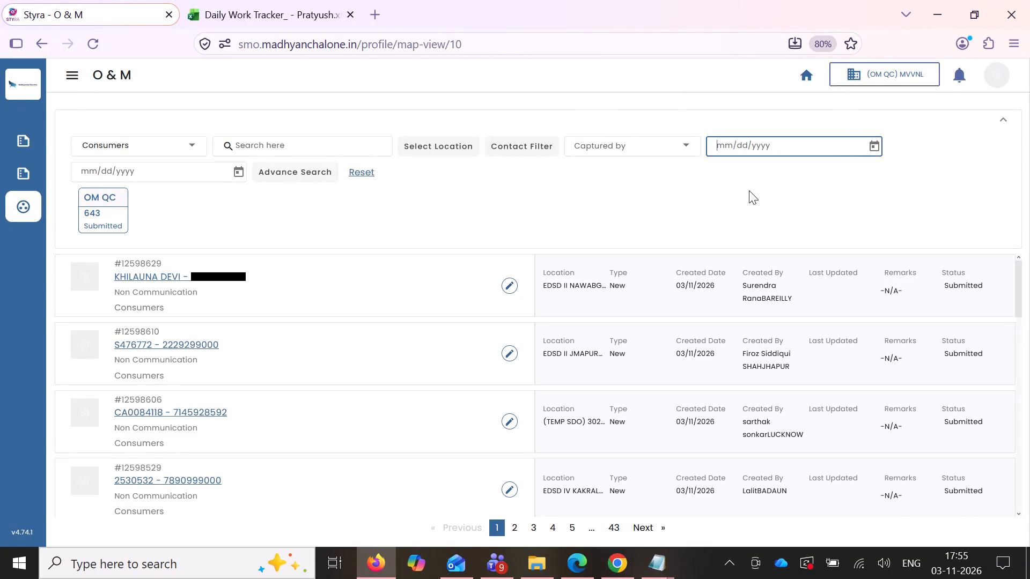
double_click(115, 215)
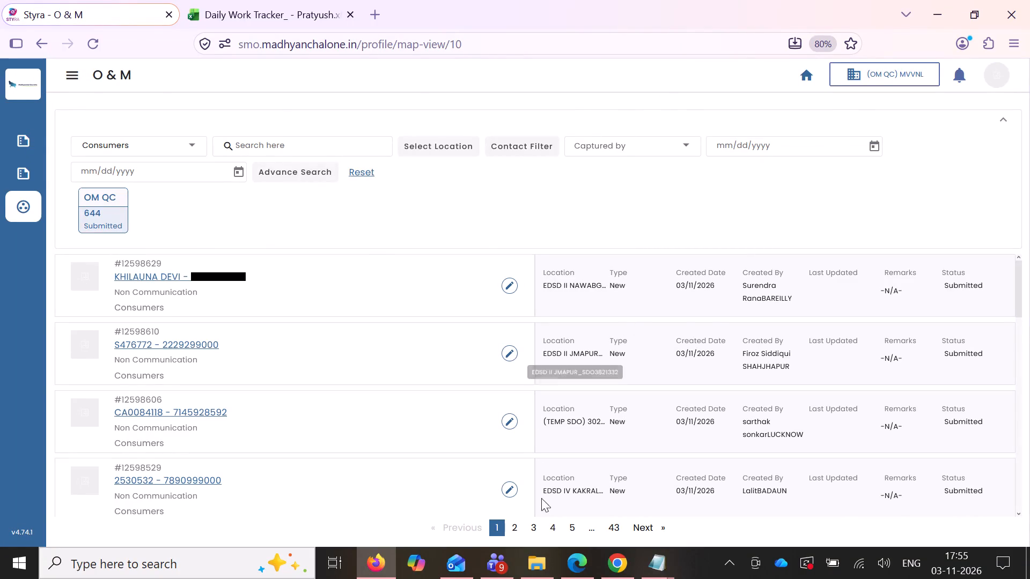
Minimize Firefox and switch to the WFM consumer MI approval page in Edge.
left_click(944, 14)
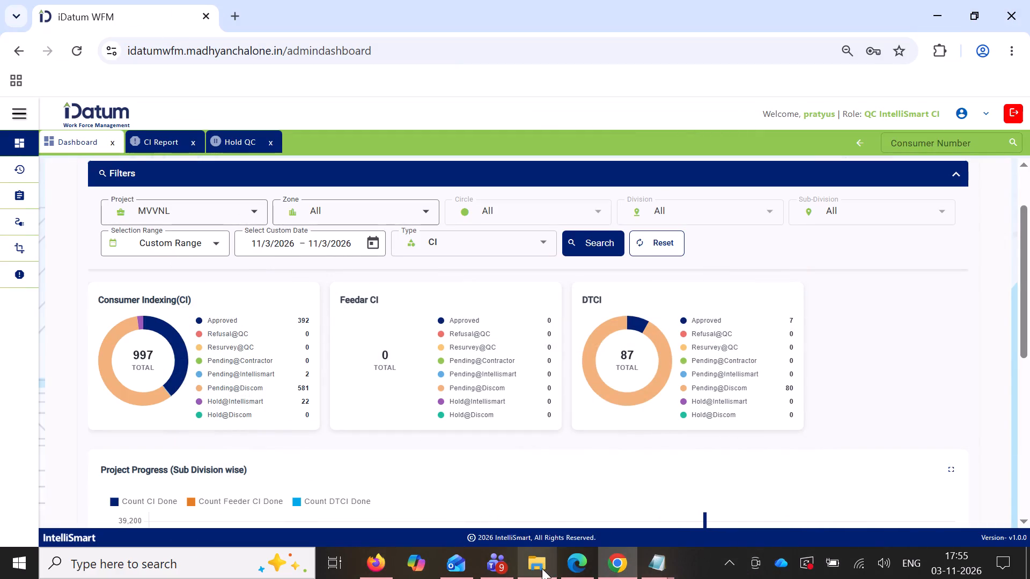
left_click(573, 570)
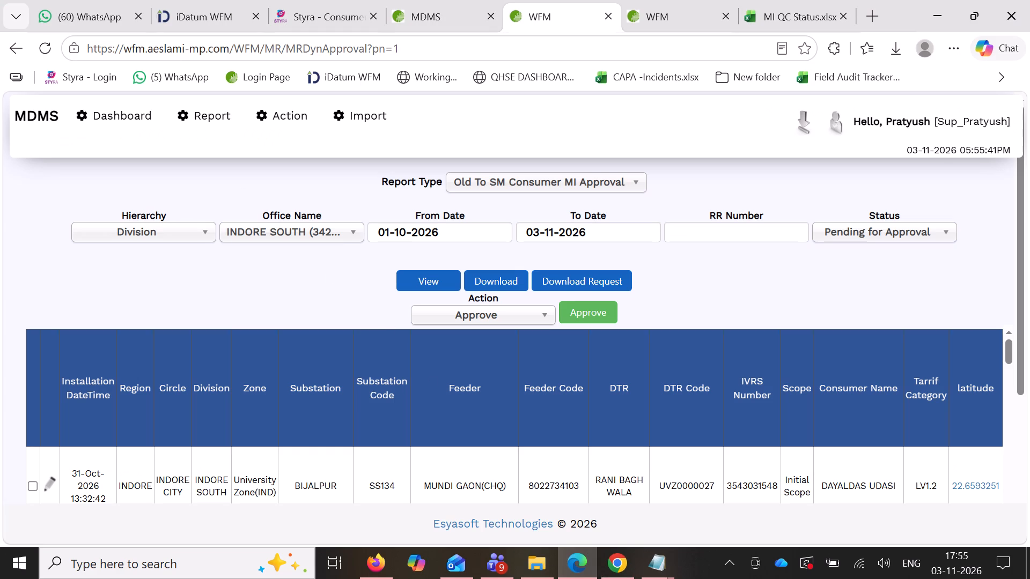